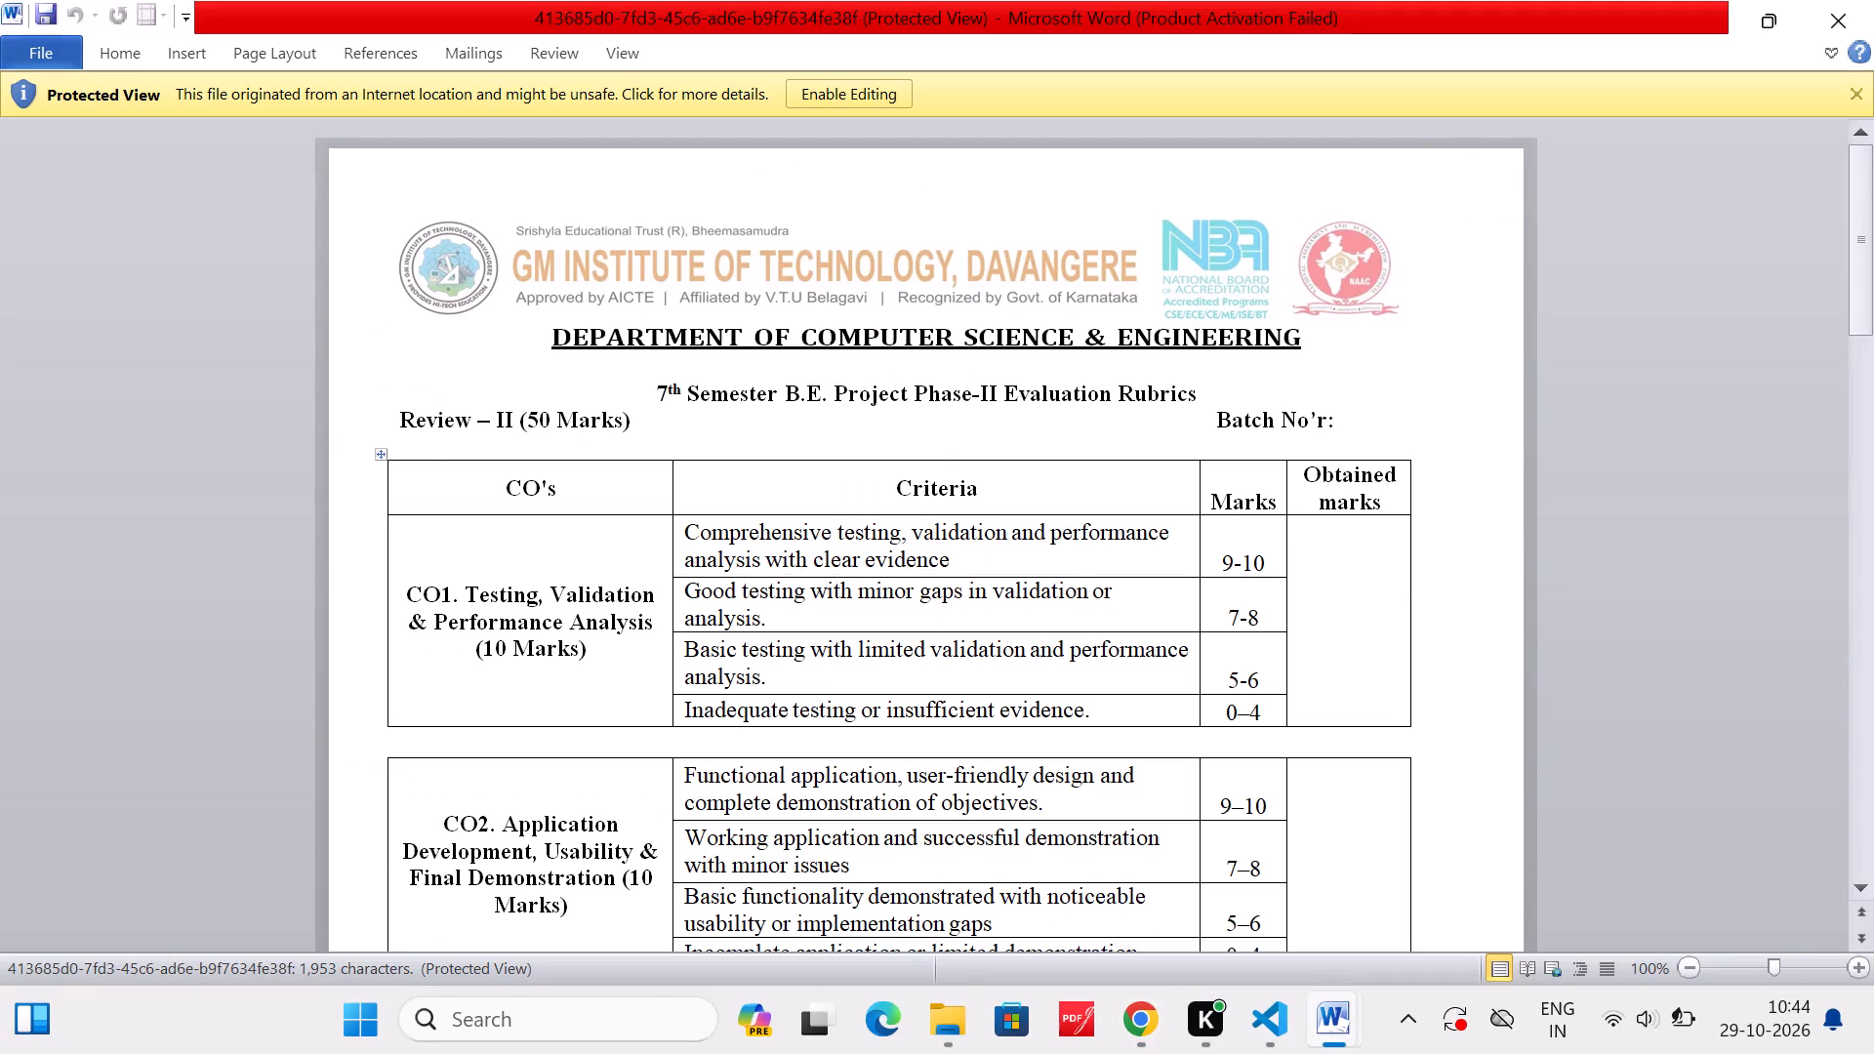
# Read through both pages of the Project Phase-II evaluation rubrics, from the CO criteria to the student marks table and declaration.
pyautogui.scroll(-2, 895, 552)
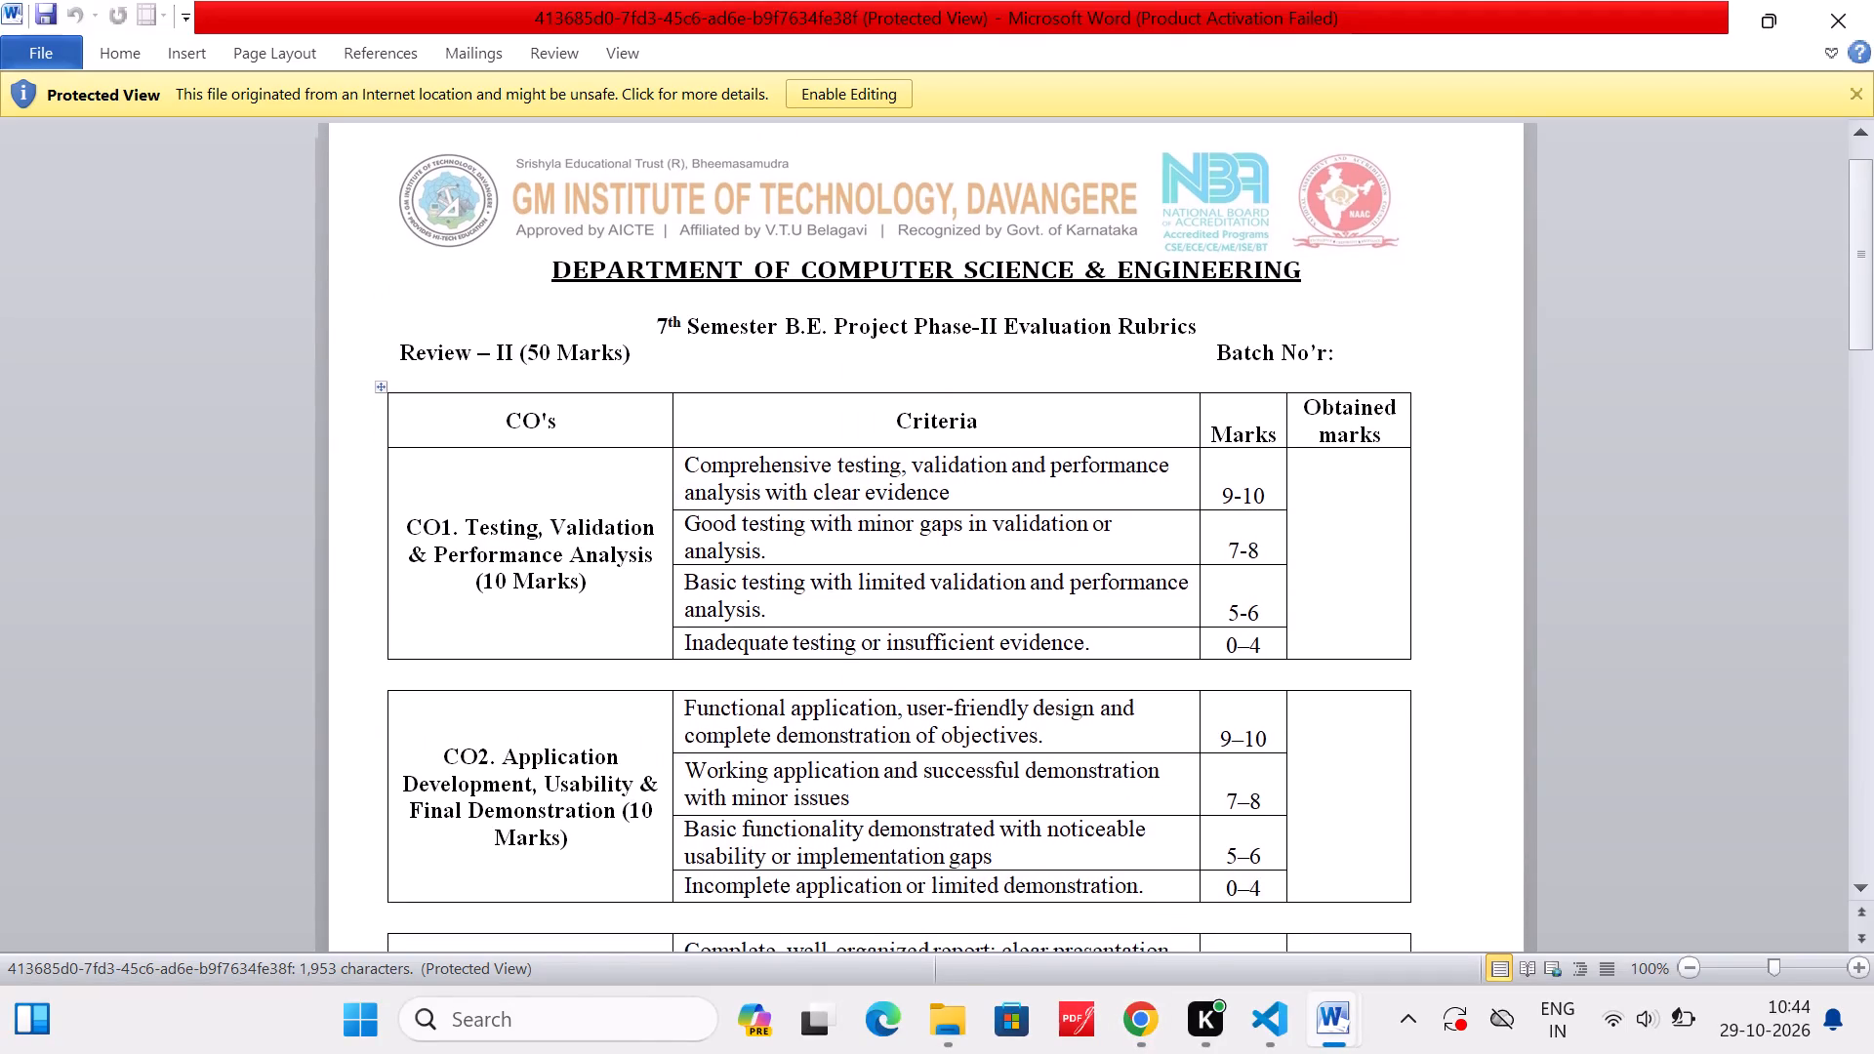
pyautogui.scroll(-7, 895, 552)
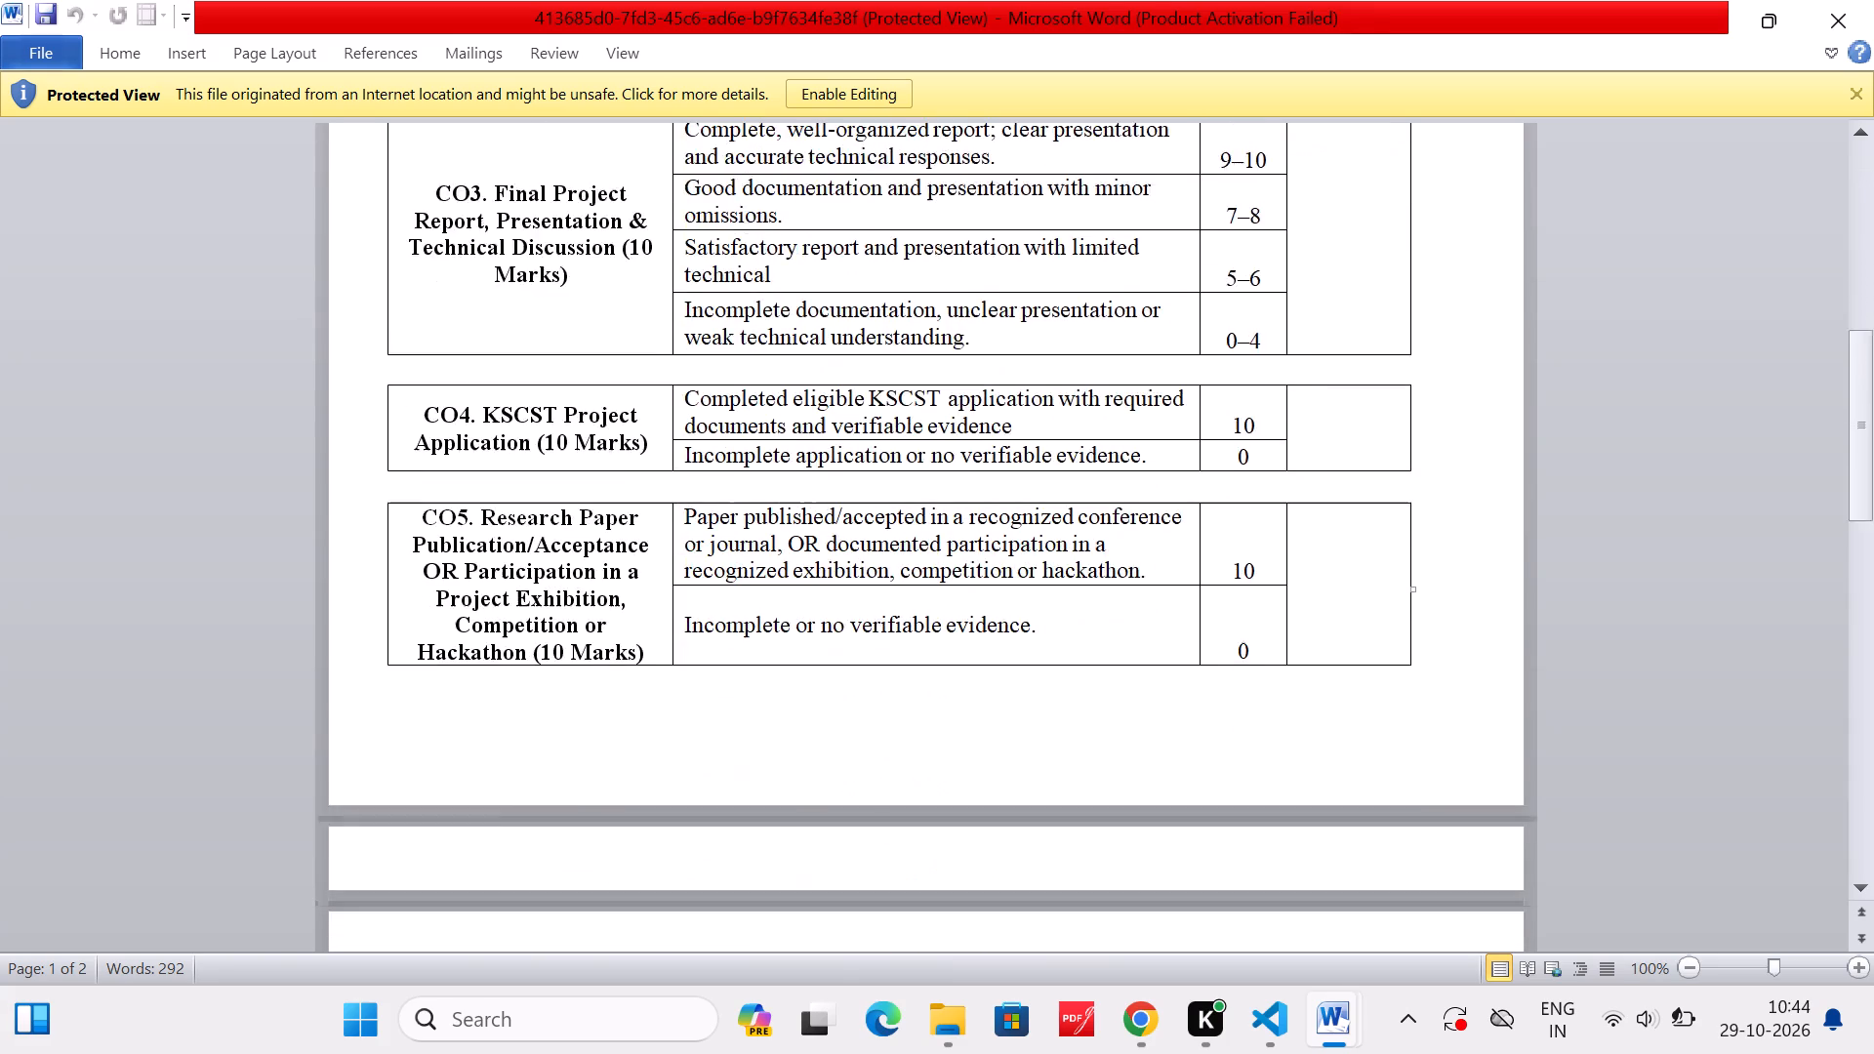
pyautogui.scroll(-6, 895, 552)
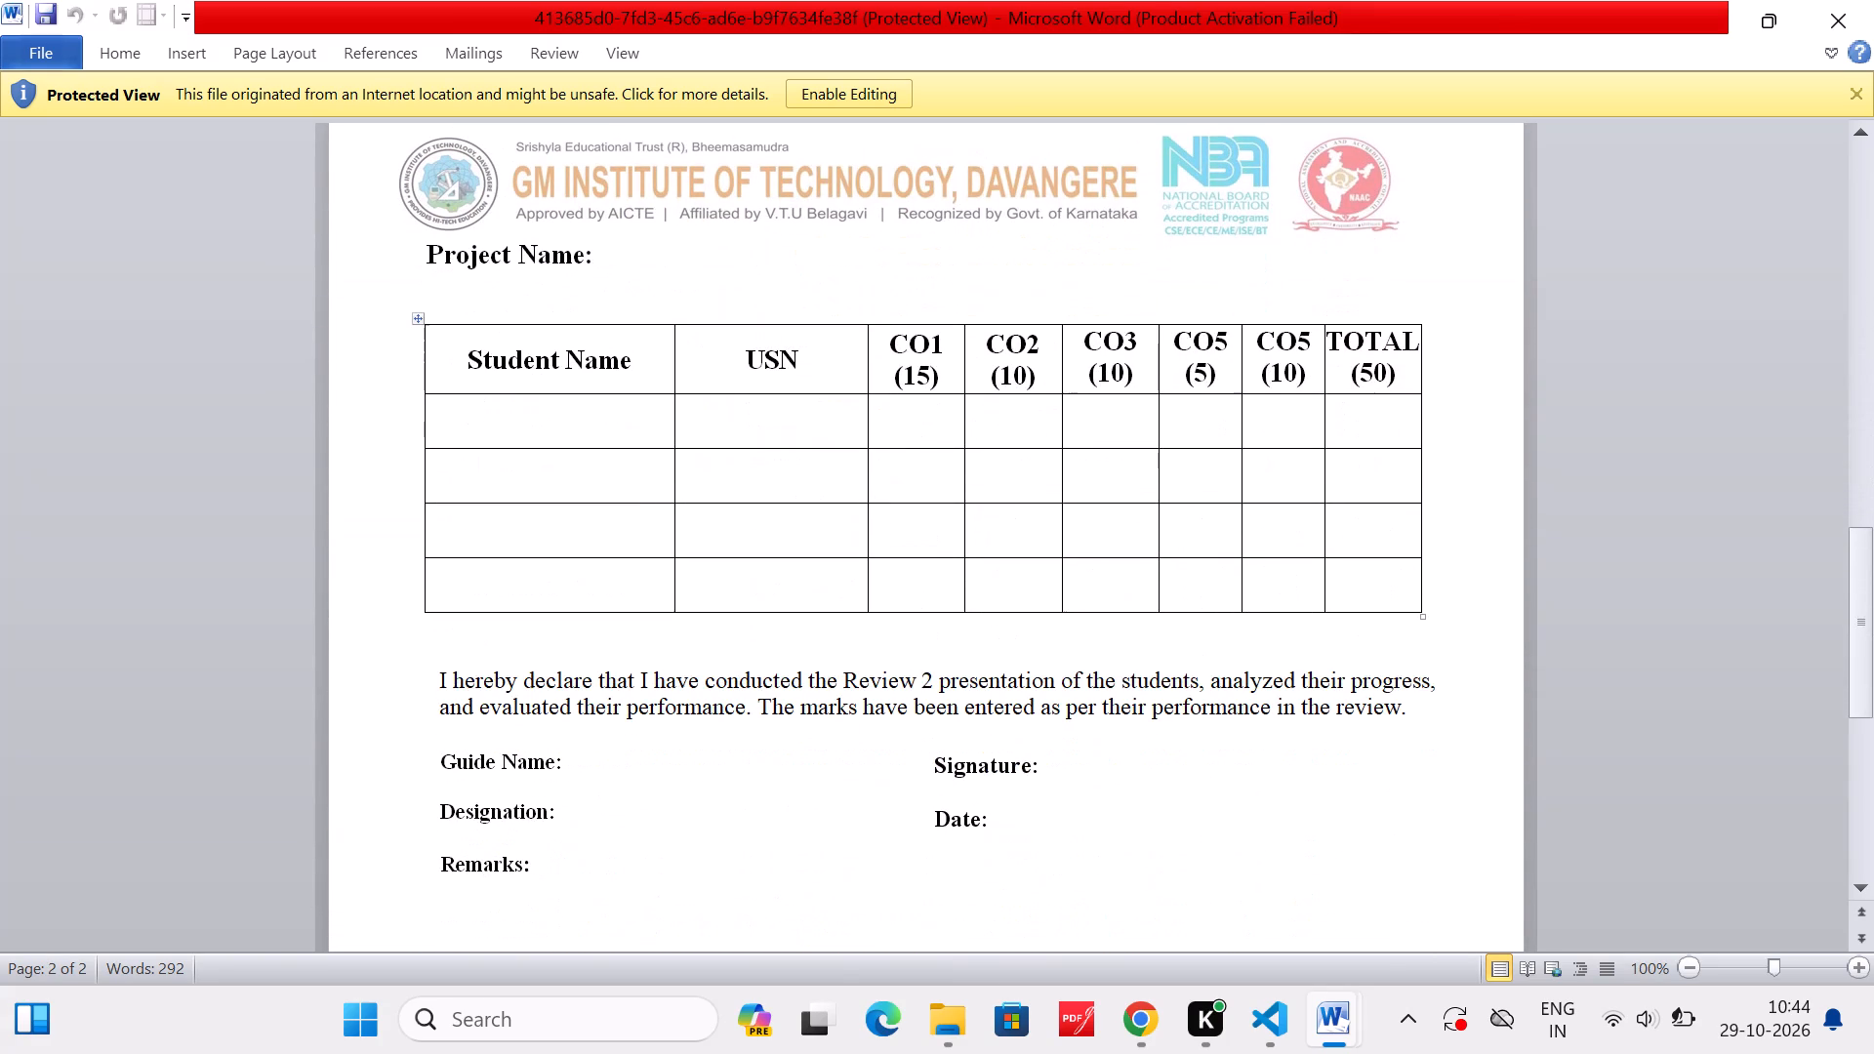
pyautogui.scroll(-1, 895, 552)
# Enable editing of the protected rubrics document.
pyautogui.click(849, 92)
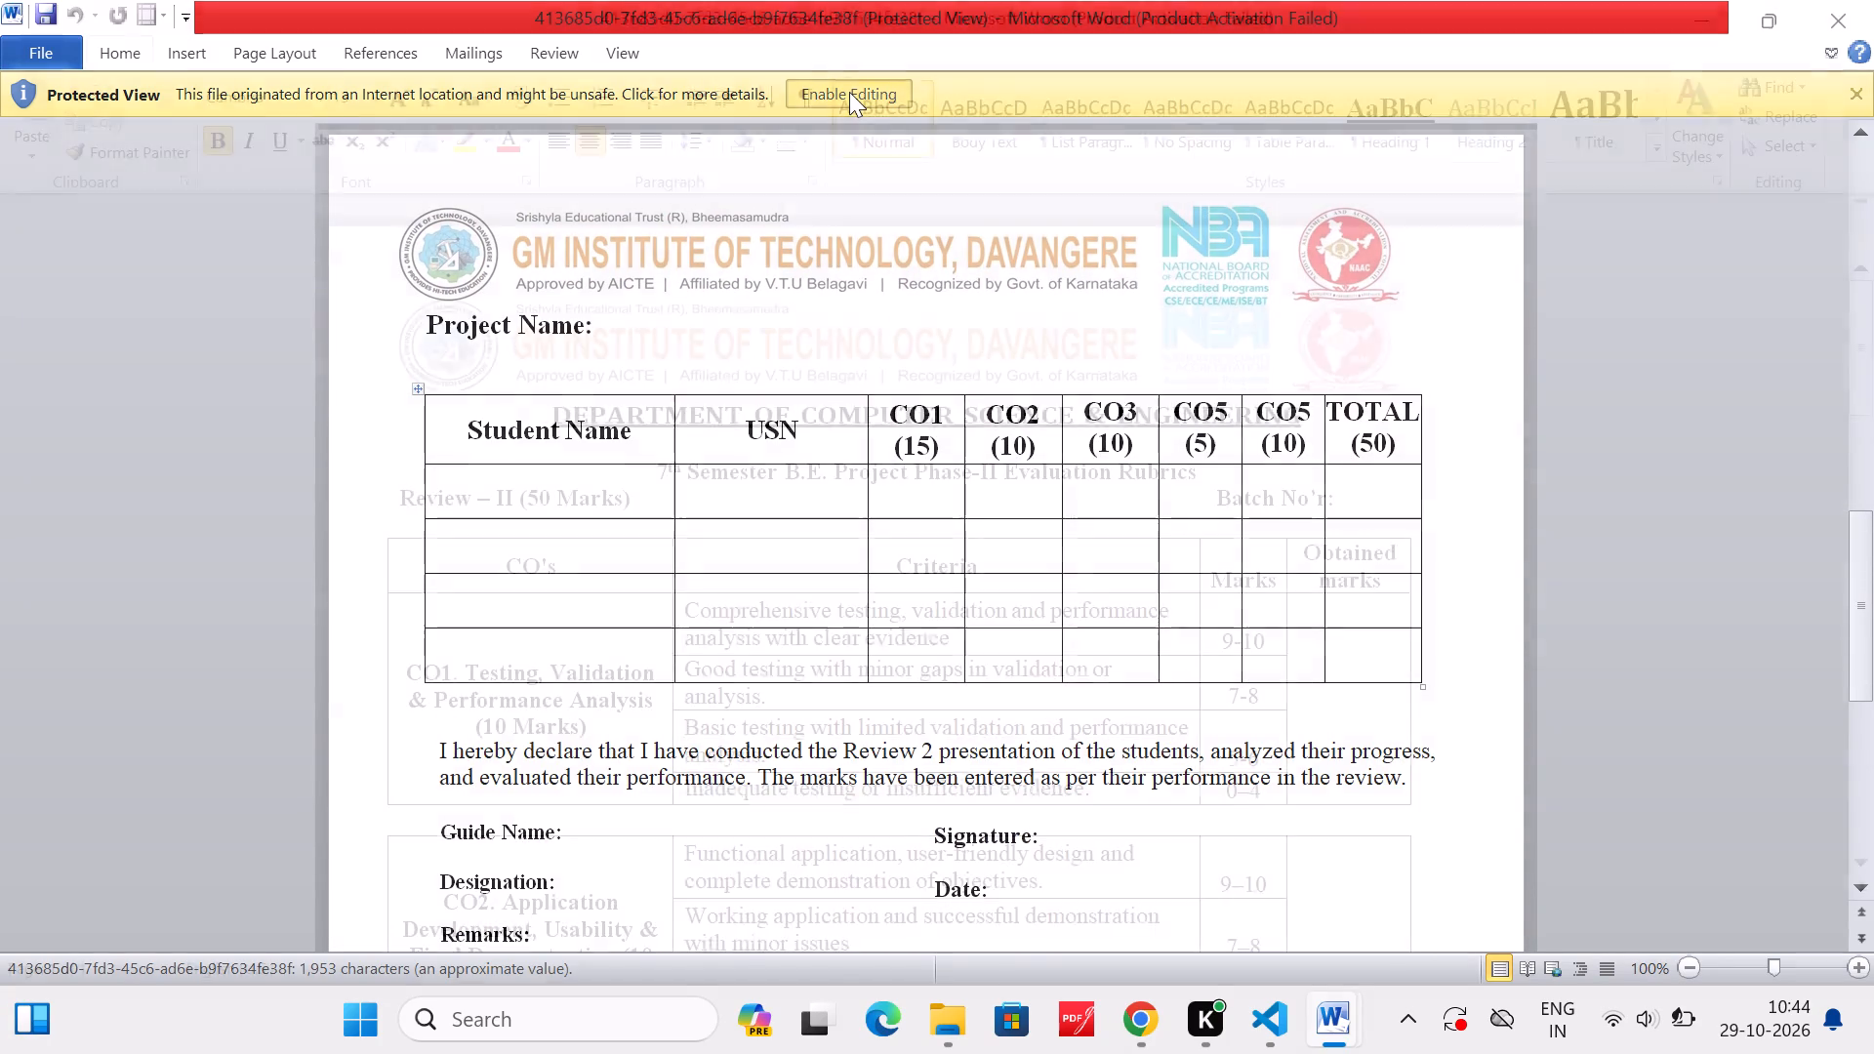
# Review the CO1 to CO5 criteria and mark ranges on the rubrics' first page, along with its heading.
pyautogui.scroll(-4, 836, 597)
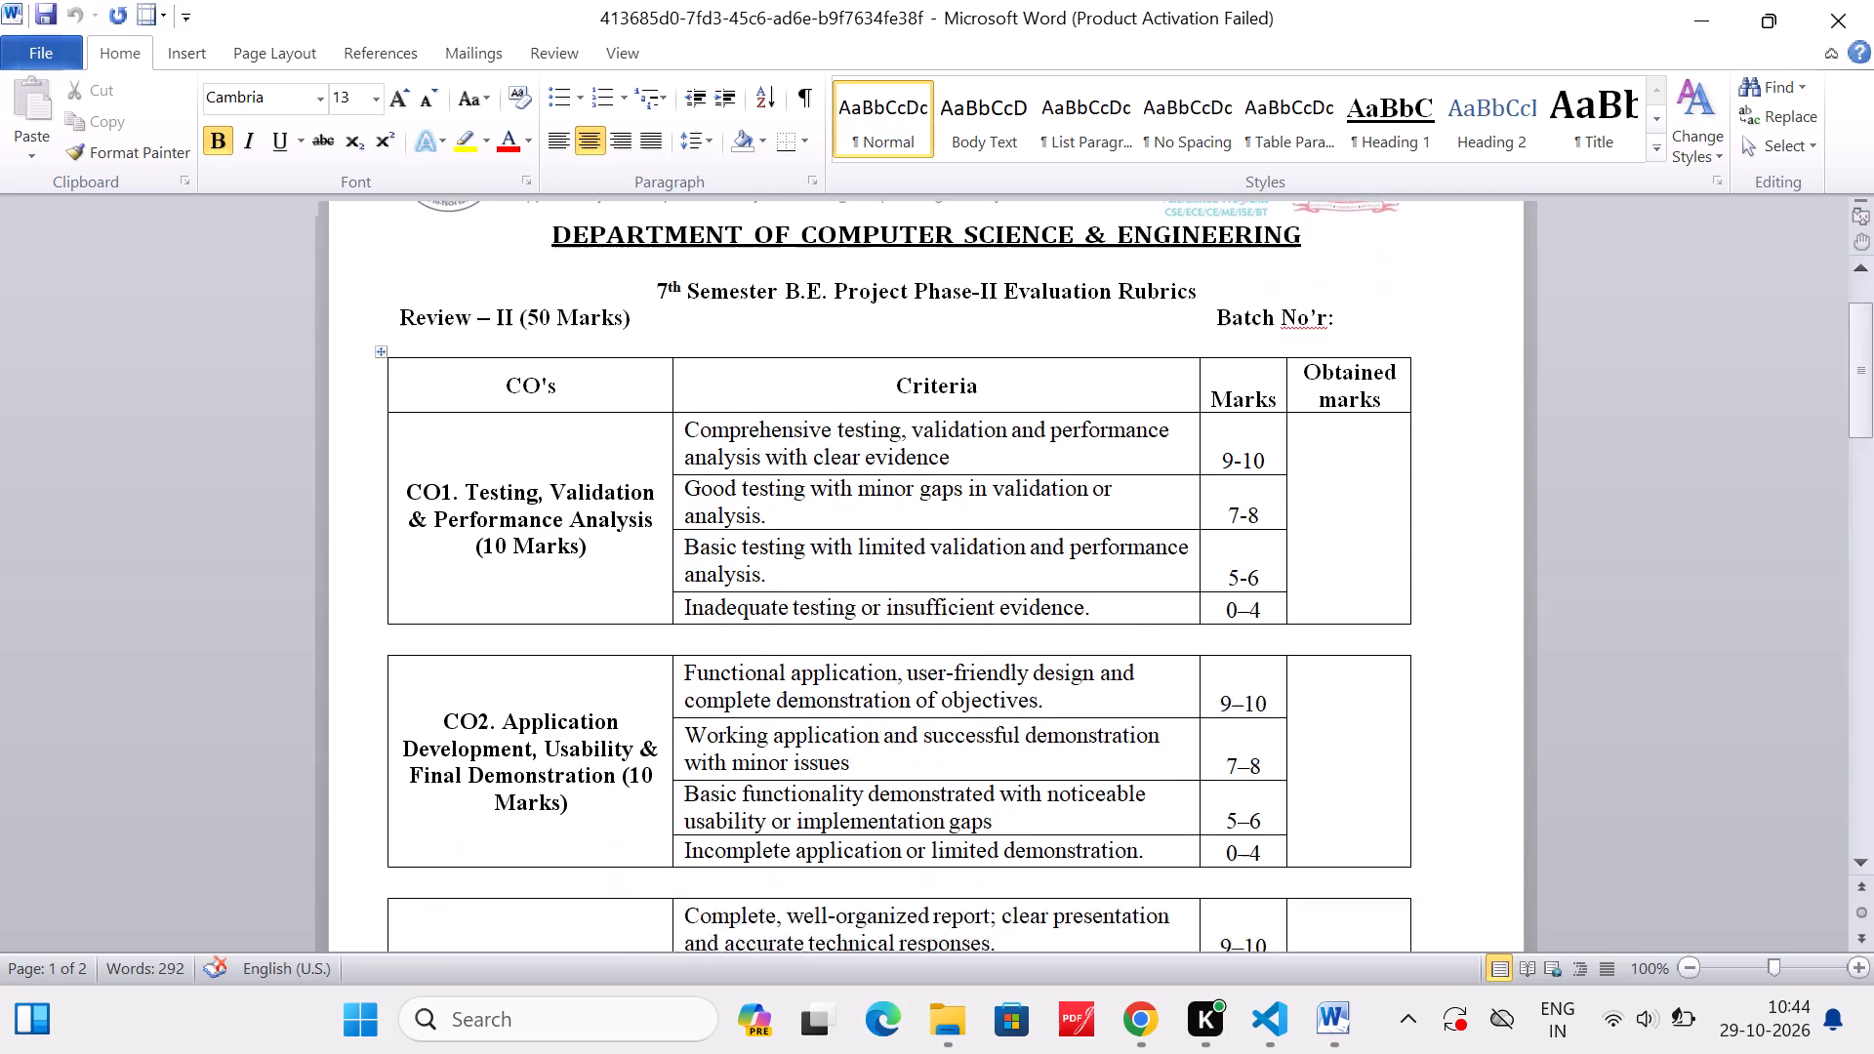
pyautogui.scroll(-4, 836, 597)
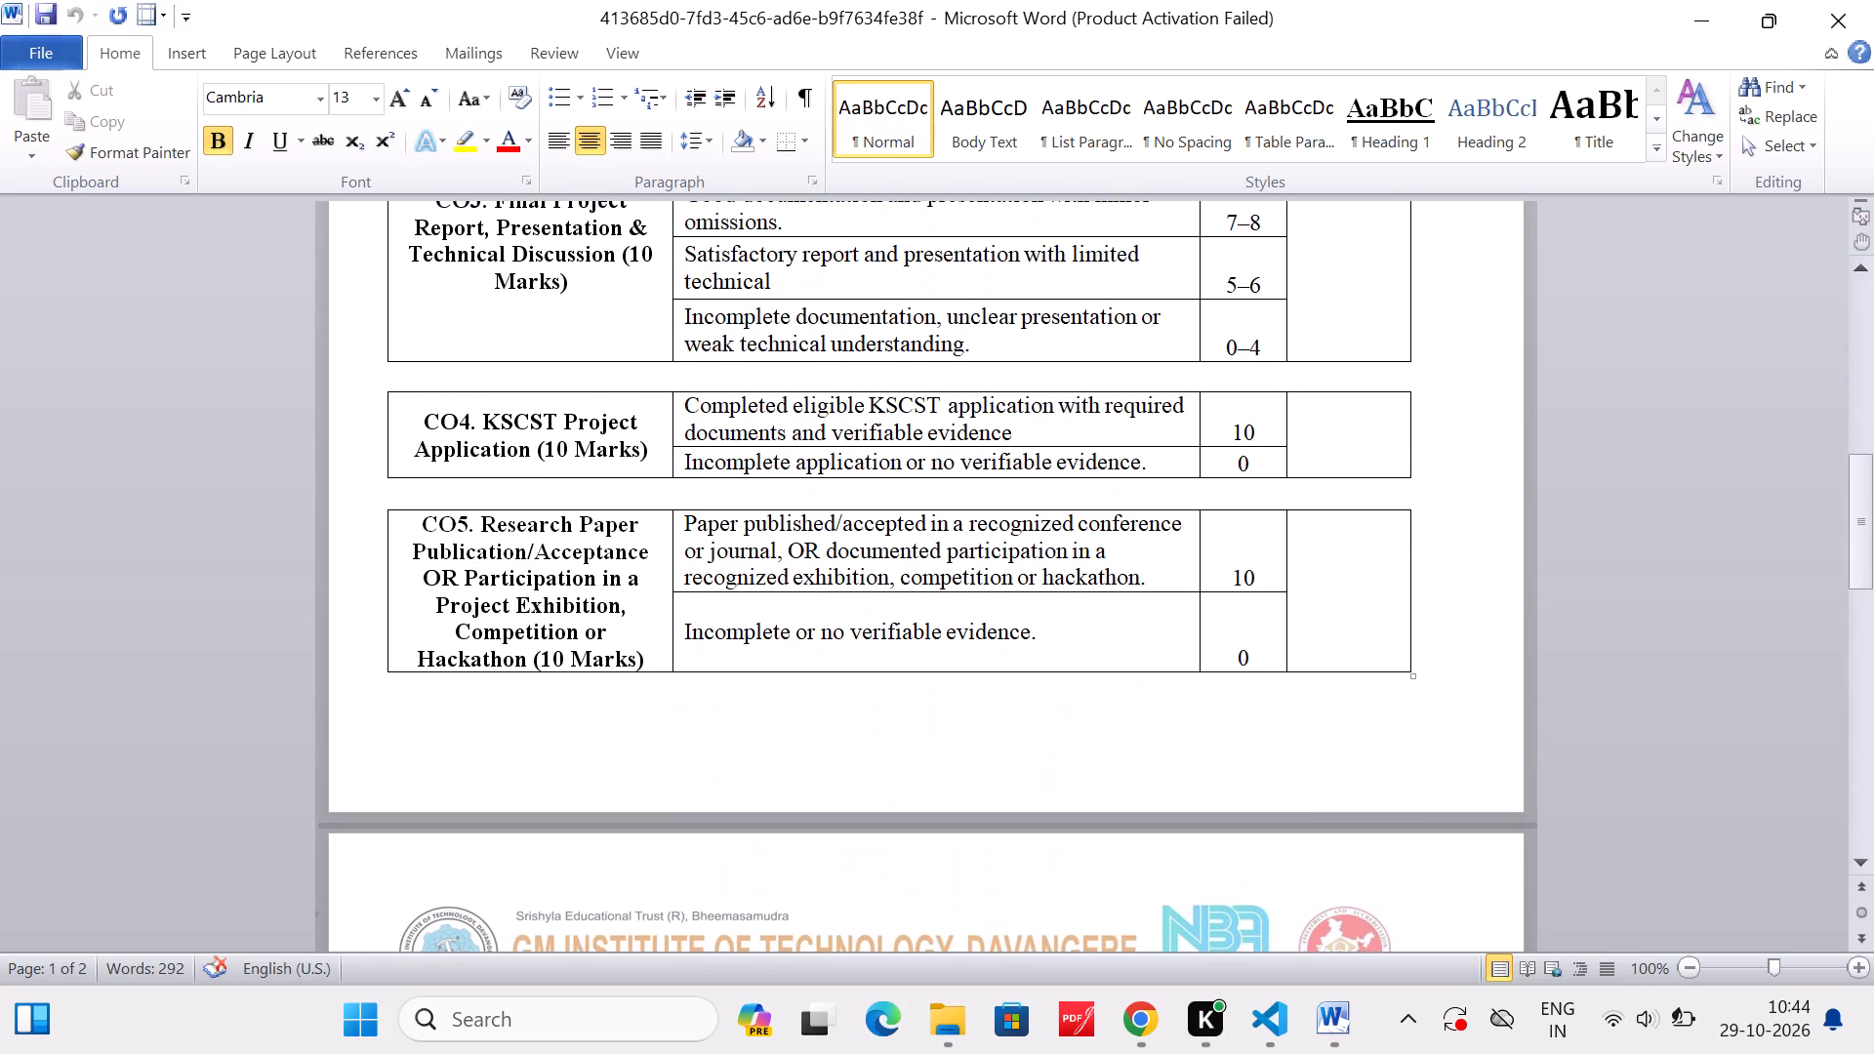
pyautogui.scroll(2, 836, 598)
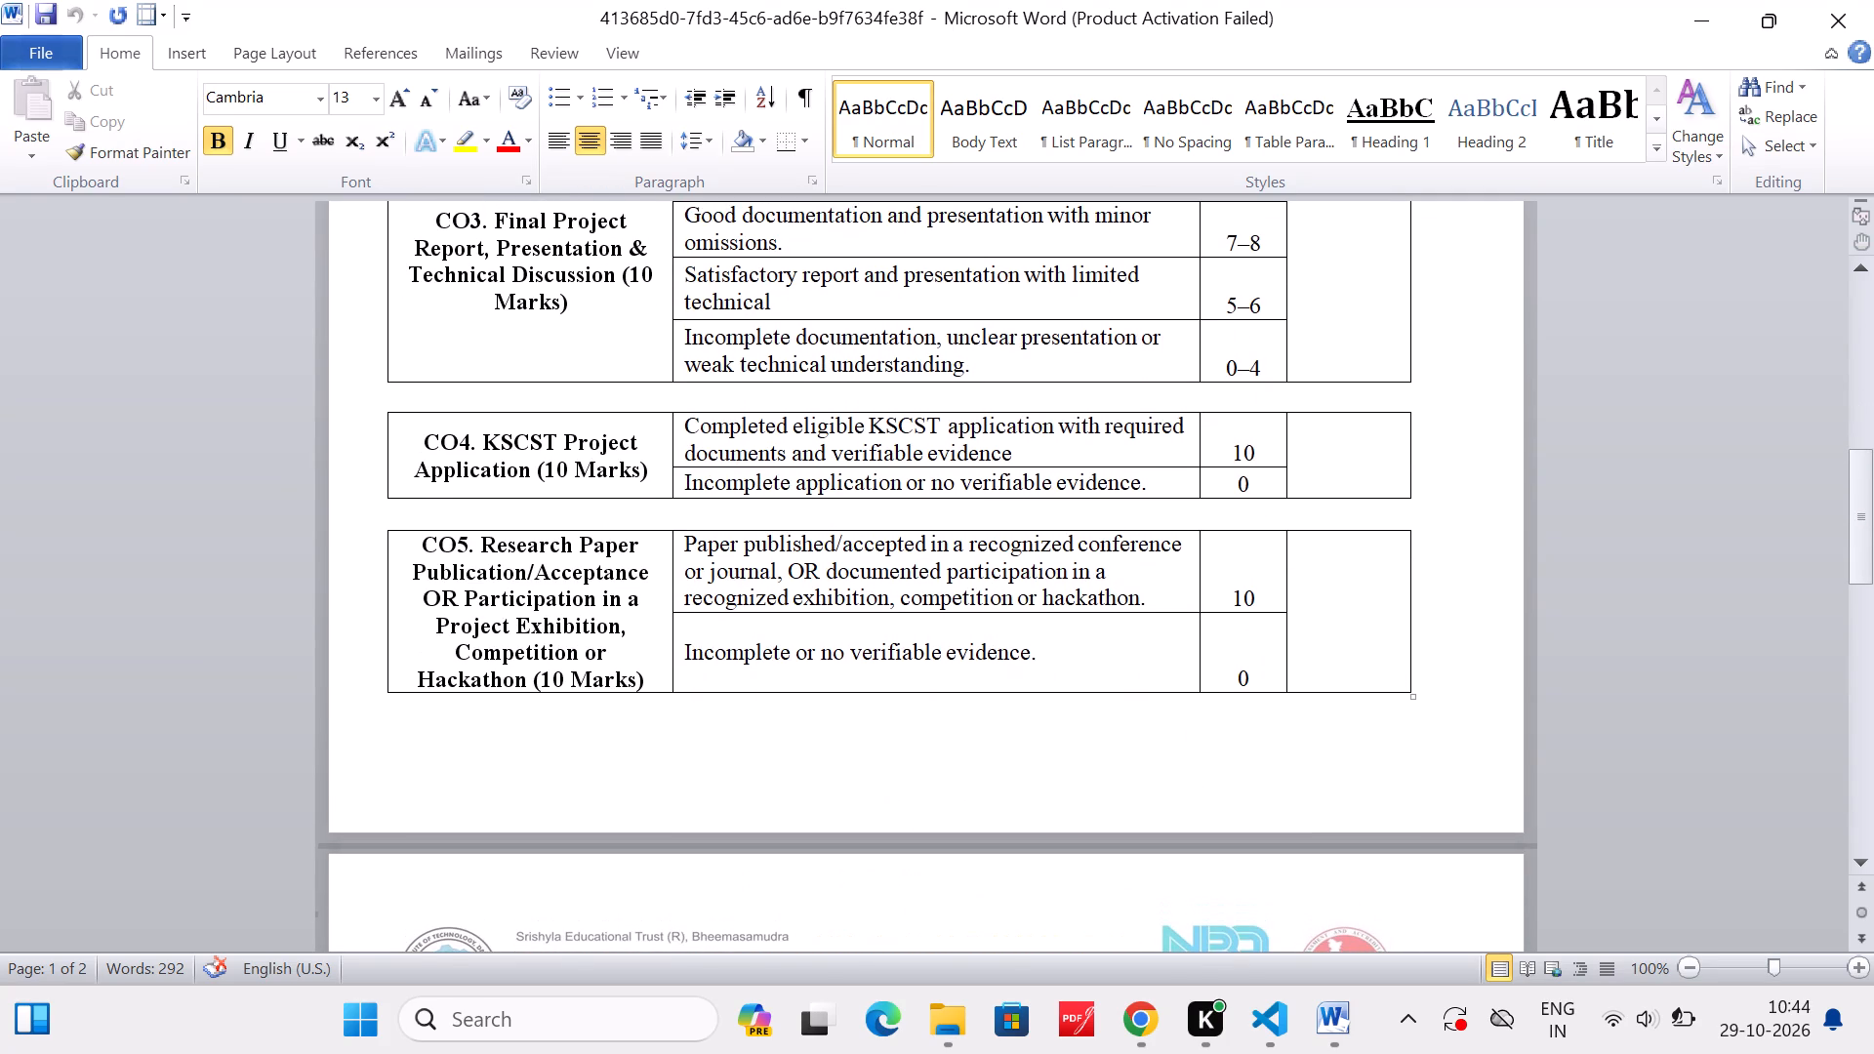
pyautogui.scroll(4, 836, 598)
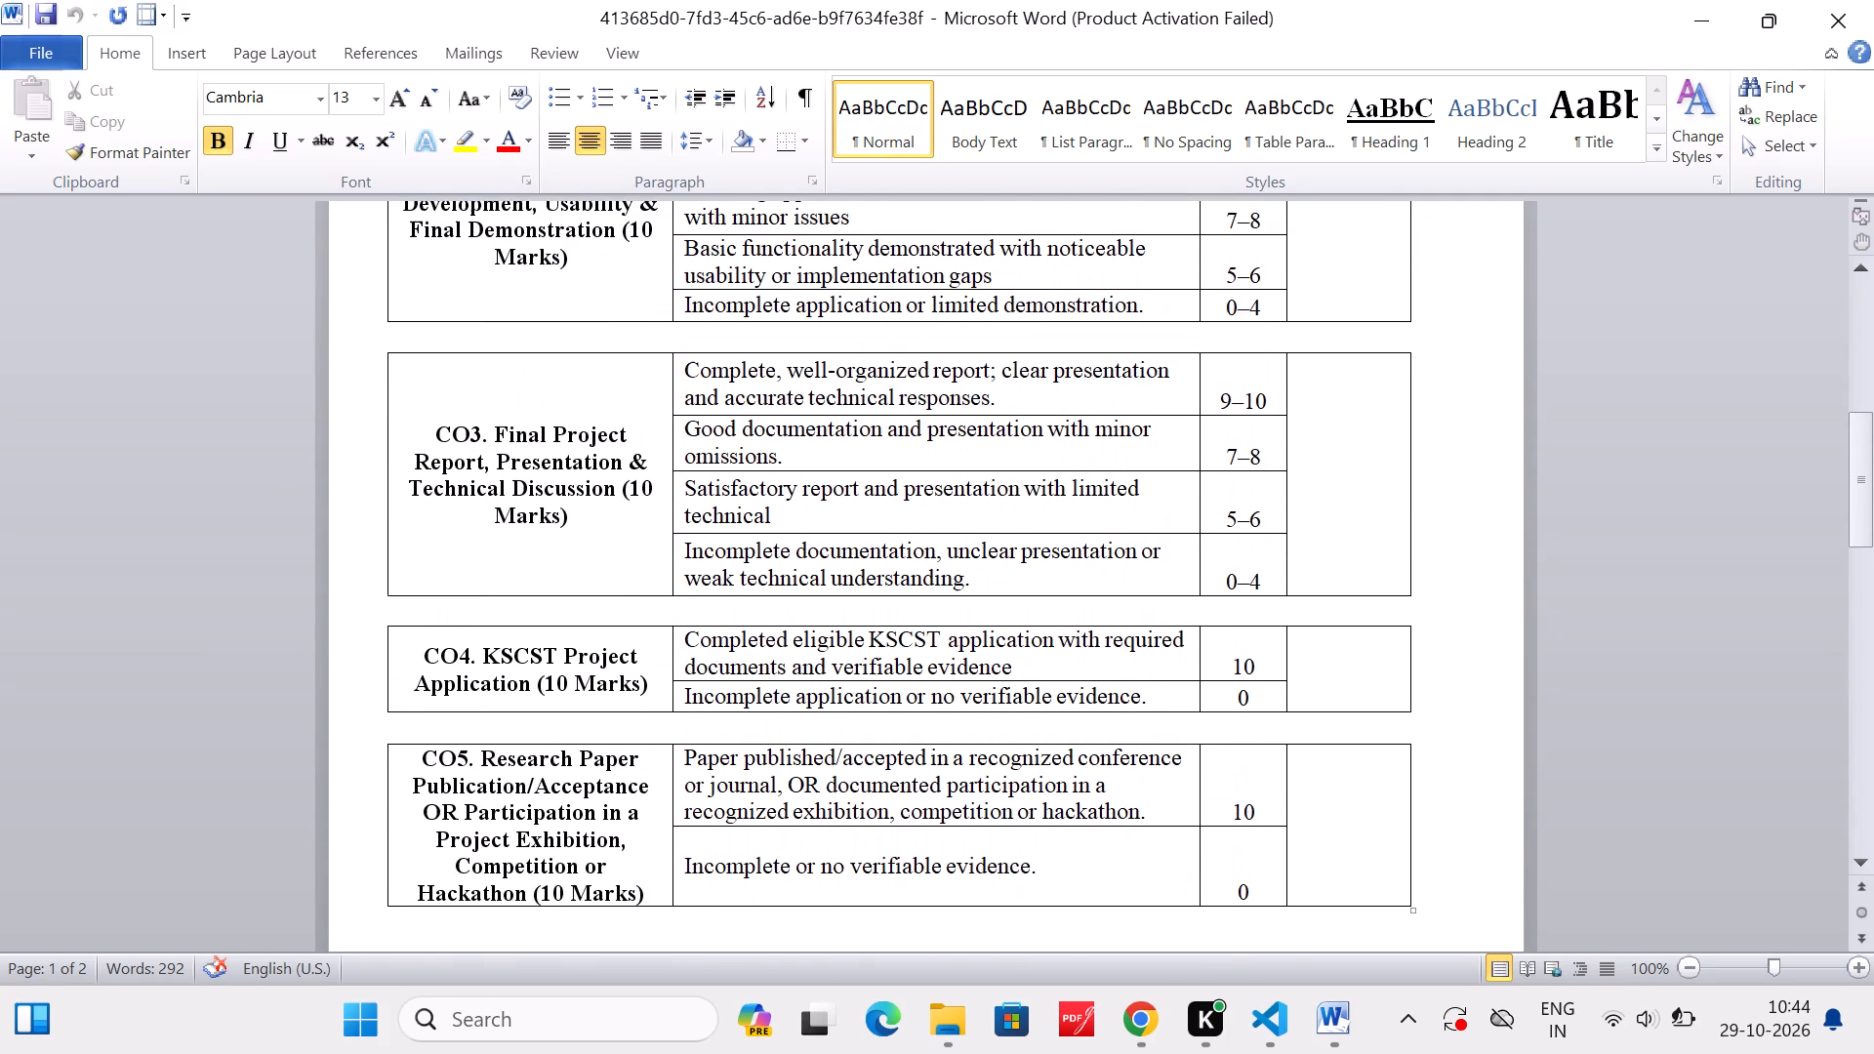
pyautogui.scroll(1, 836, 598)
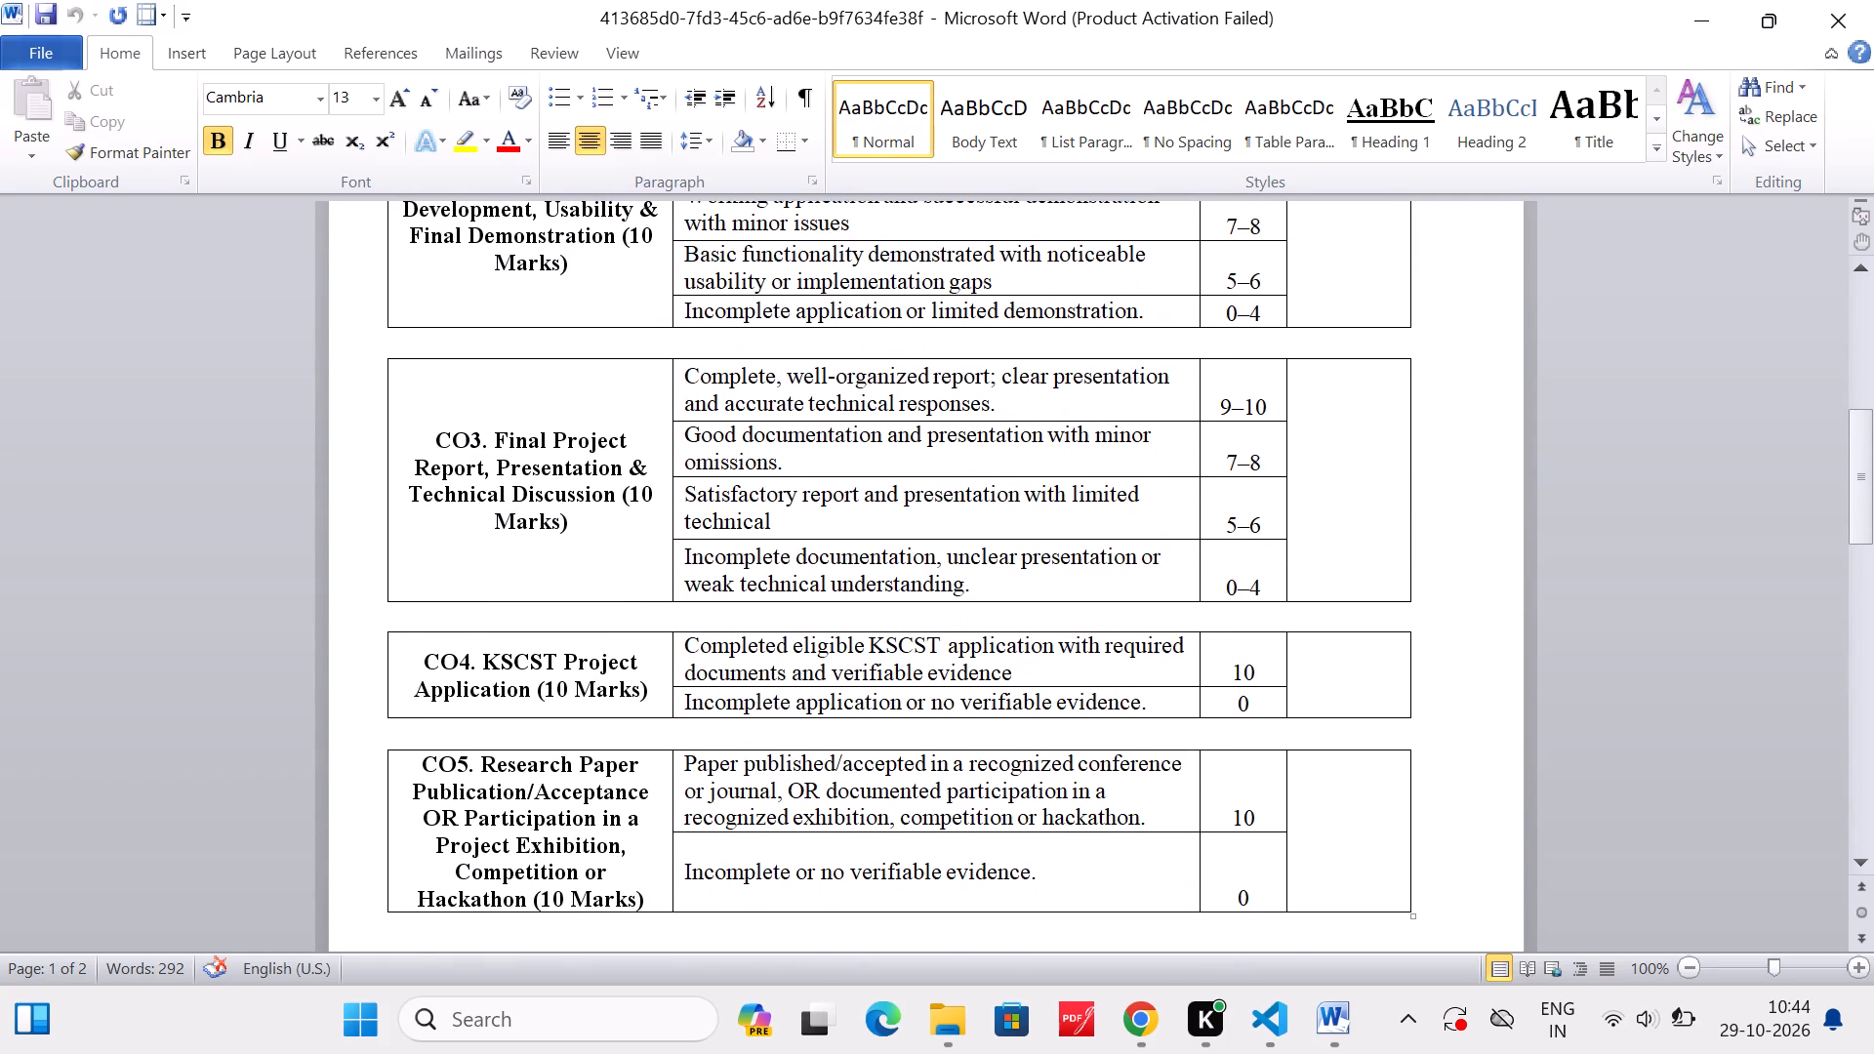
pyautogui.scroll(2, 836, 598)
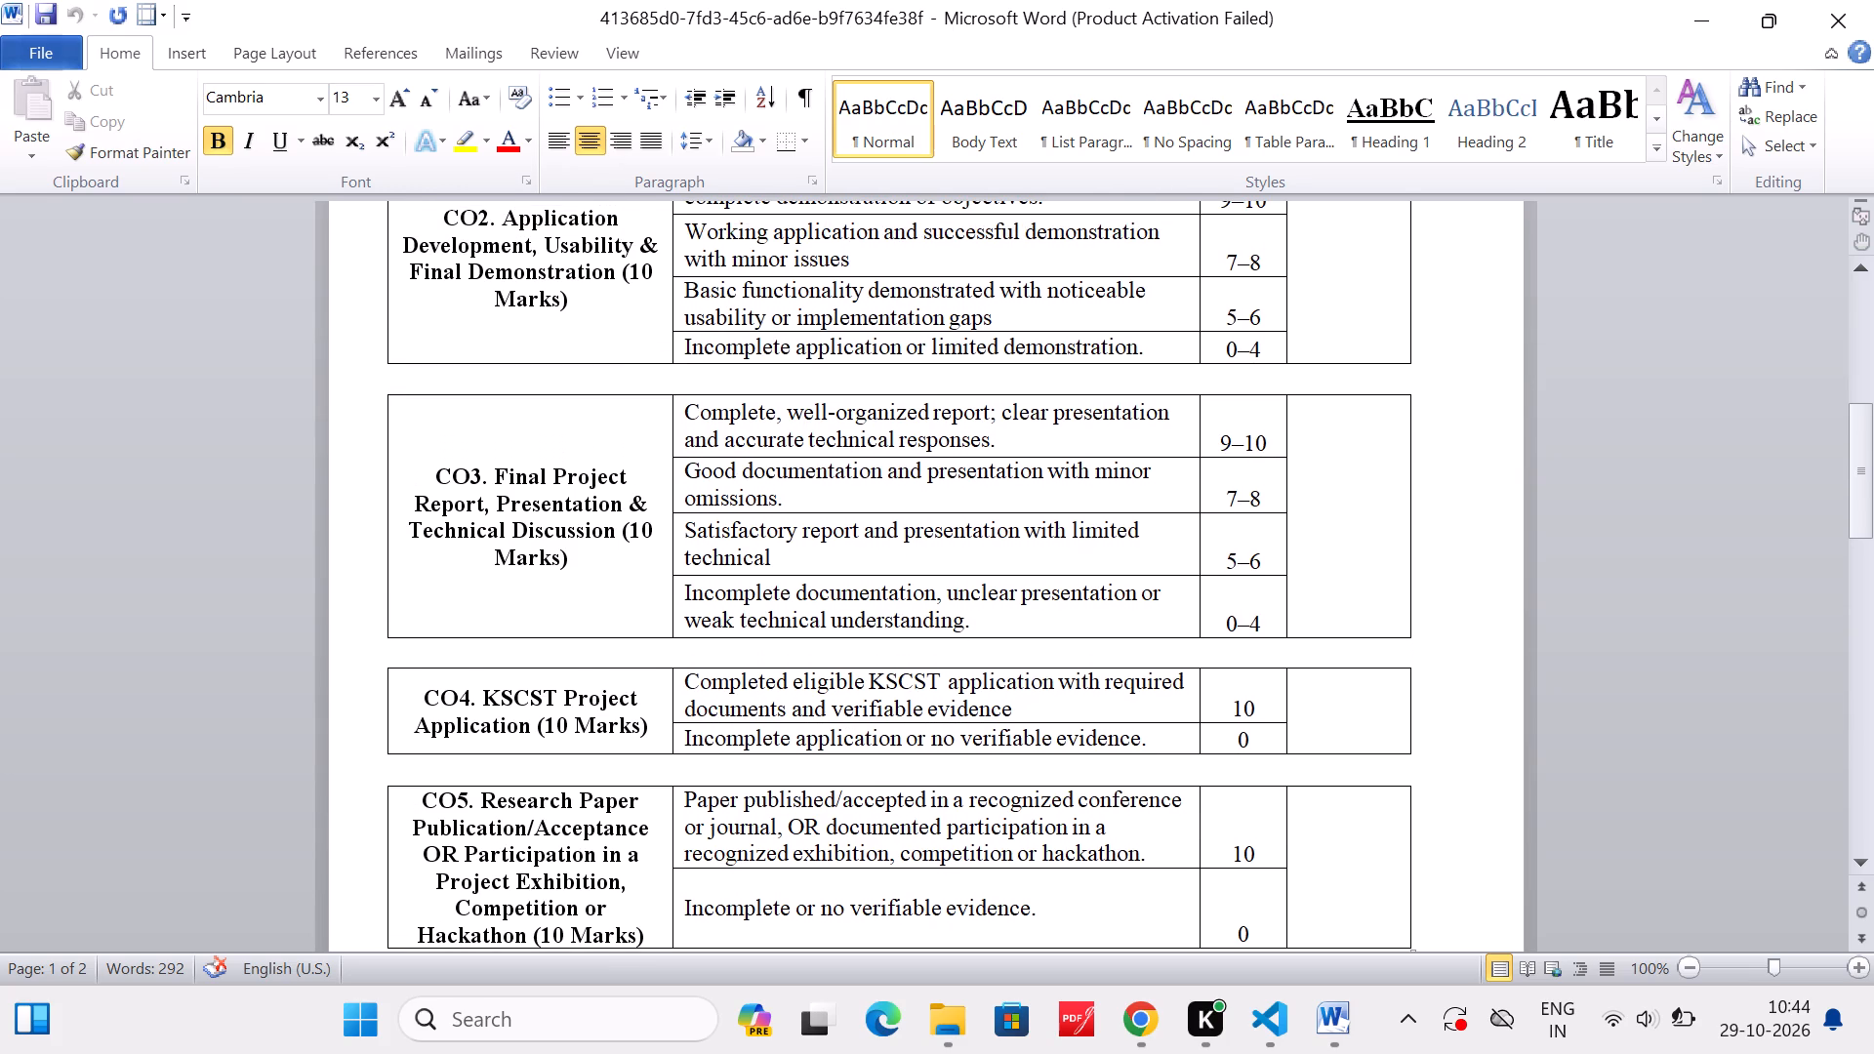
pyautogui.scroll(1, 836, 598)
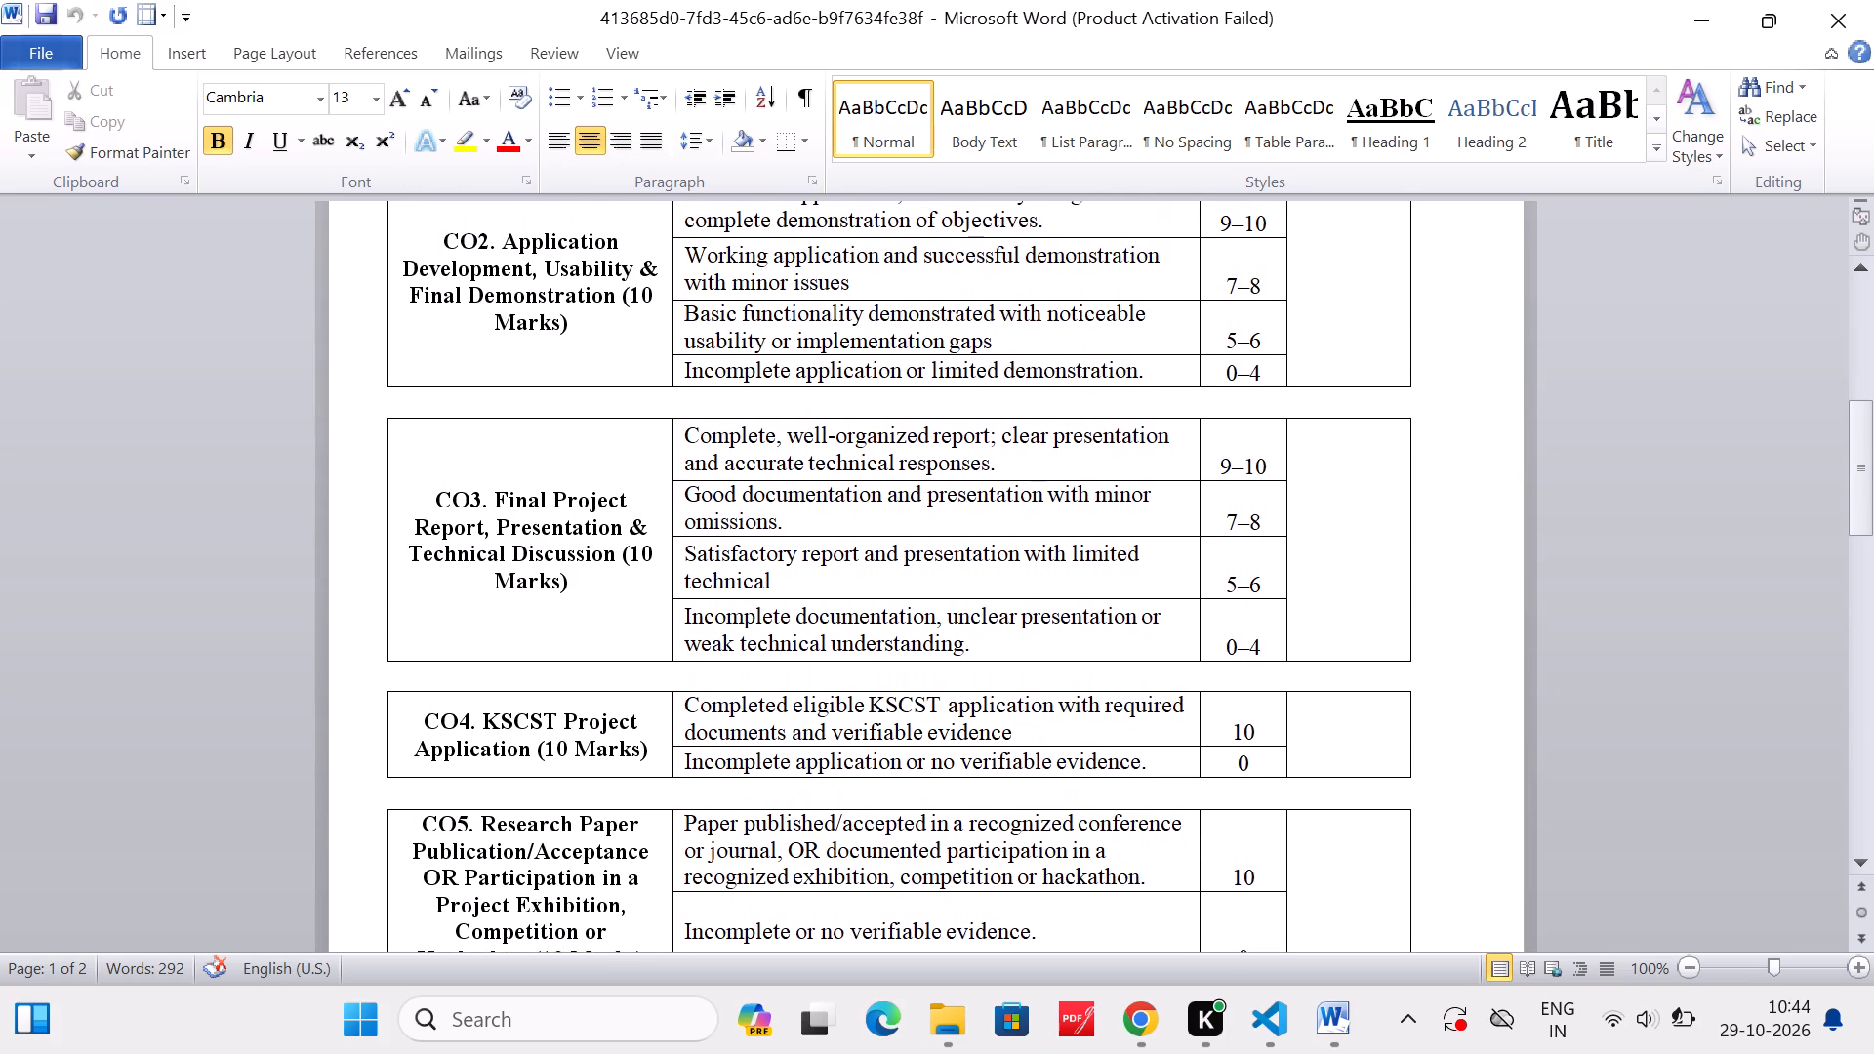
pyautogui.scroll(1, 836, 598)
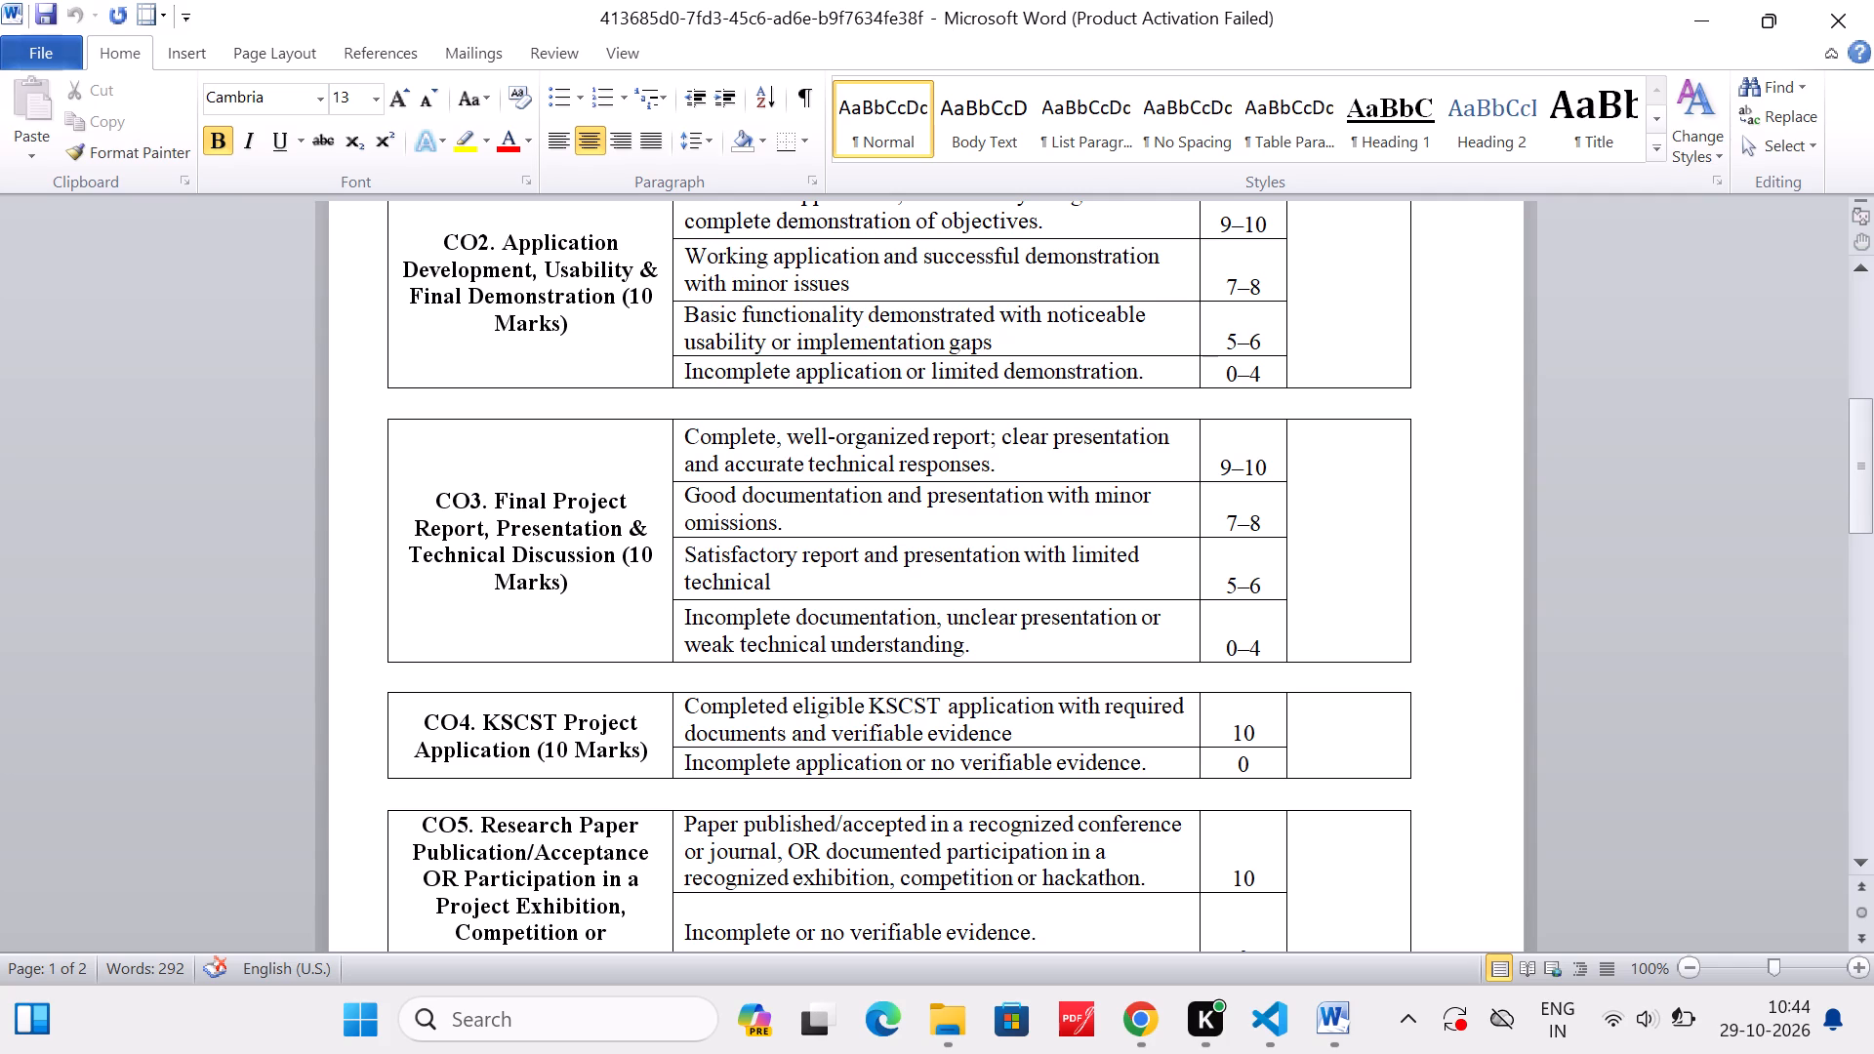
pyautogui.scroll(1, 836, 598)
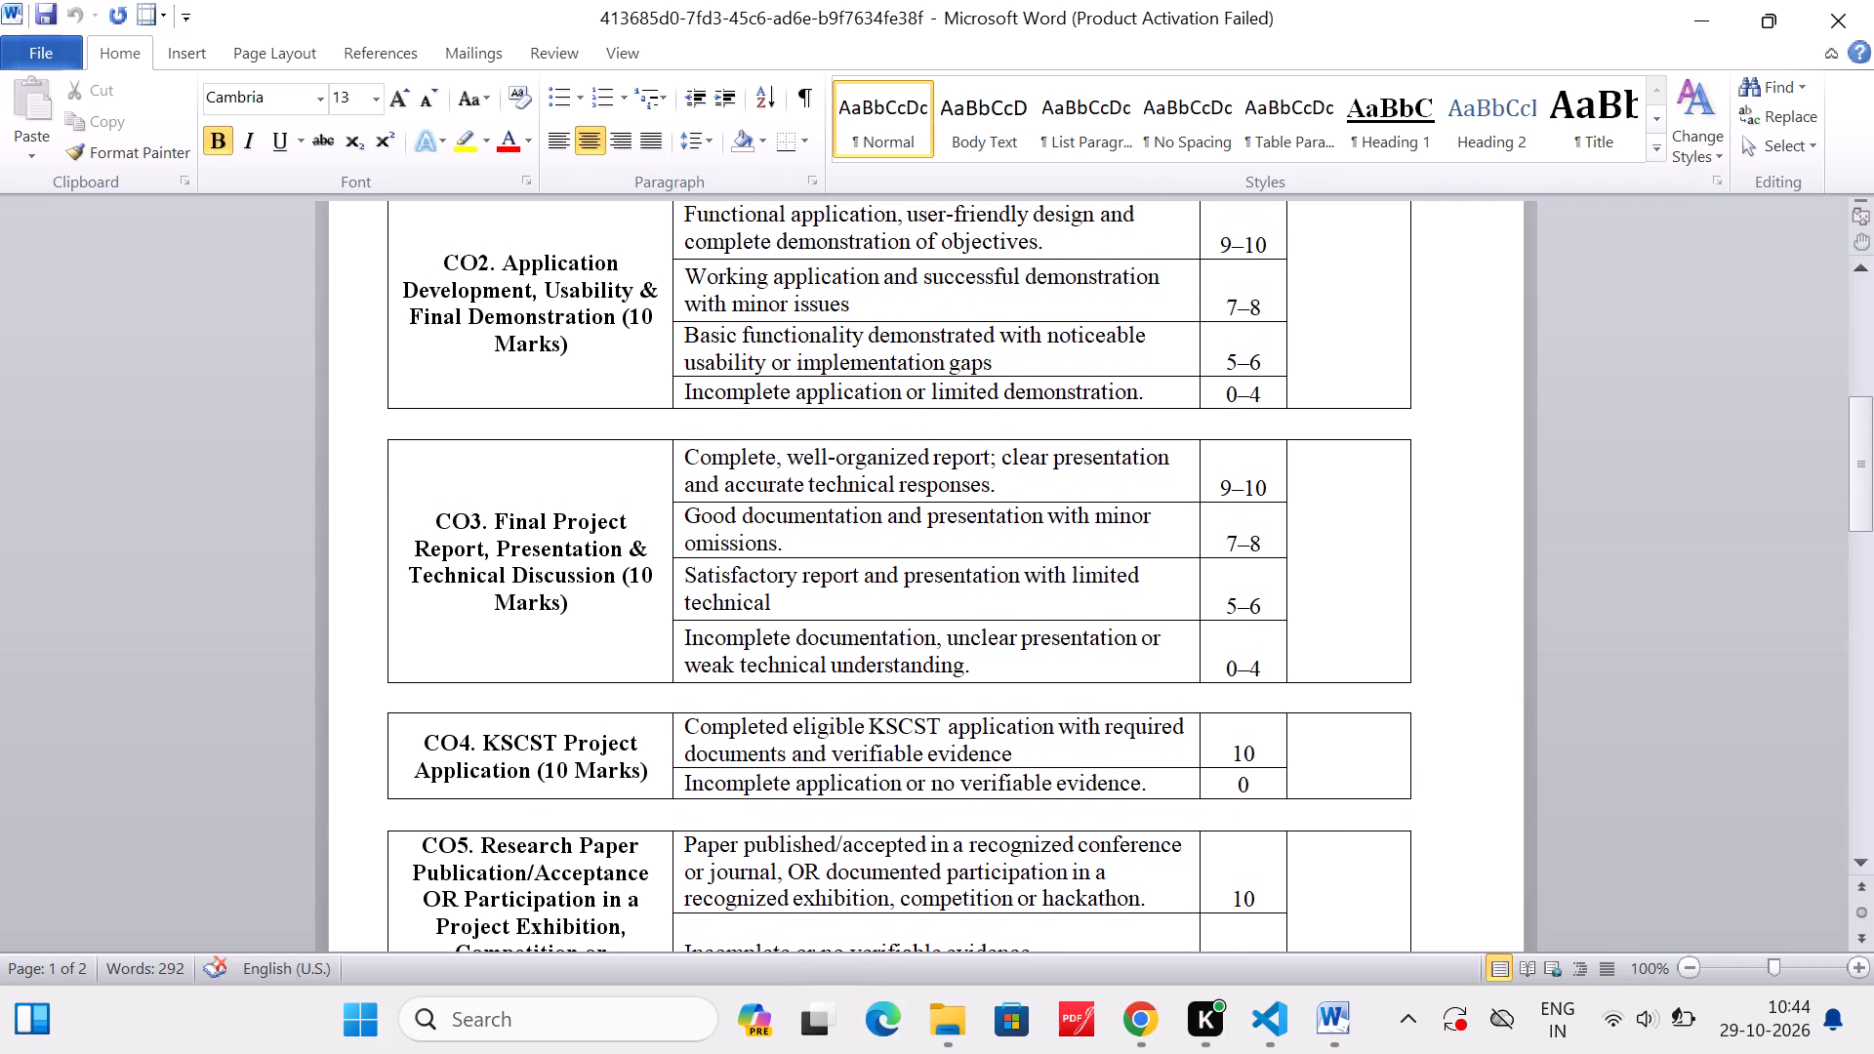
pyautogui.scroll(5, 836, 598)
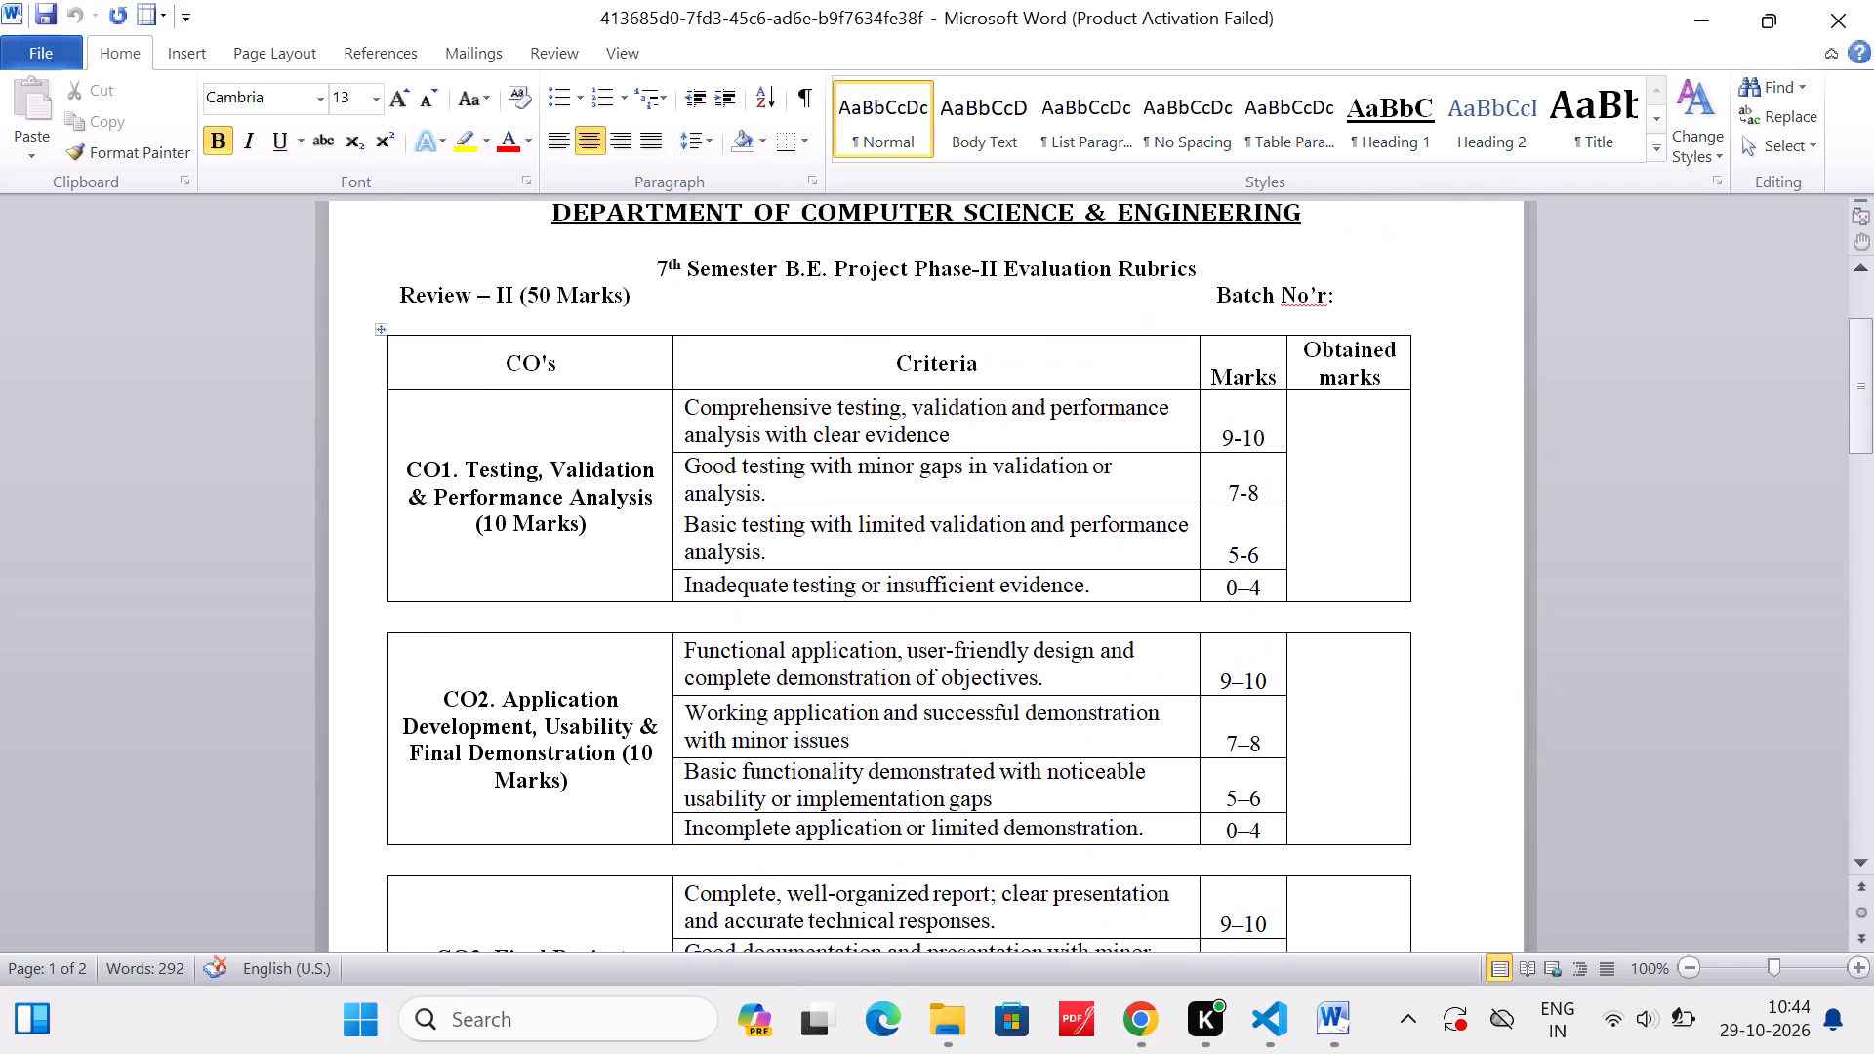
pyautogui.scroll(1, 836, 598)
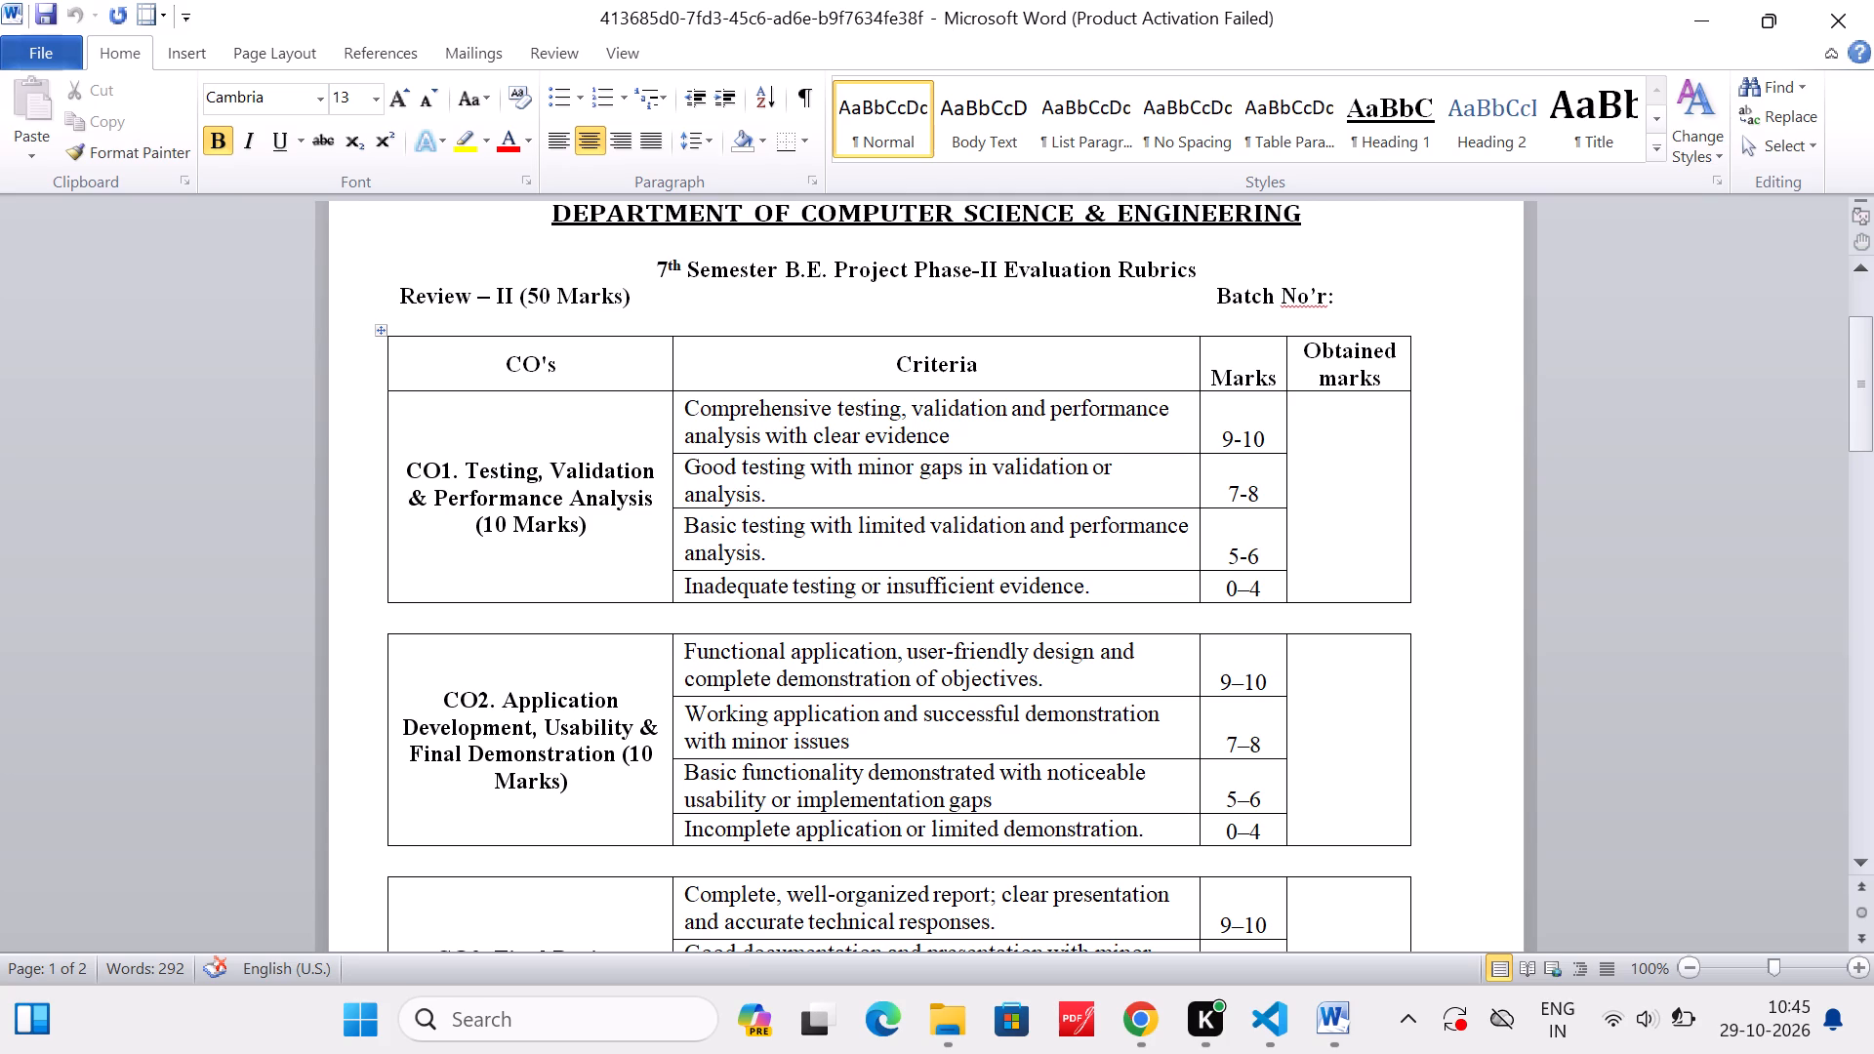
pyautogui.scroll(-2, 577, 796)
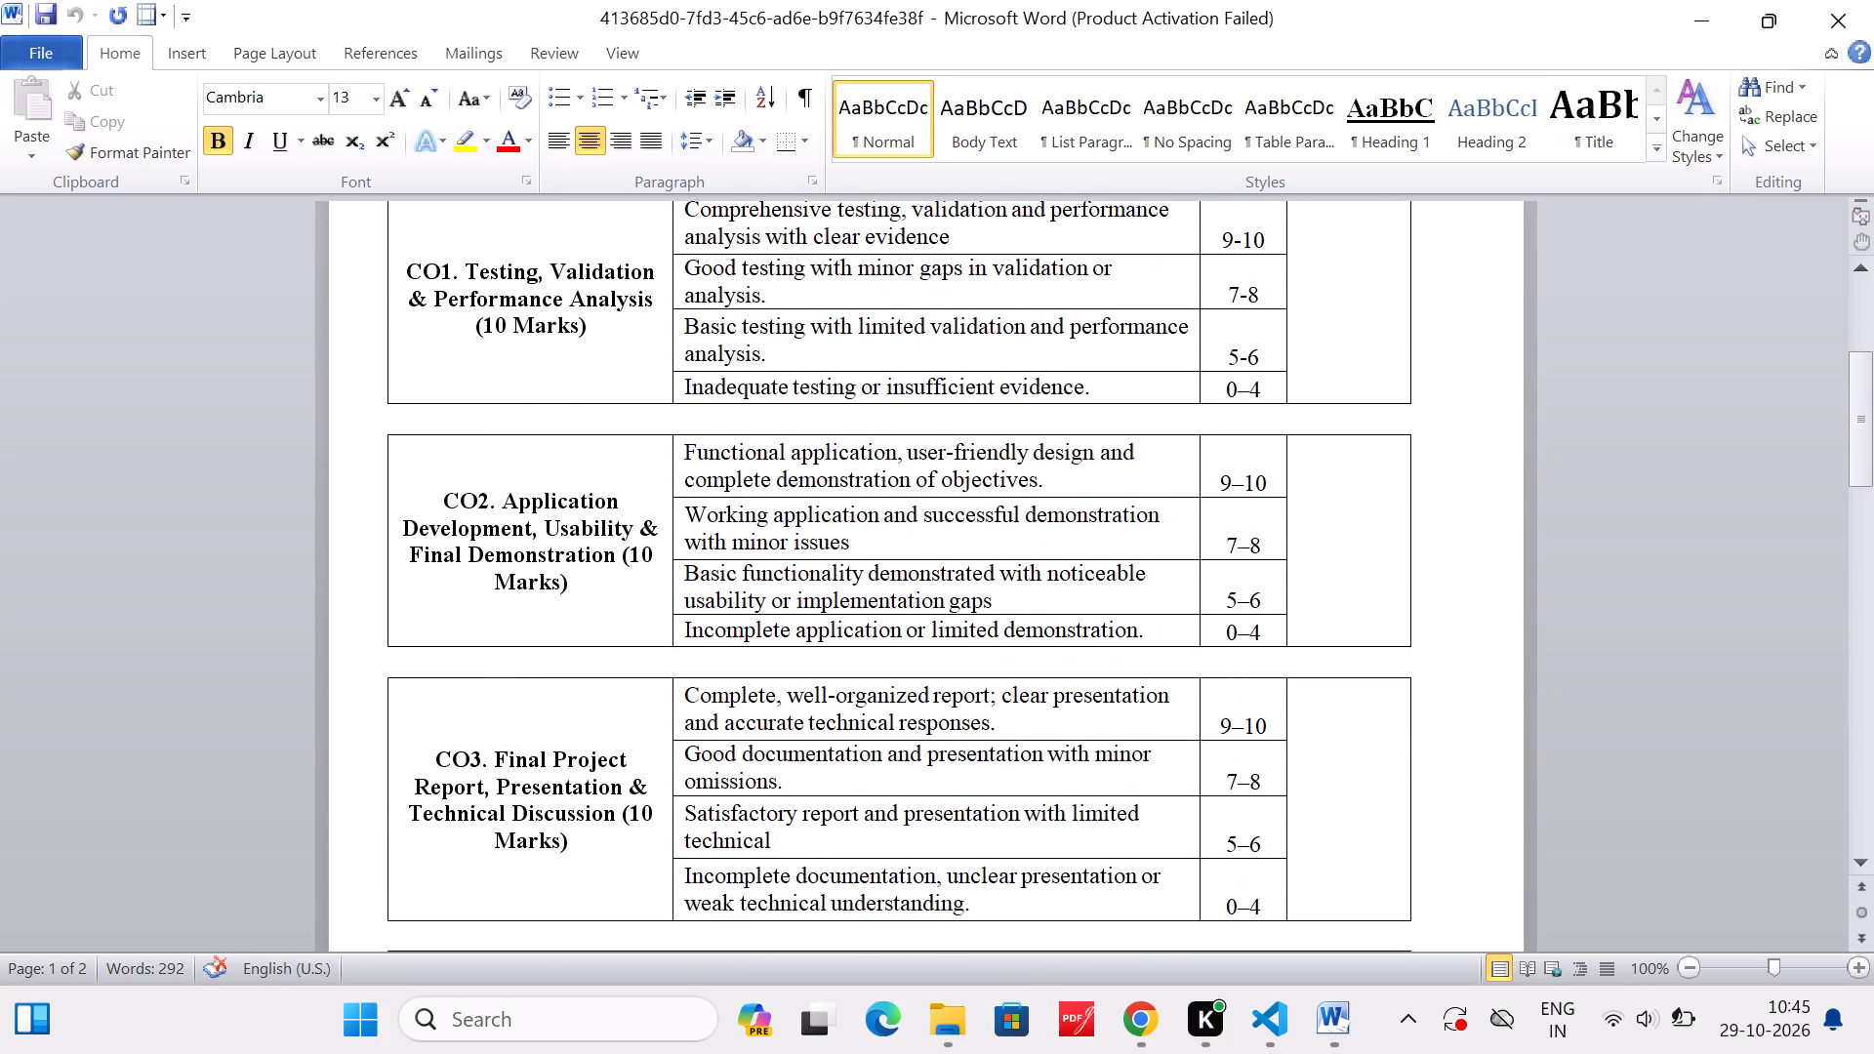
pyautogui.scroll(-3, 577, 796)
pyautogui.scroll(1, 509, 790)
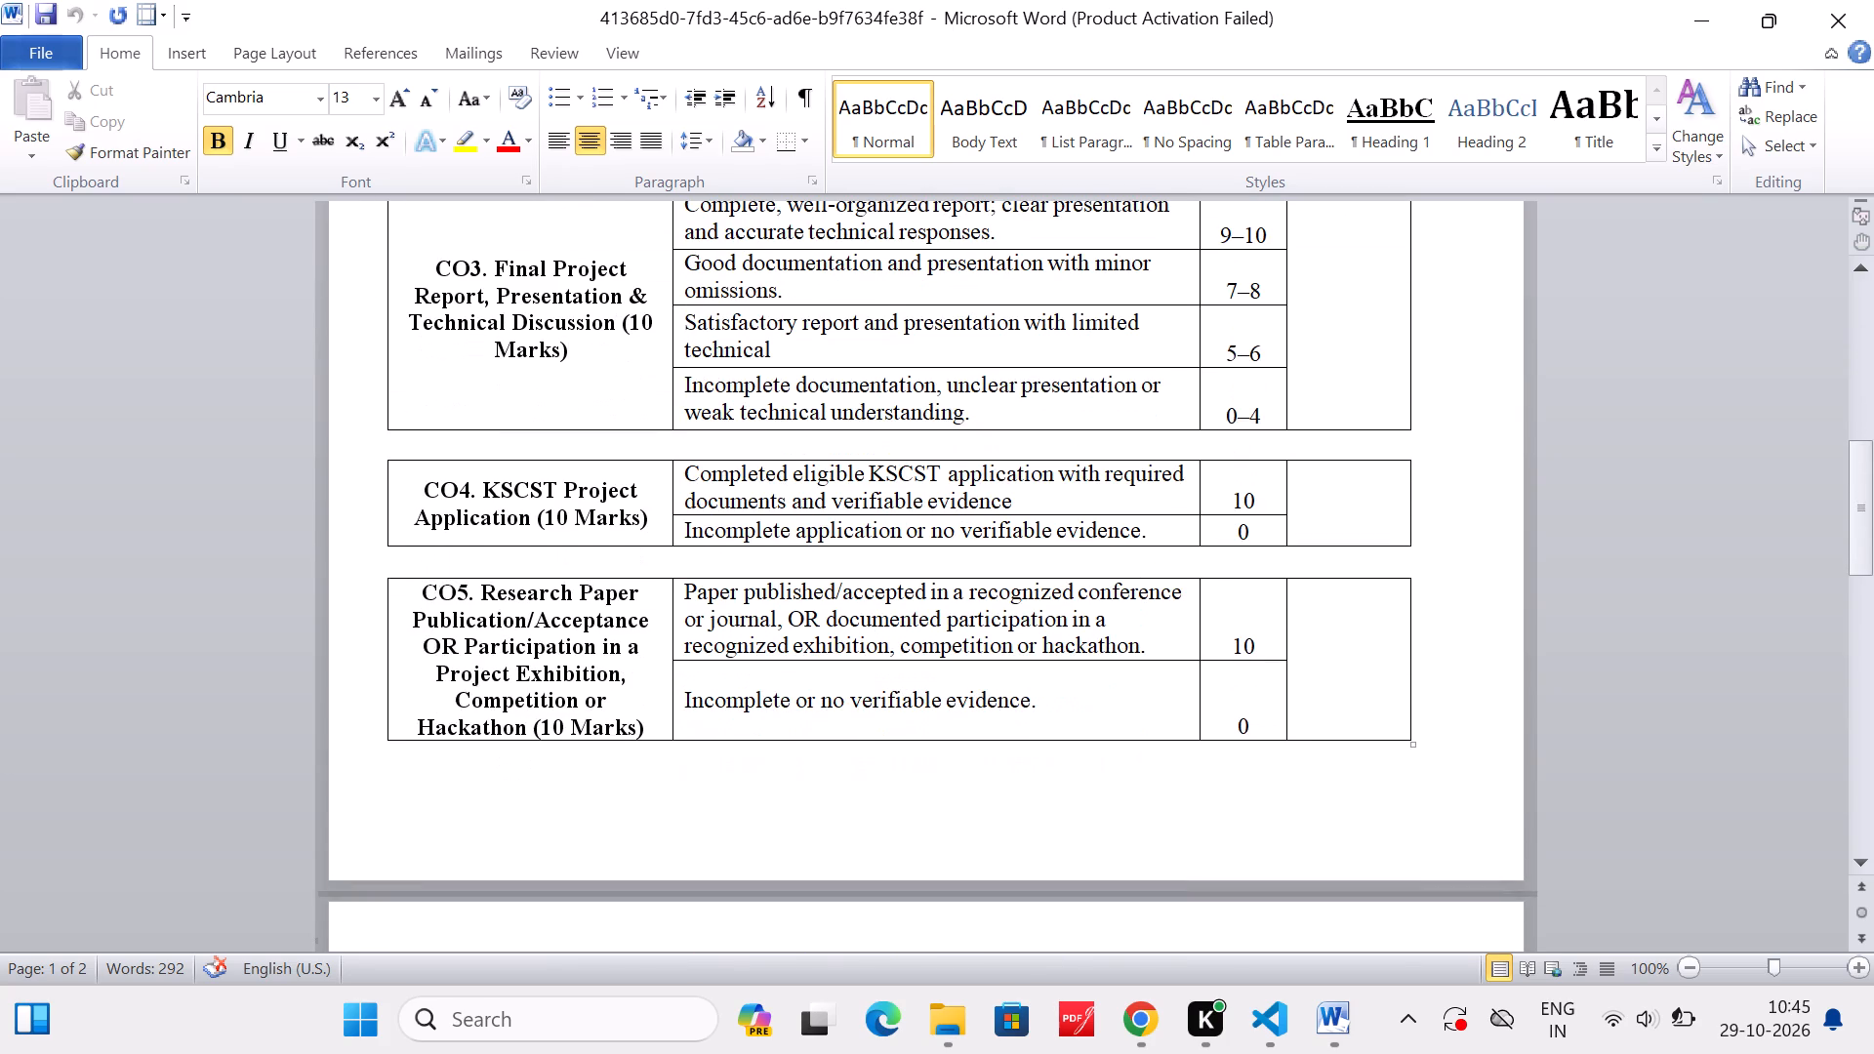
pyautogui.scroll(7, 509, 790)
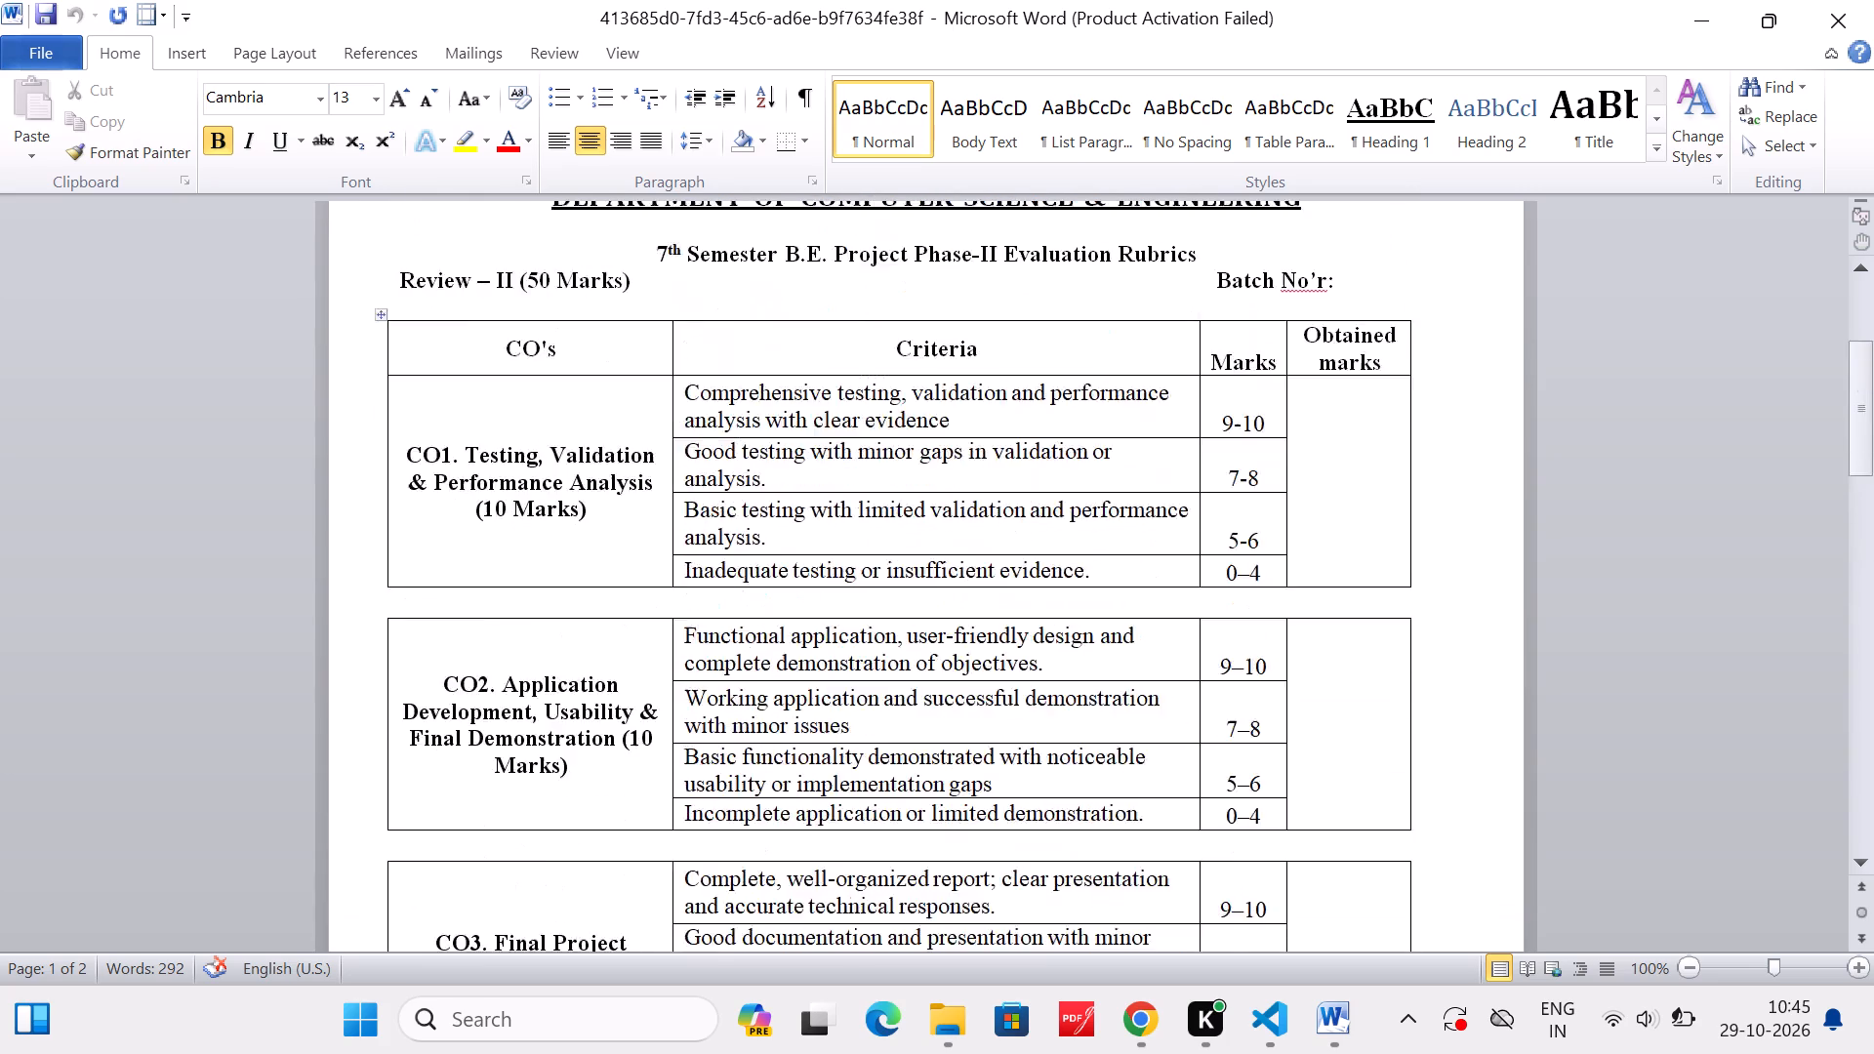
pyautogui.scroll(1, 509, 790)
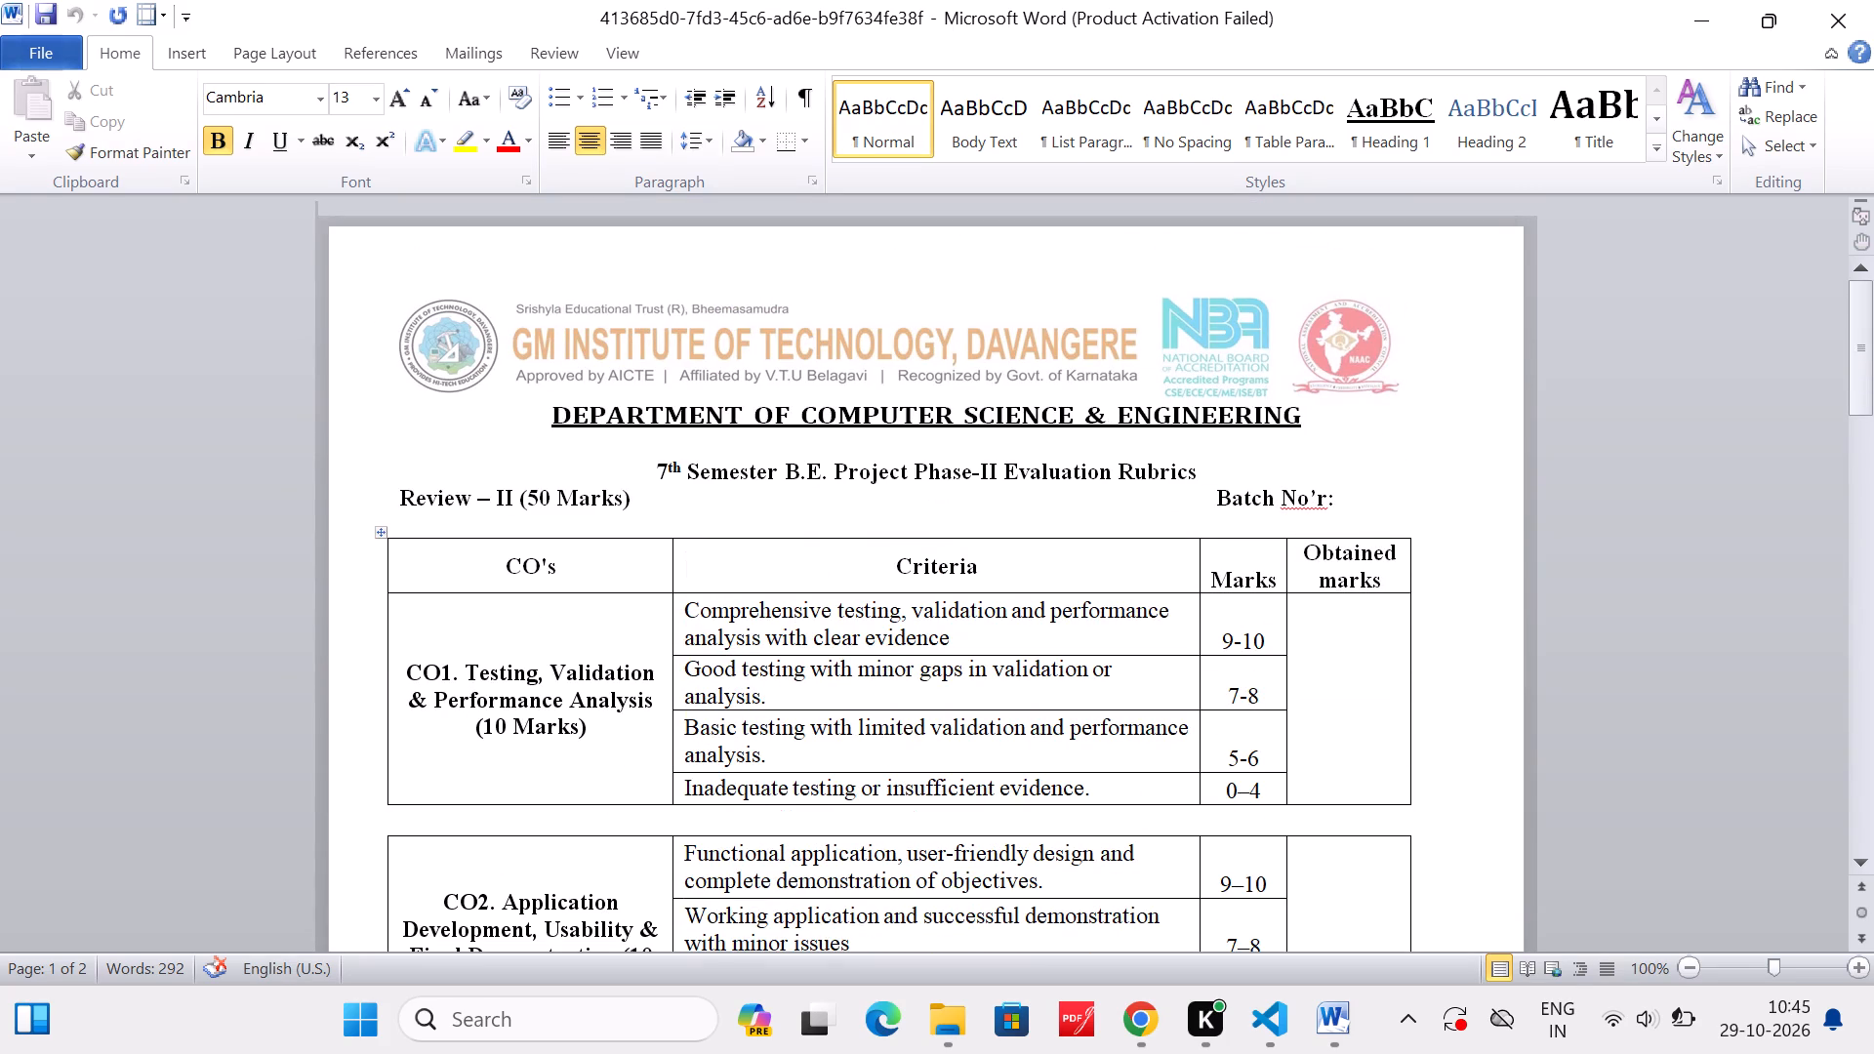
# Enter the first student's name and initials in the first empty Student Name cell on page 2, indented by three spaces.
pyautogui.scroll(-1, 828, 705)
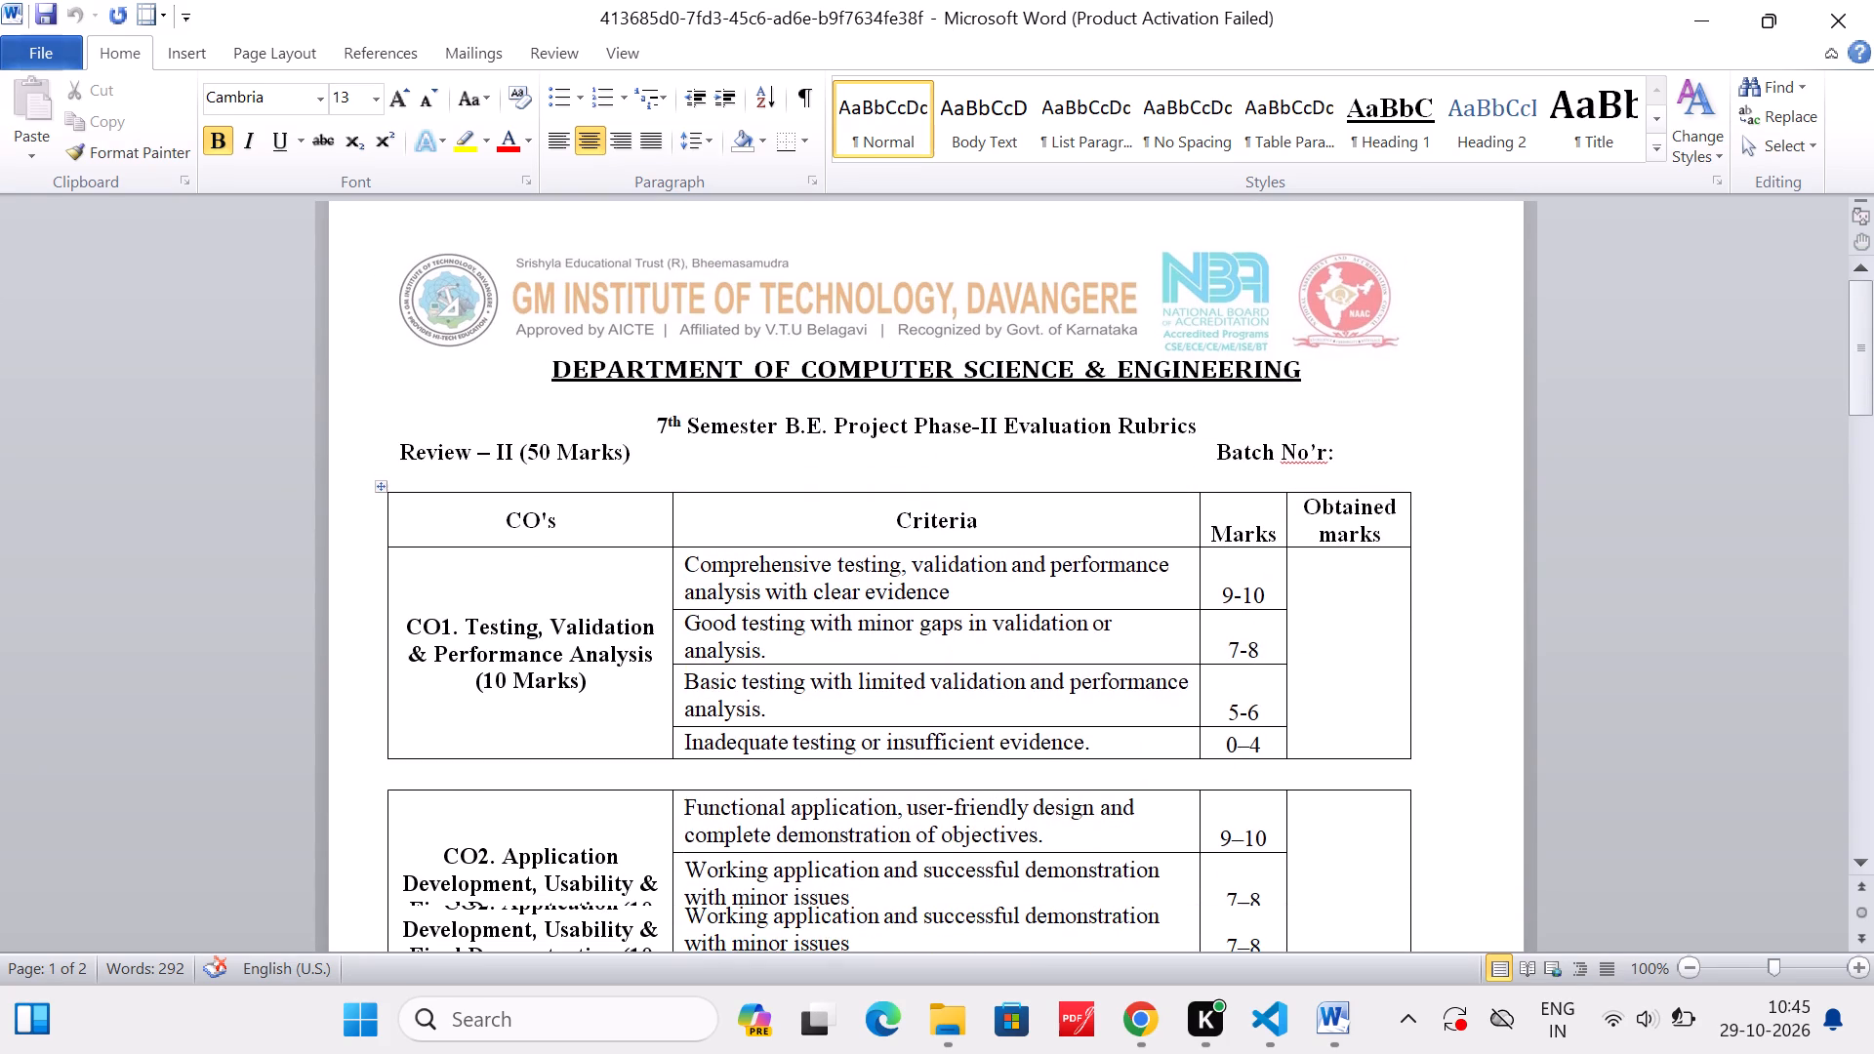
pyautogui.scroll(-10, 828, 705)
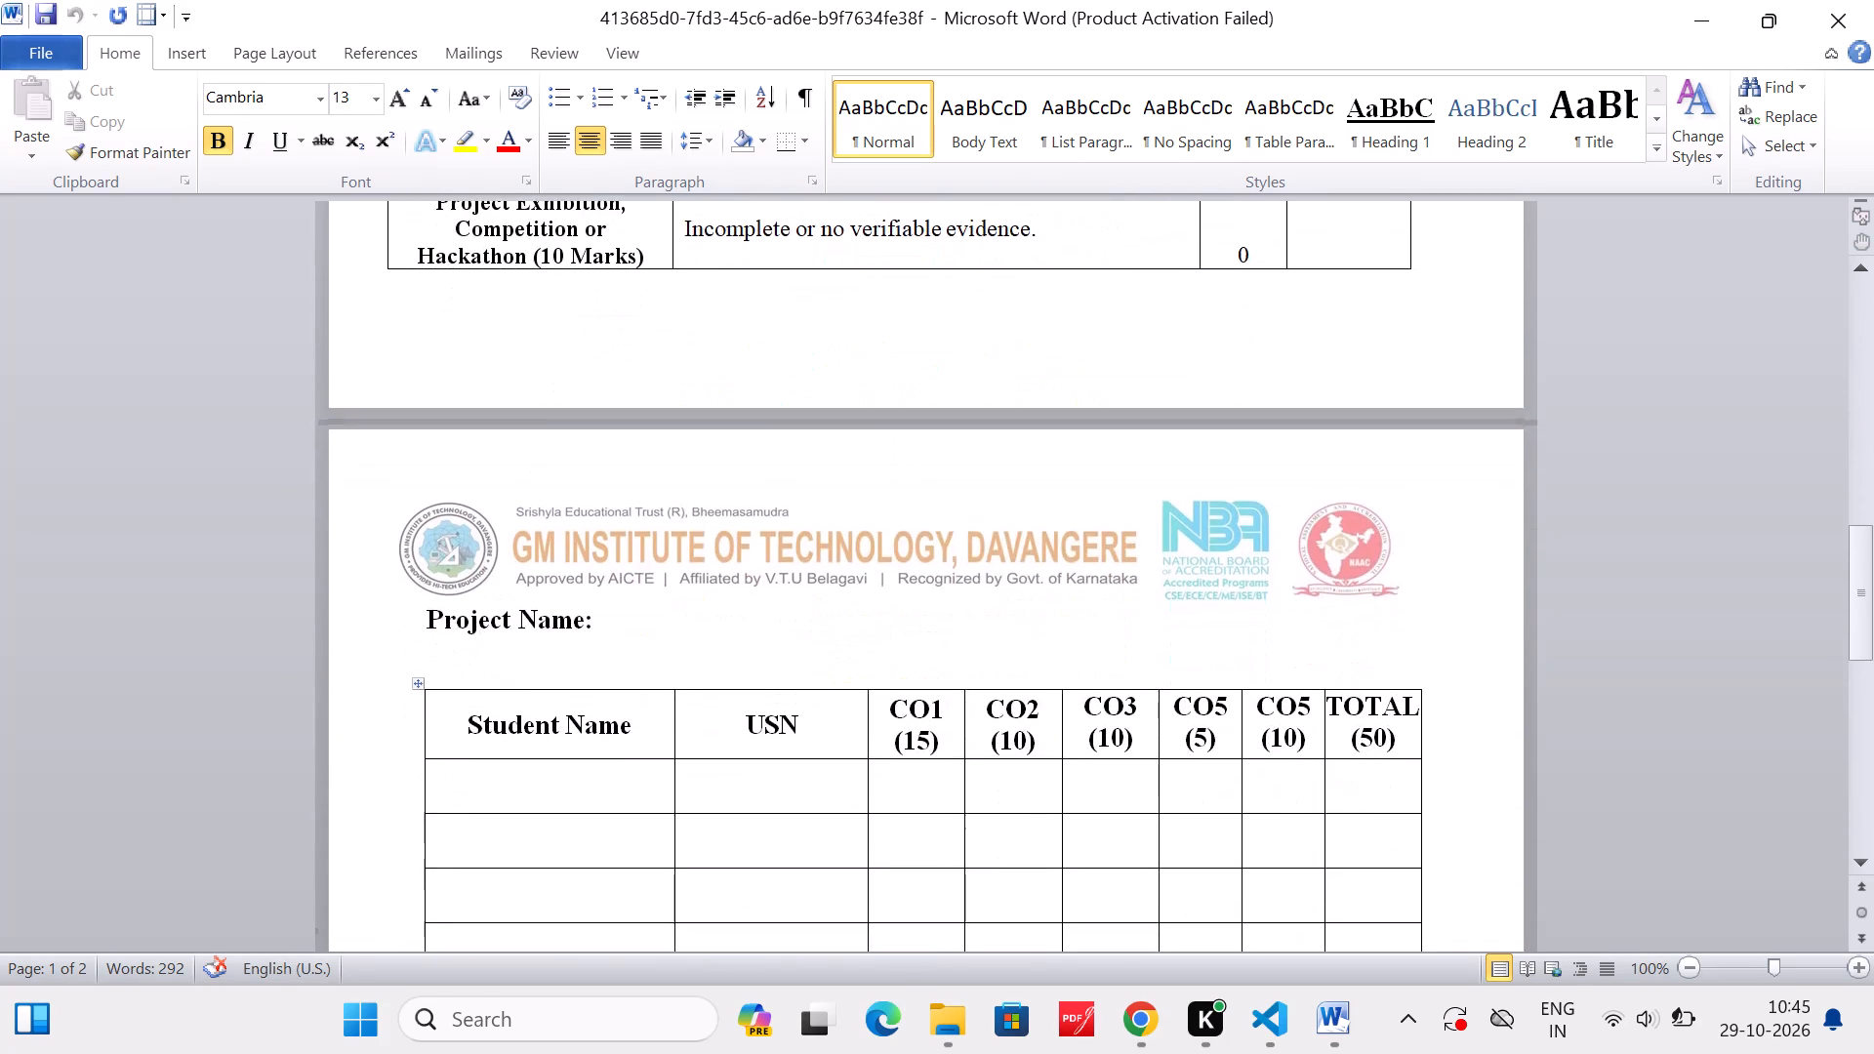
pyautogui.scroll(-1, 828, 705)
pyautogui.click(555, 625)
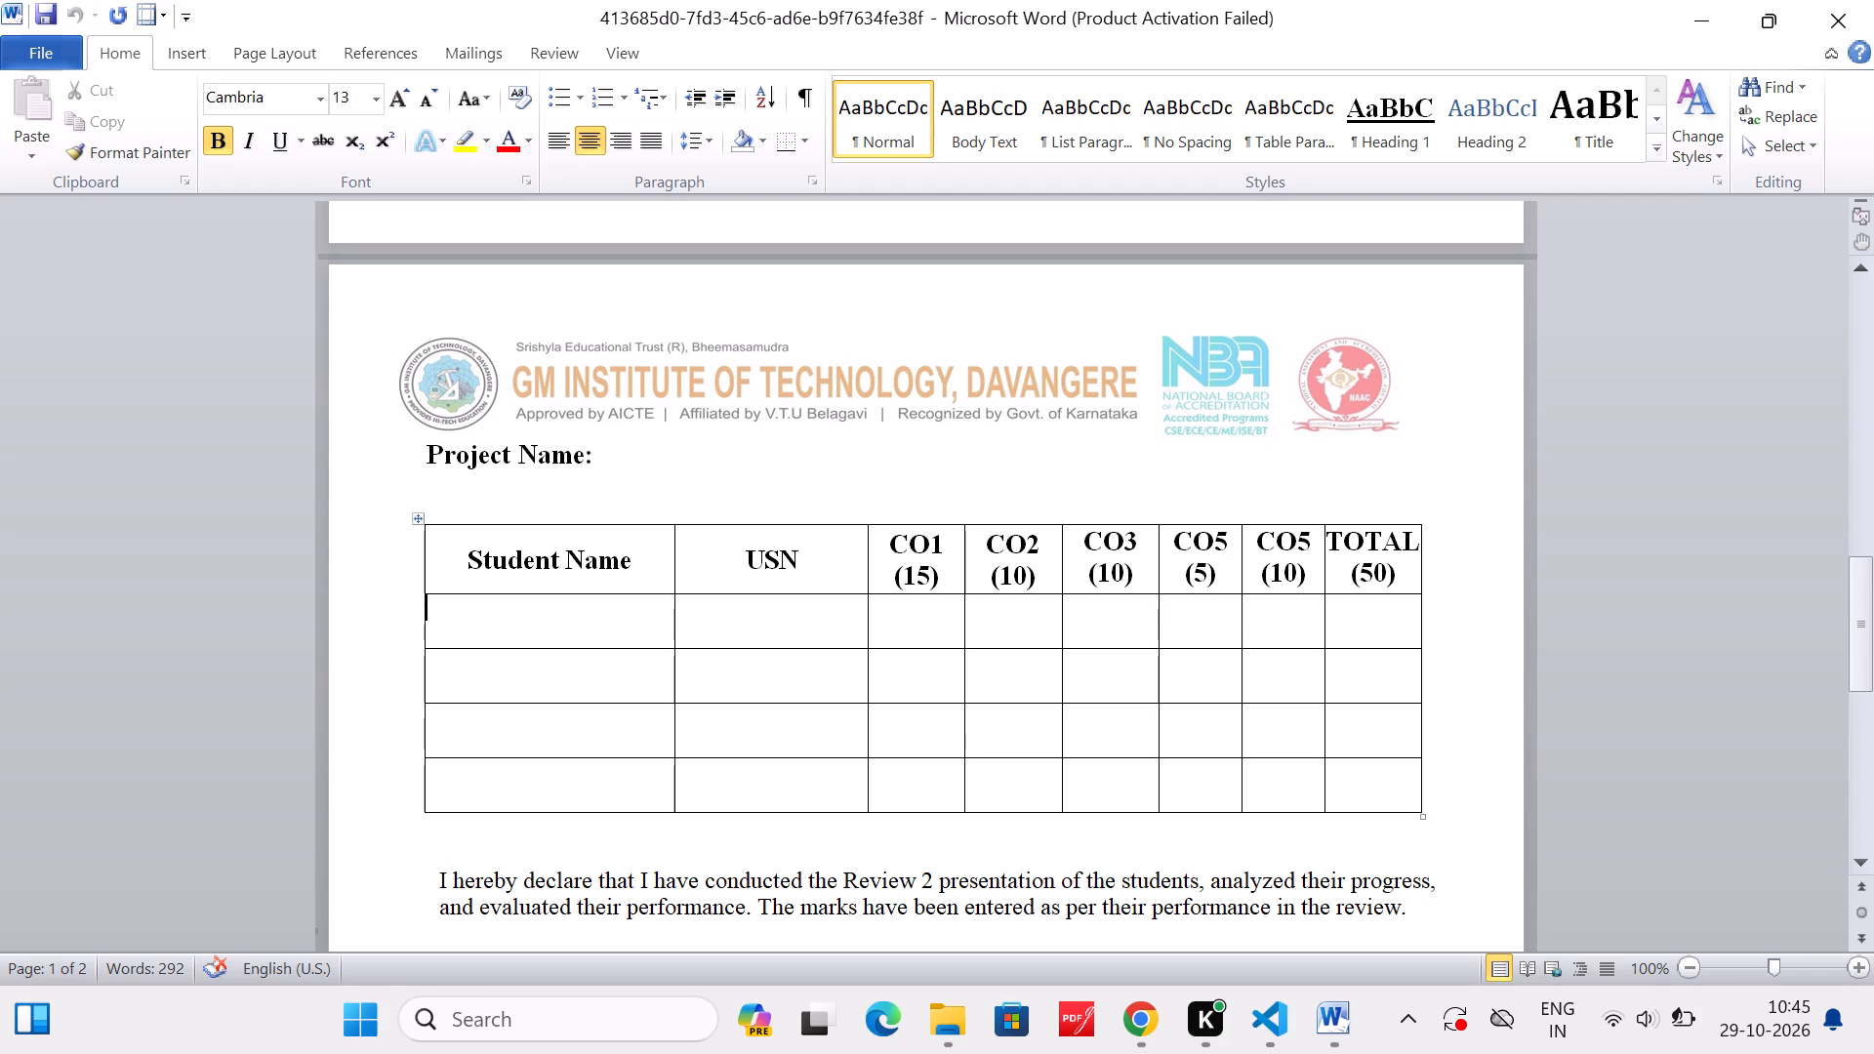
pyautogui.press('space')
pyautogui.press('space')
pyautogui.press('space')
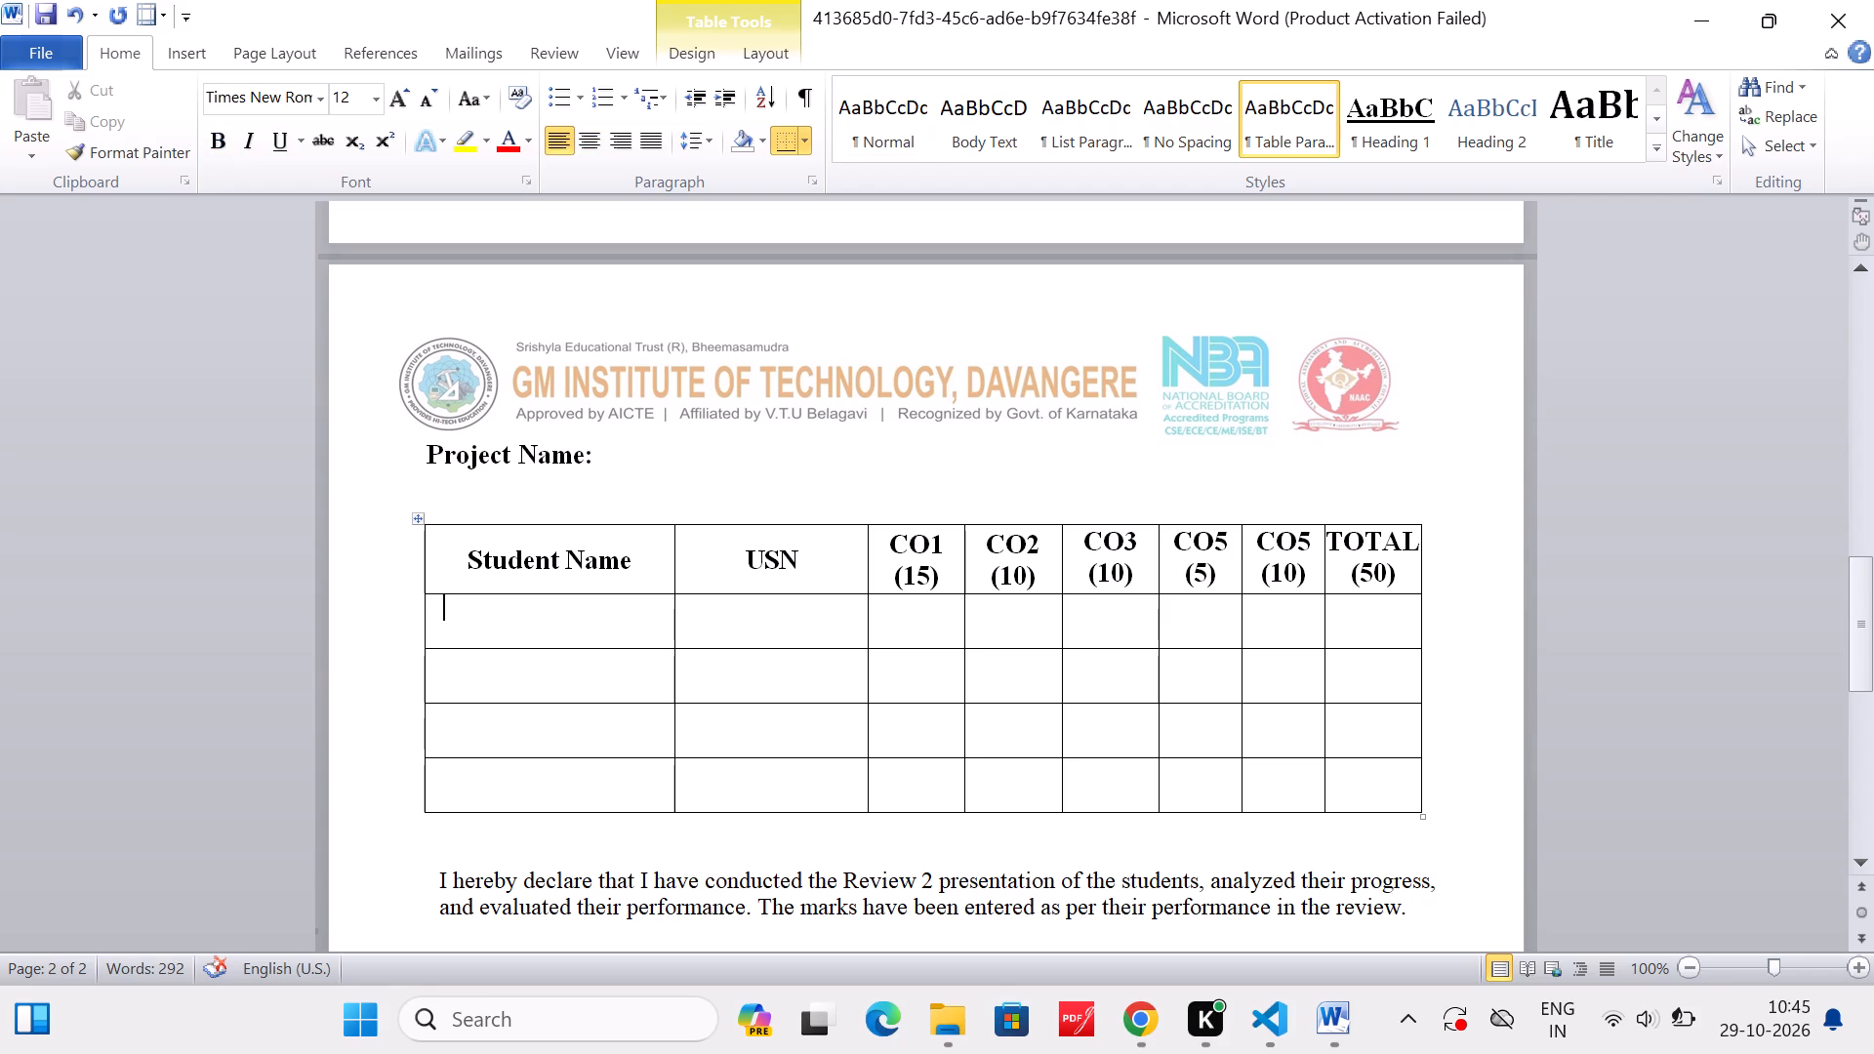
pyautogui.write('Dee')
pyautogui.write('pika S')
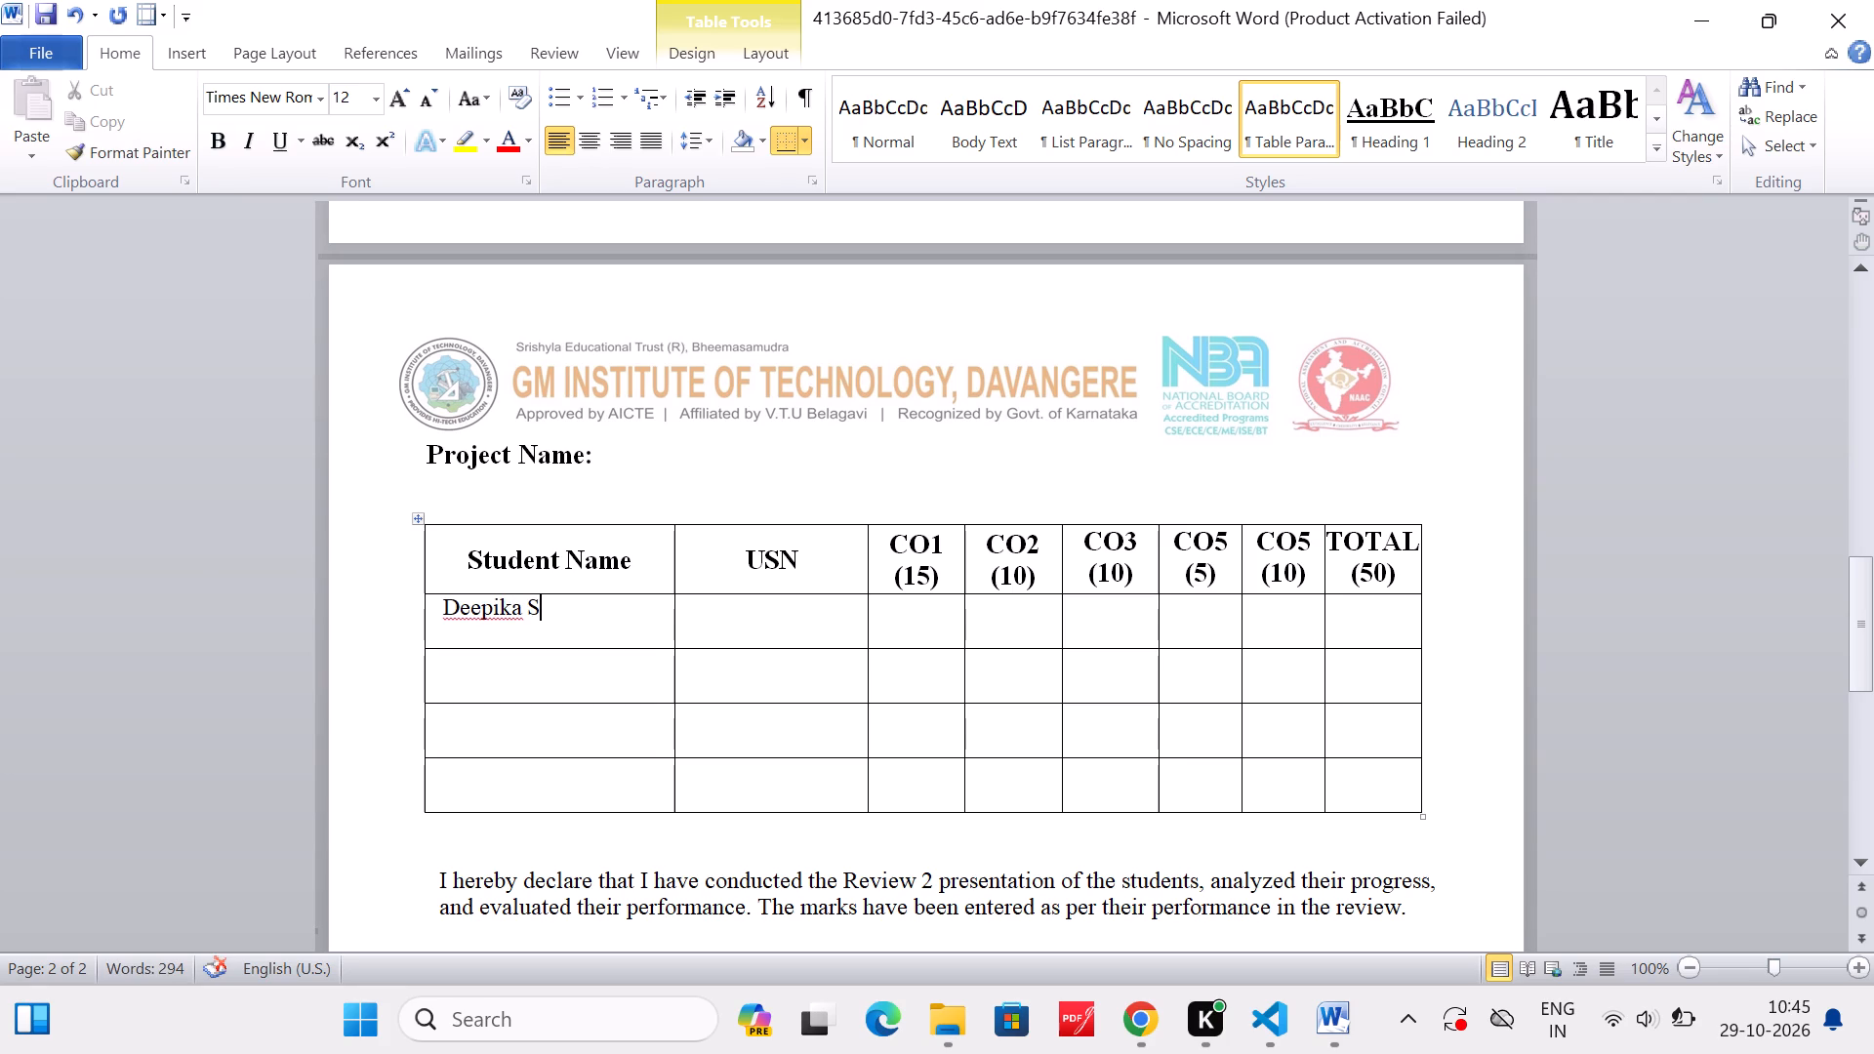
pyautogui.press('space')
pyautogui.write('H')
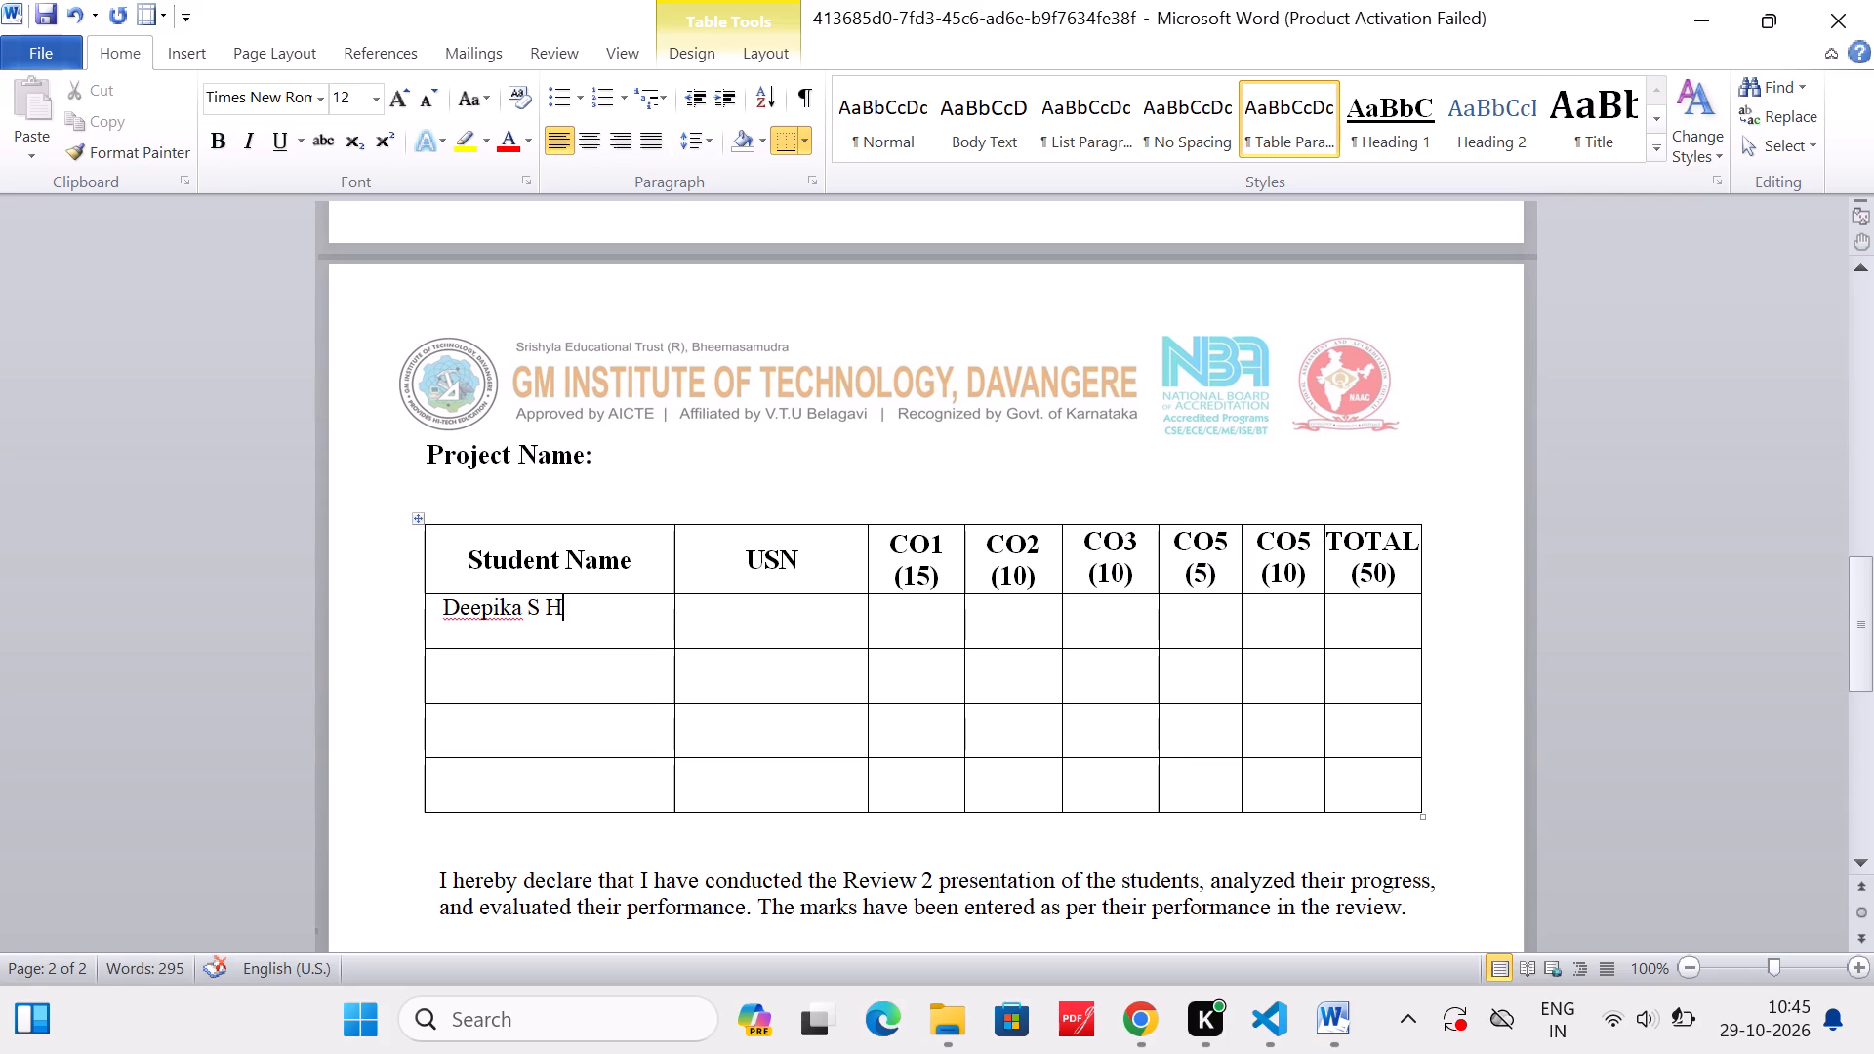
# Enter the second student's first name in the second row of the Student Name column, indented by two spaces.
pyautogui.click(522, 674)
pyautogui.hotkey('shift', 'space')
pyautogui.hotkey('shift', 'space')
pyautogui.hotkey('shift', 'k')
pyautogui.press('BackSpace')
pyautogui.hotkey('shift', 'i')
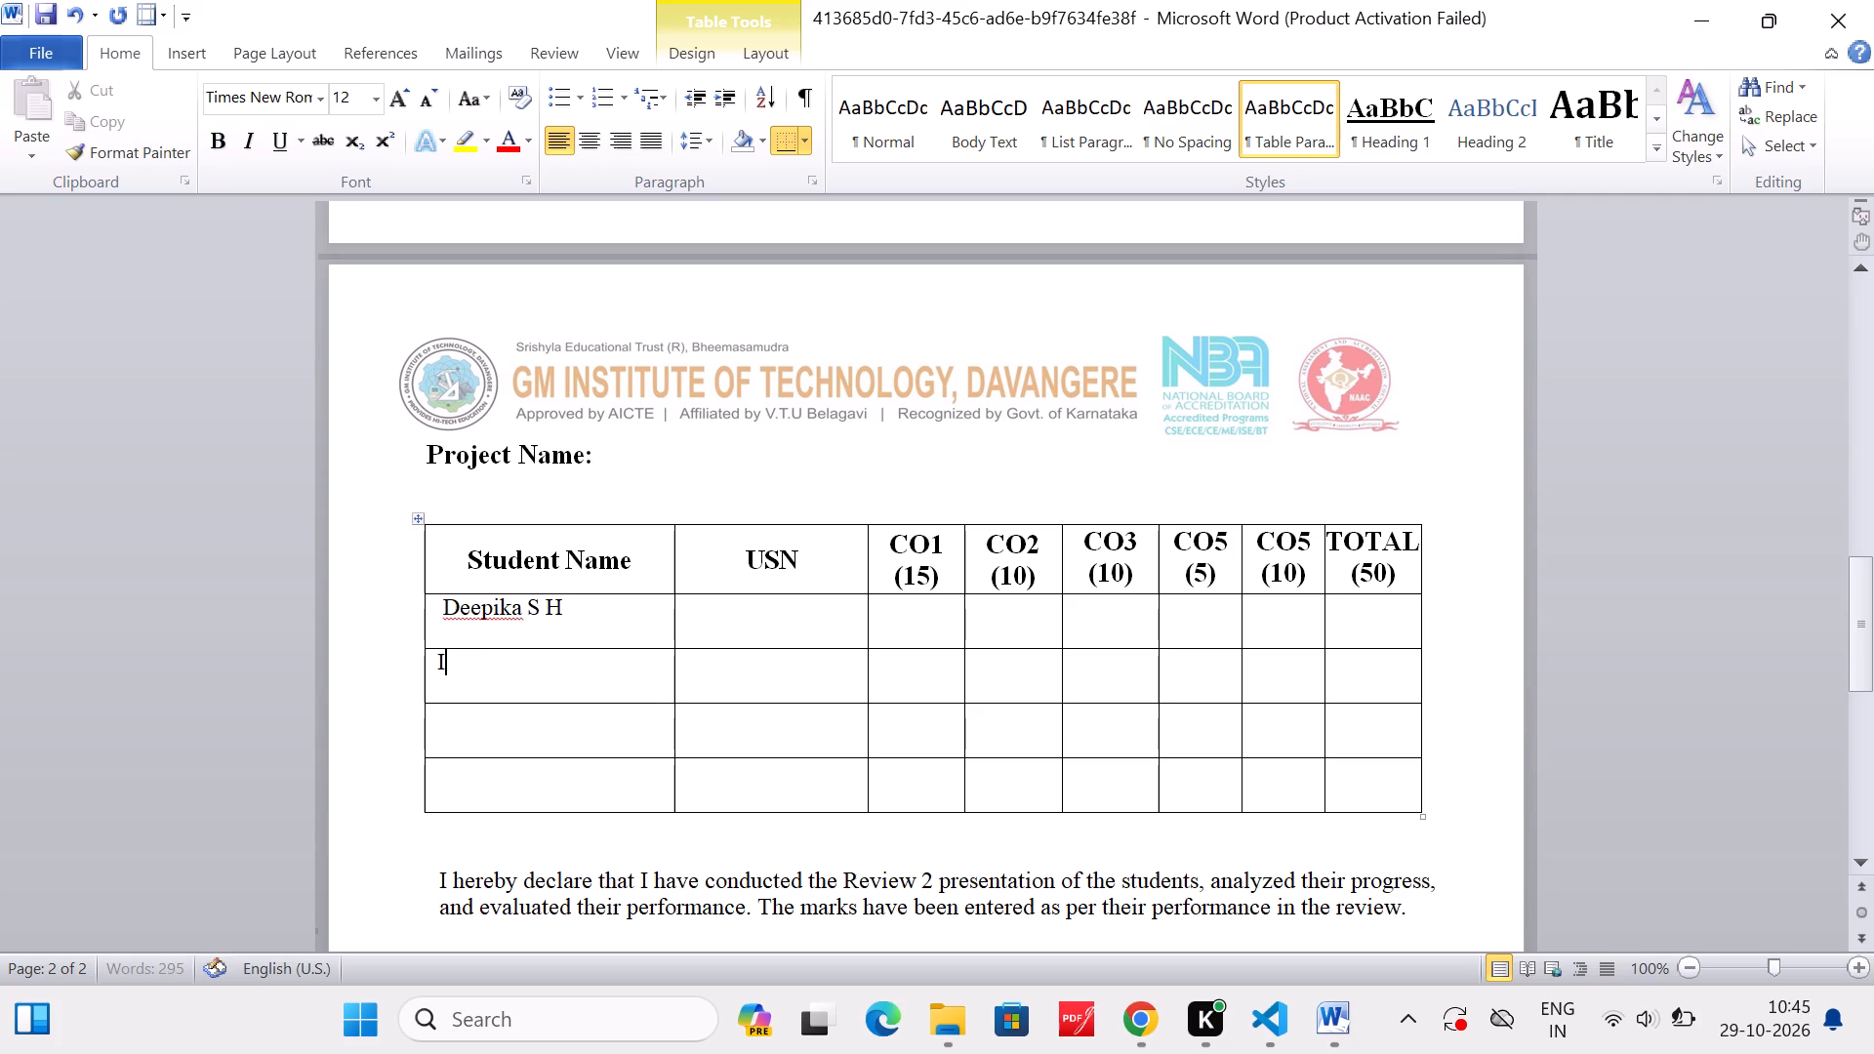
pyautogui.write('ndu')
# Enter the third student's name and initials in the third row of the Student Name column, indented by three spaces.
pyautogui.click(474, 736)
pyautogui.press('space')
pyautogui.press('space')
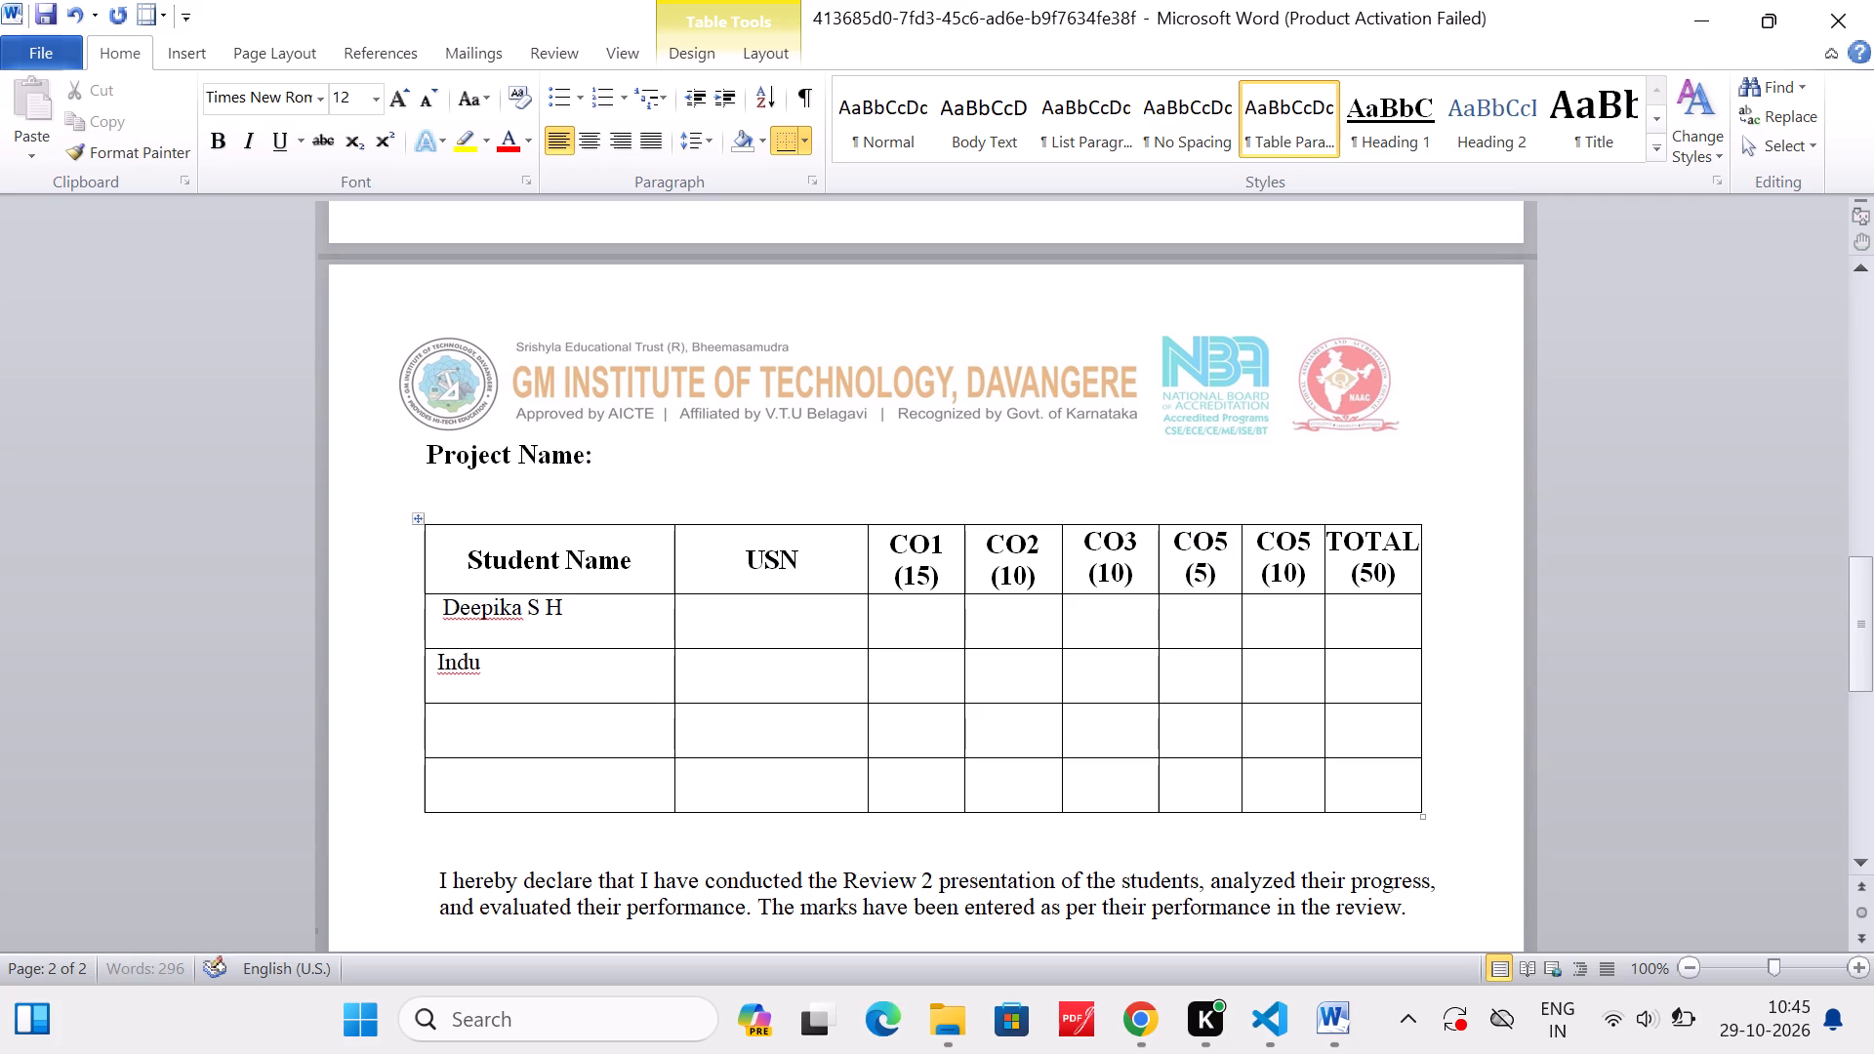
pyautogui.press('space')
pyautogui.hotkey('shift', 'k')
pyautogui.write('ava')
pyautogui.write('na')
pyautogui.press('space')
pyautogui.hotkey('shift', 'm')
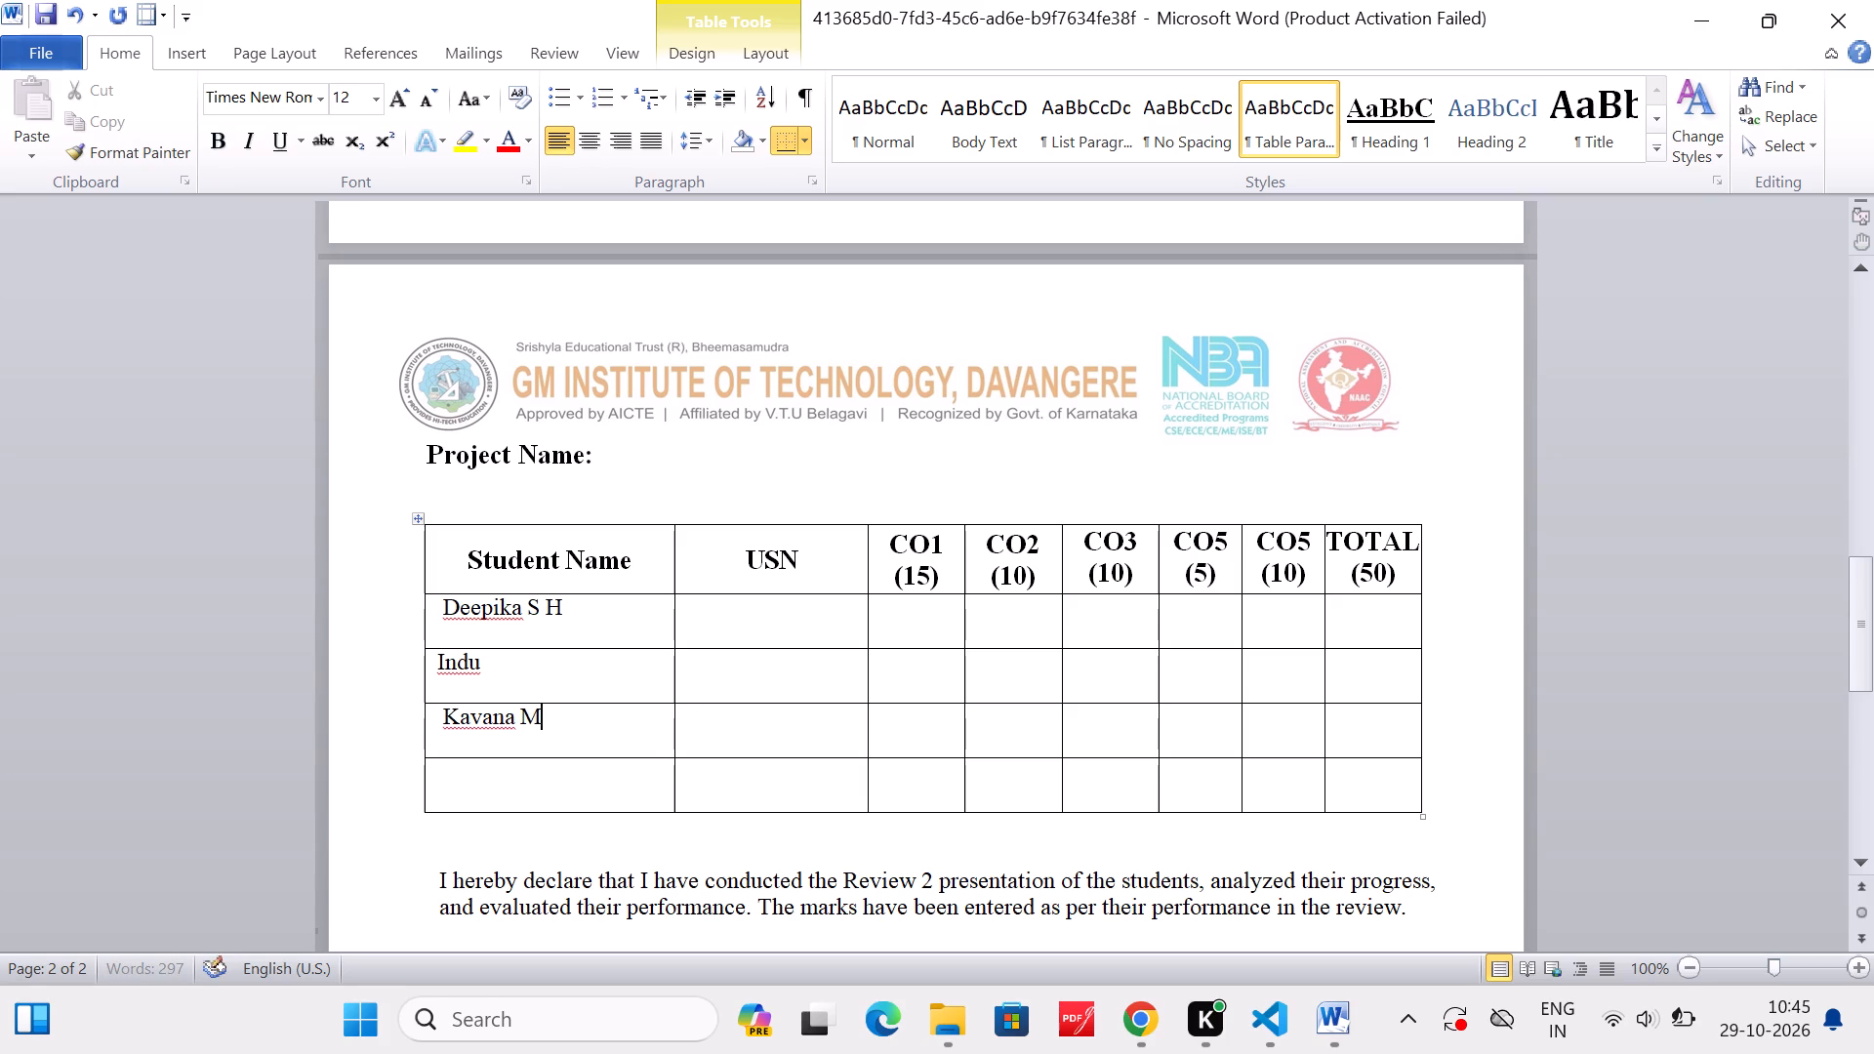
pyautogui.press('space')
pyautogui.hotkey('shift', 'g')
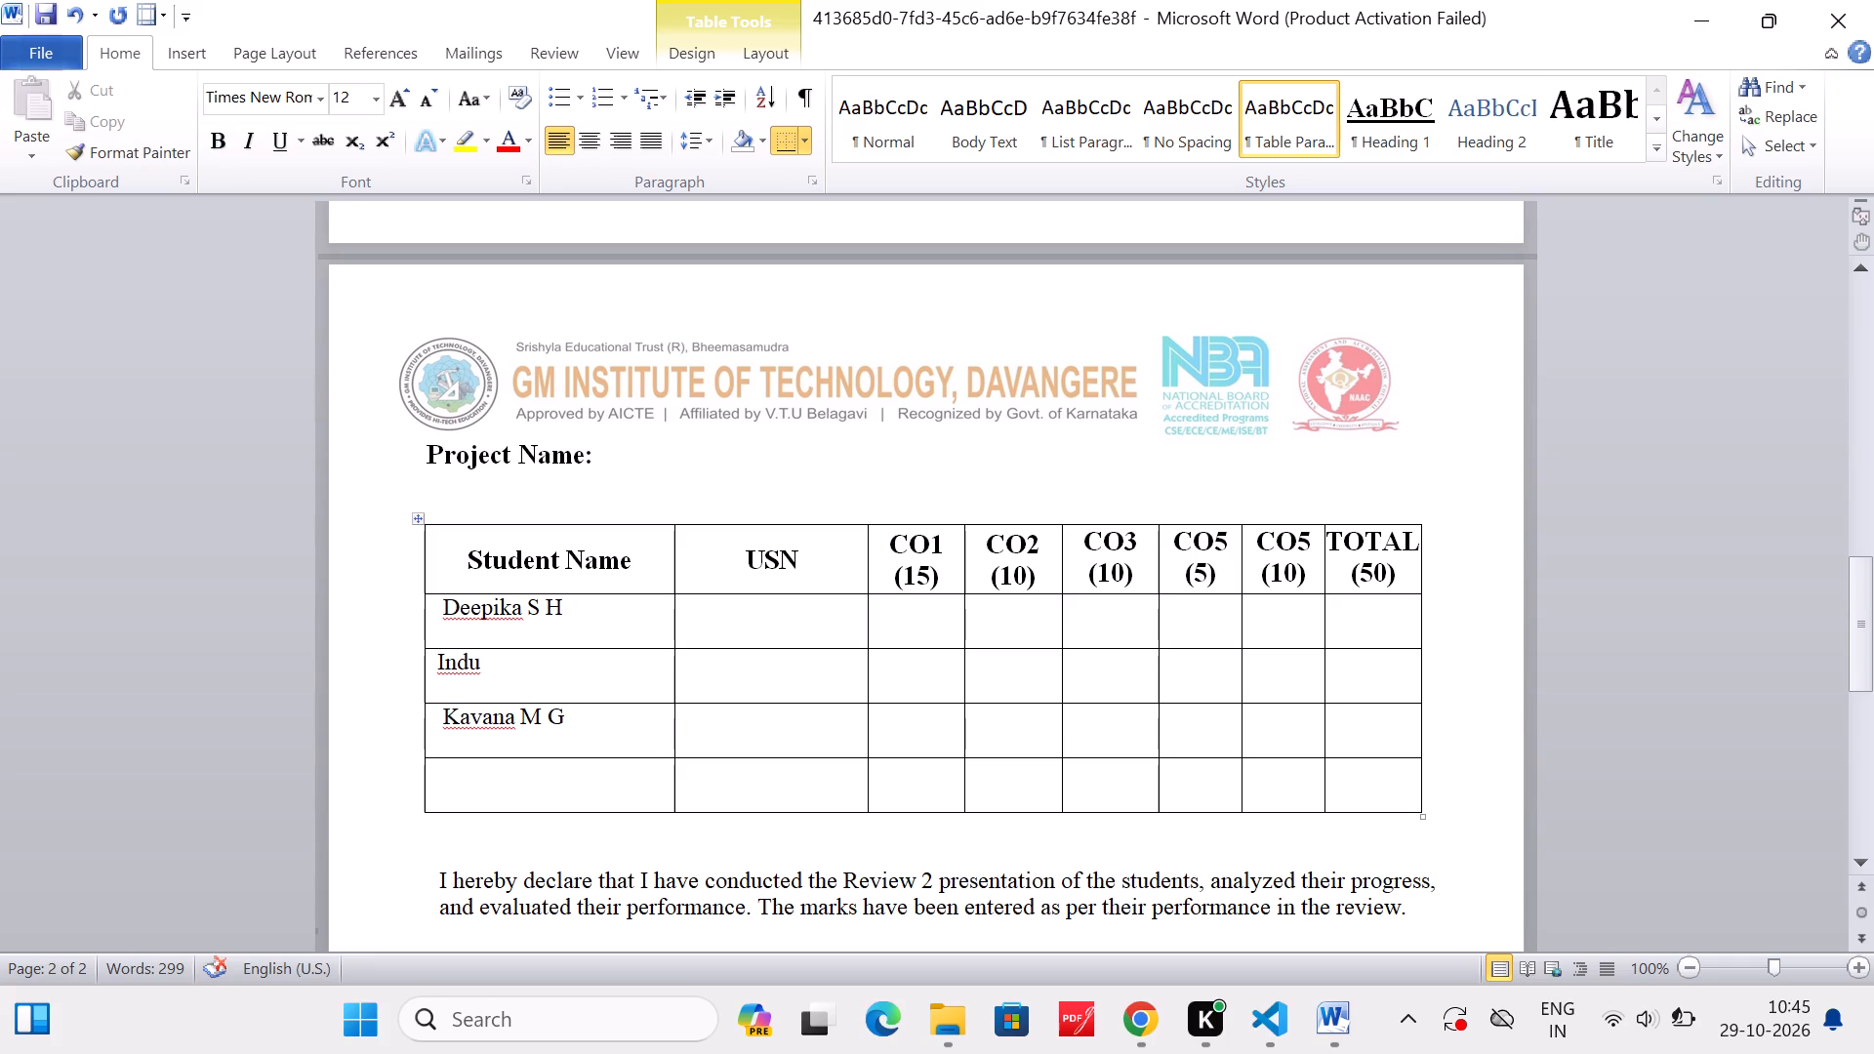
# Add one leading space before the second student's name to align it with the other names.
pyautogui.click(436, 667)
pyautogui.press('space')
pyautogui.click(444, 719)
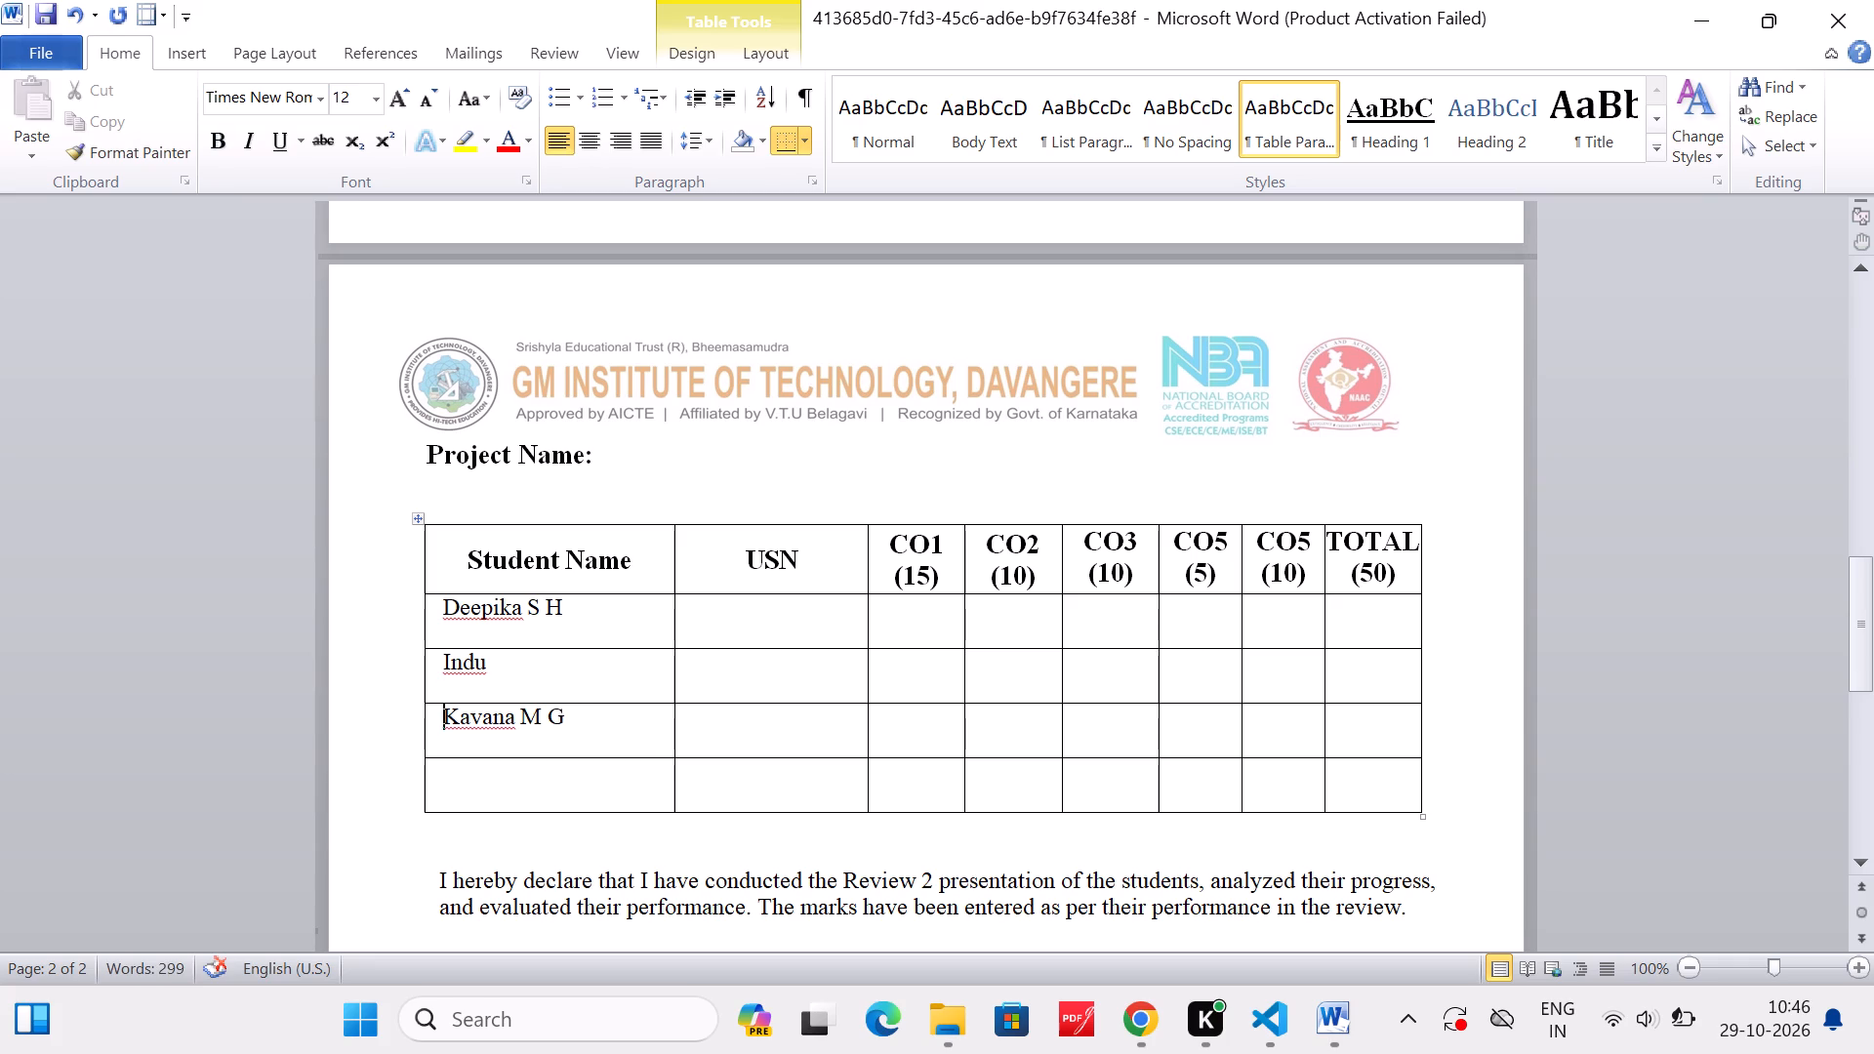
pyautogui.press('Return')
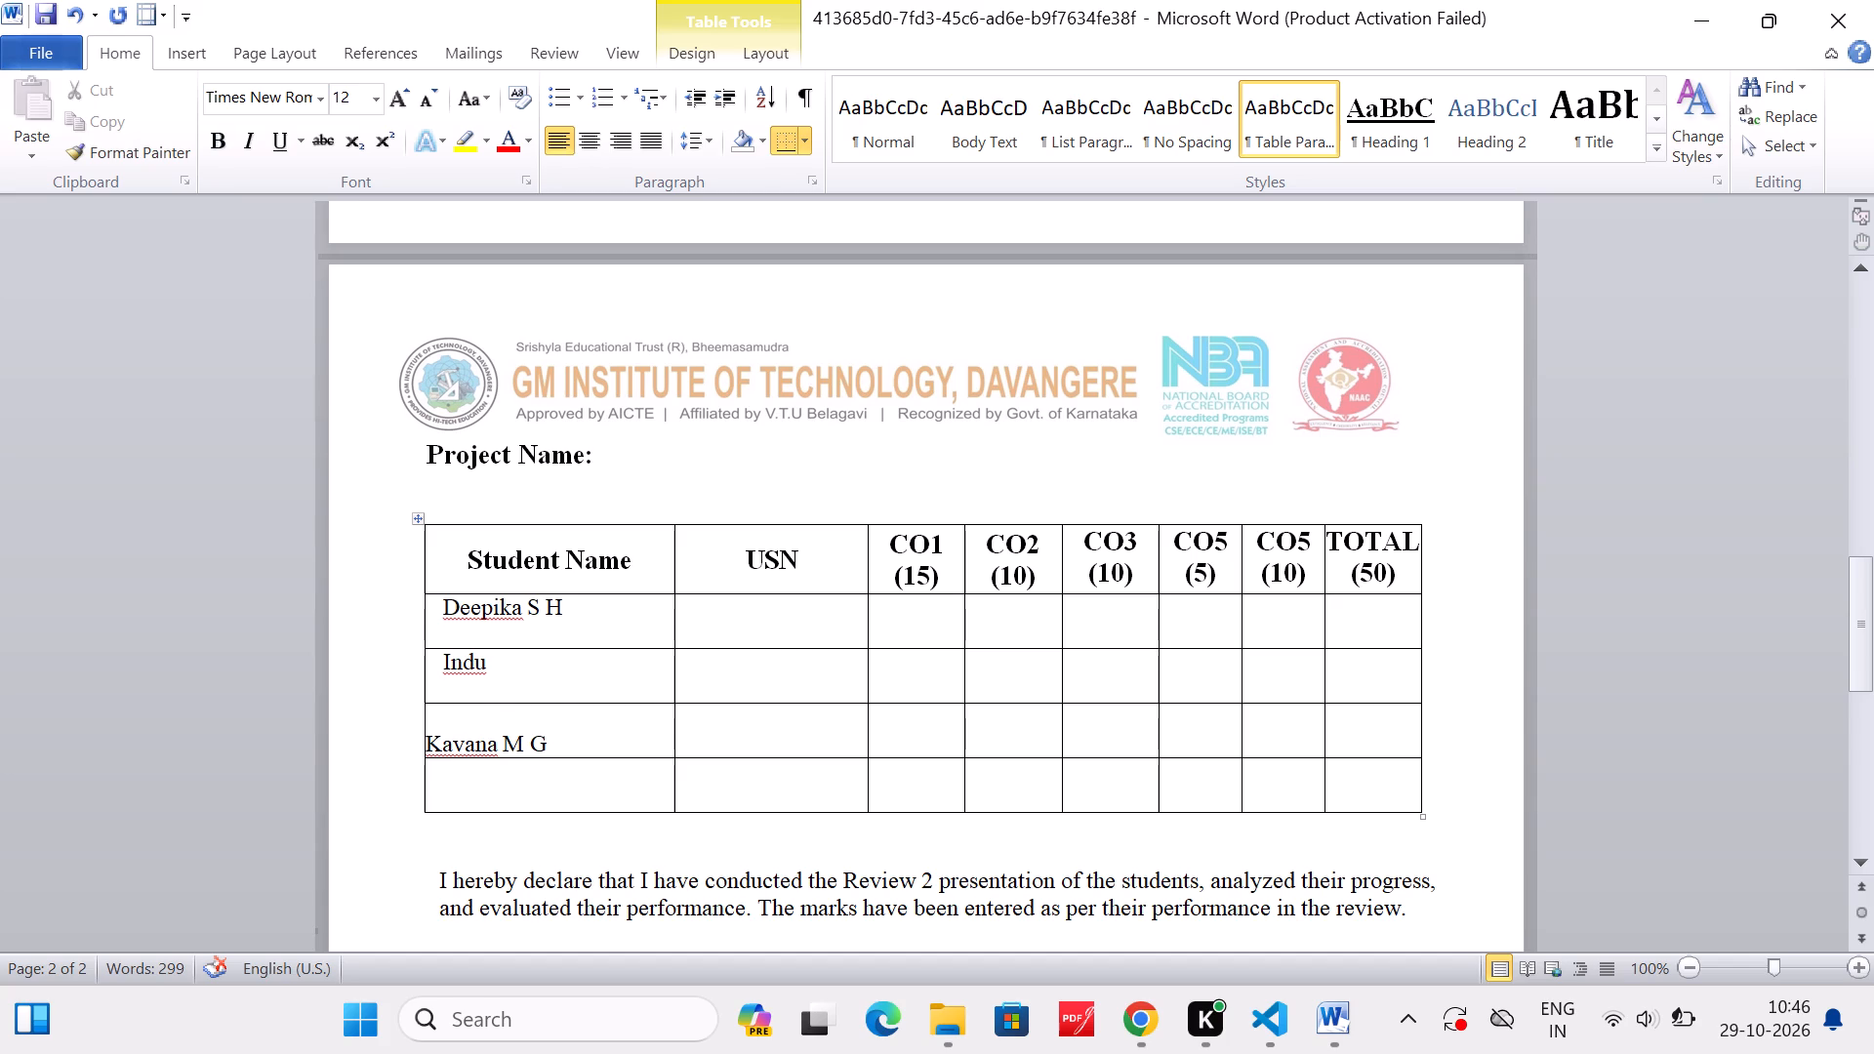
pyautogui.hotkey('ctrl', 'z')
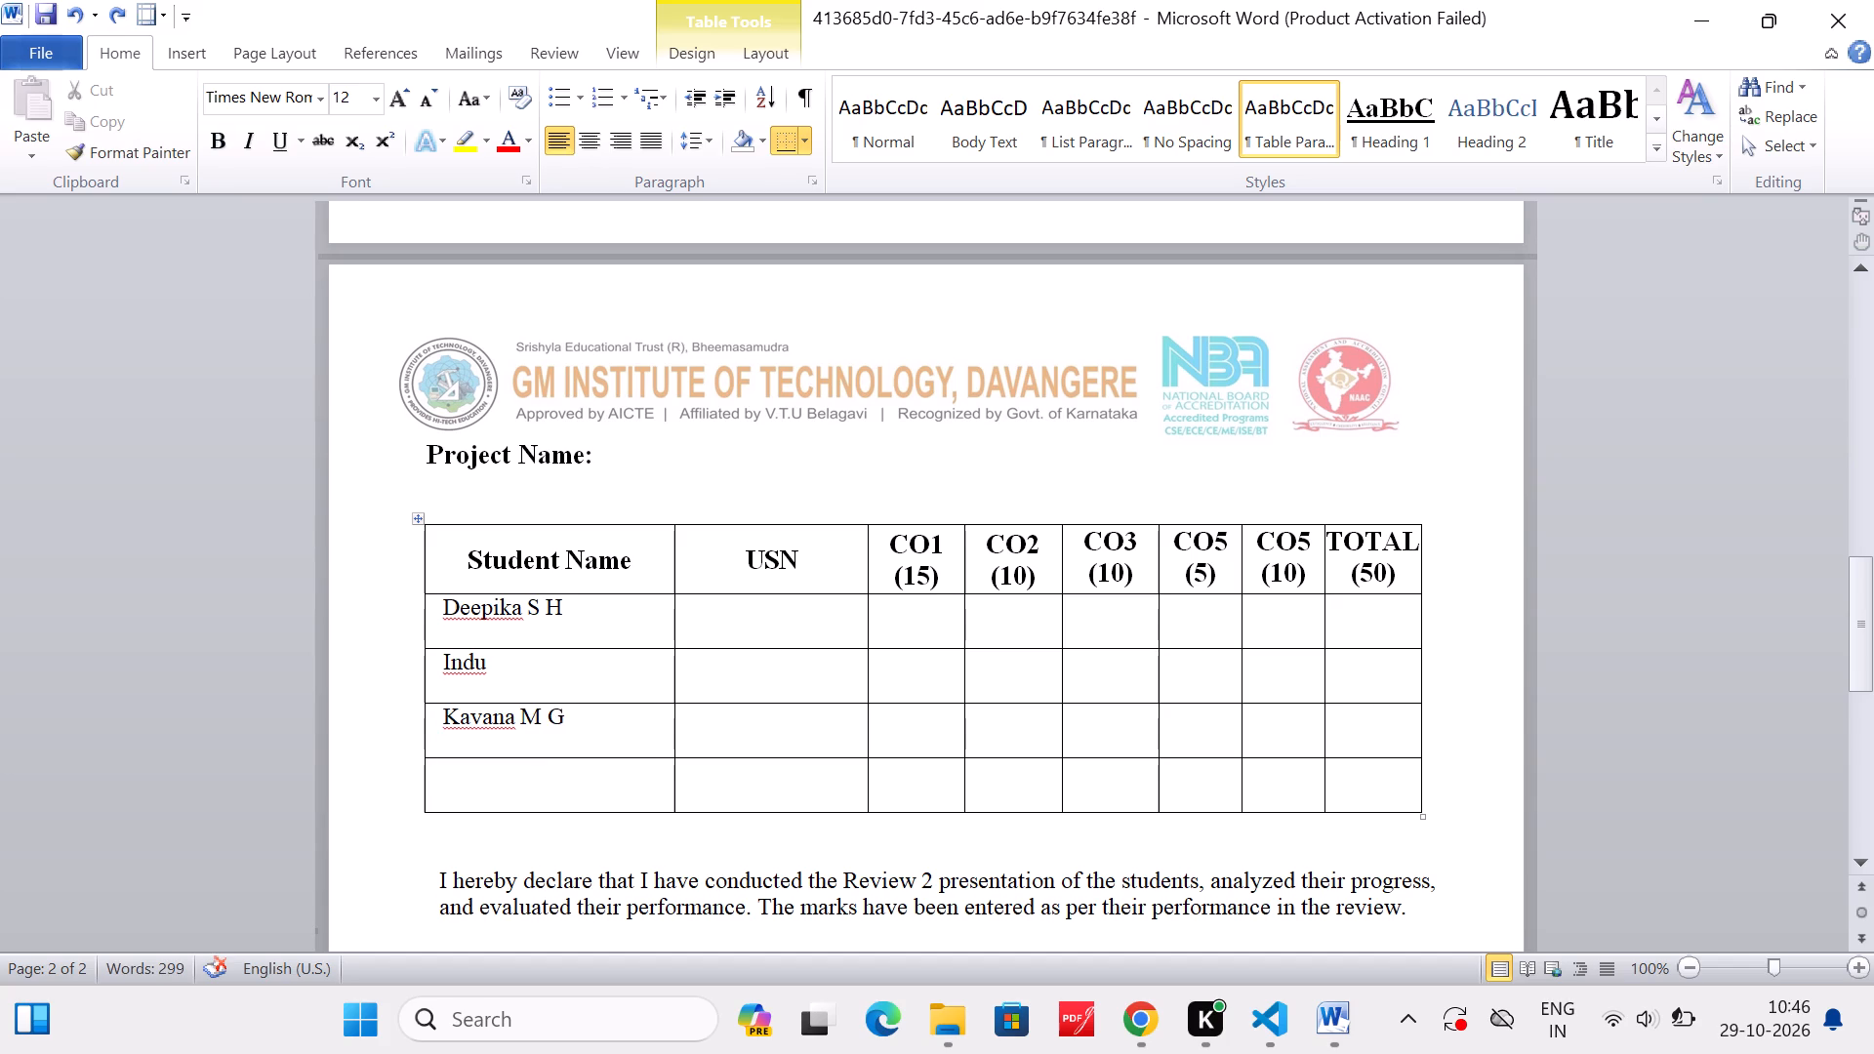
# Enter the first student's USN in the first row of the USN column.
pyautogui.click(712, 625)
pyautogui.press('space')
pyautogui.press('BackSpace')
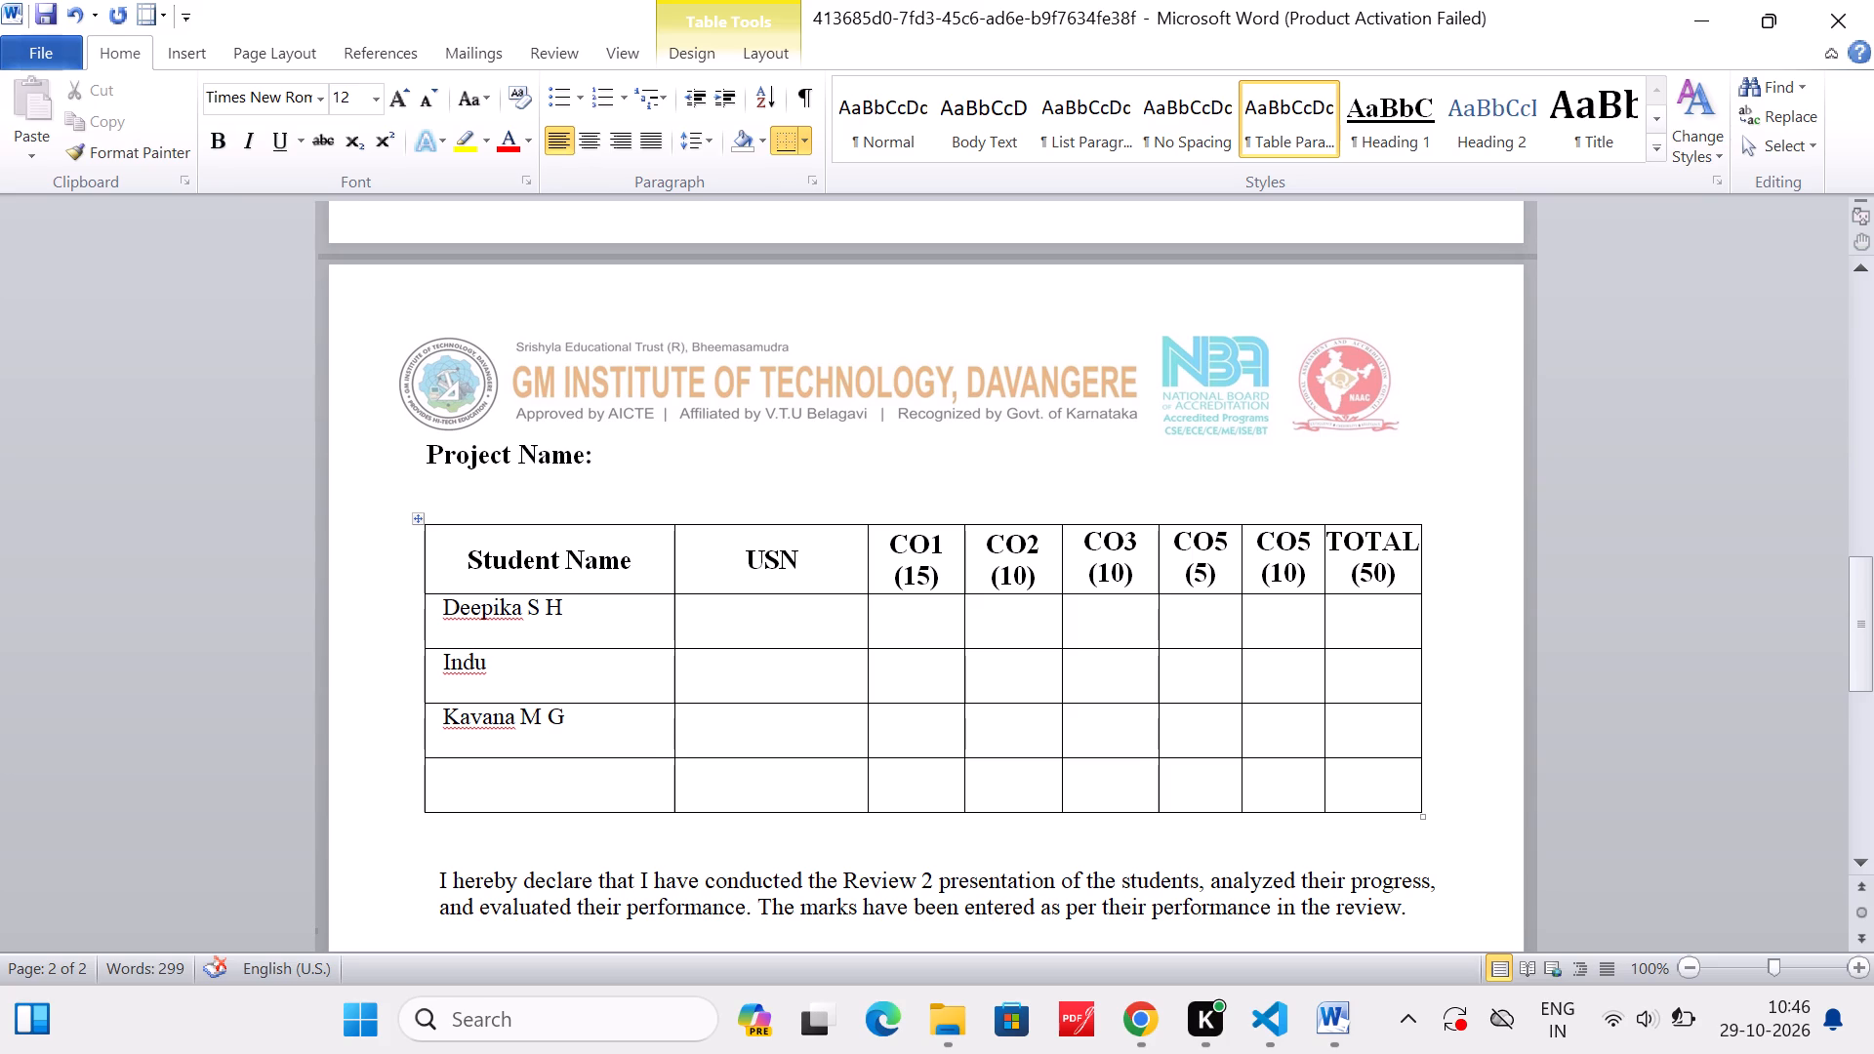
pyautogui.hotkey('shift', '$')
pyautogui.press('BackSpace')
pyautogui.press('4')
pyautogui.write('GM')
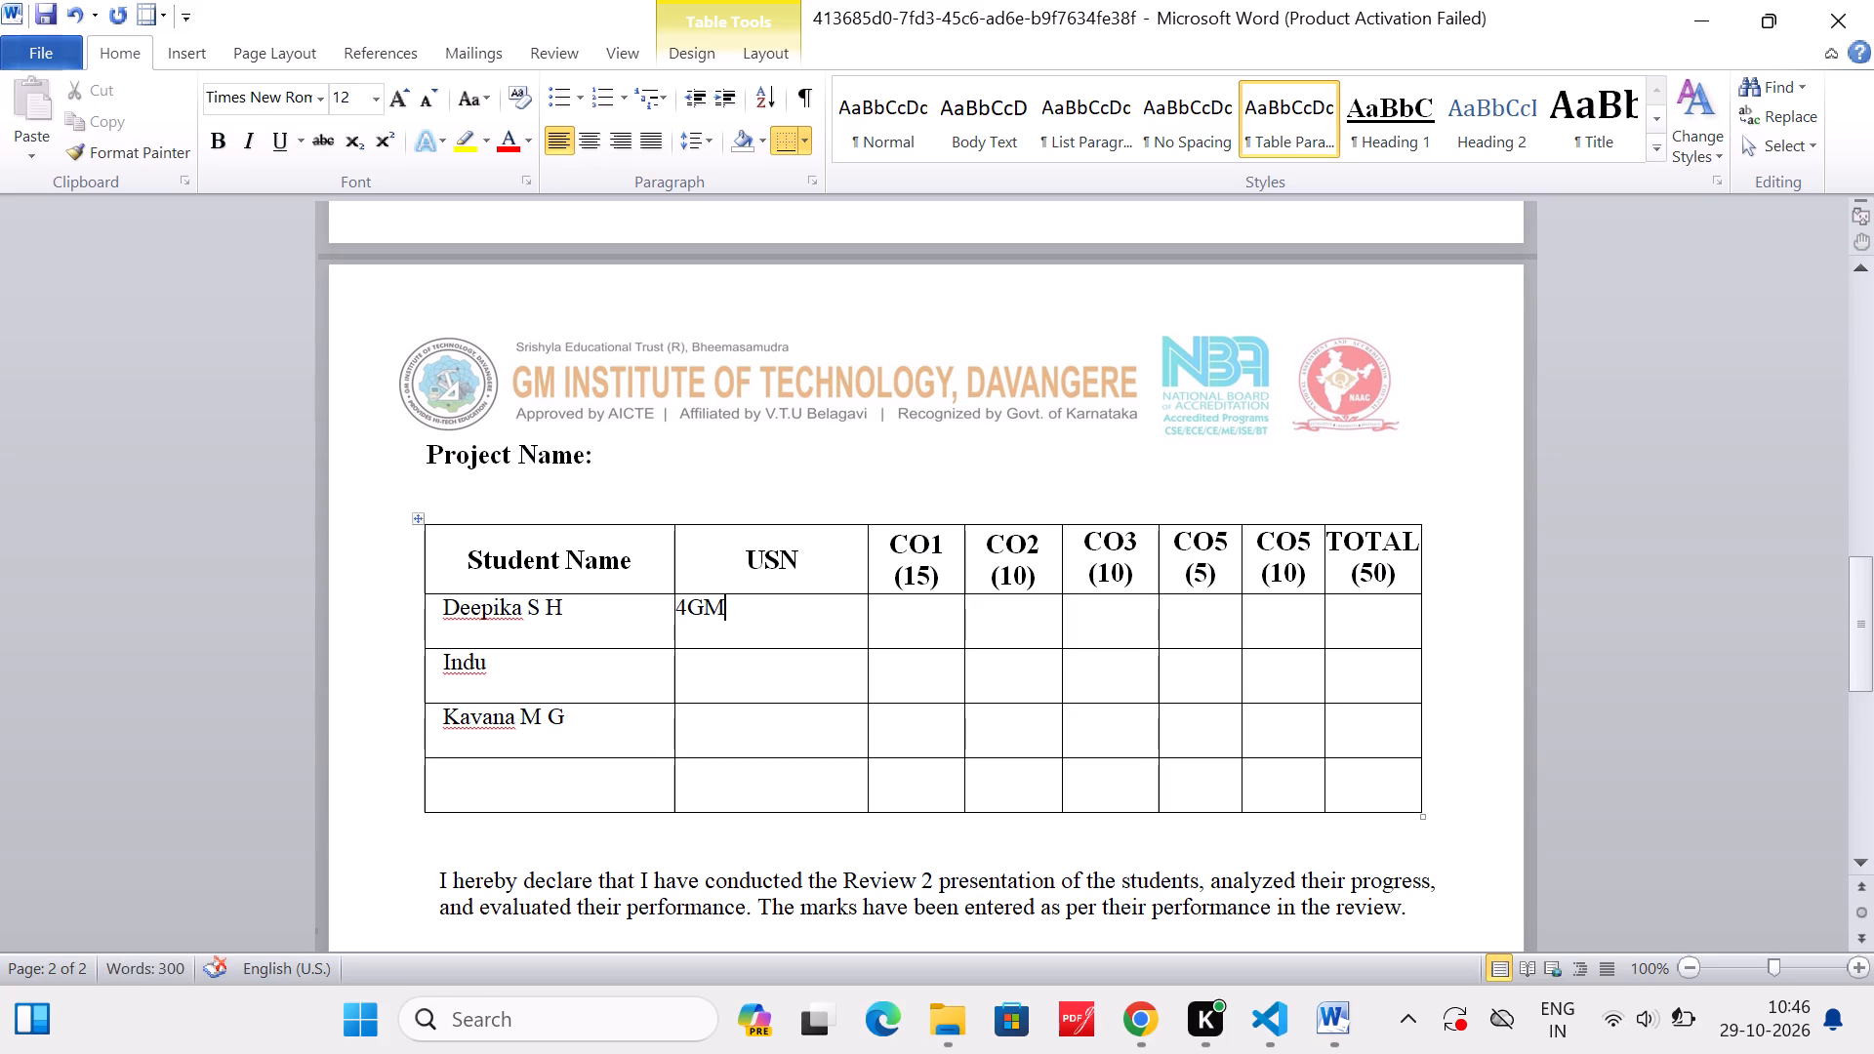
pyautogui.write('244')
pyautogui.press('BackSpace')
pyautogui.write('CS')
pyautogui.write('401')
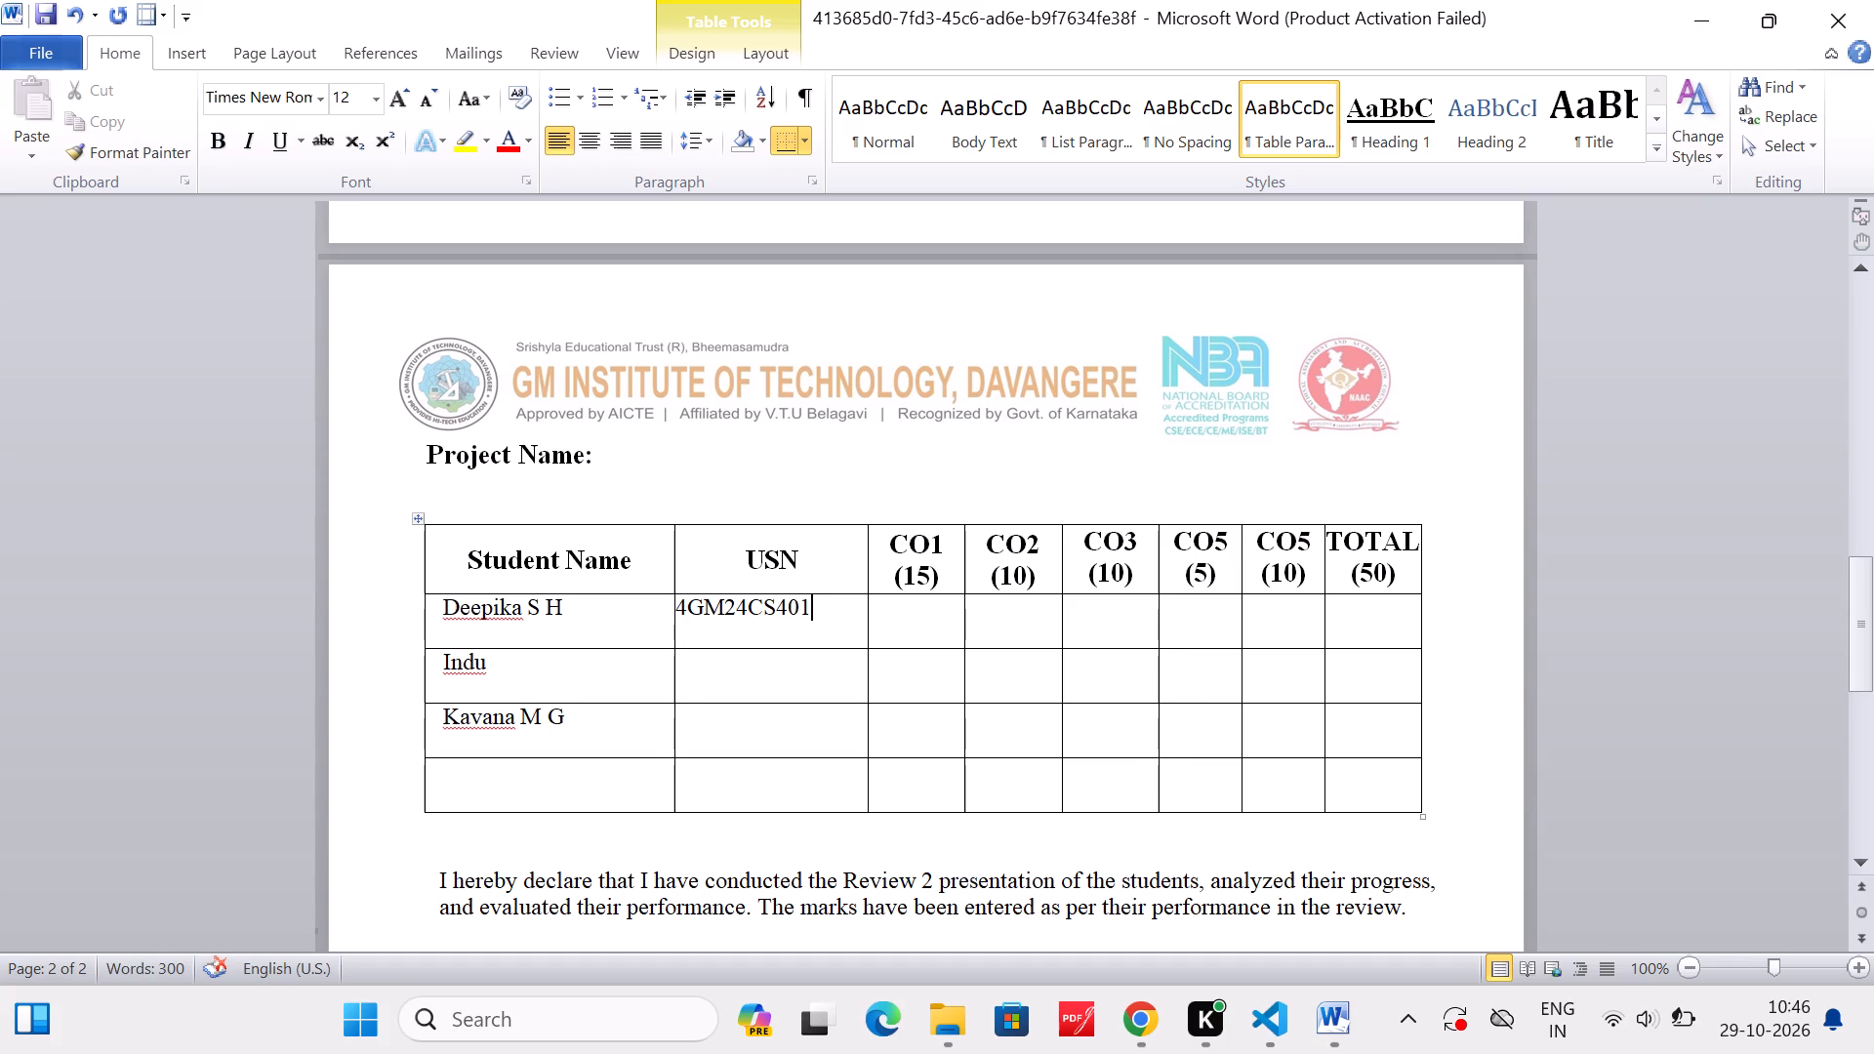
# Copy the first student's USN into the USN cells of the second and third students.
pyautogui.moveTo(817, 606); pyautogui.dragTo(673, 619)
pyautogui.click(673, 619)
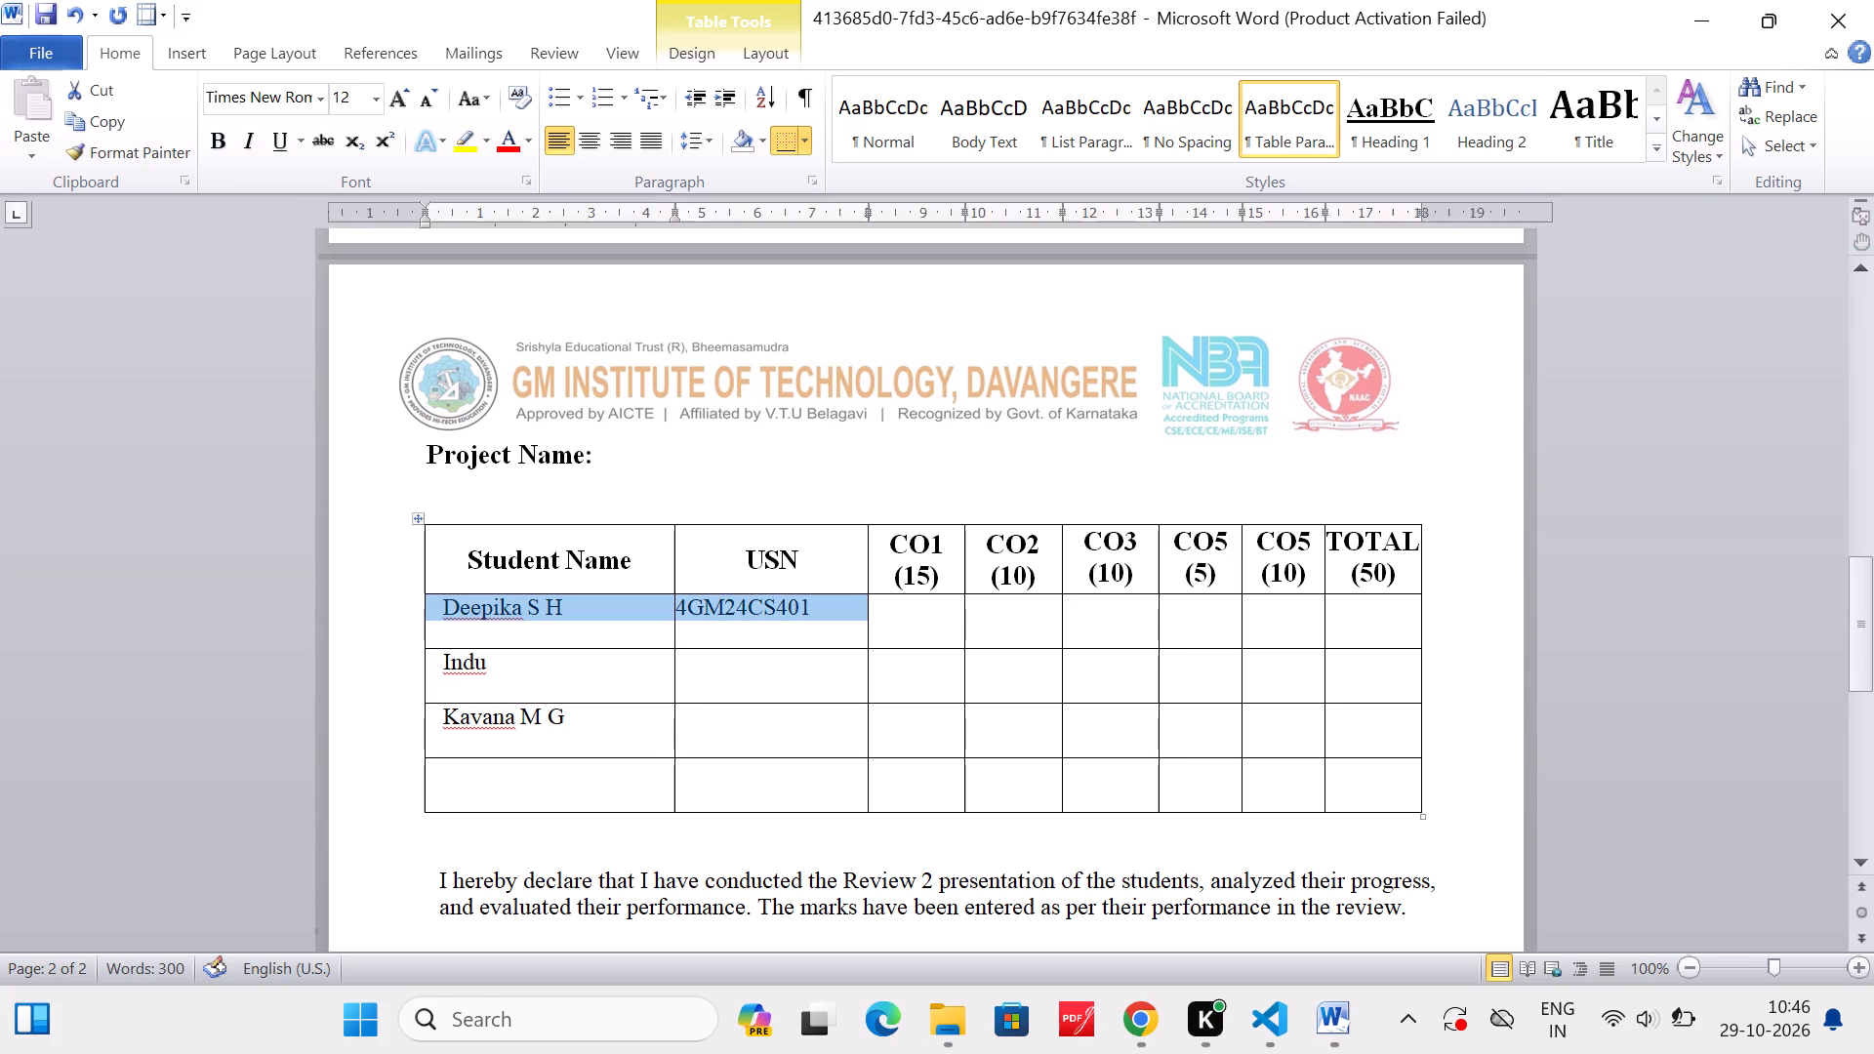
pyautogui.click(806, 605)
pyautogui.moveTo(806, 605); pyautogui.dragTo(681, 618)
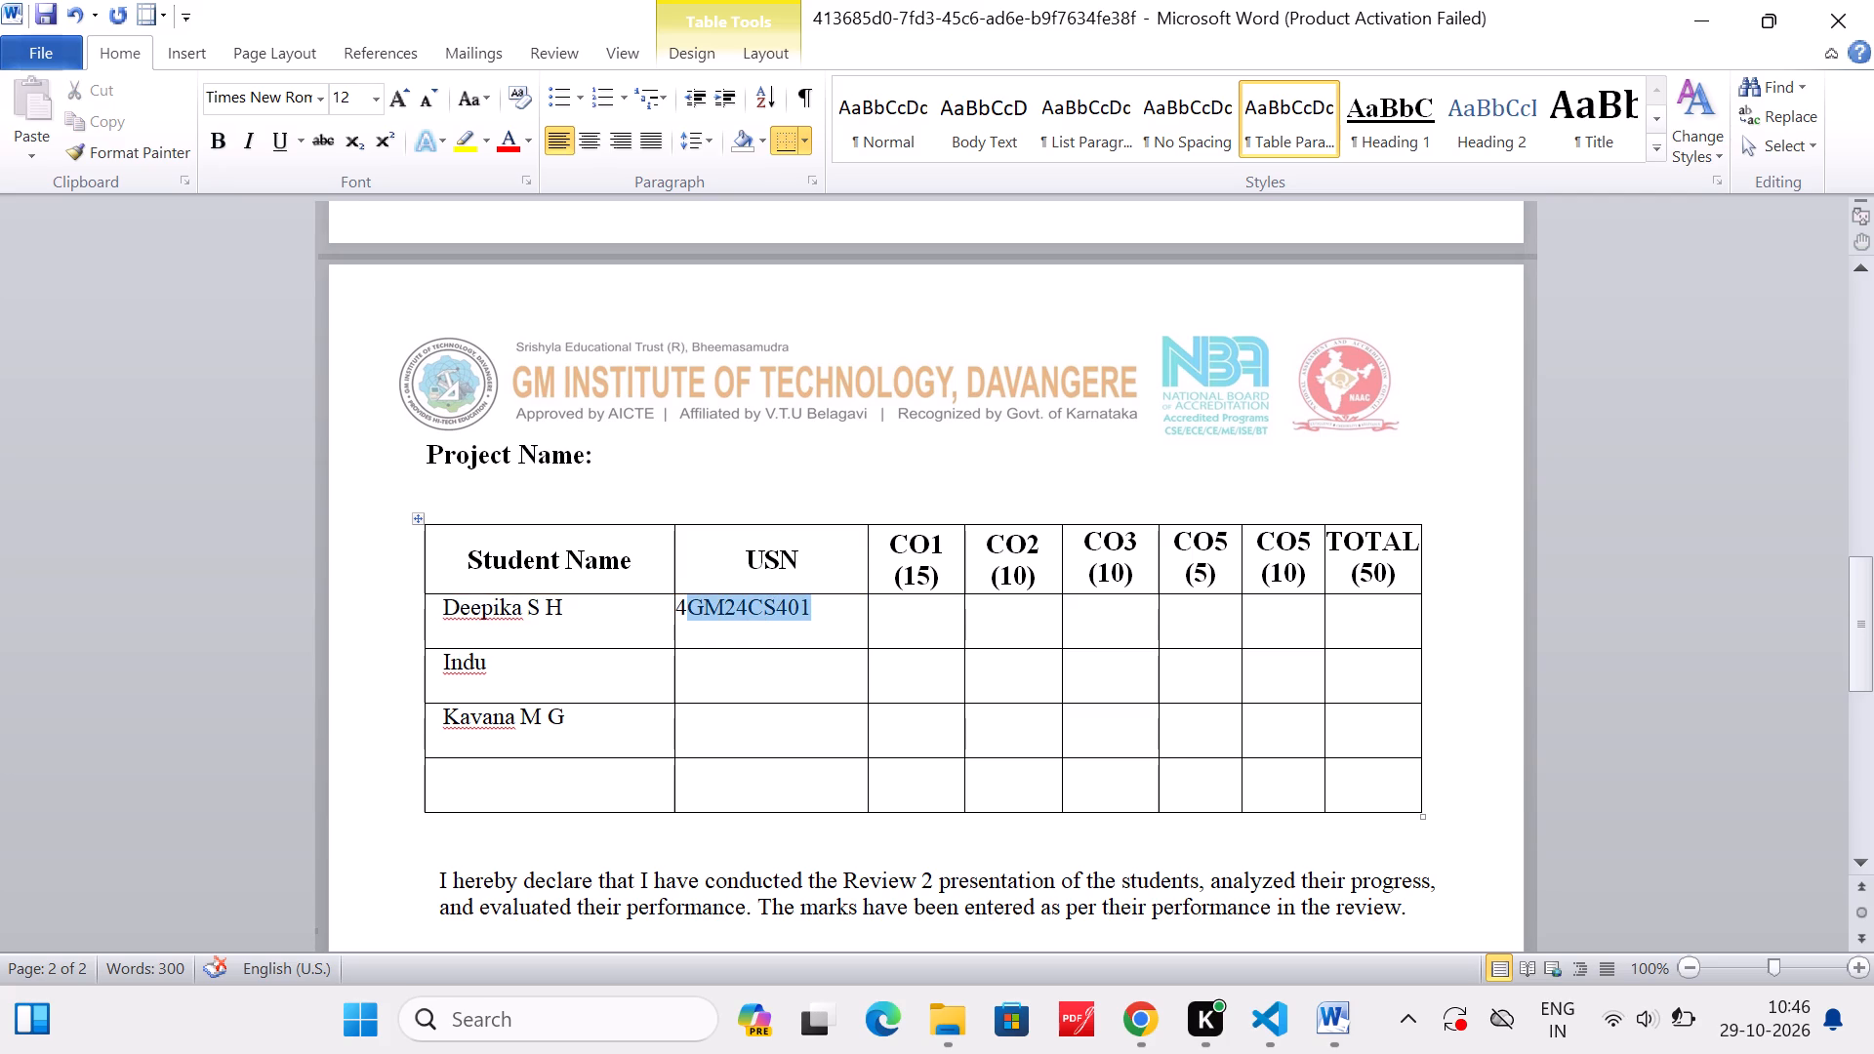
pyautogui.moveTo(681, 618); pyautogui.dragTo(676, 618)
pyautogui.hotkey('ctrl', 'c')
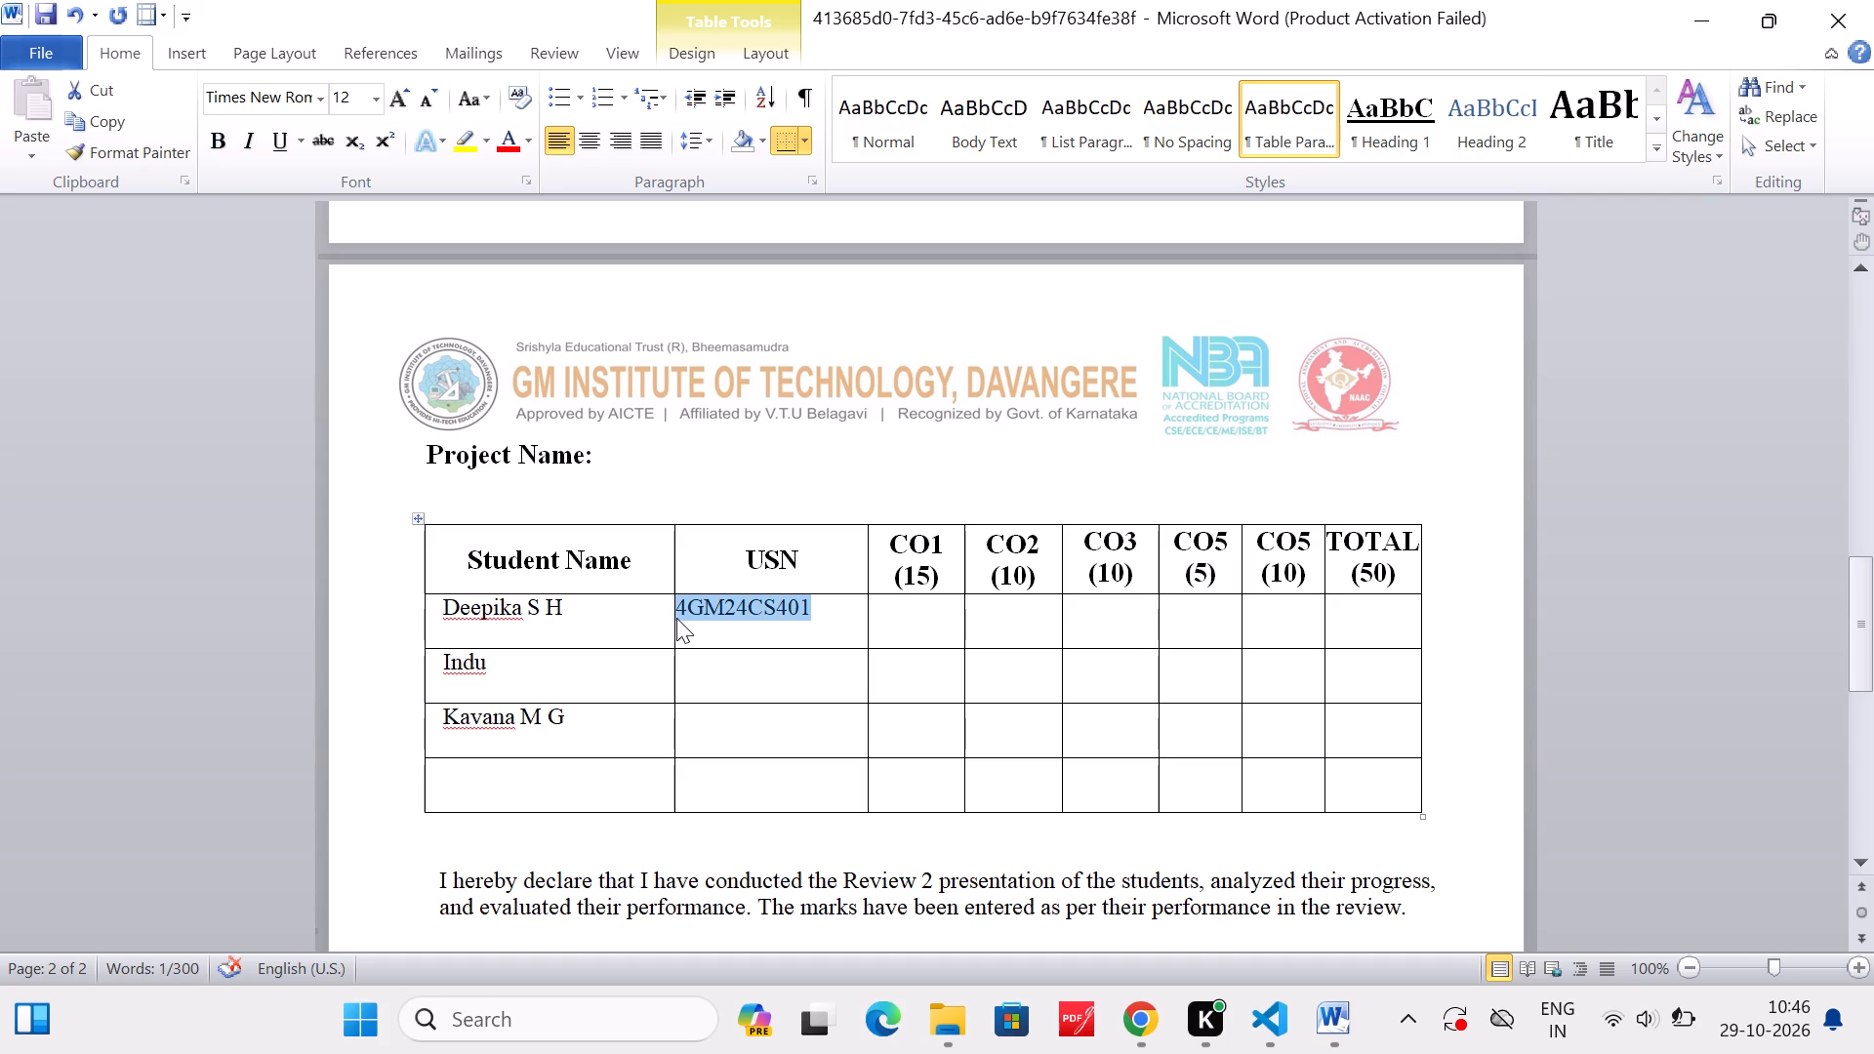
pyautogui.click(704, 659)
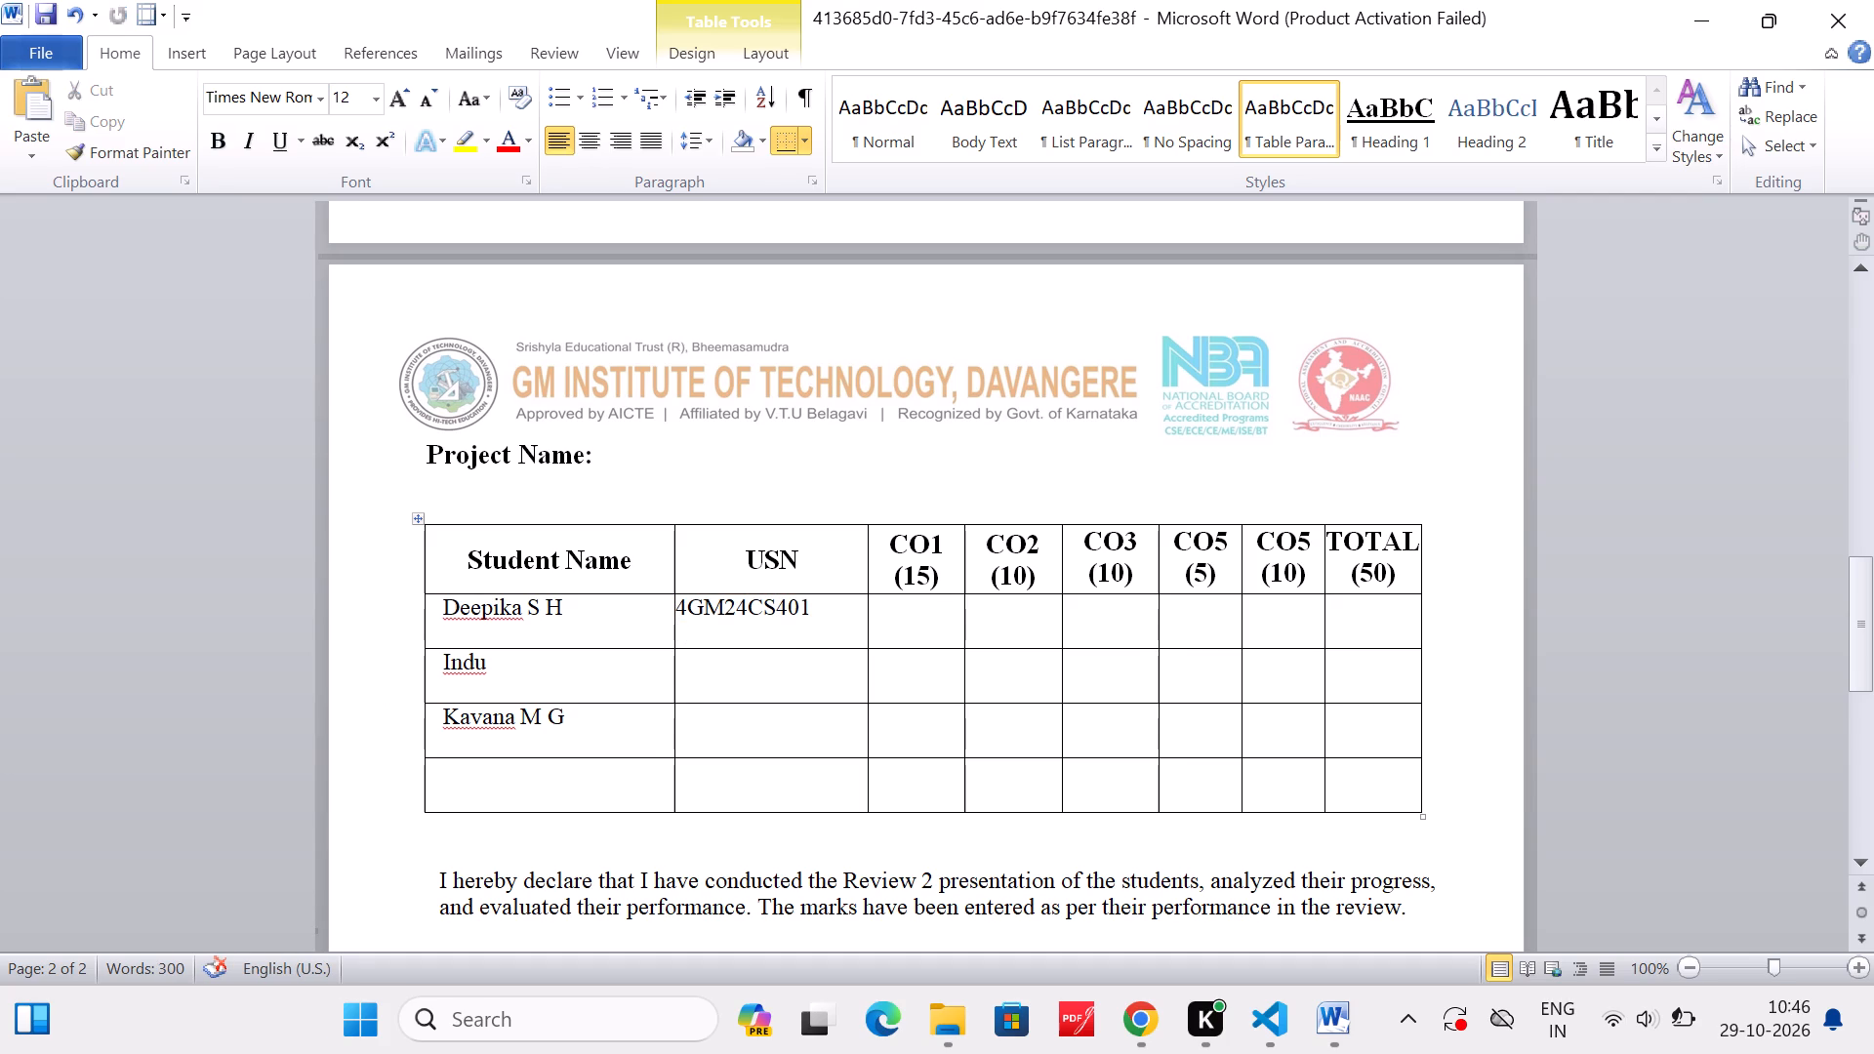
pyautogui.hotkey('ctrl', 'v')
pyautogui.click(712, 718)
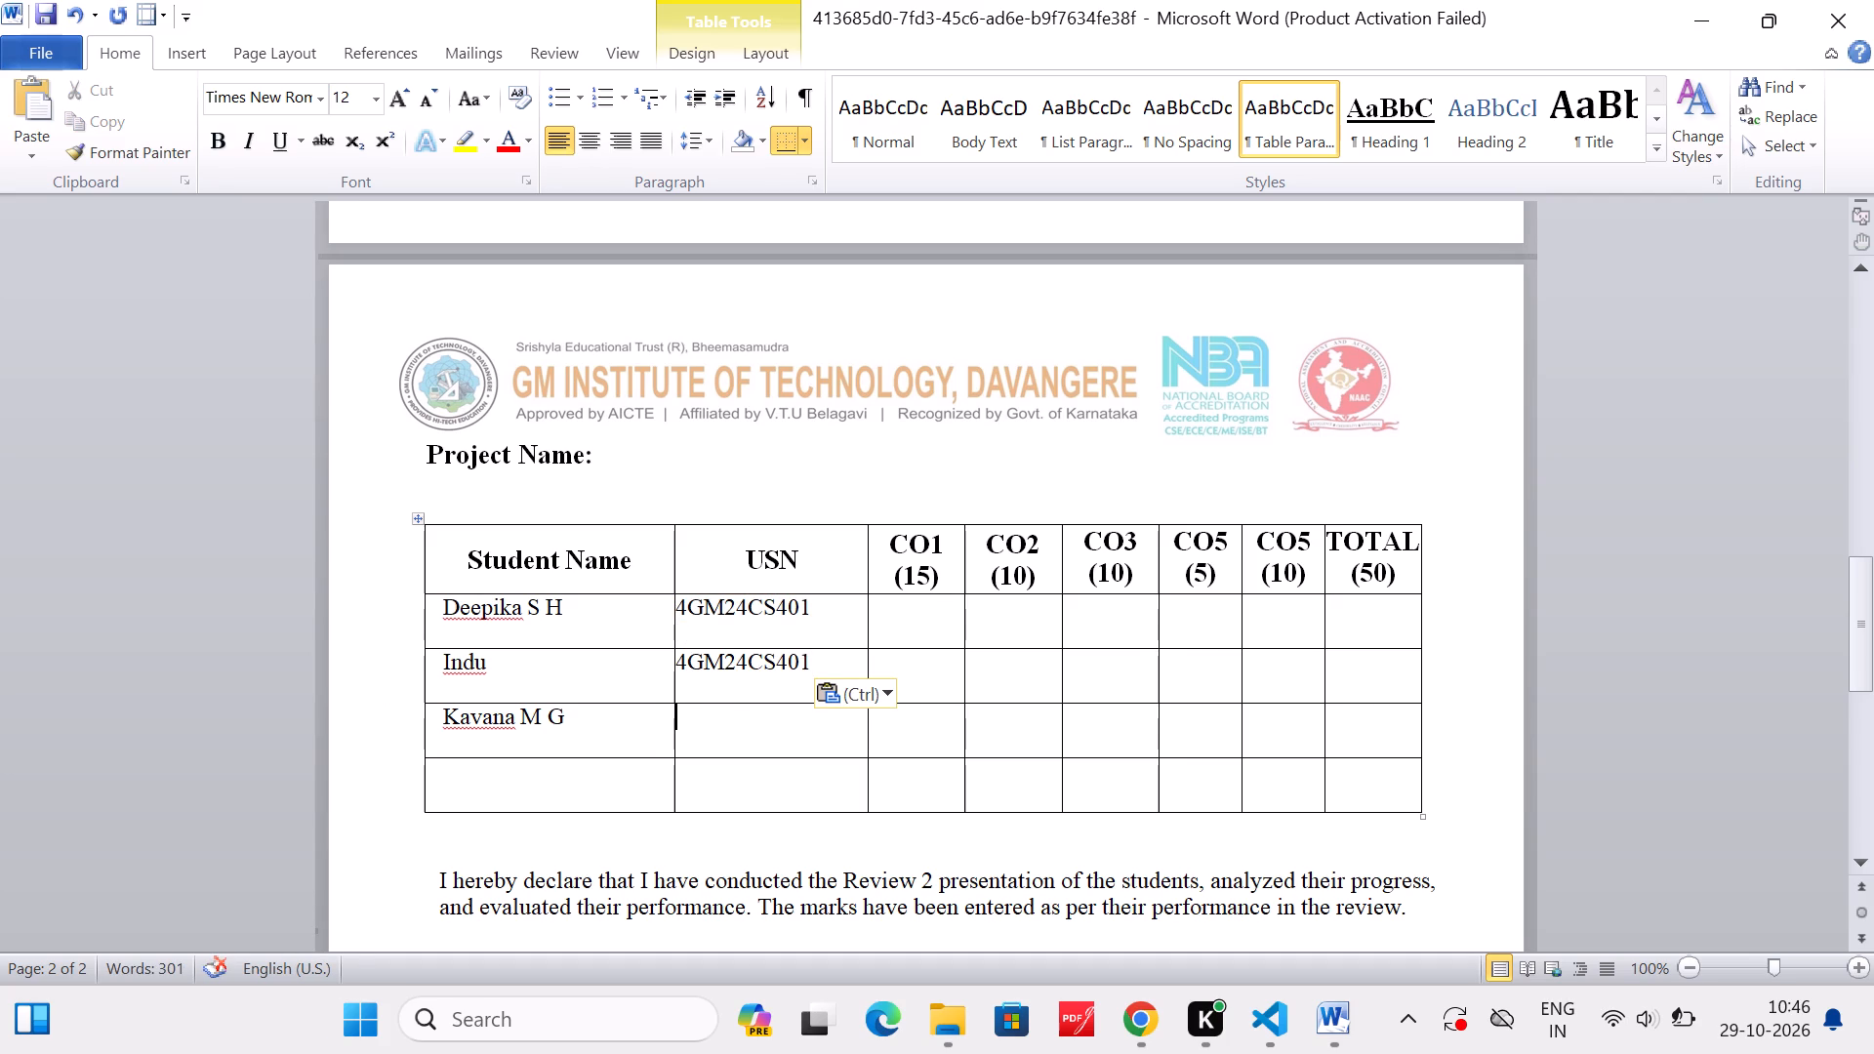
pyautogui.hotkey('ctrl', 'v')
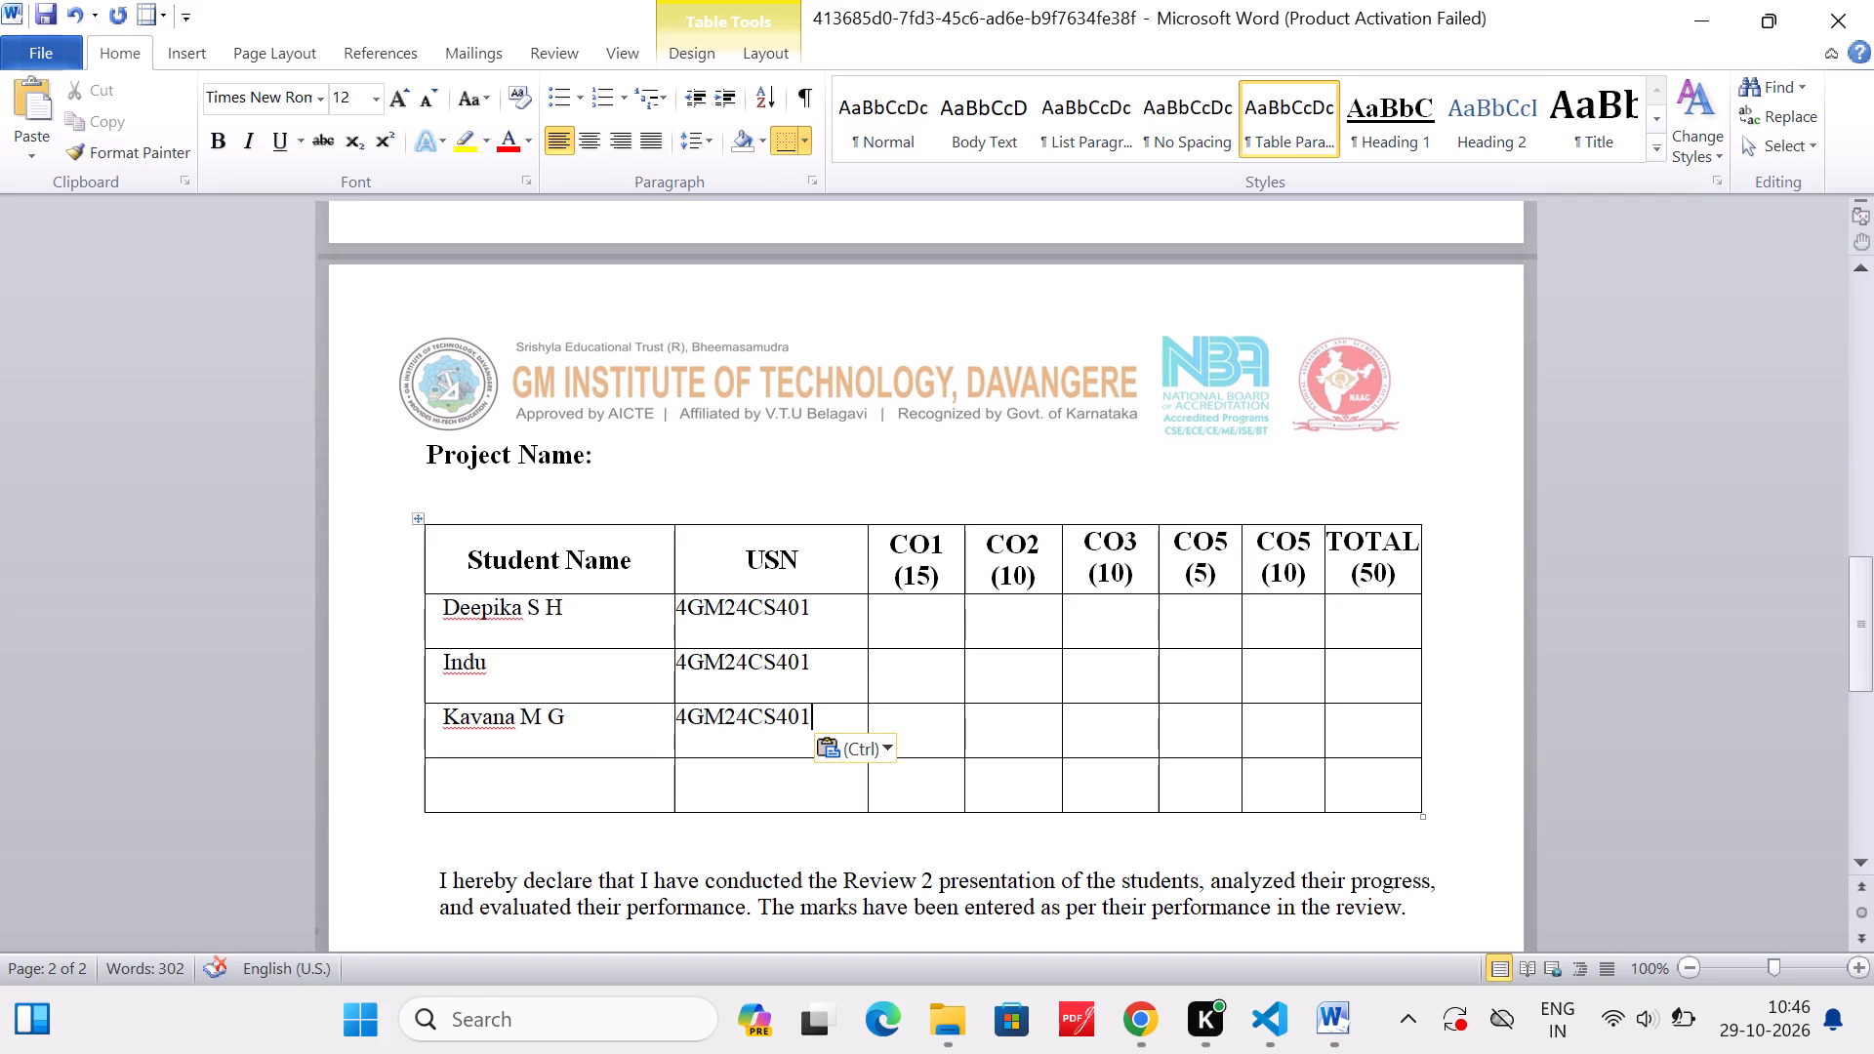
# Change the last digit of the second student's USN to 2 and of the third student's USN to 3.
pyautogui.click(822, 612)
pyautogui.click(809, 661)
pyautogui.press('BackSpace')
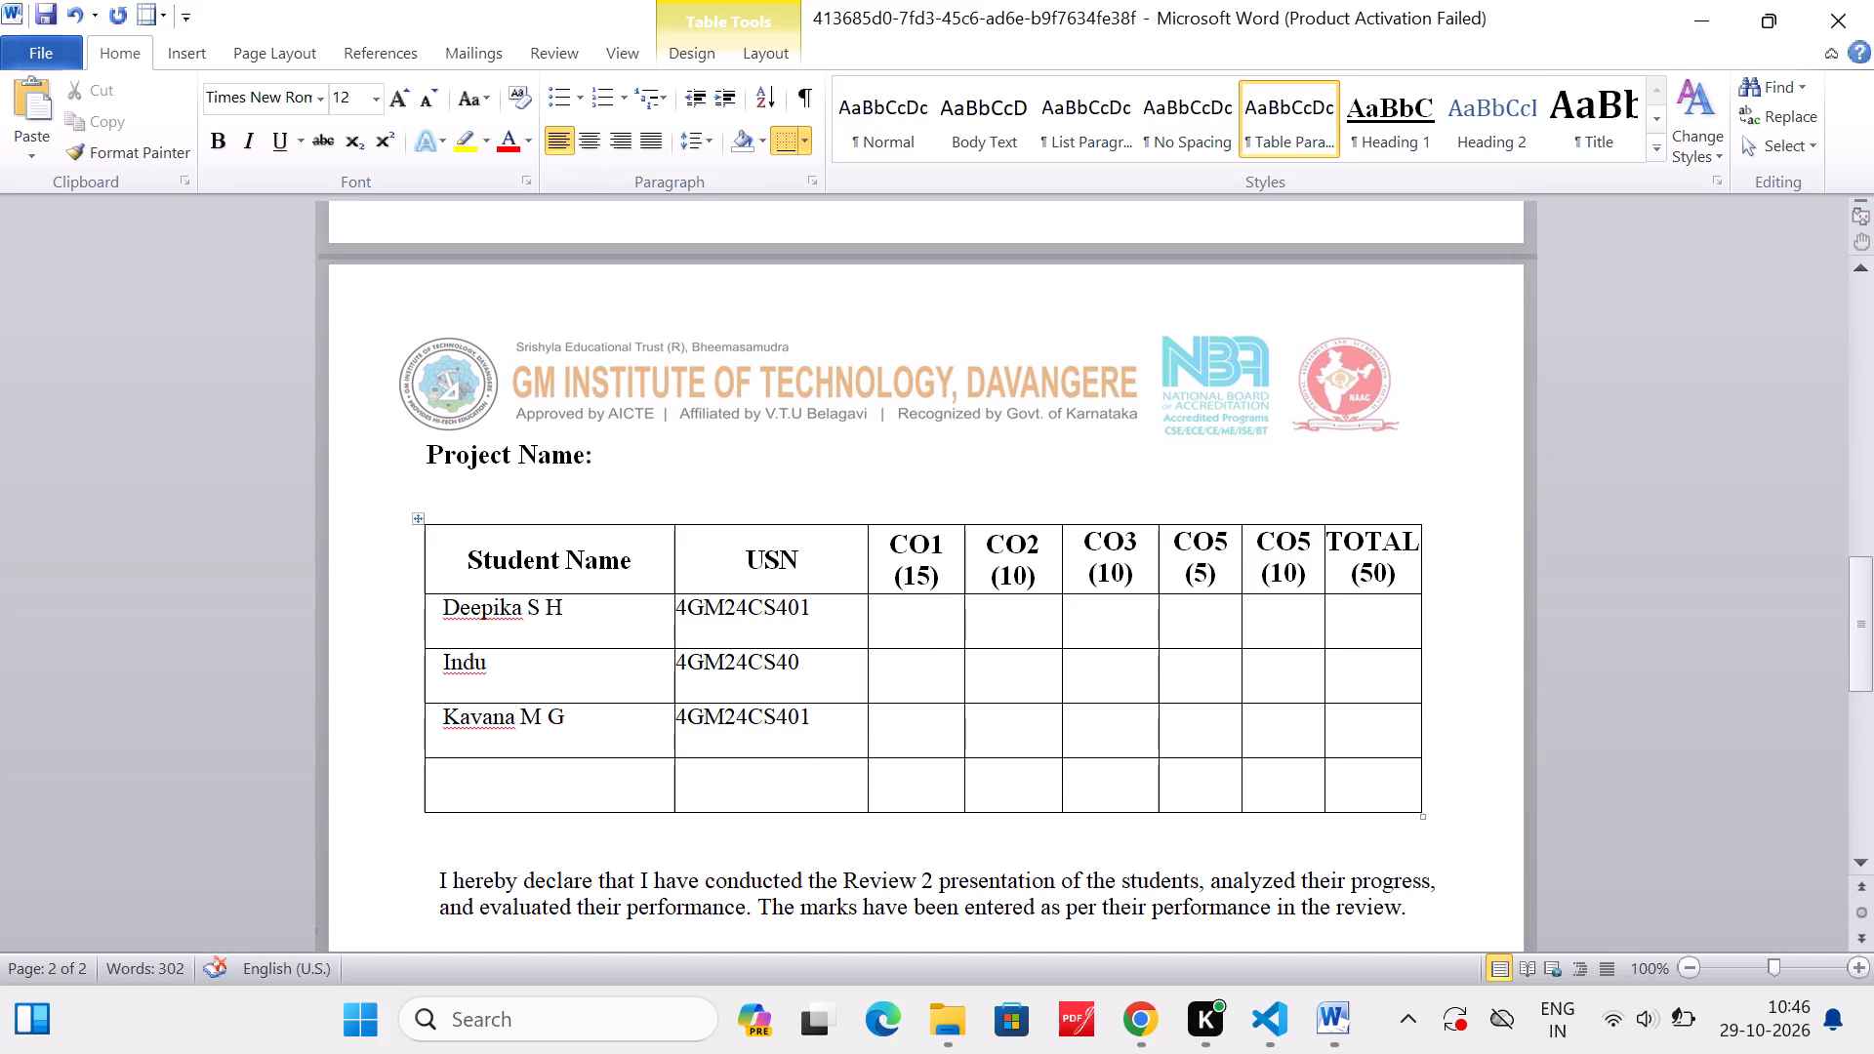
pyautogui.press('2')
pyautogui.click(810, 724)
pyautogui.press('BackSpace')
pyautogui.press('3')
# Enter the guide's first name and two initials, separated by spaces, after the Guide Name label below the declaration.
pyautogui.scroll(-2, 925, 711)
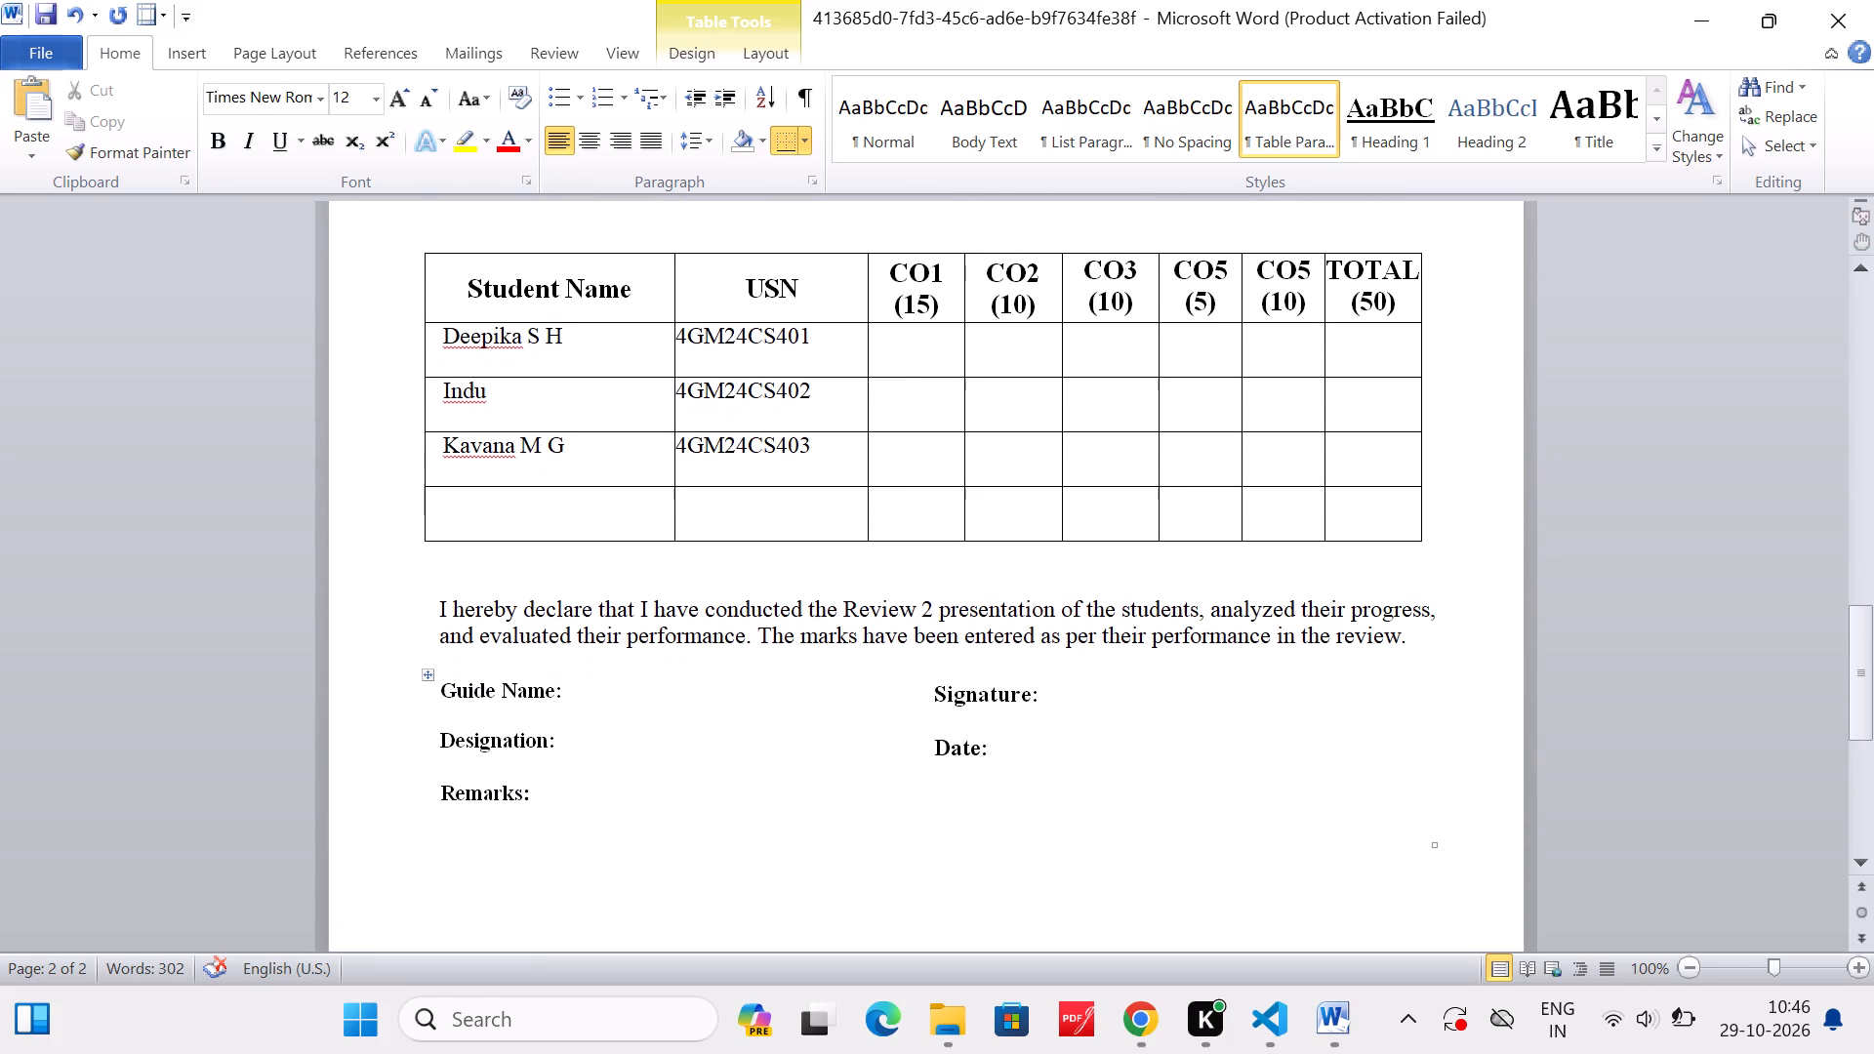
pyautogui.click(1002, 750)
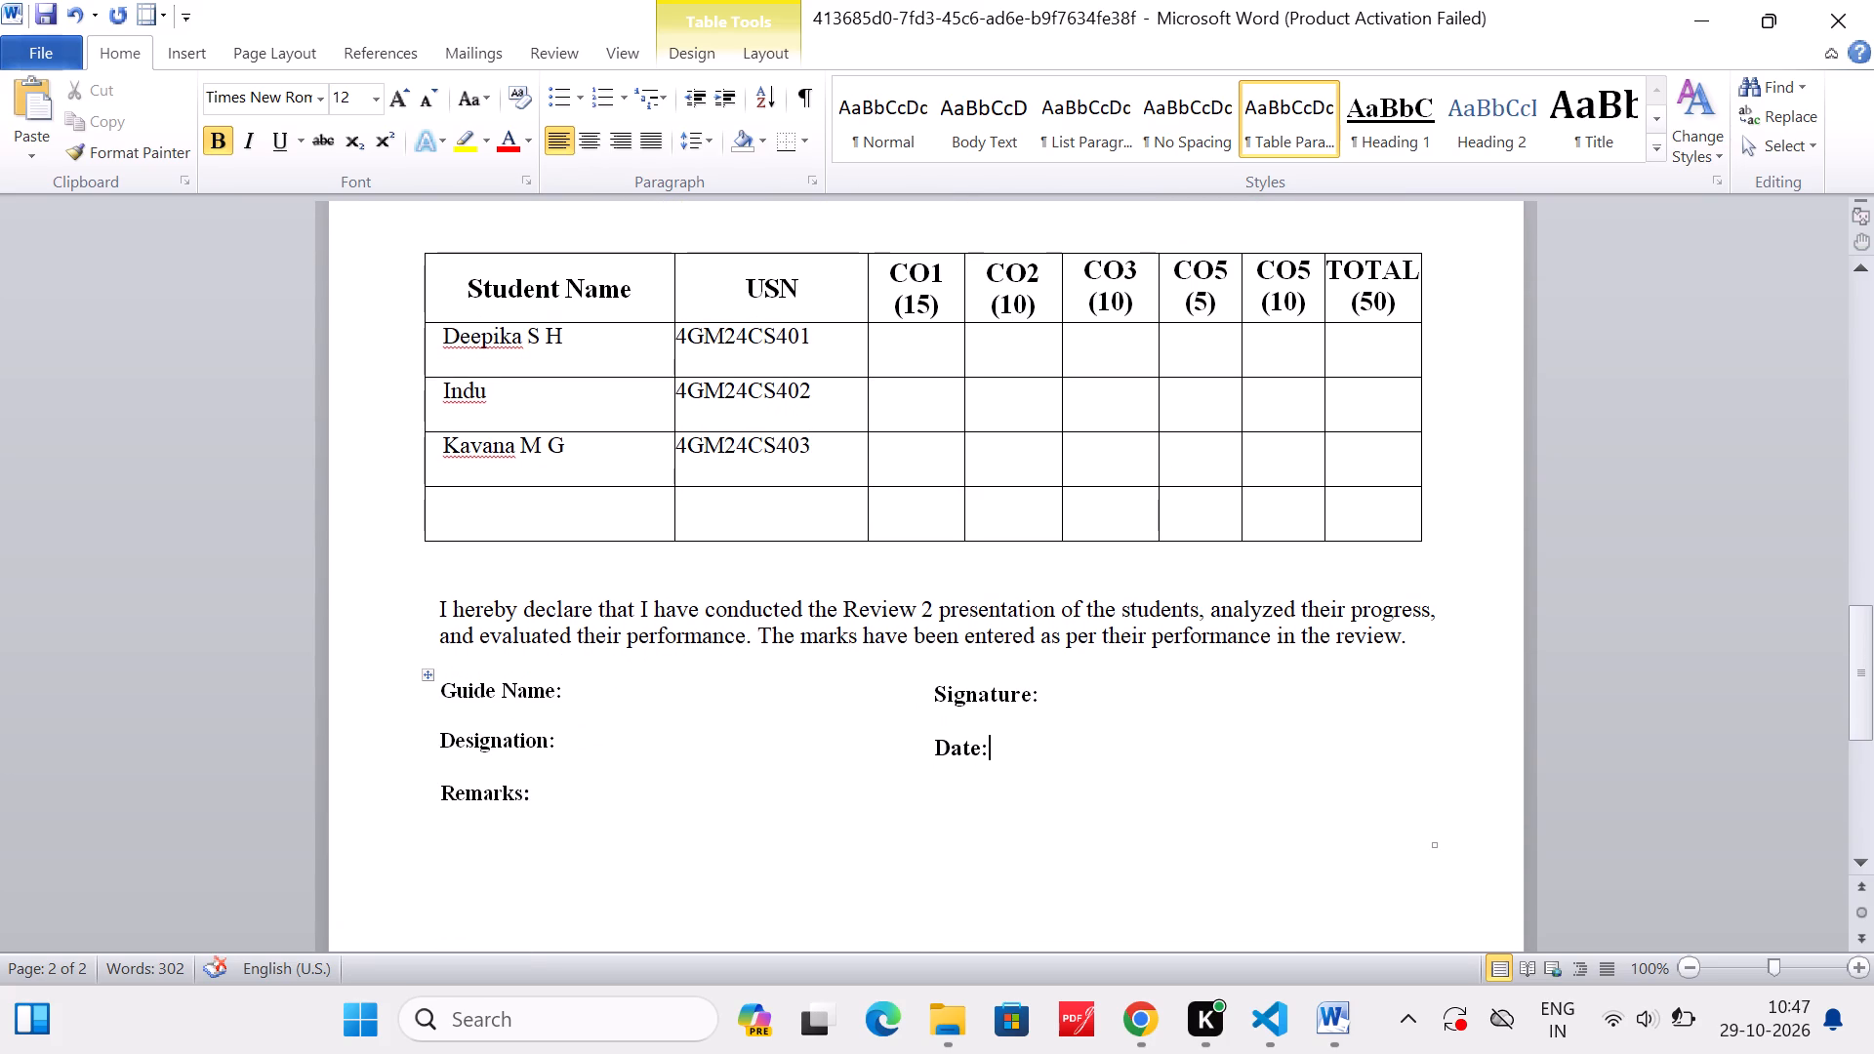
pyautogui.click(576, 702)
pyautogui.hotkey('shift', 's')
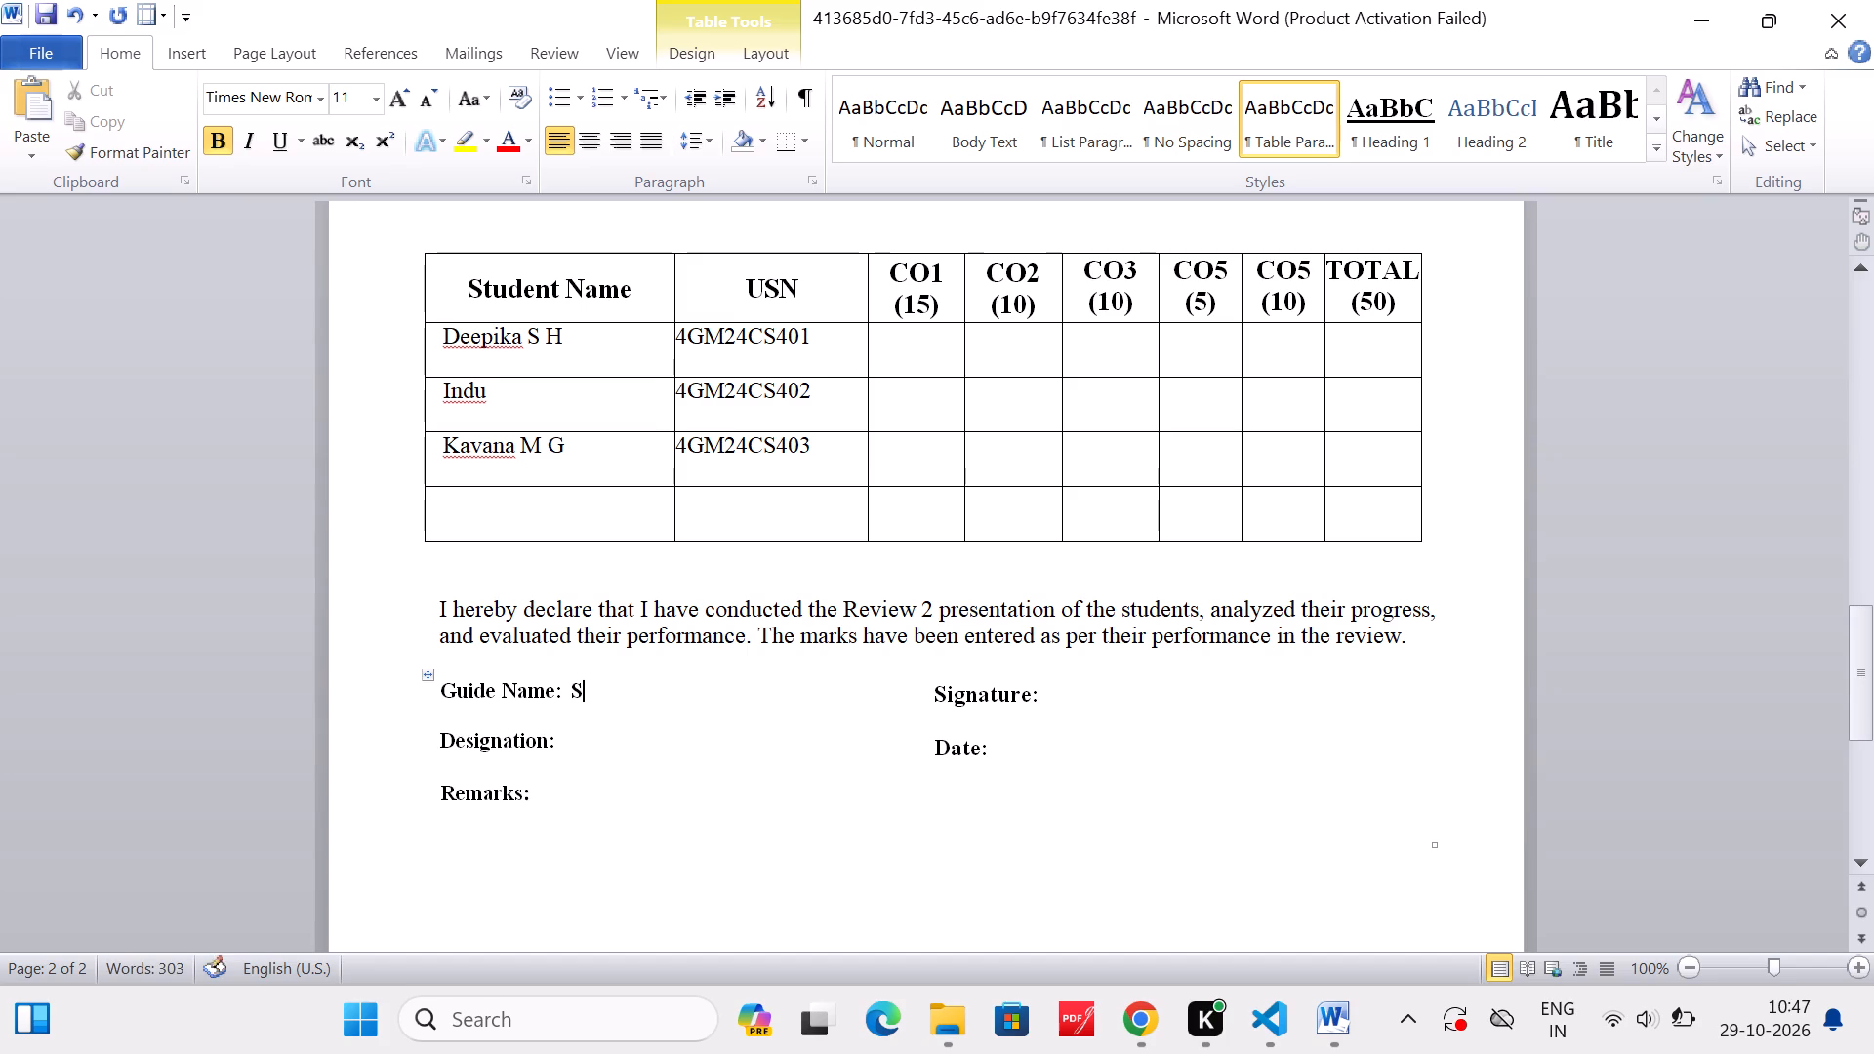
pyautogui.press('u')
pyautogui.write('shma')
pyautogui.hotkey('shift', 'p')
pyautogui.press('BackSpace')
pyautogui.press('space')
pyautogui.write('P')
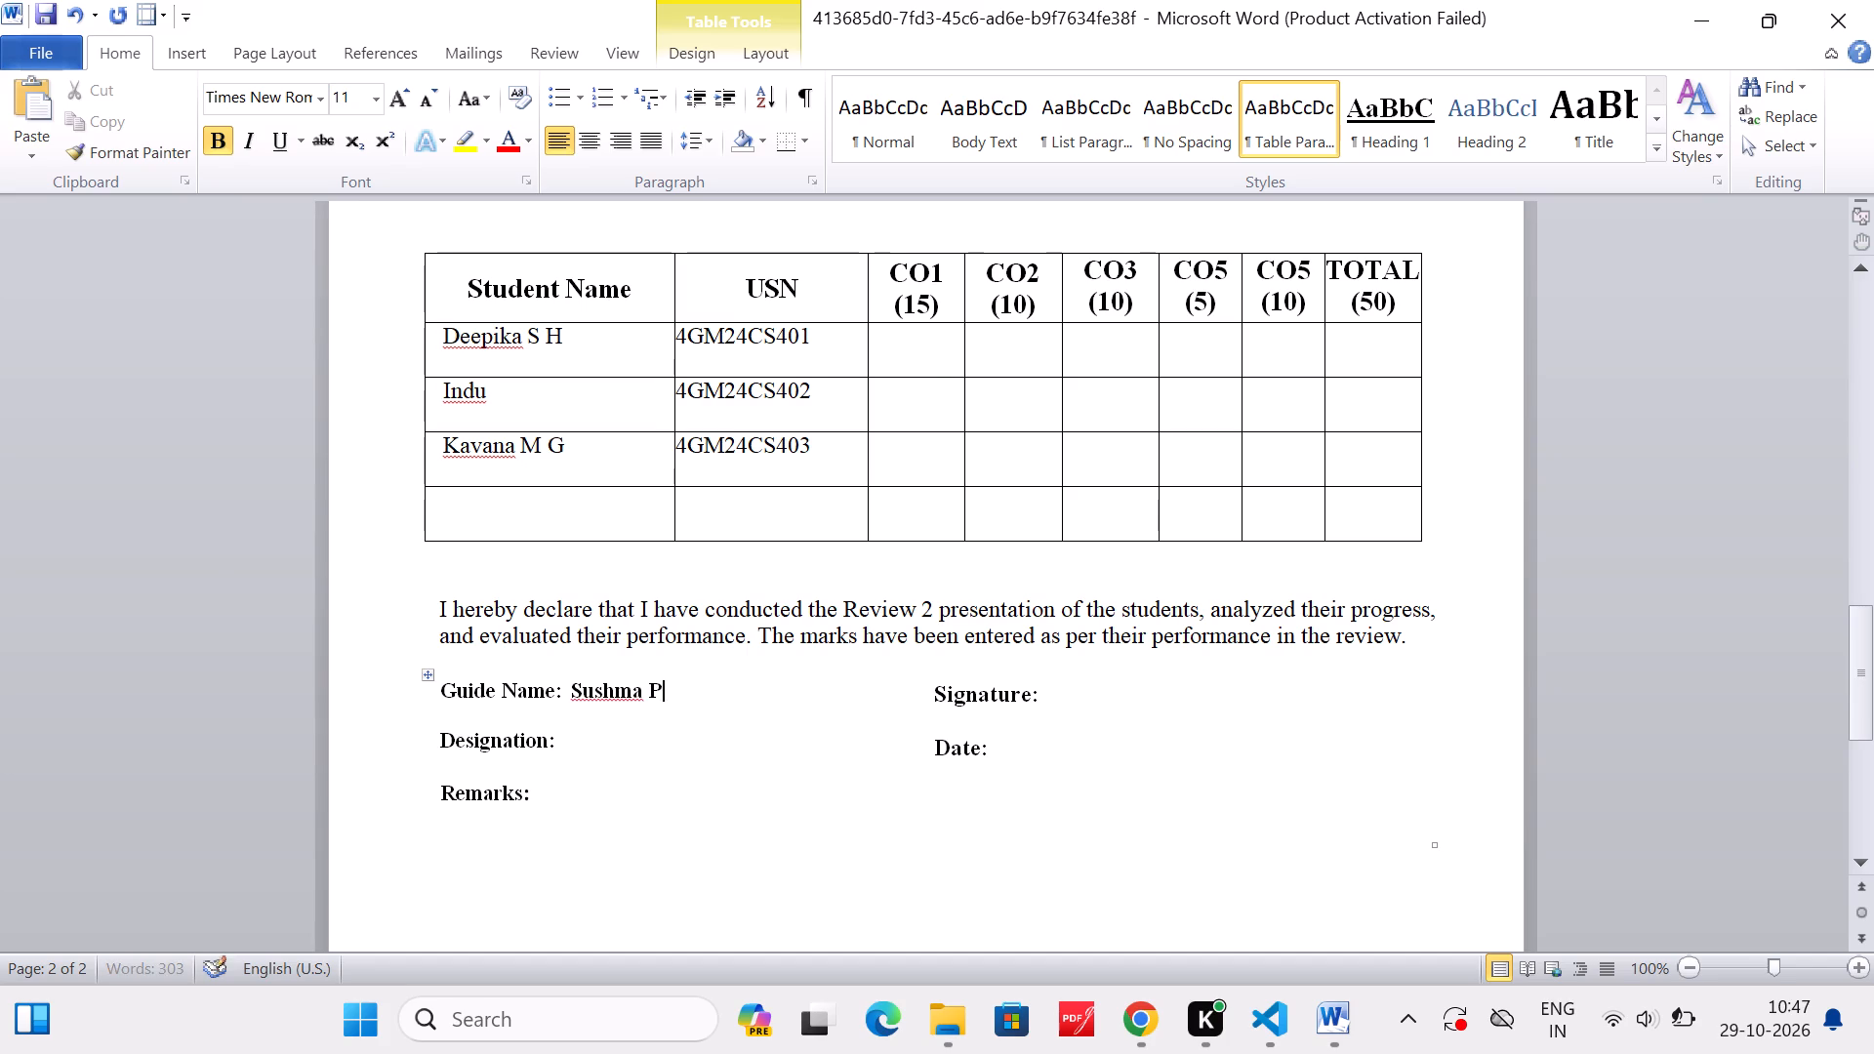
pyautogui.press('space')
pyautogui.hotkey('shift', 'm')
# Enter the date 29-10-2026 after the Date label, with a space between the colon and the date.
pyautogui.click(999, 766)
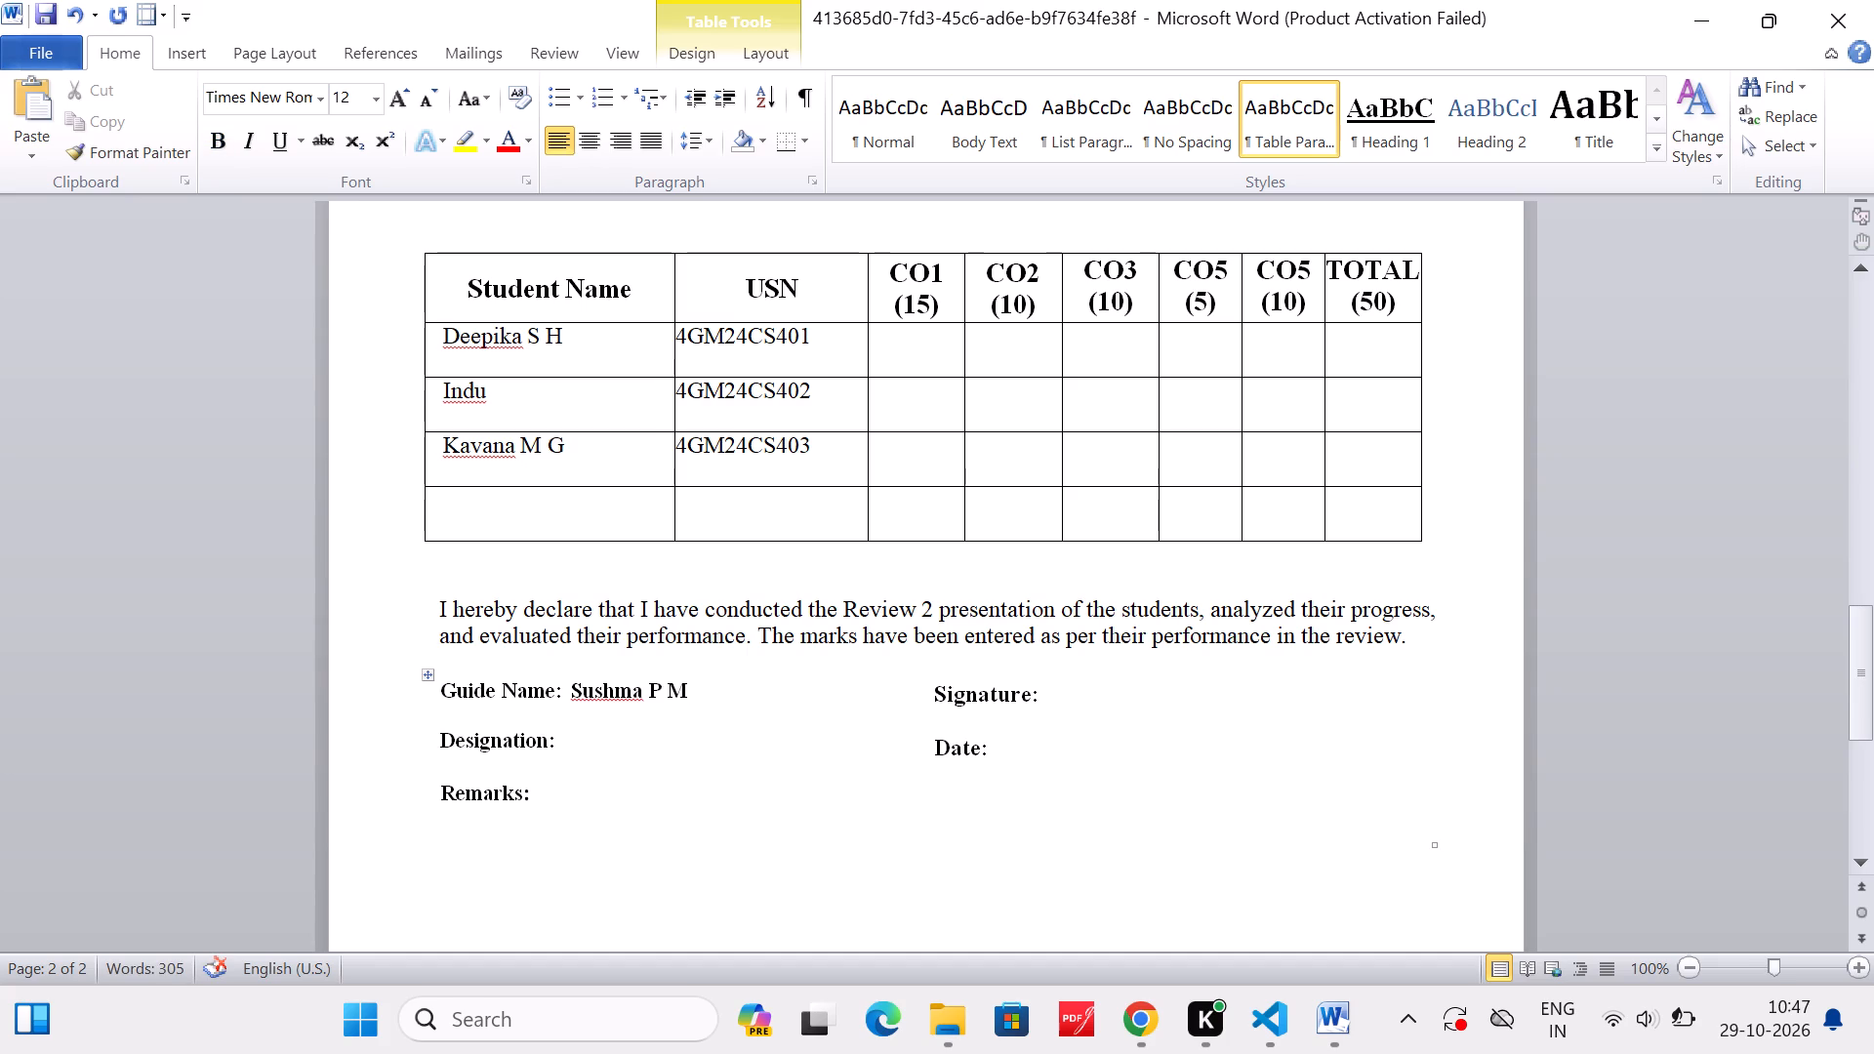
pyautogui.click(1003, 738)
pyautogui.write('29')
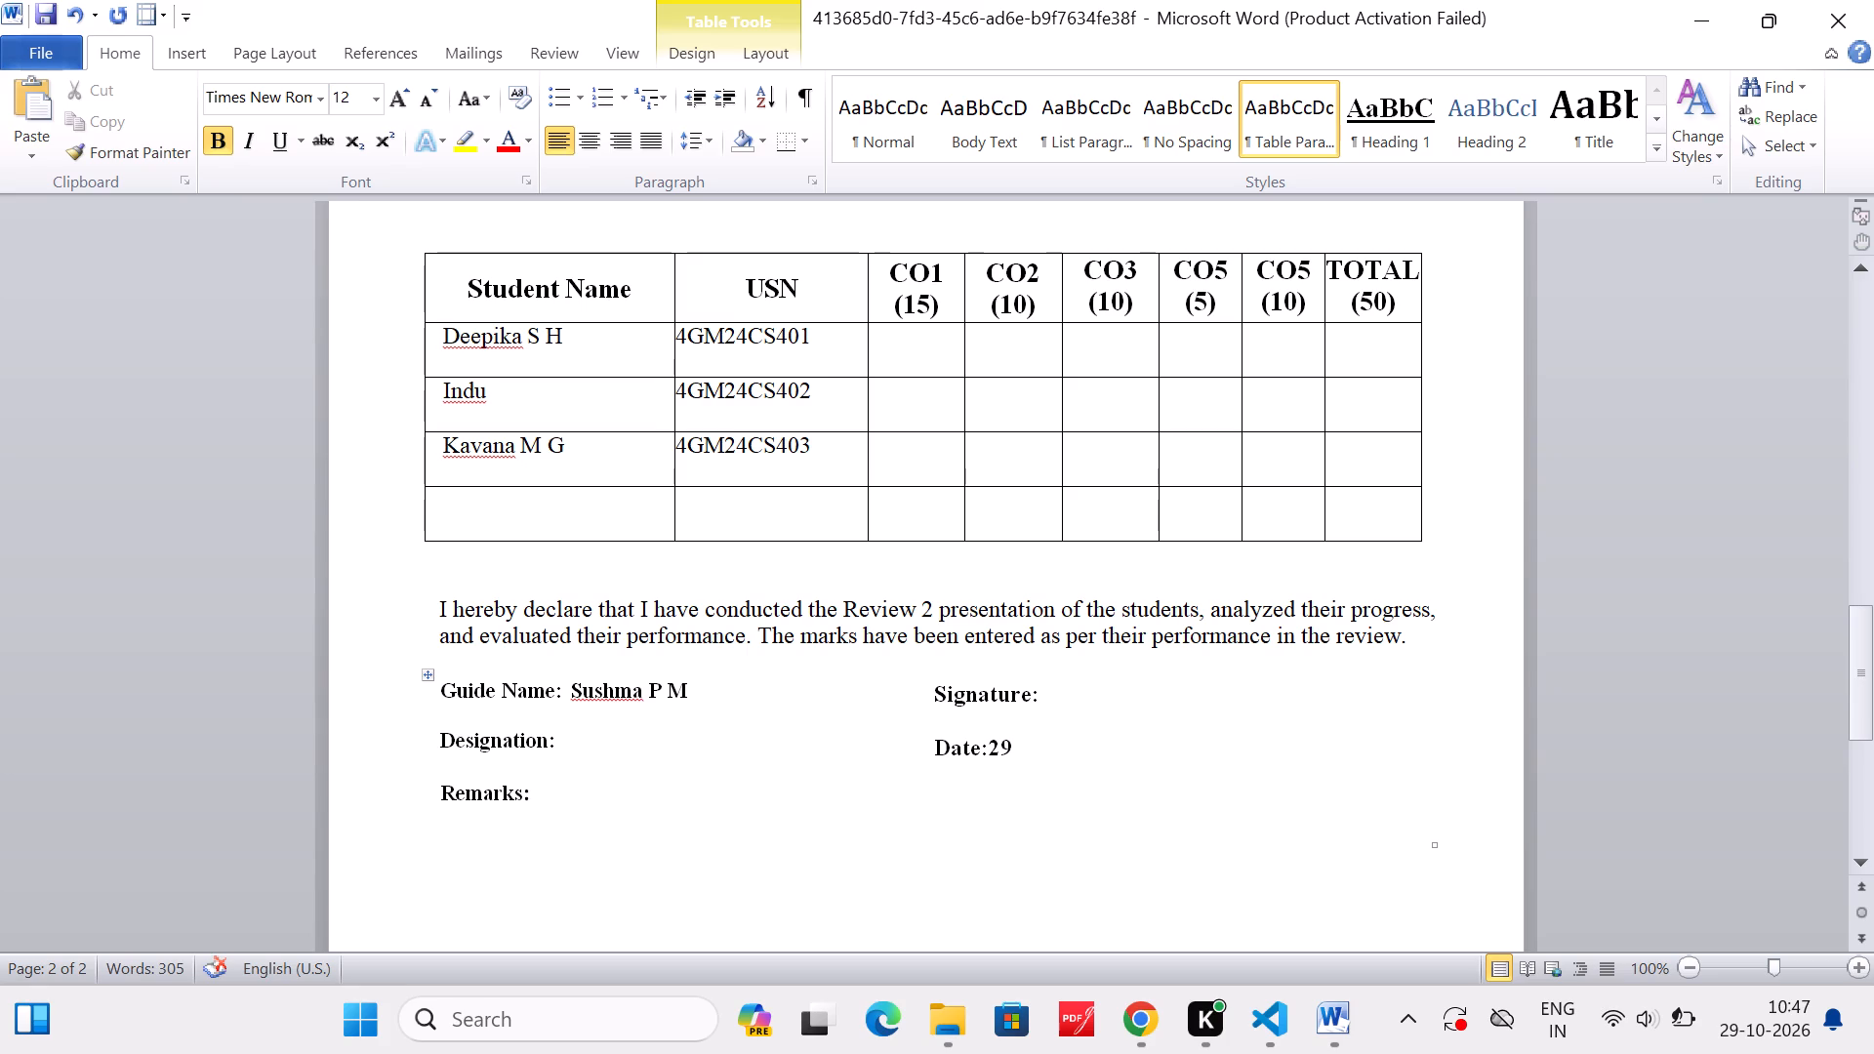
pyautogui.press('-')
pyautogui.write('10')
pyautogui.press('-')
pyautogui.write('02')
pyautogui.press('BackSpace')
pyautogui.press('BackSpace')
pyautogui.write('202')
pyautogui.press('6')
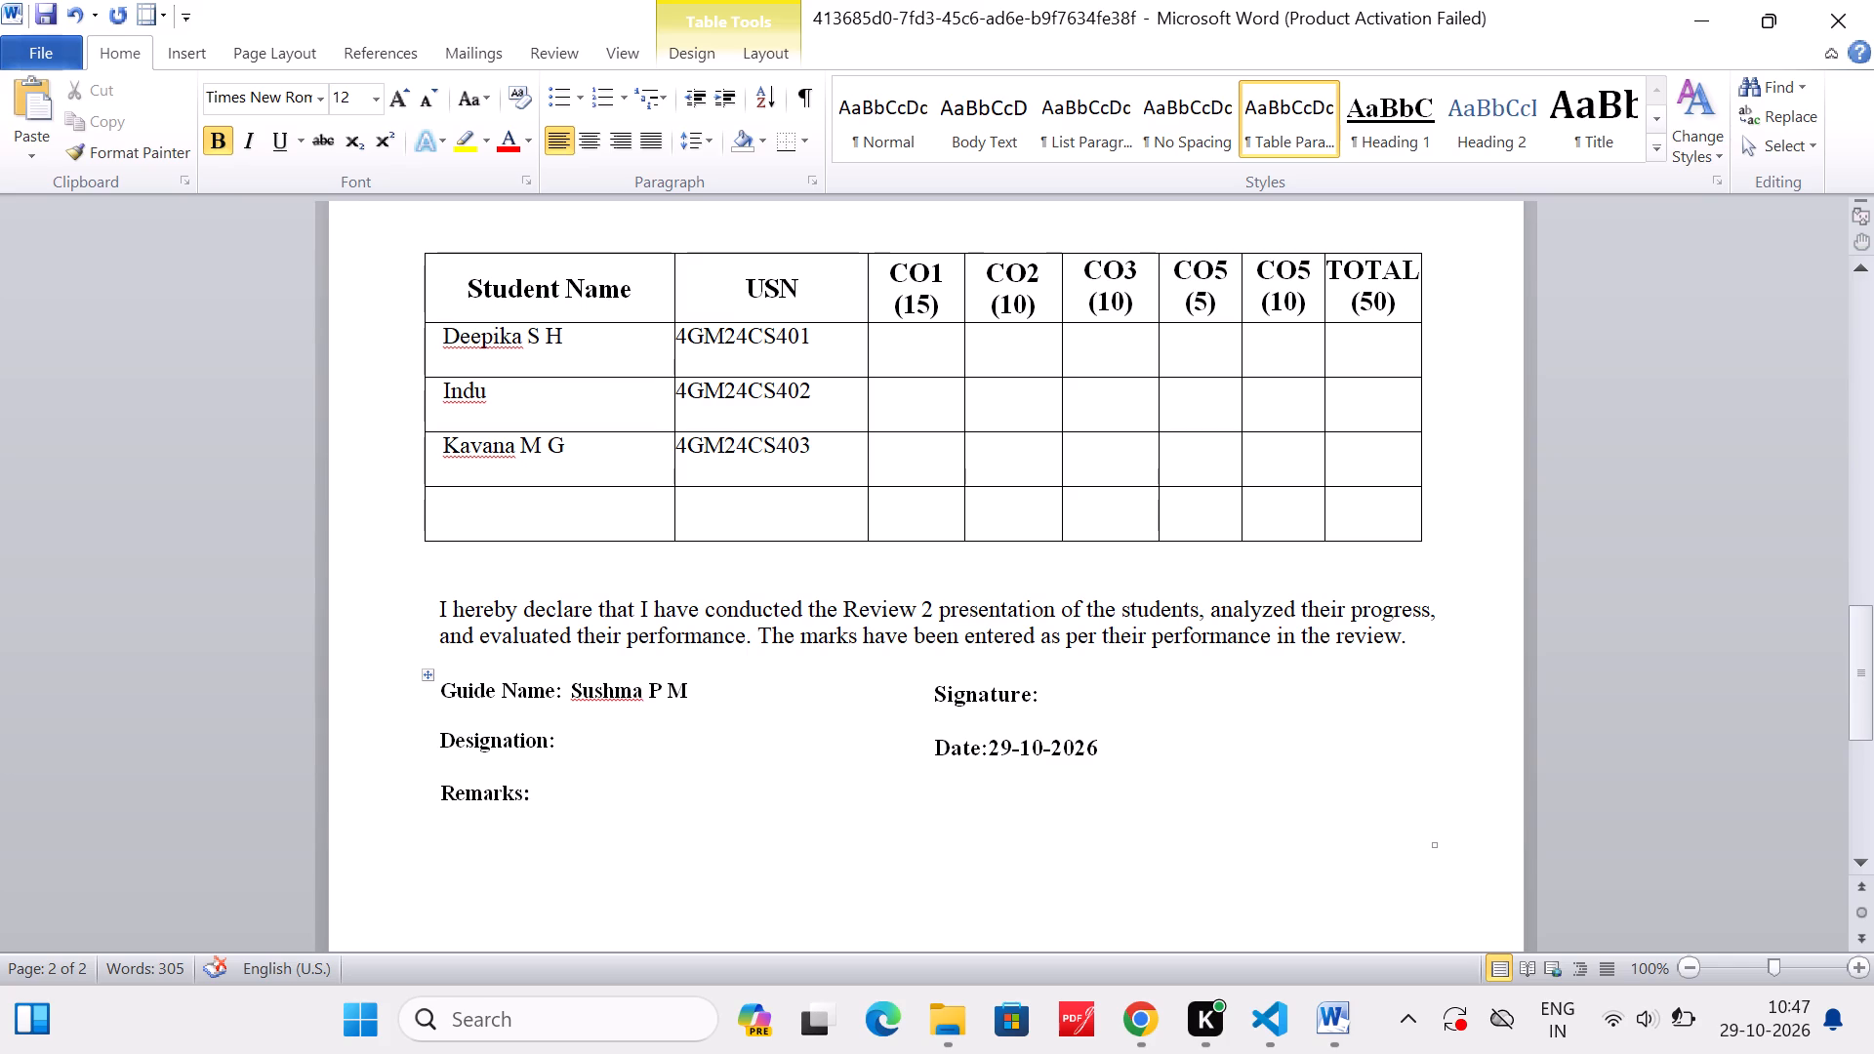
pyautogui.click(985, 751)
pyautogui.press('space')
# Remove the bold formatting from the guide's name and from the date 29-10-2026, leaving their labels bold.
pyautogui.moveTo(681, 690); pyautogui.dragTo(604, 705)
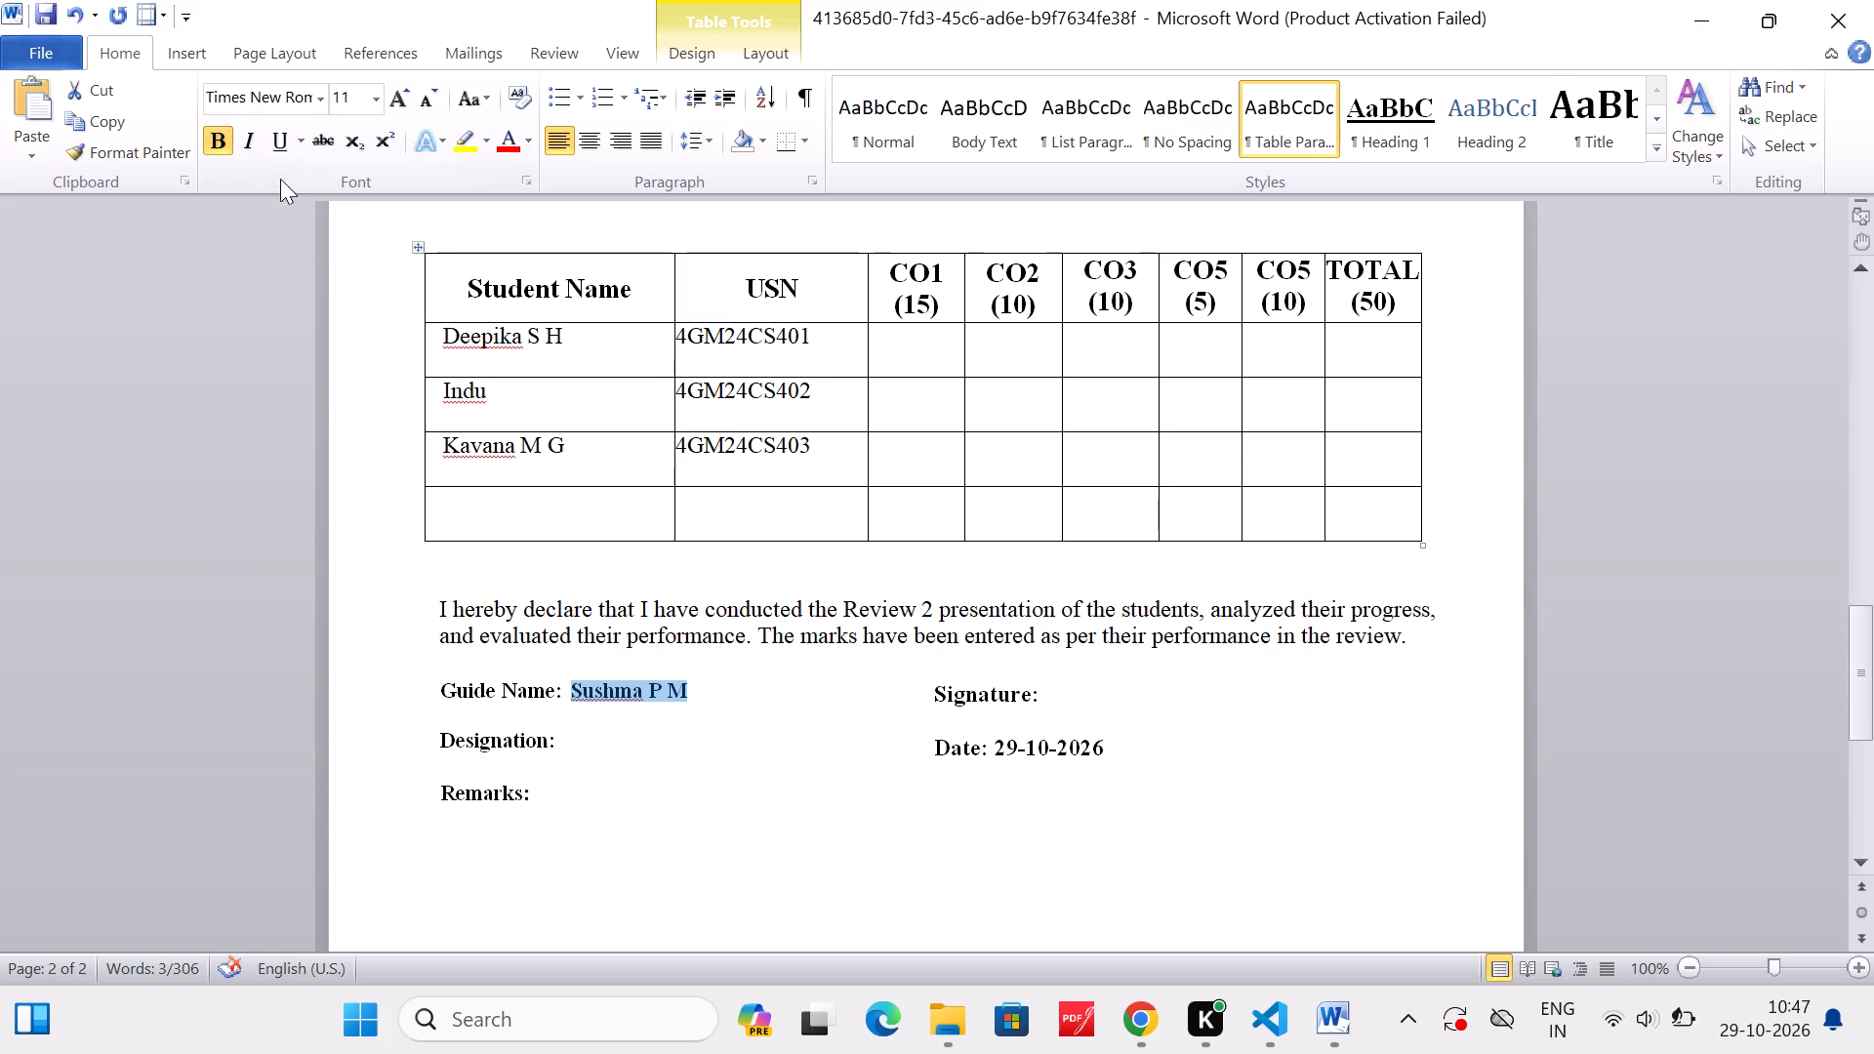
pyautogui.click(214, 142)
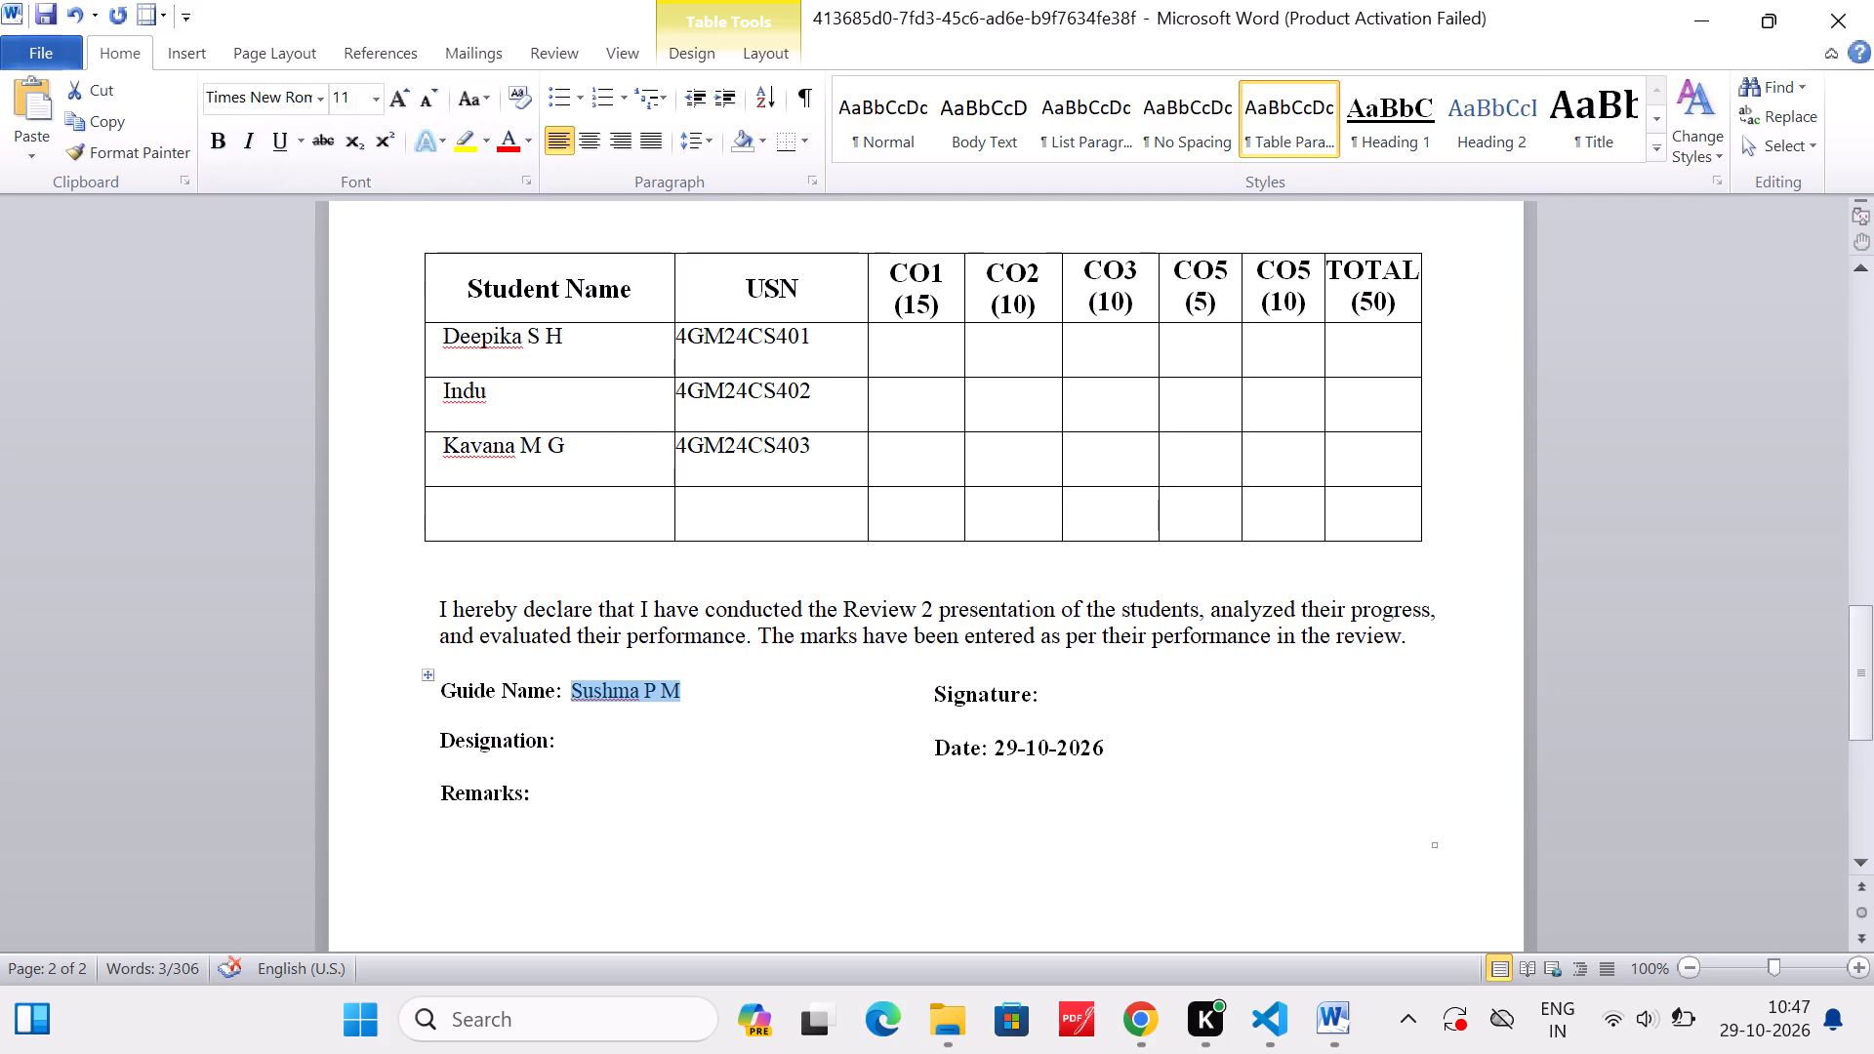
pyautogui.click(1112, 743)
pyautogui.moveTo(1112, 743); pyautogui.dragTo(974, 731)
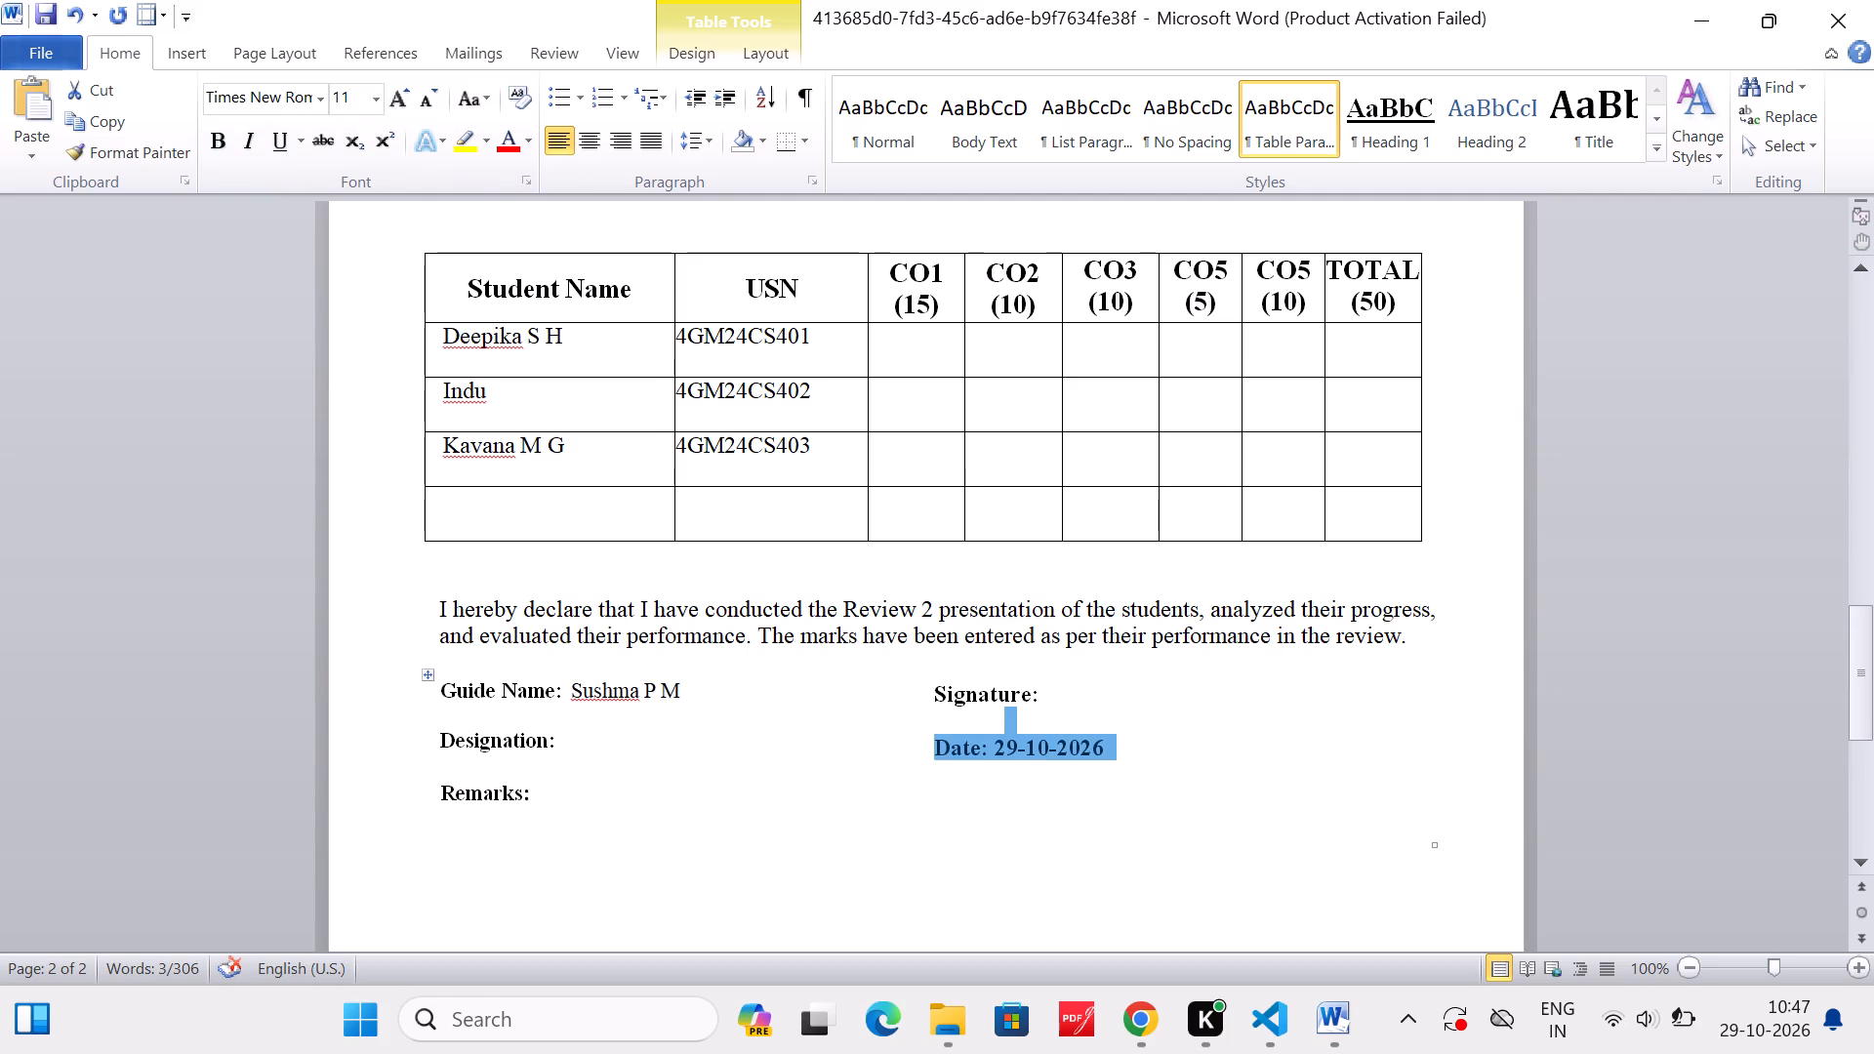
pyautogui.moveTo(974, 731); pyautogui.dragTo(995, 741)
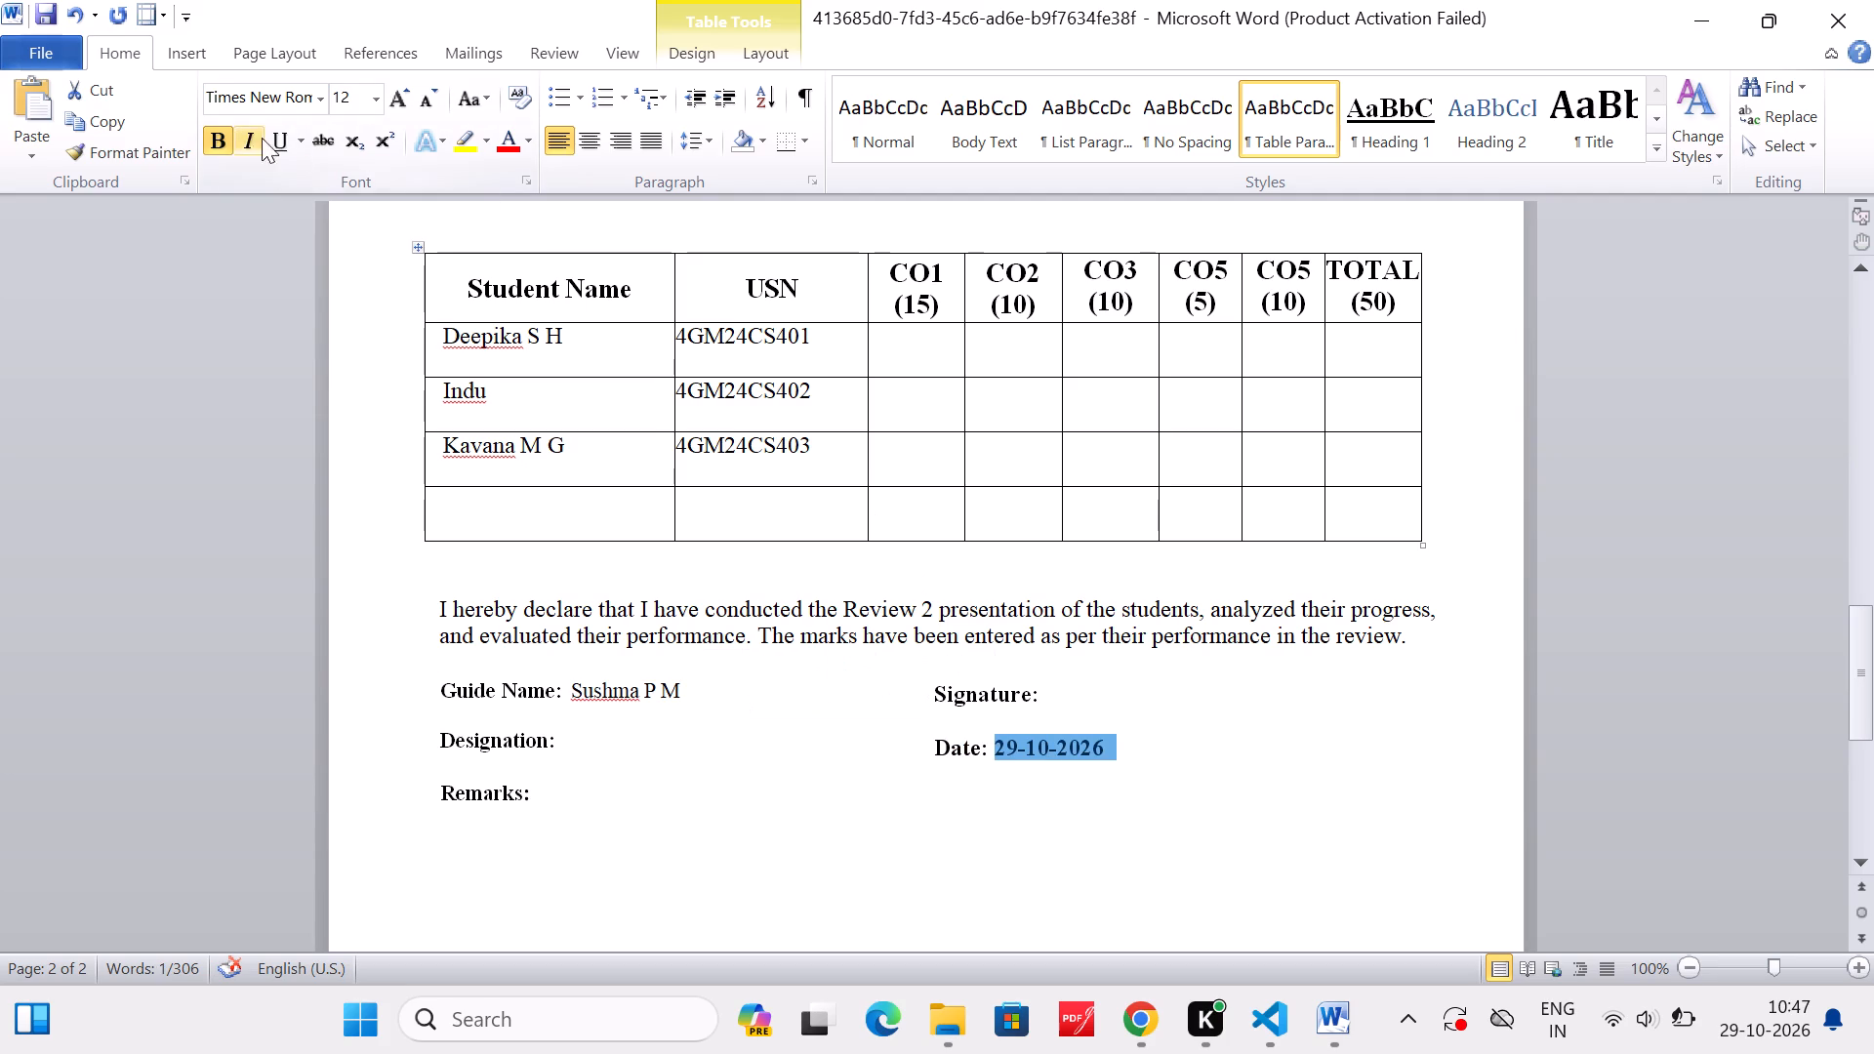
pyautogui.click(223, 141)
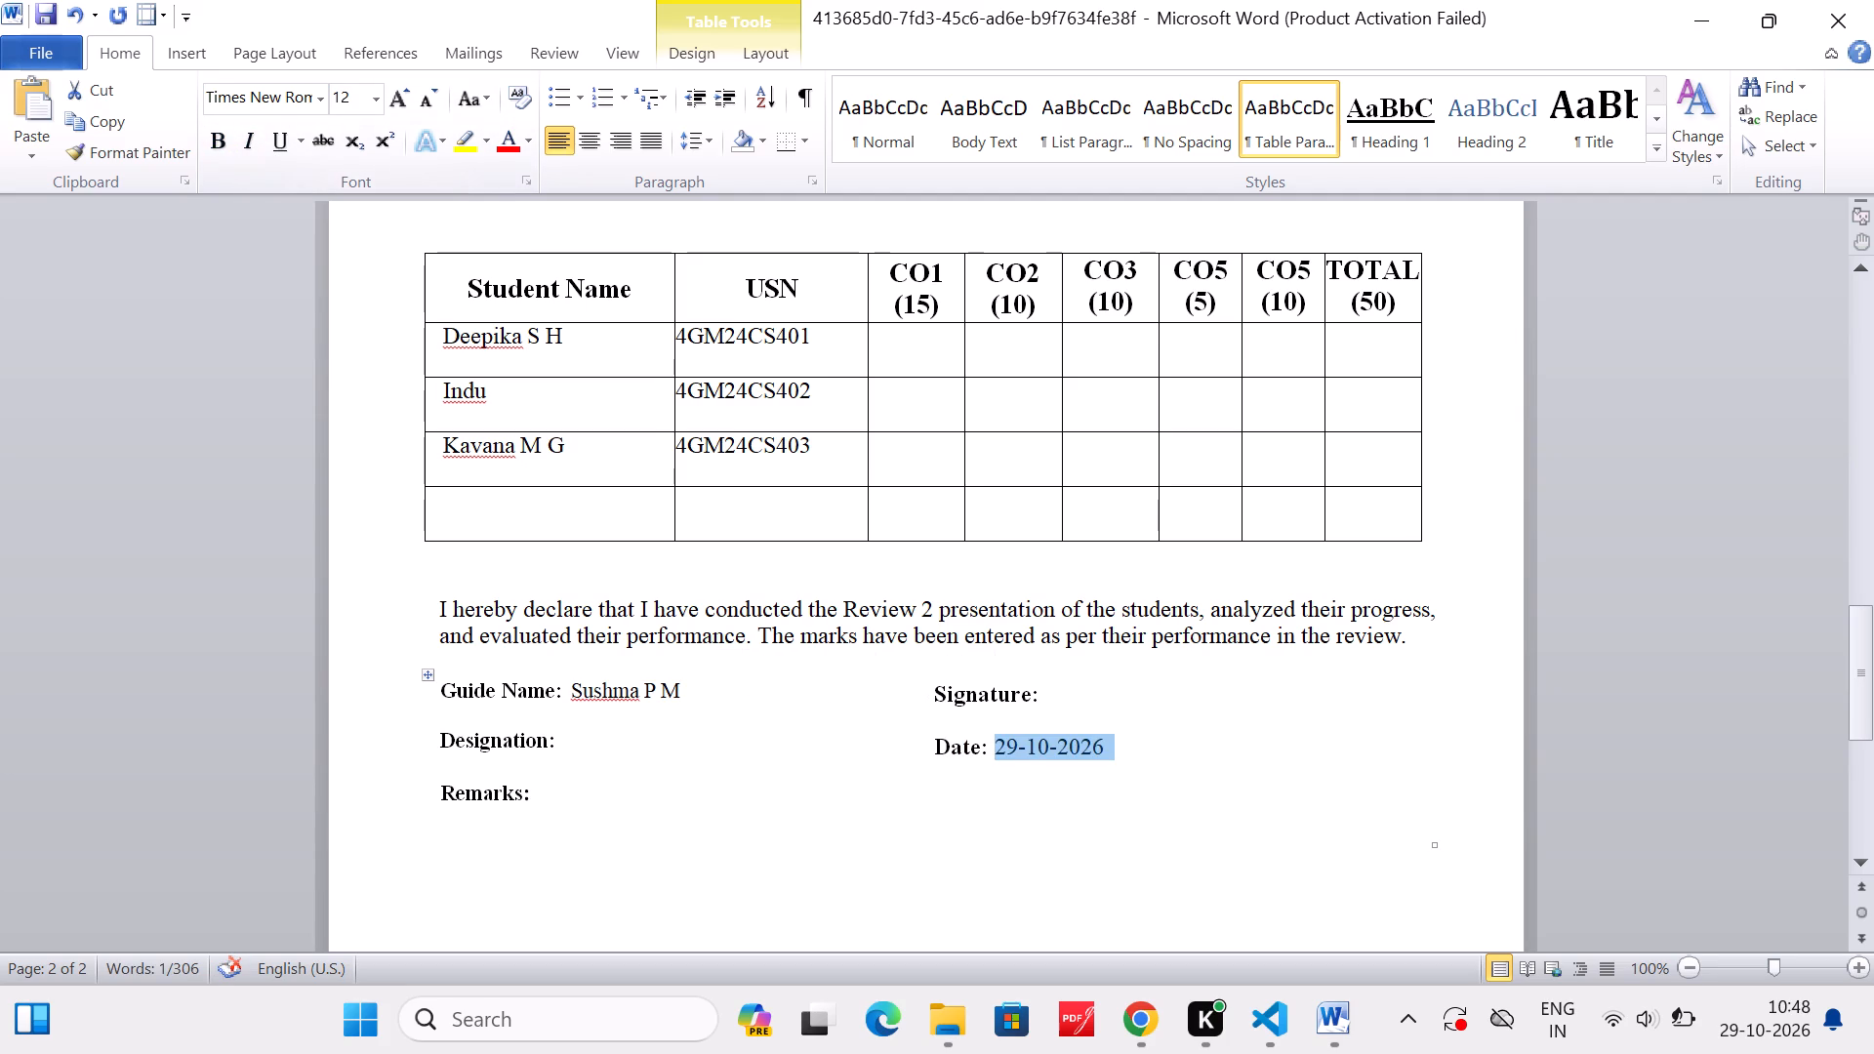
pyautogui.click(715, 791)
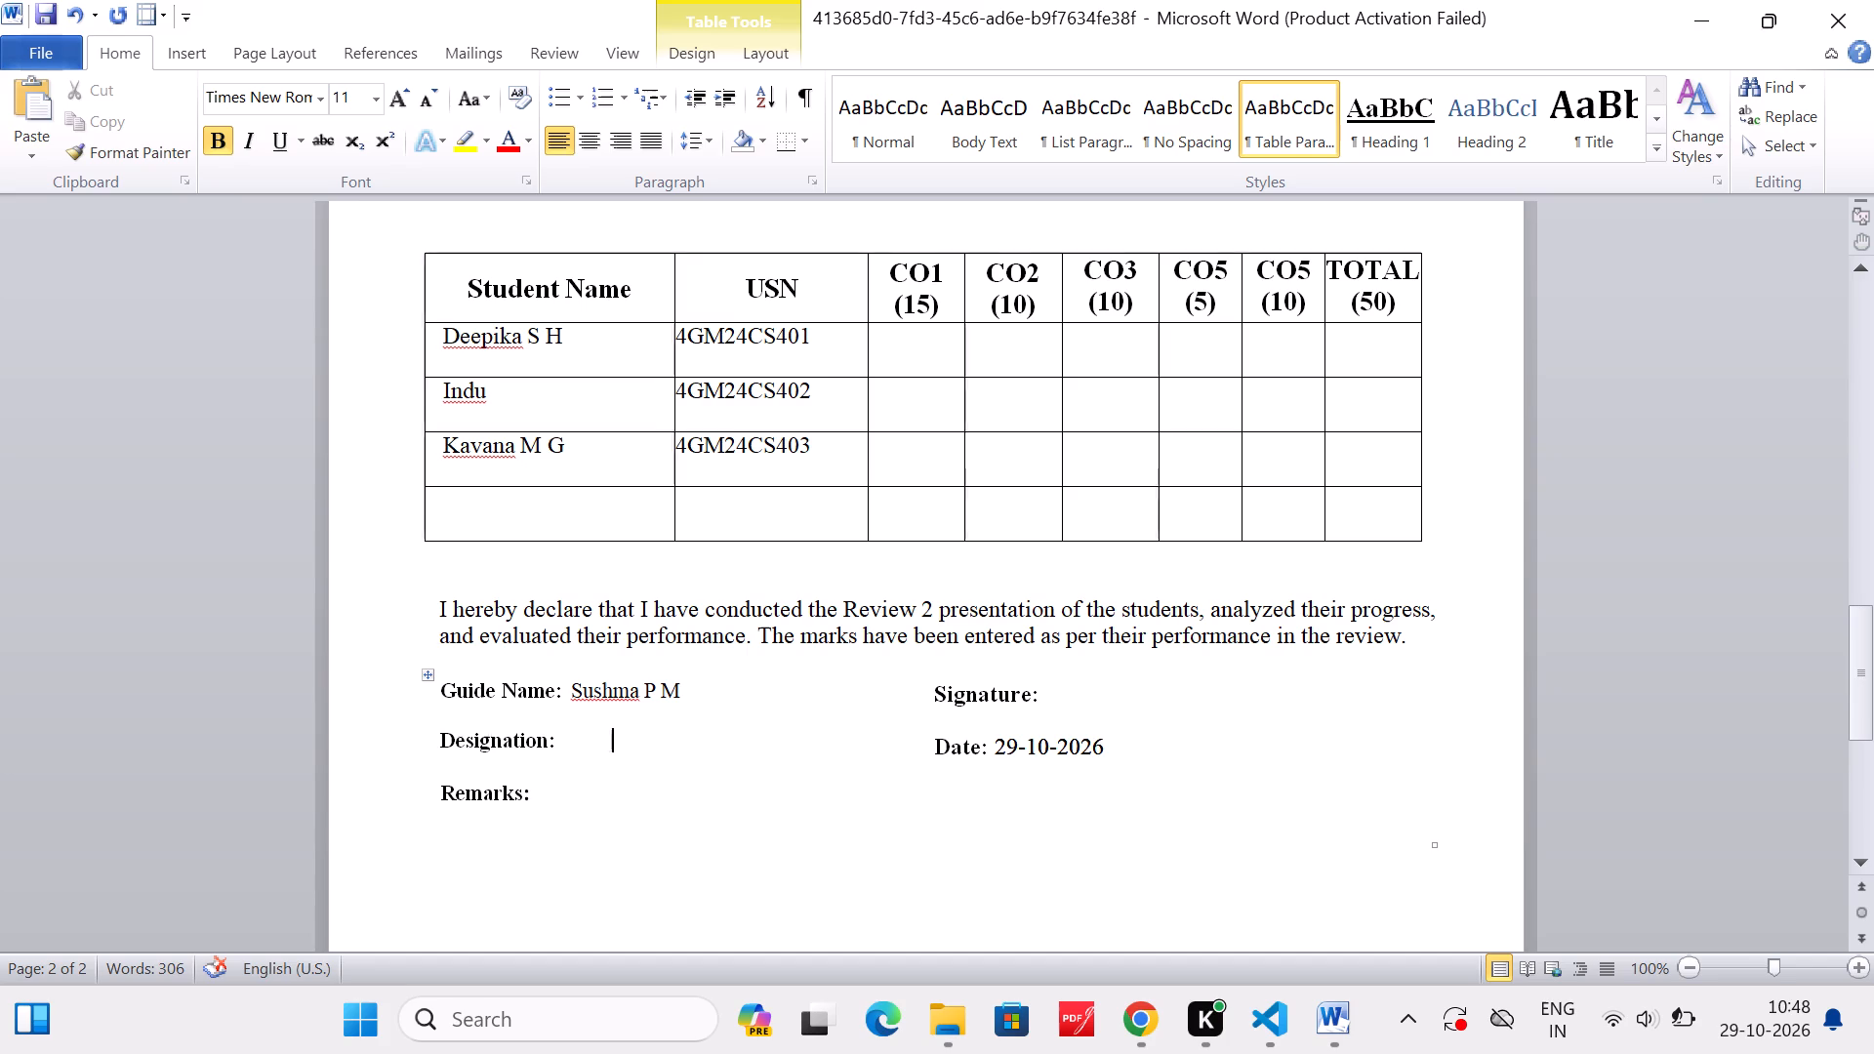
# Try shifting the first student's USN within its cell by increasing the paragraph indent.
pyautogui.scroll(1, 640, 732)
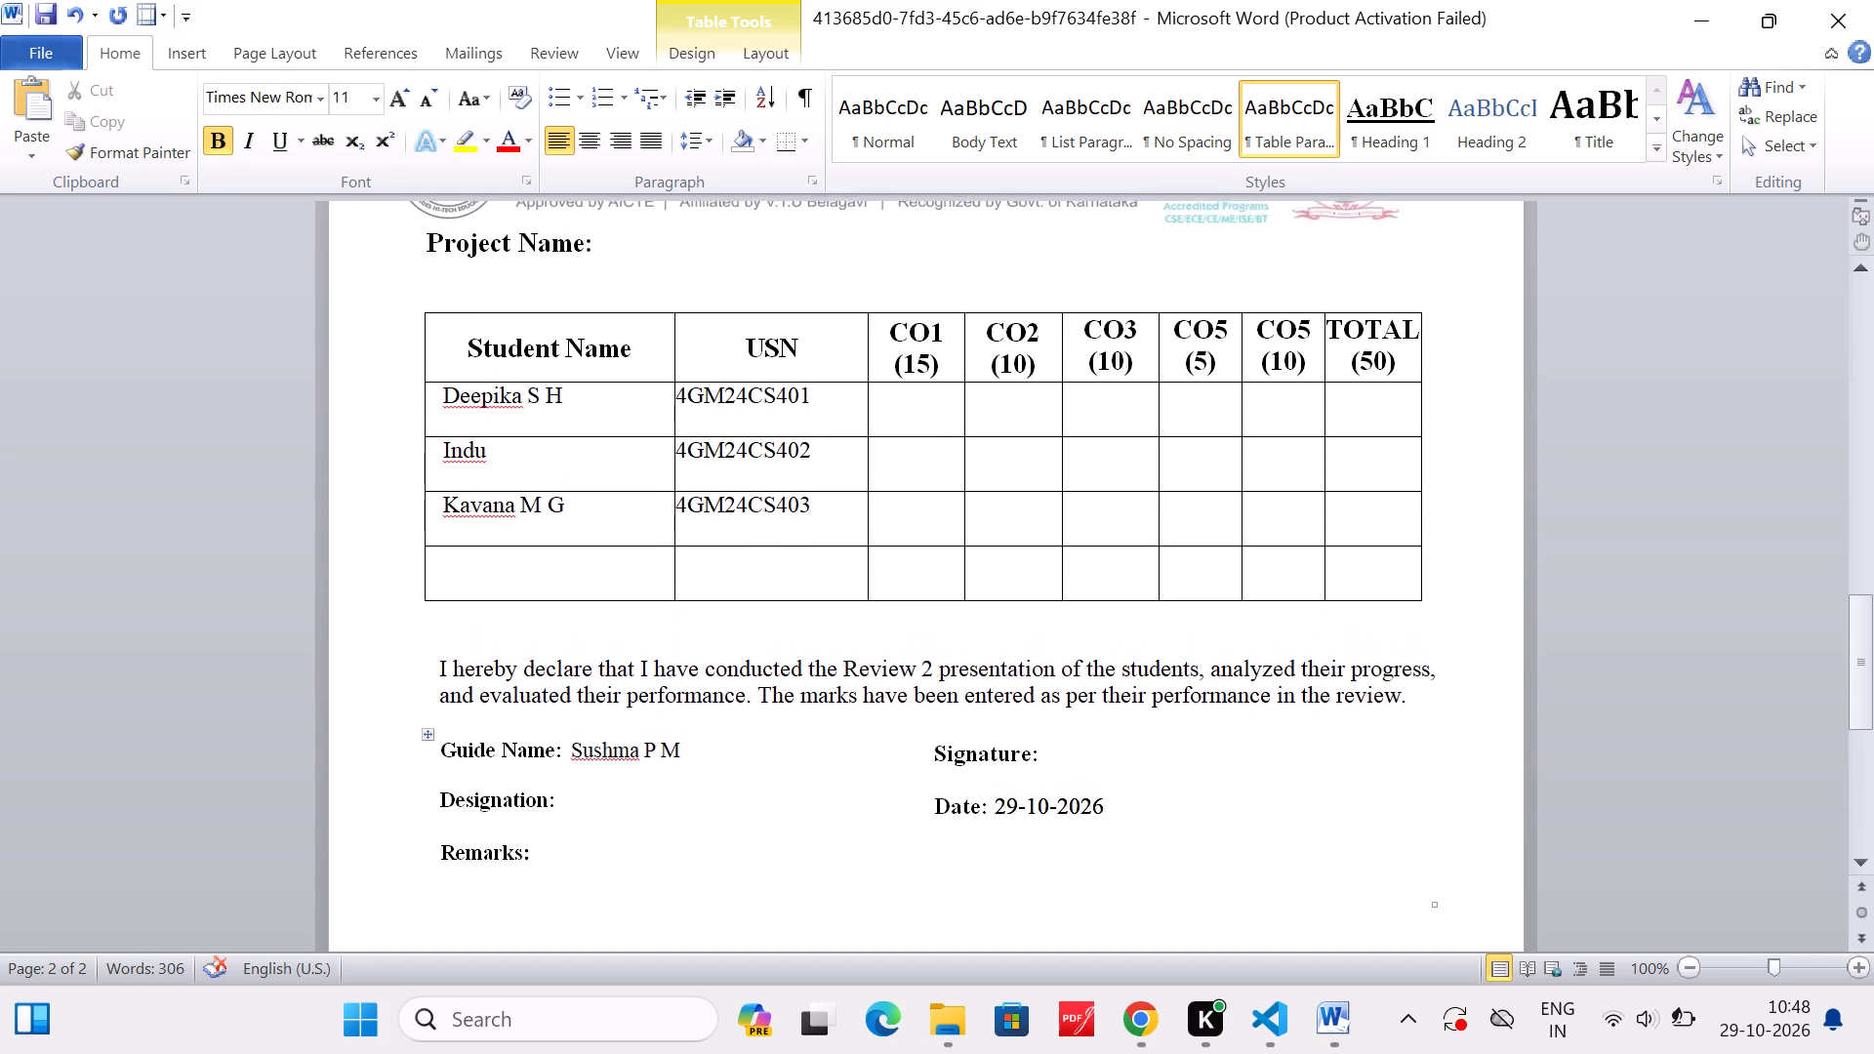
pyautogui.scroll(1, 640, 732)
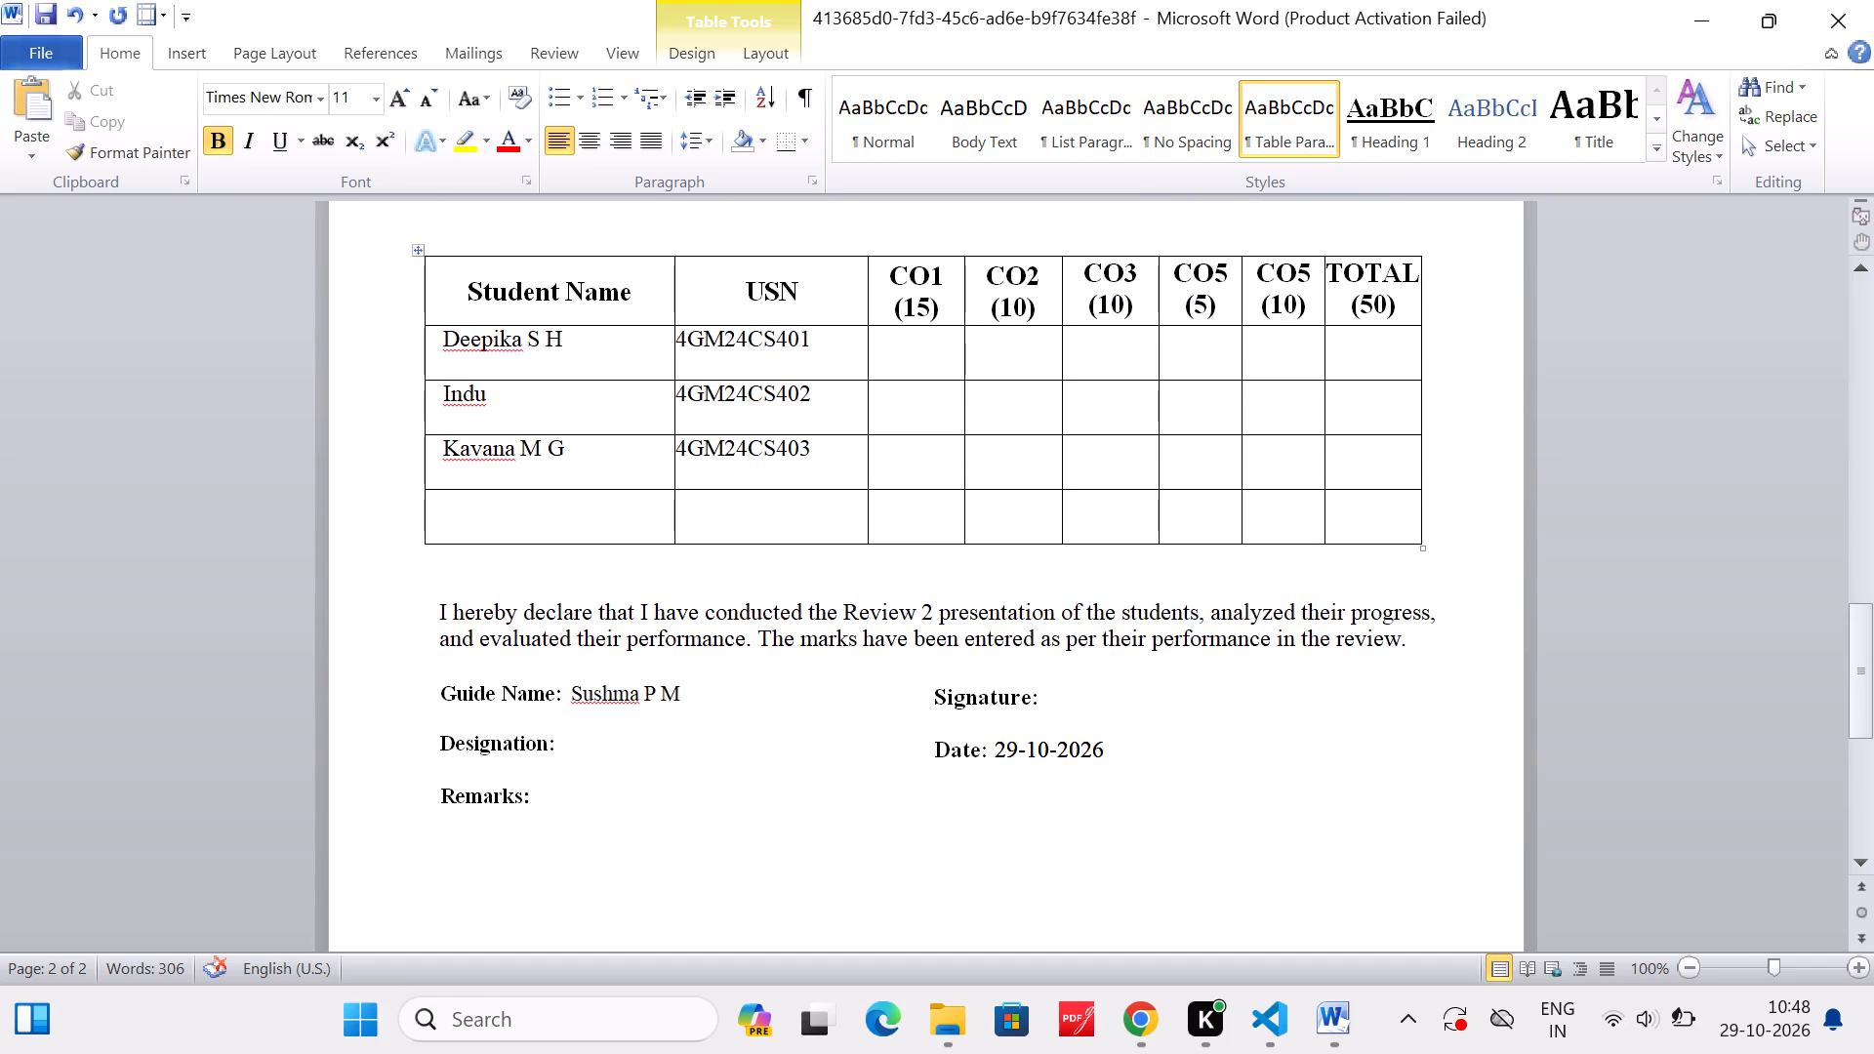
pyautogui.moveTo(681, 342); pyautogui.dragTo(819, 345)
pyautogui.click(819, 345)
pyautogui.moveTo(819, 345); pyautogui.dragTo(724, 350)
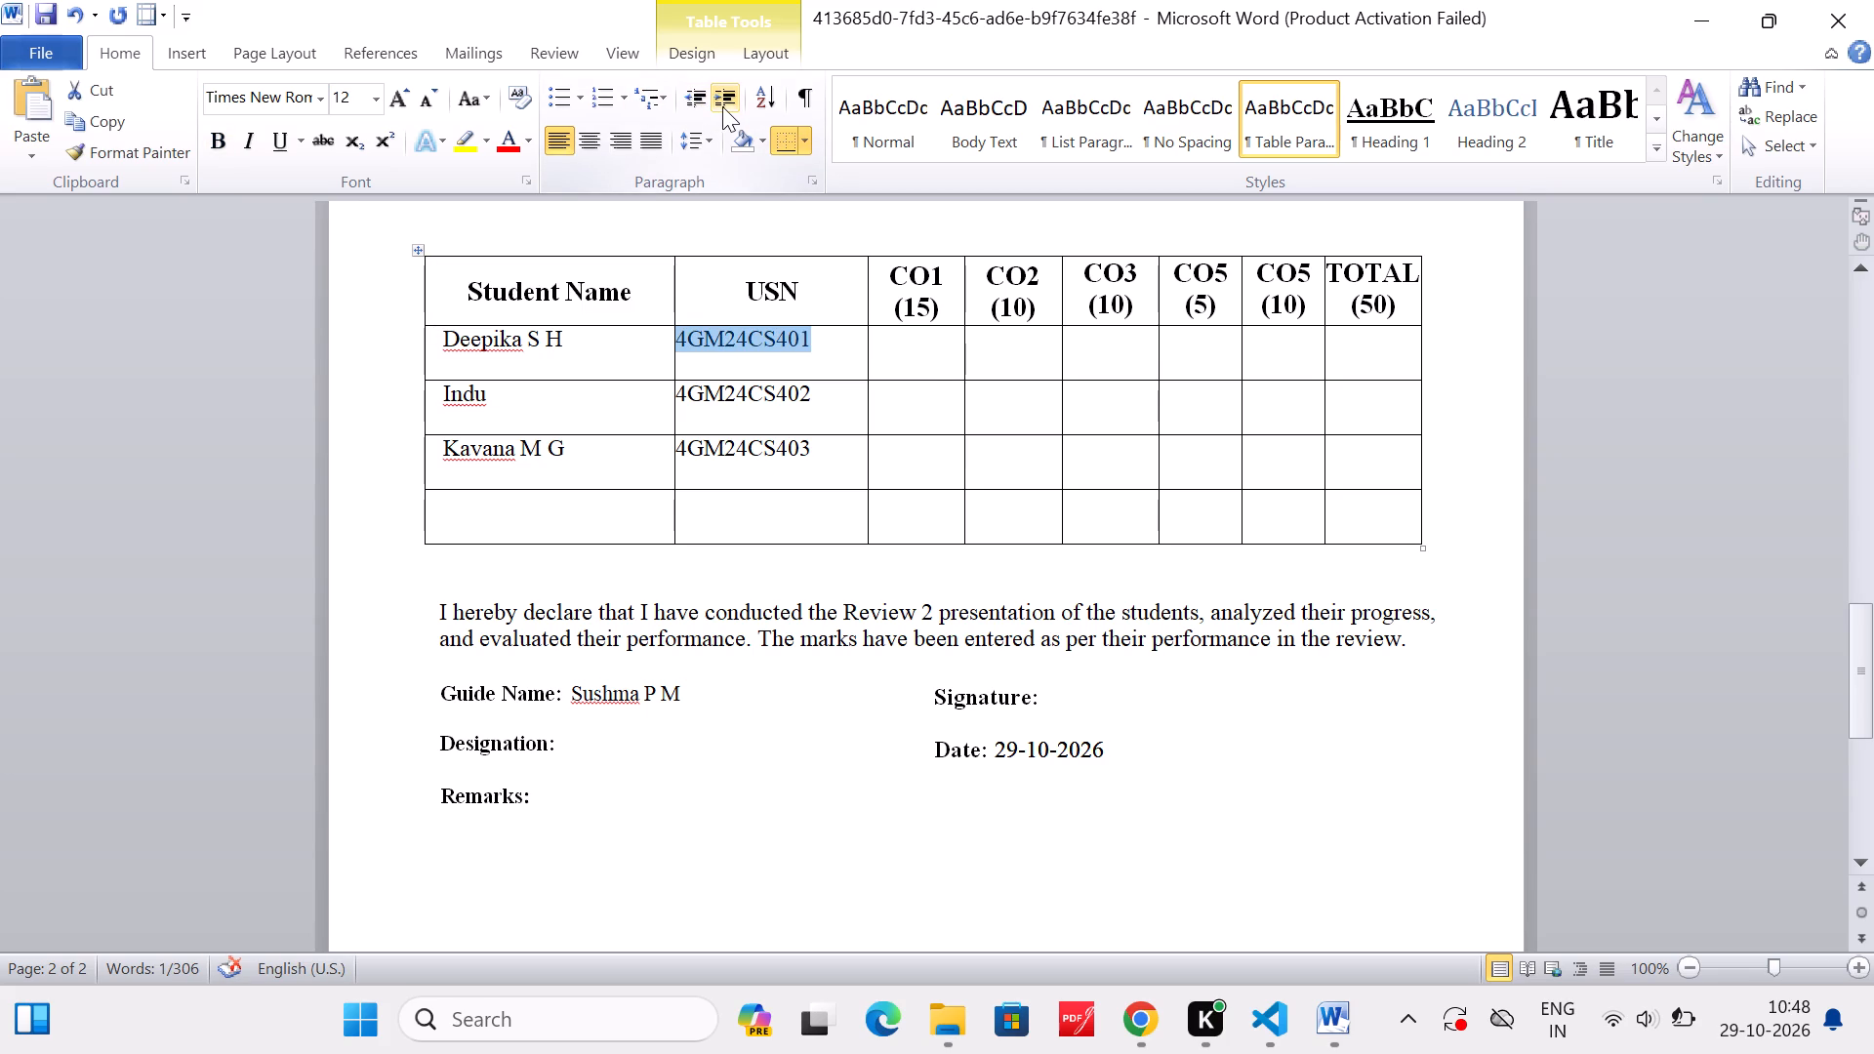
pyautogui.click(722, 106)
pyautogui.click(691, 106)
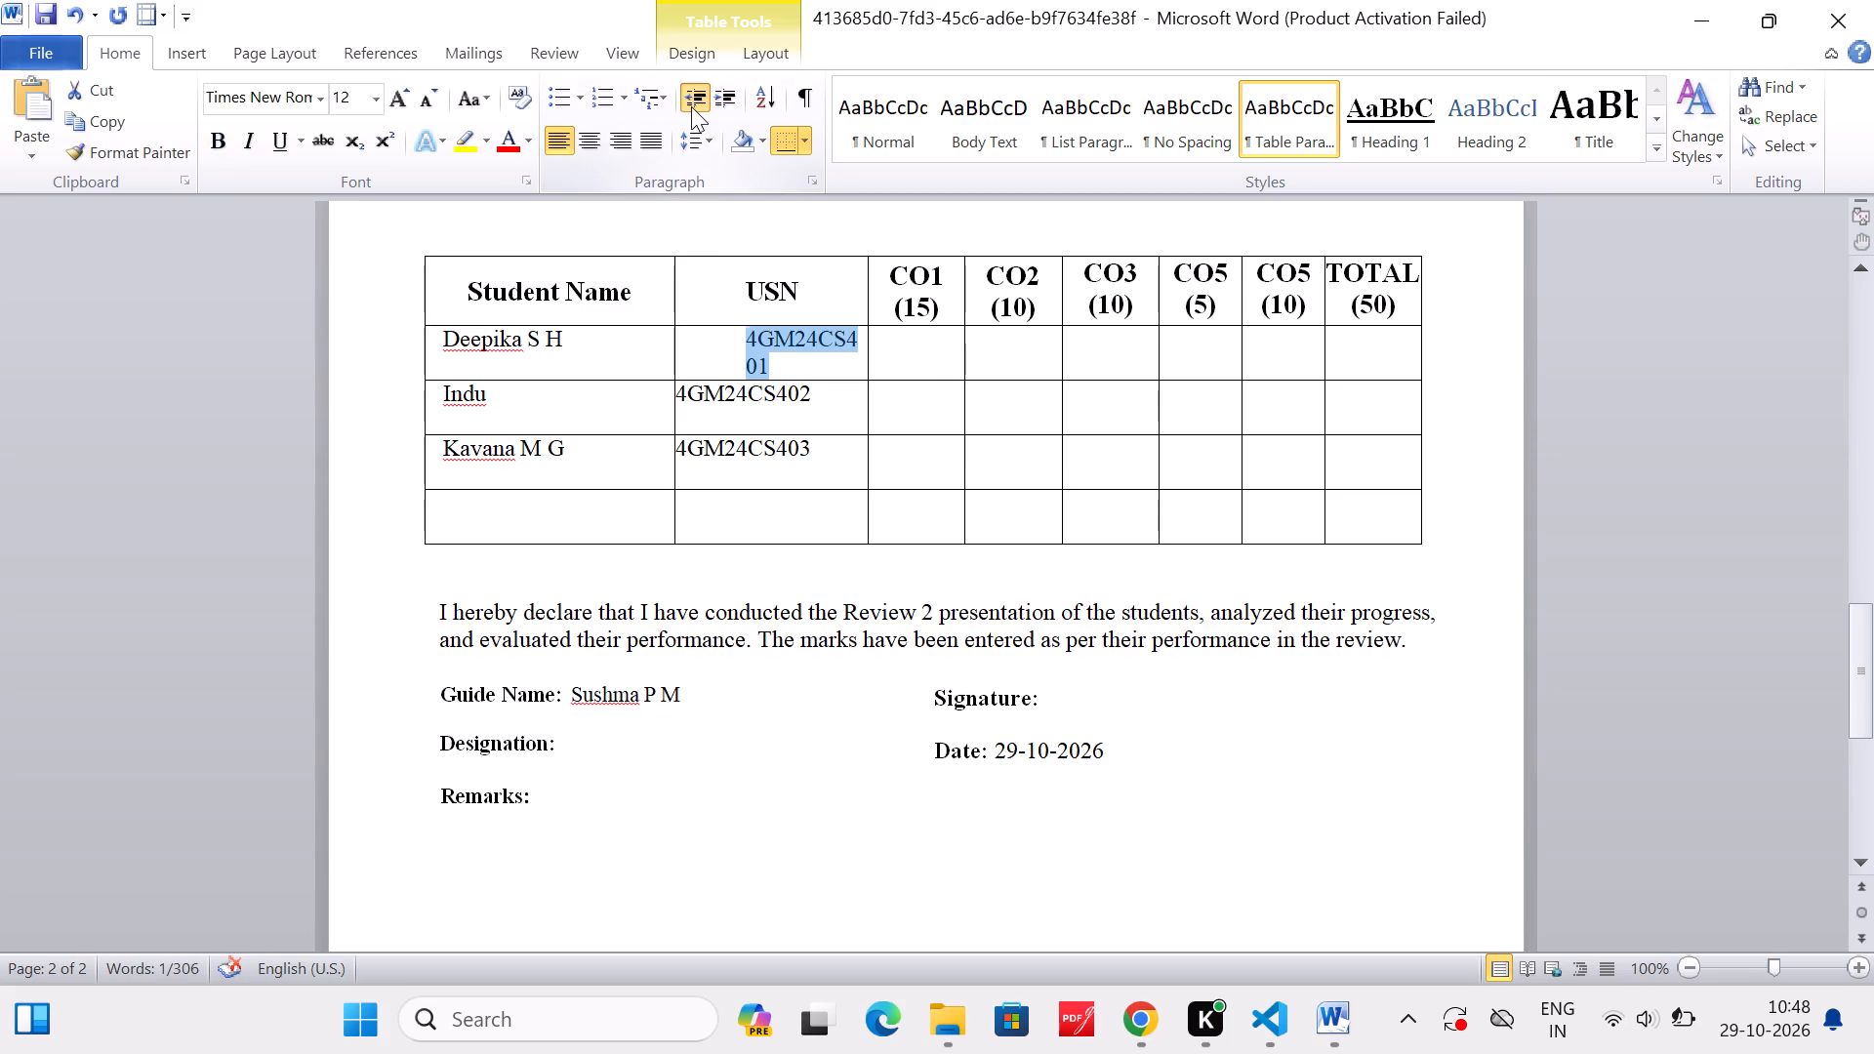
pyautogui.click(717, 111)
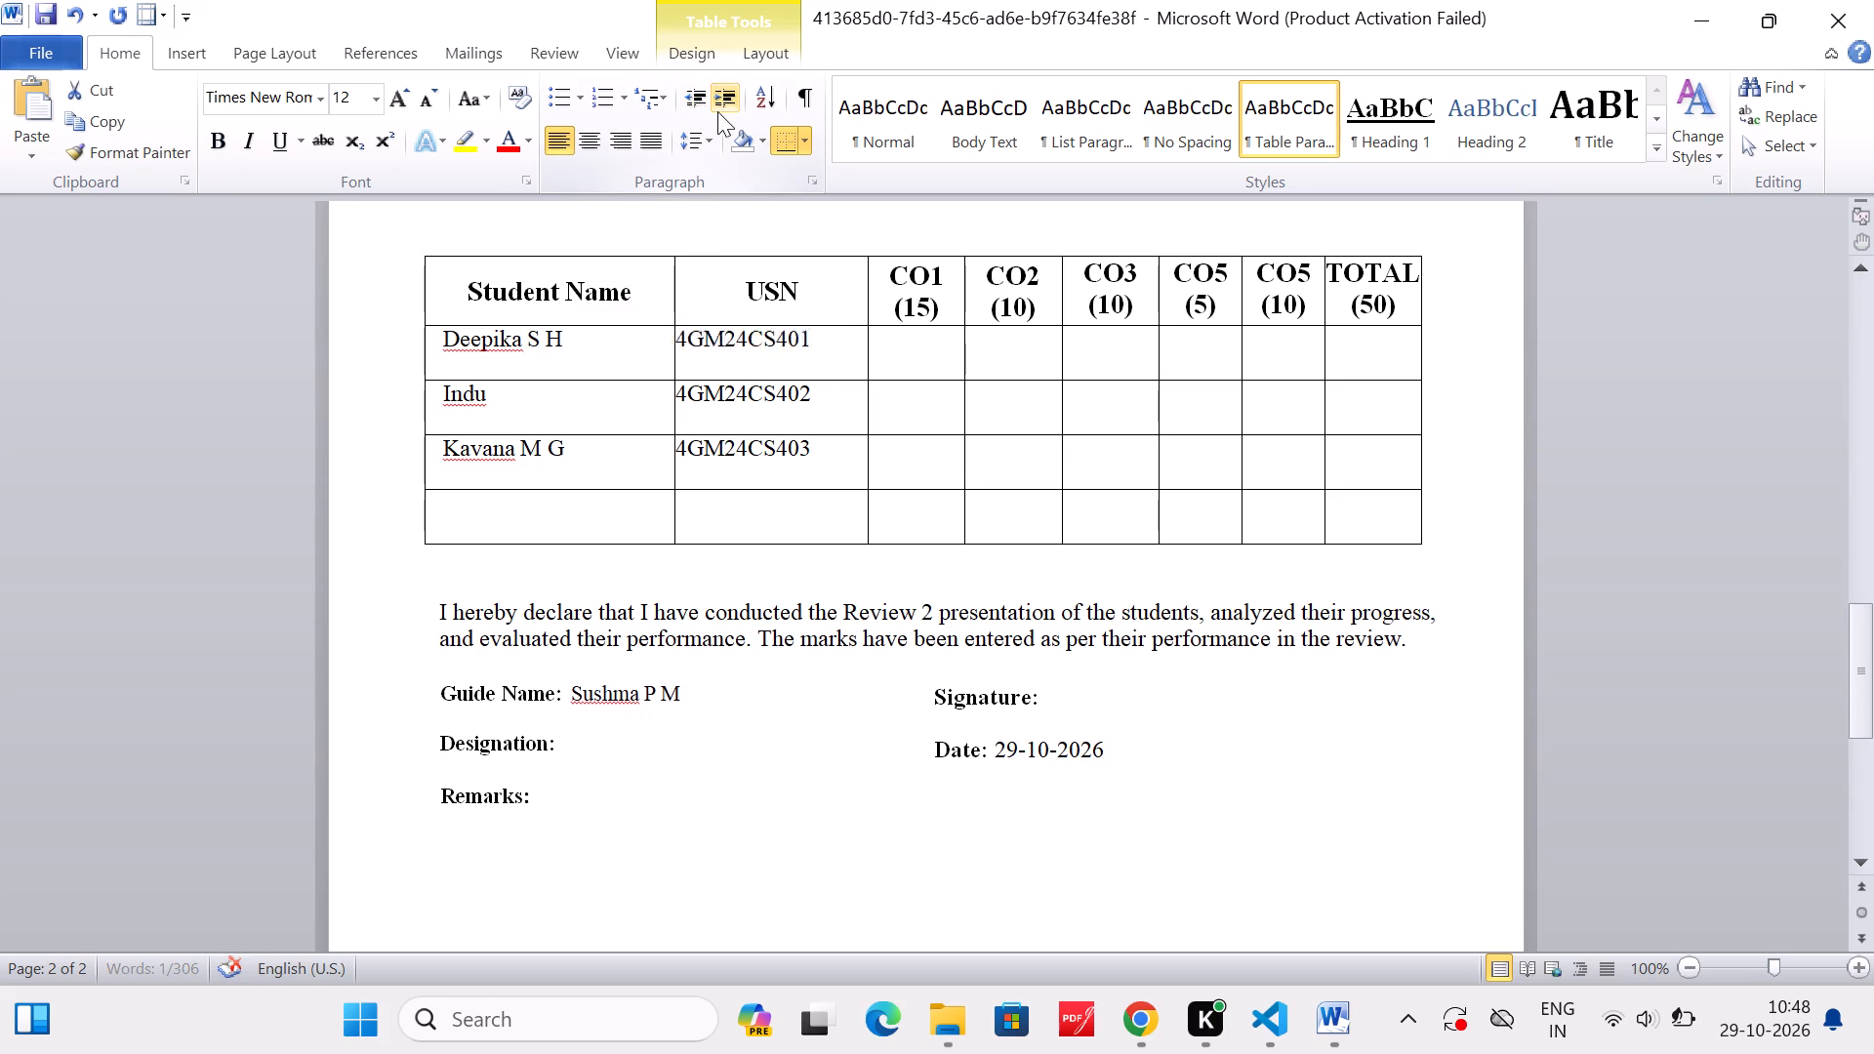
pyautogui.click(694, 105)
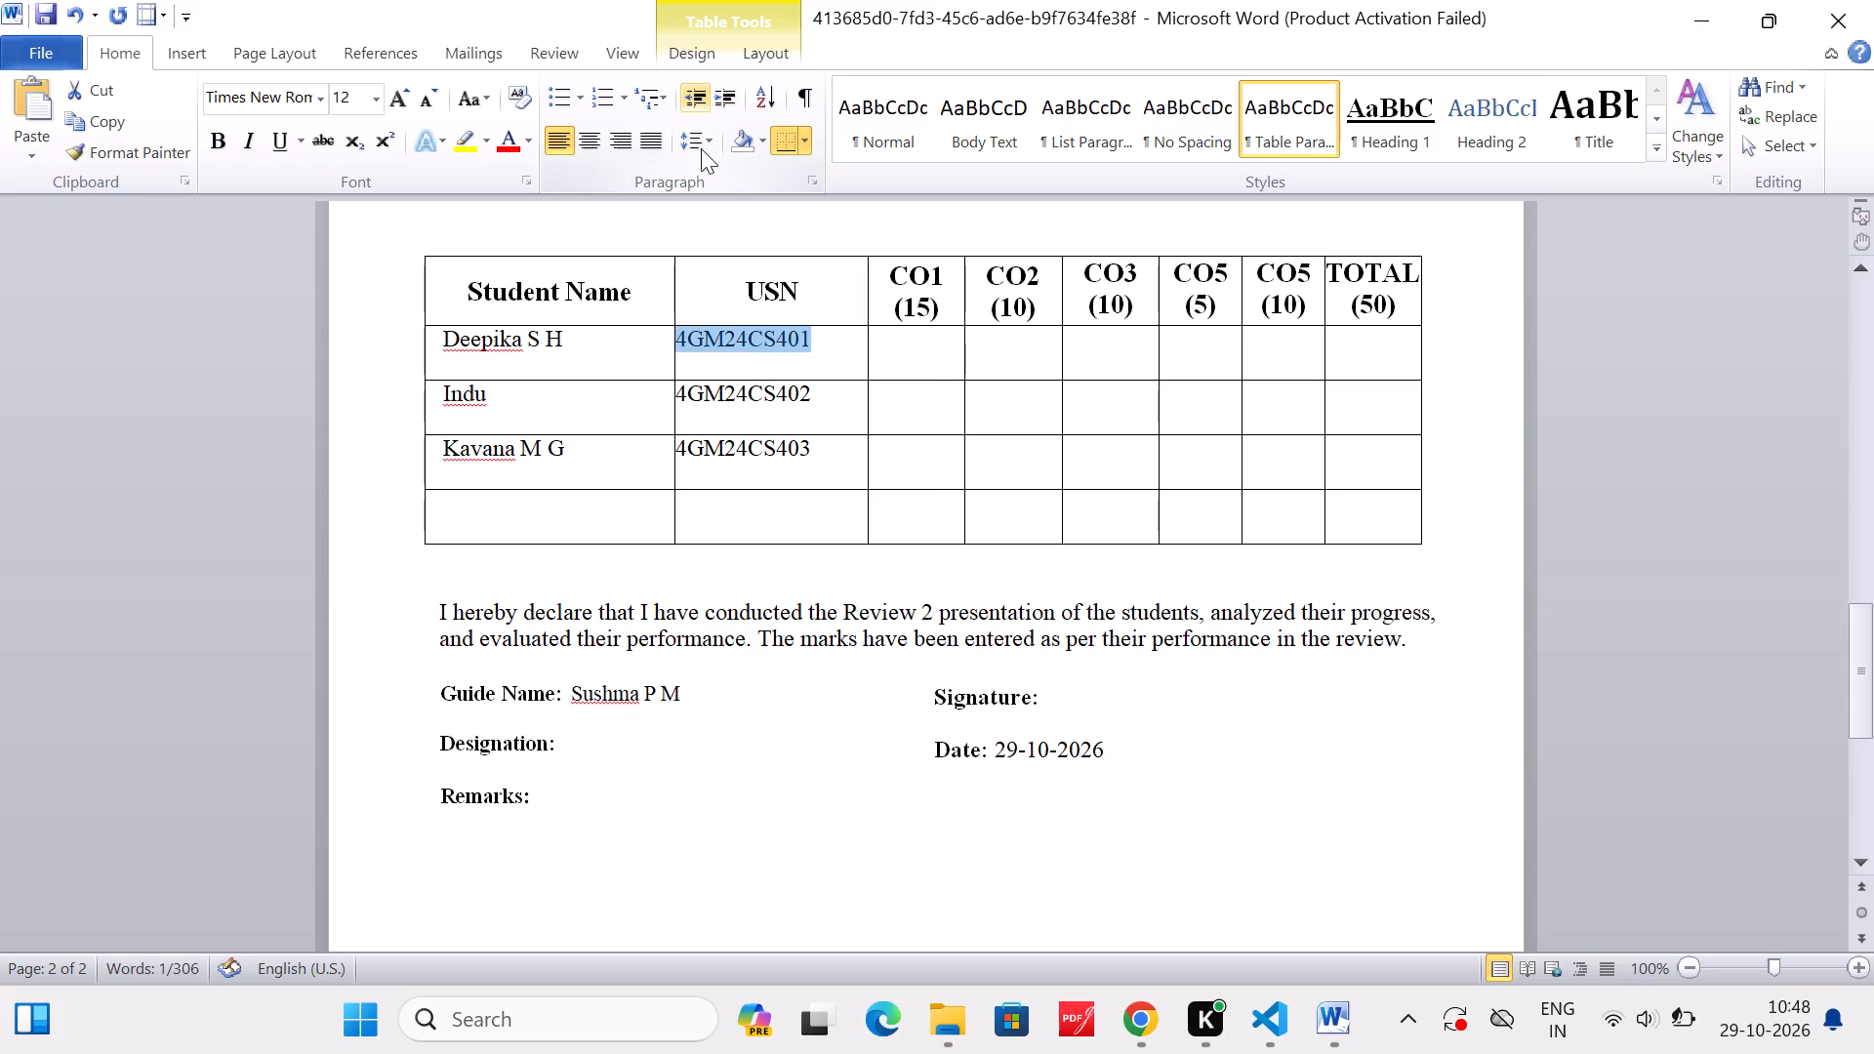
# Insert three spaces before the USN of each of the three students to move them off the cell border.
pyautogui.click(679, 334)
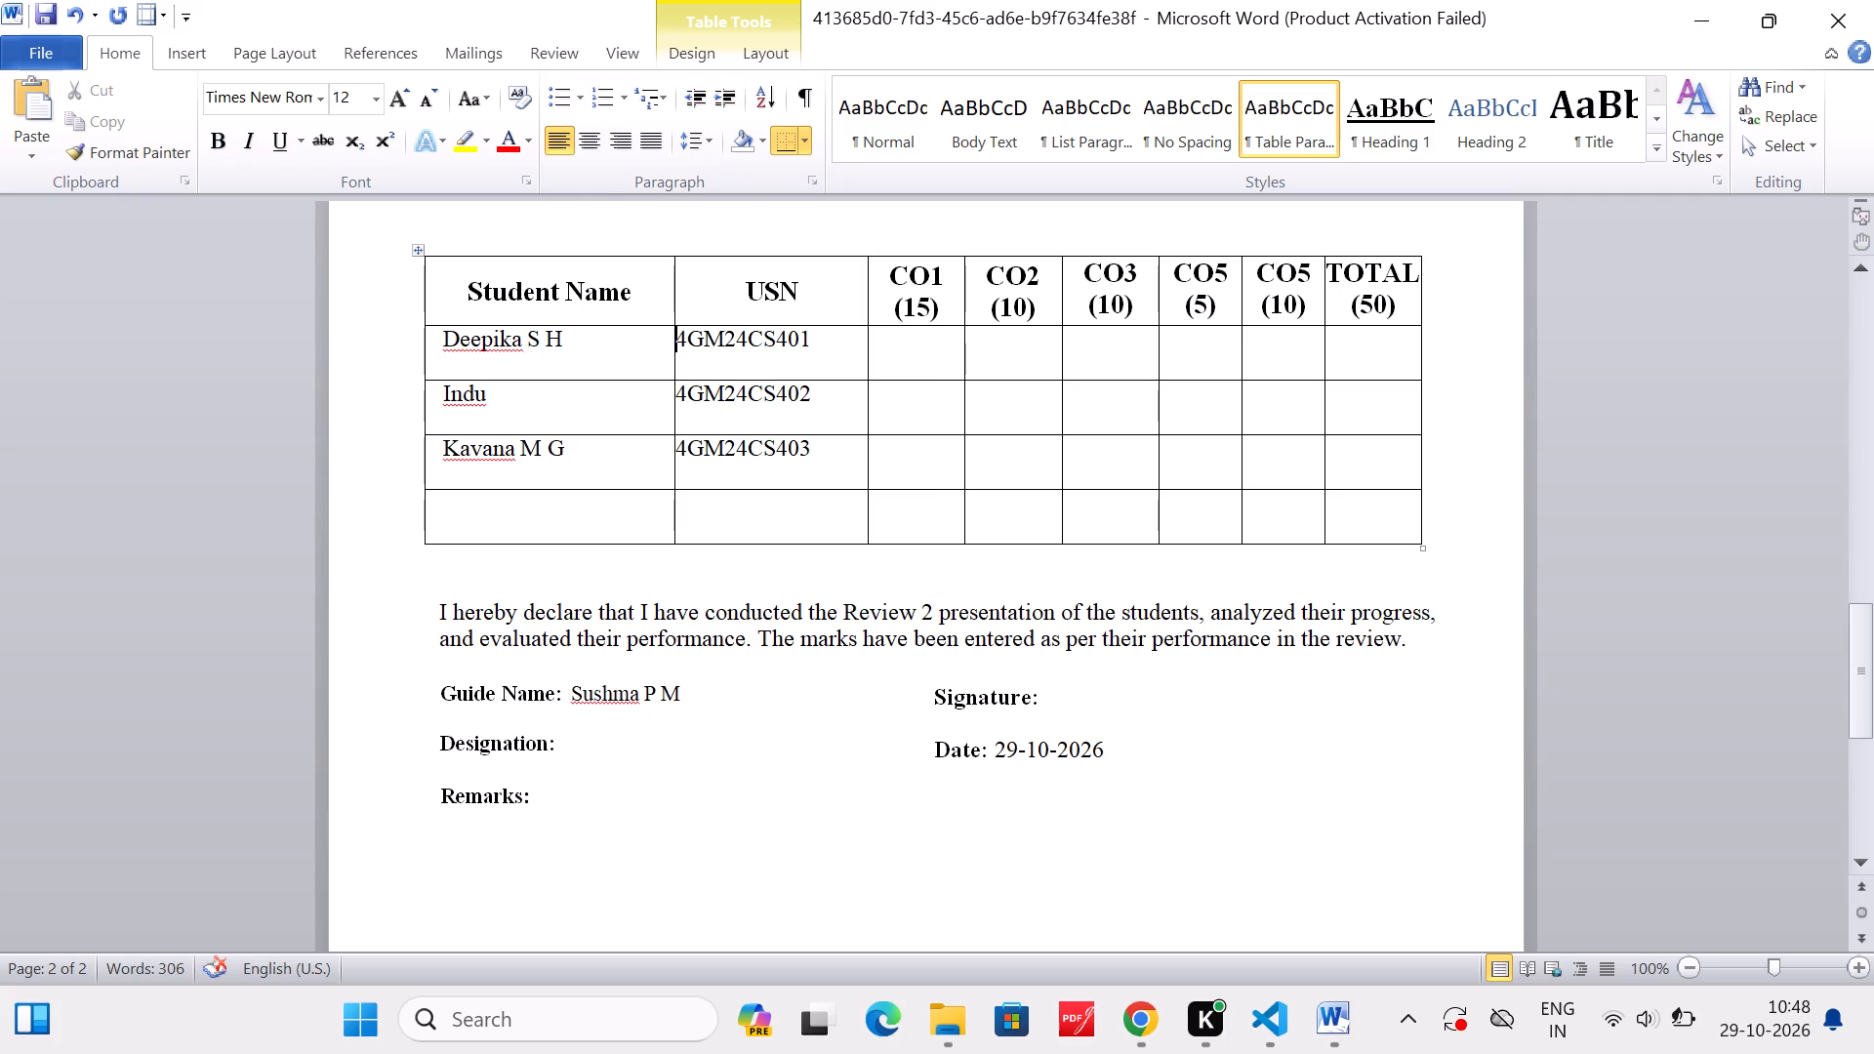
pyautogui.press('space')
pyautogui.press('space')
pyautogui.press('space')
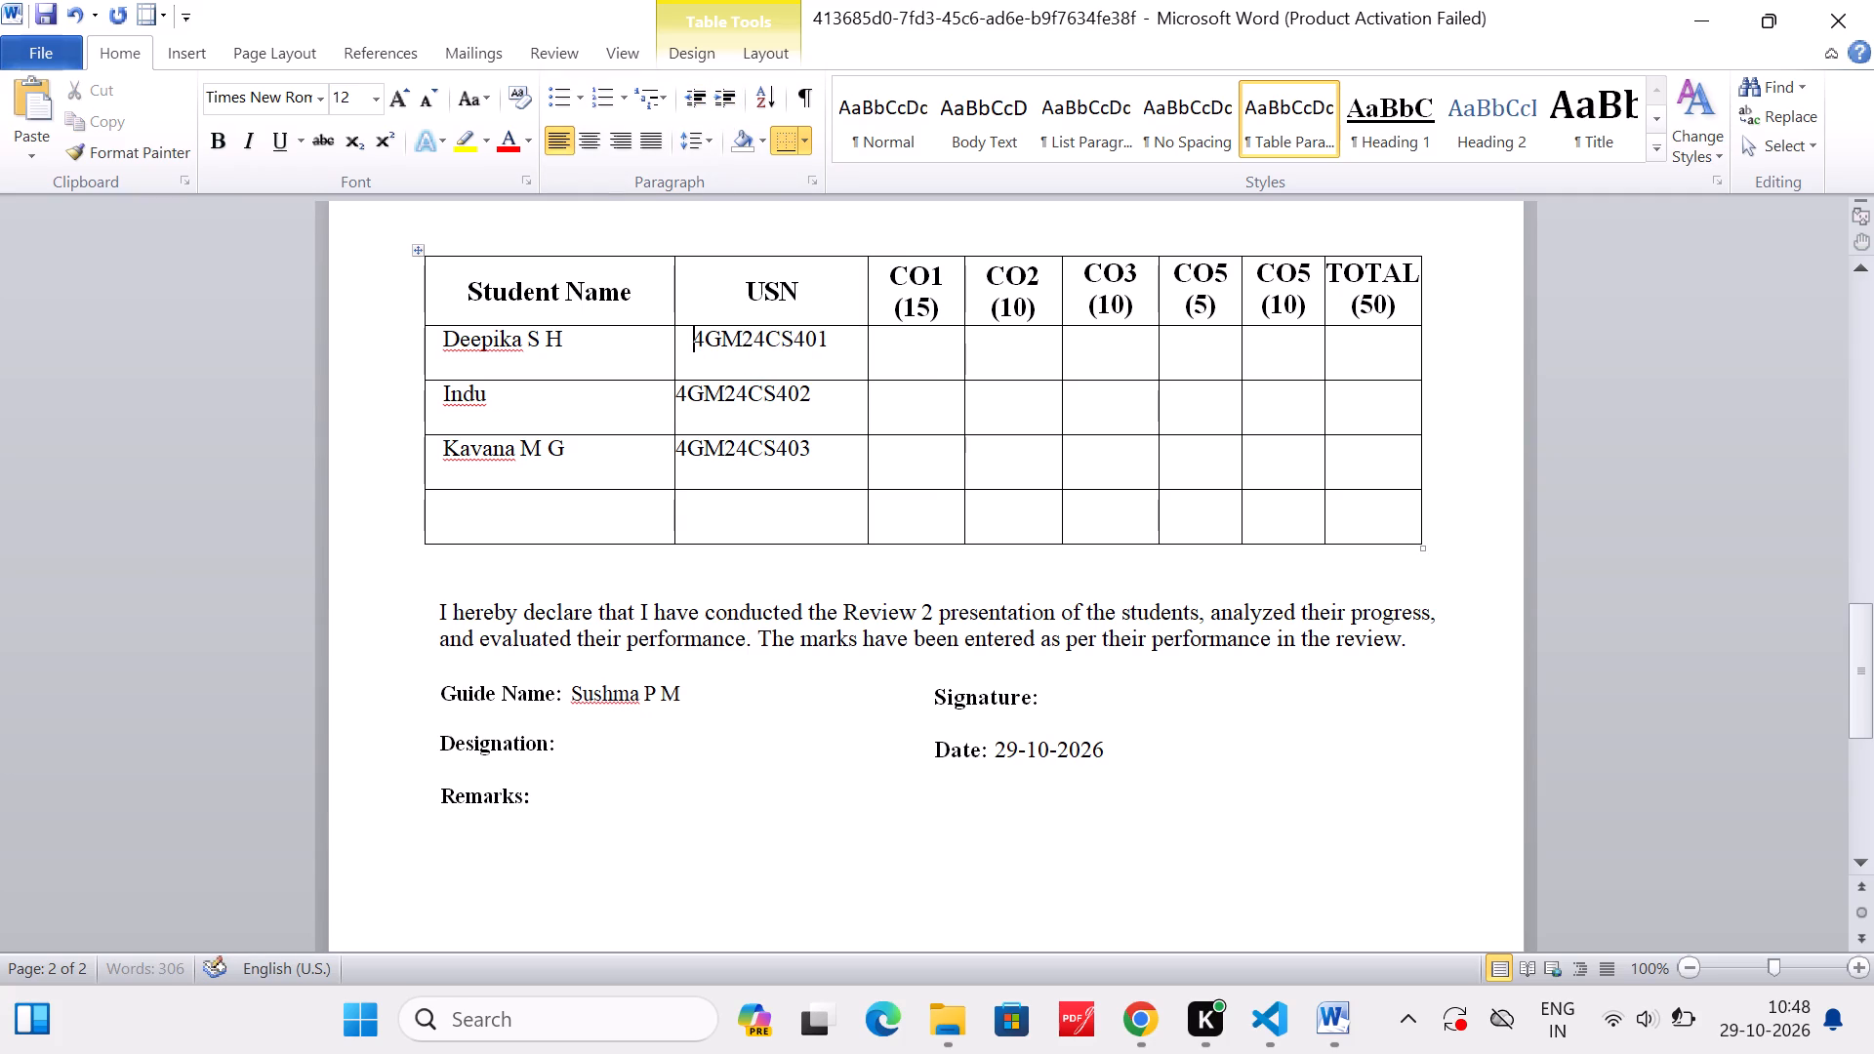
pyautogui.click(680, 391)
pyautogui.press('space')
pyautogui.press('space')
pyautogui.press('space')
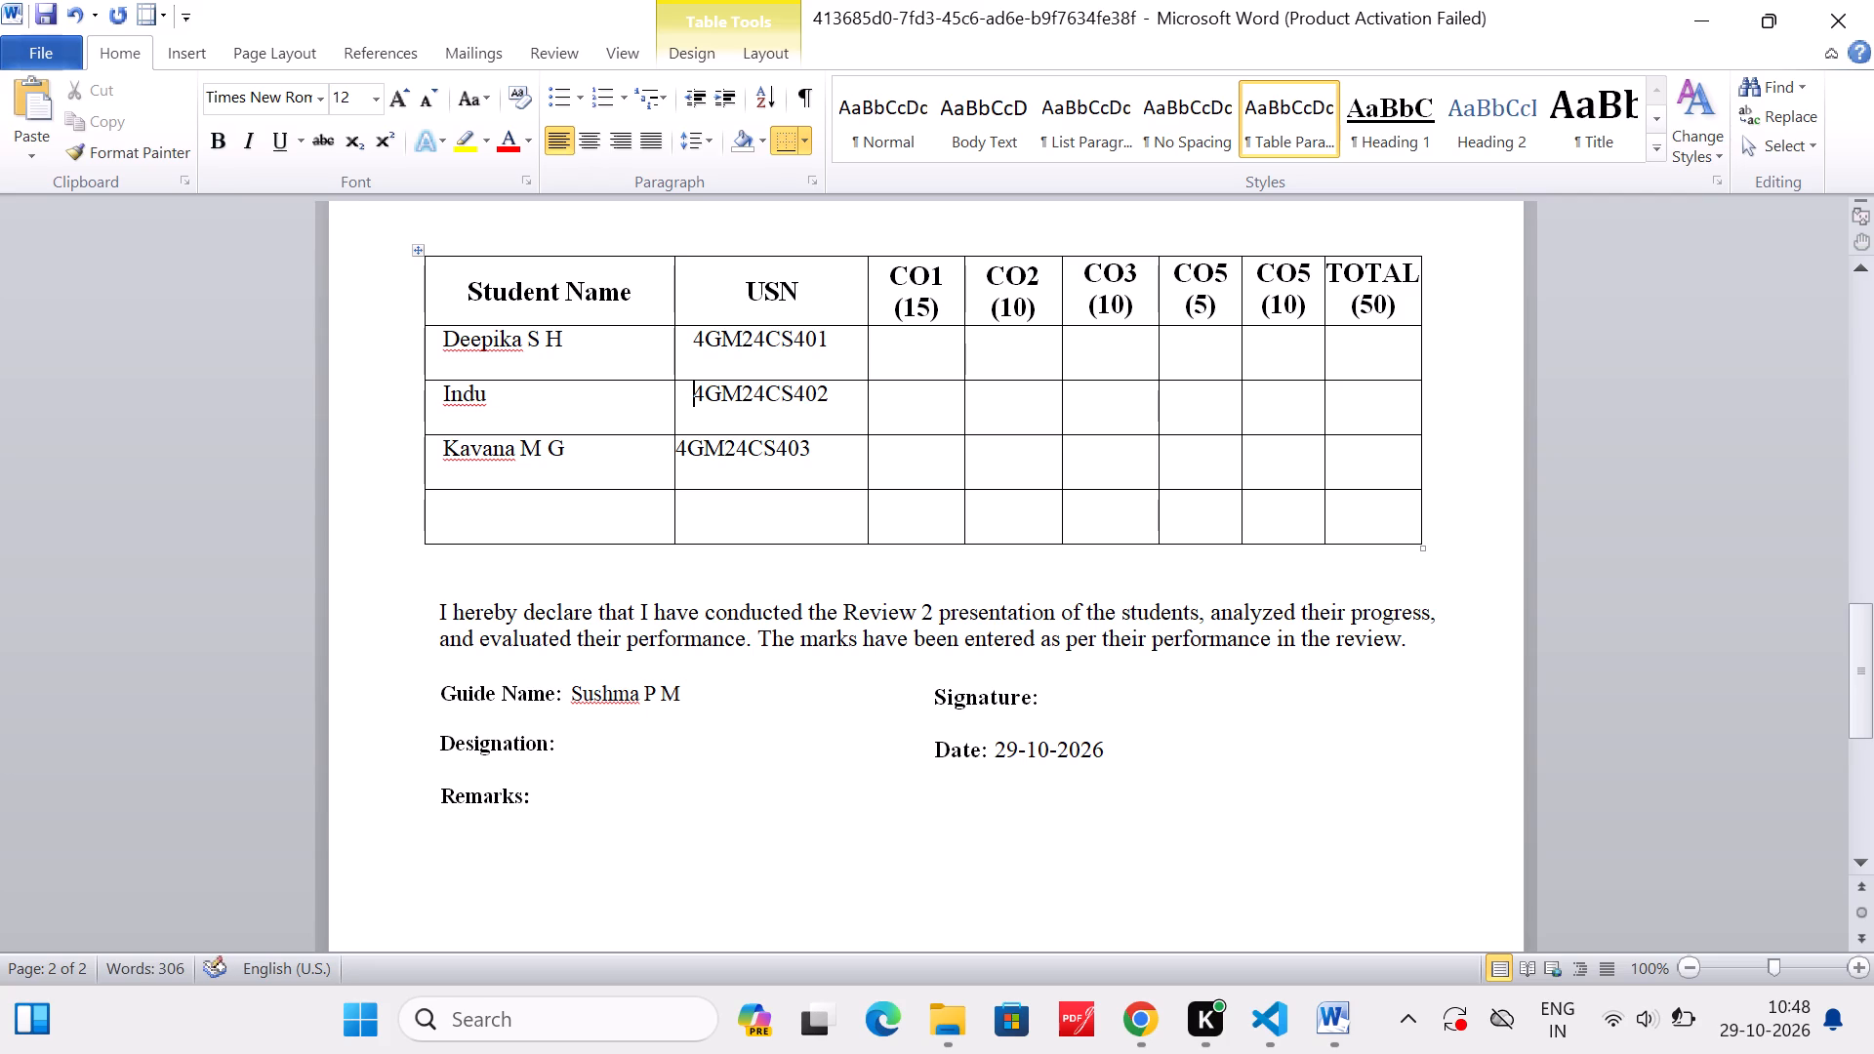
pyautogui.click(673, 455)
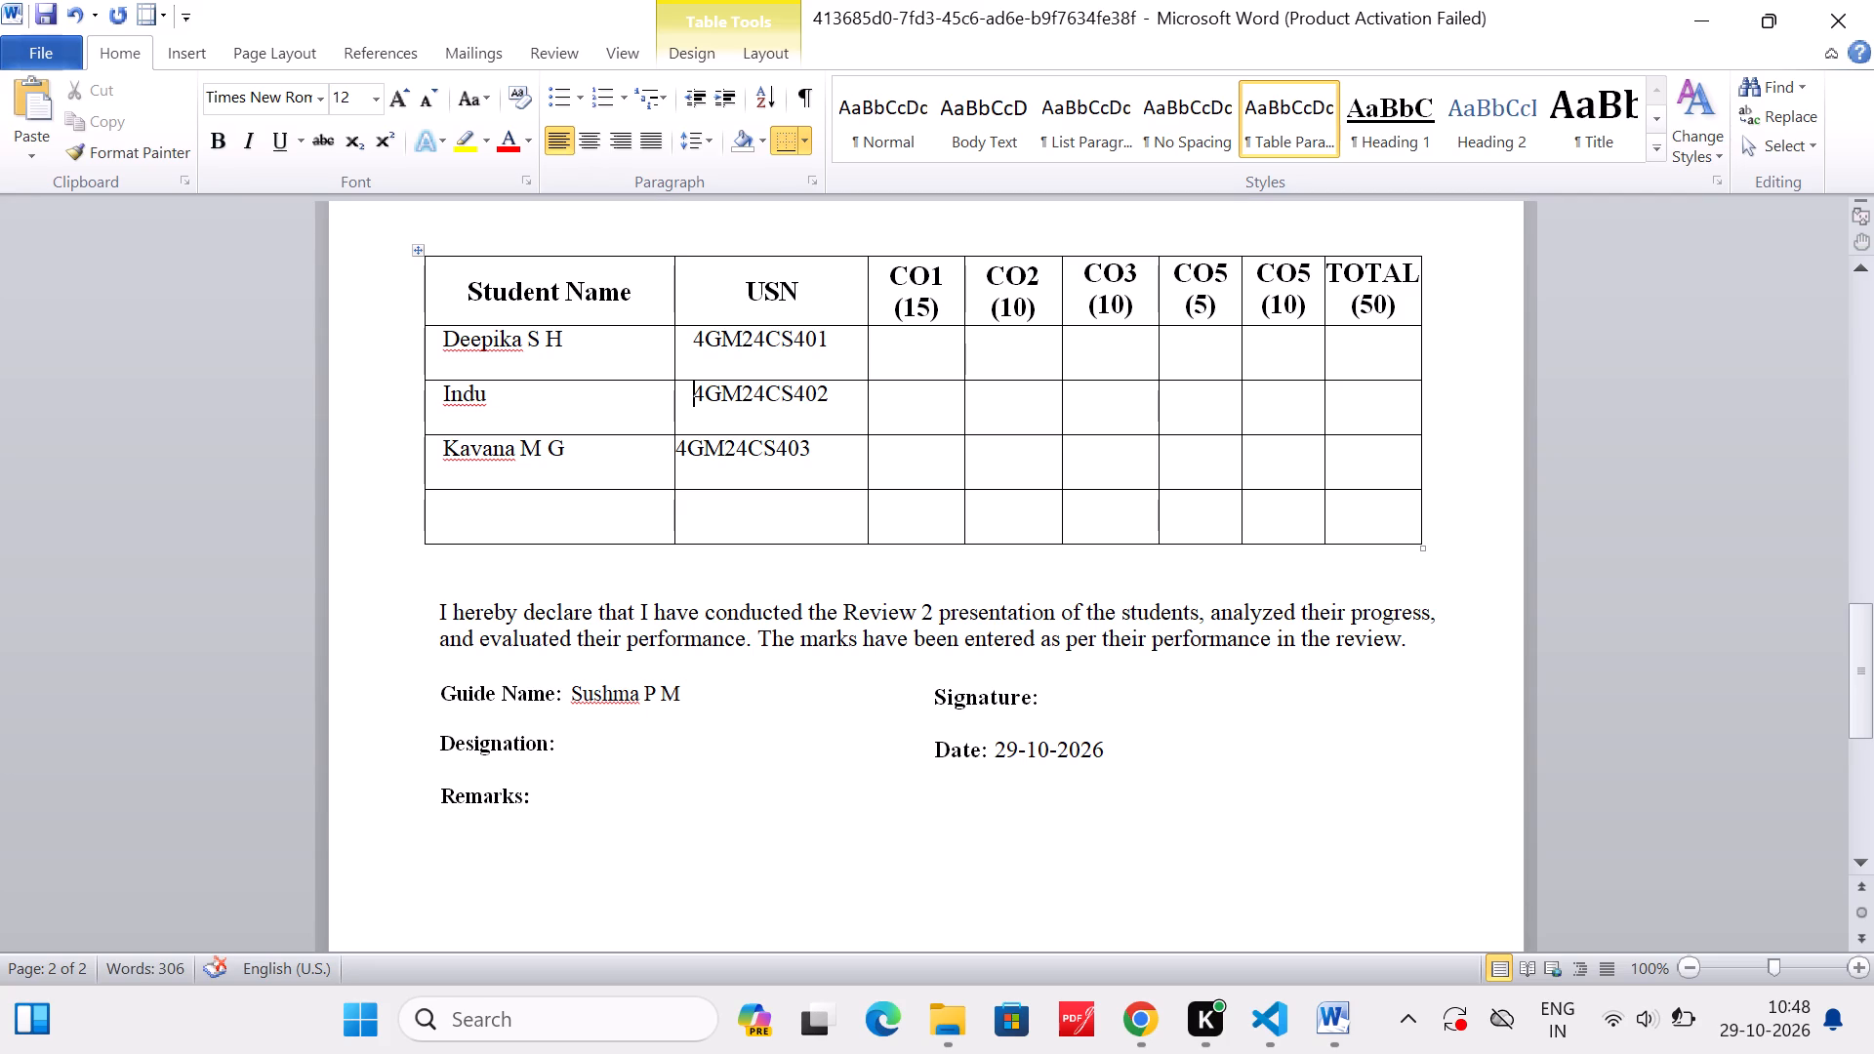
pyautogui.click(675, 455)
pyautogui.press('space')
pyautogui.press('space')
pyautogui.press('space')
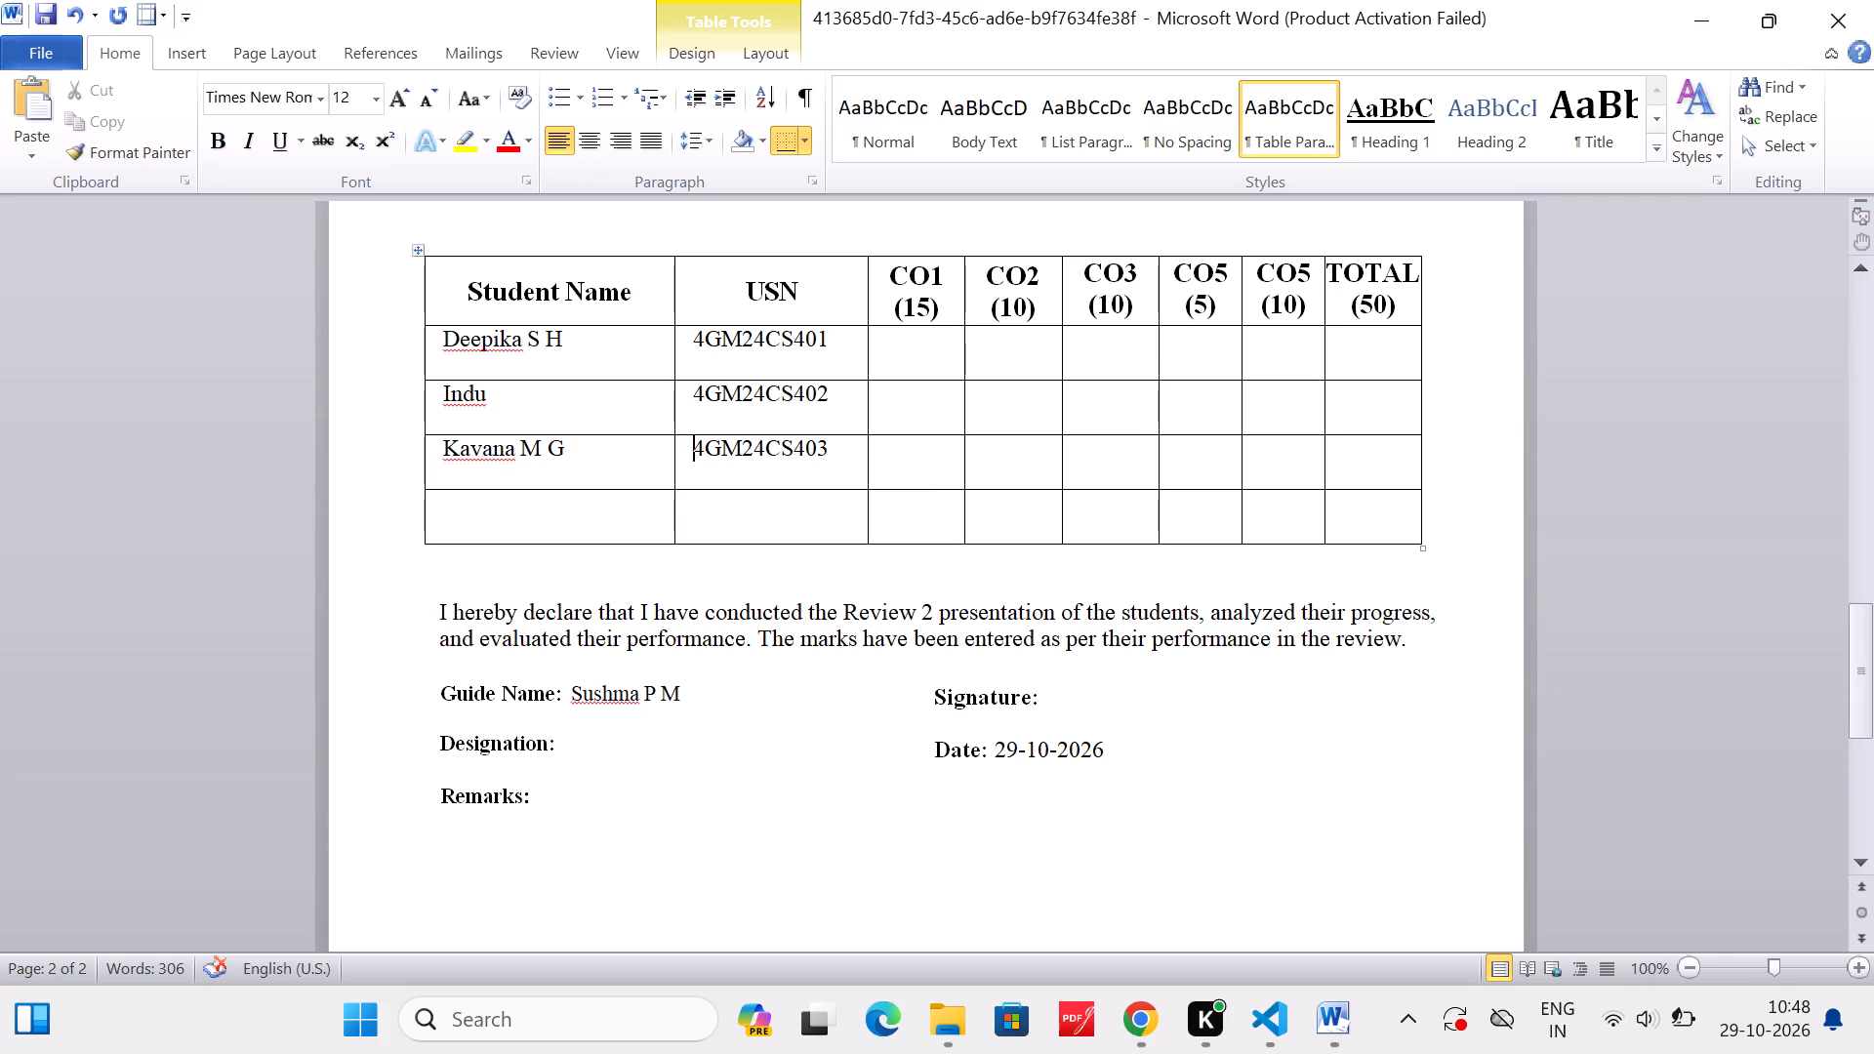
# Correct the batch label above the rubrics table on the first page to read "Batch No:".
pyautogui.scroll(16, 921, 404)
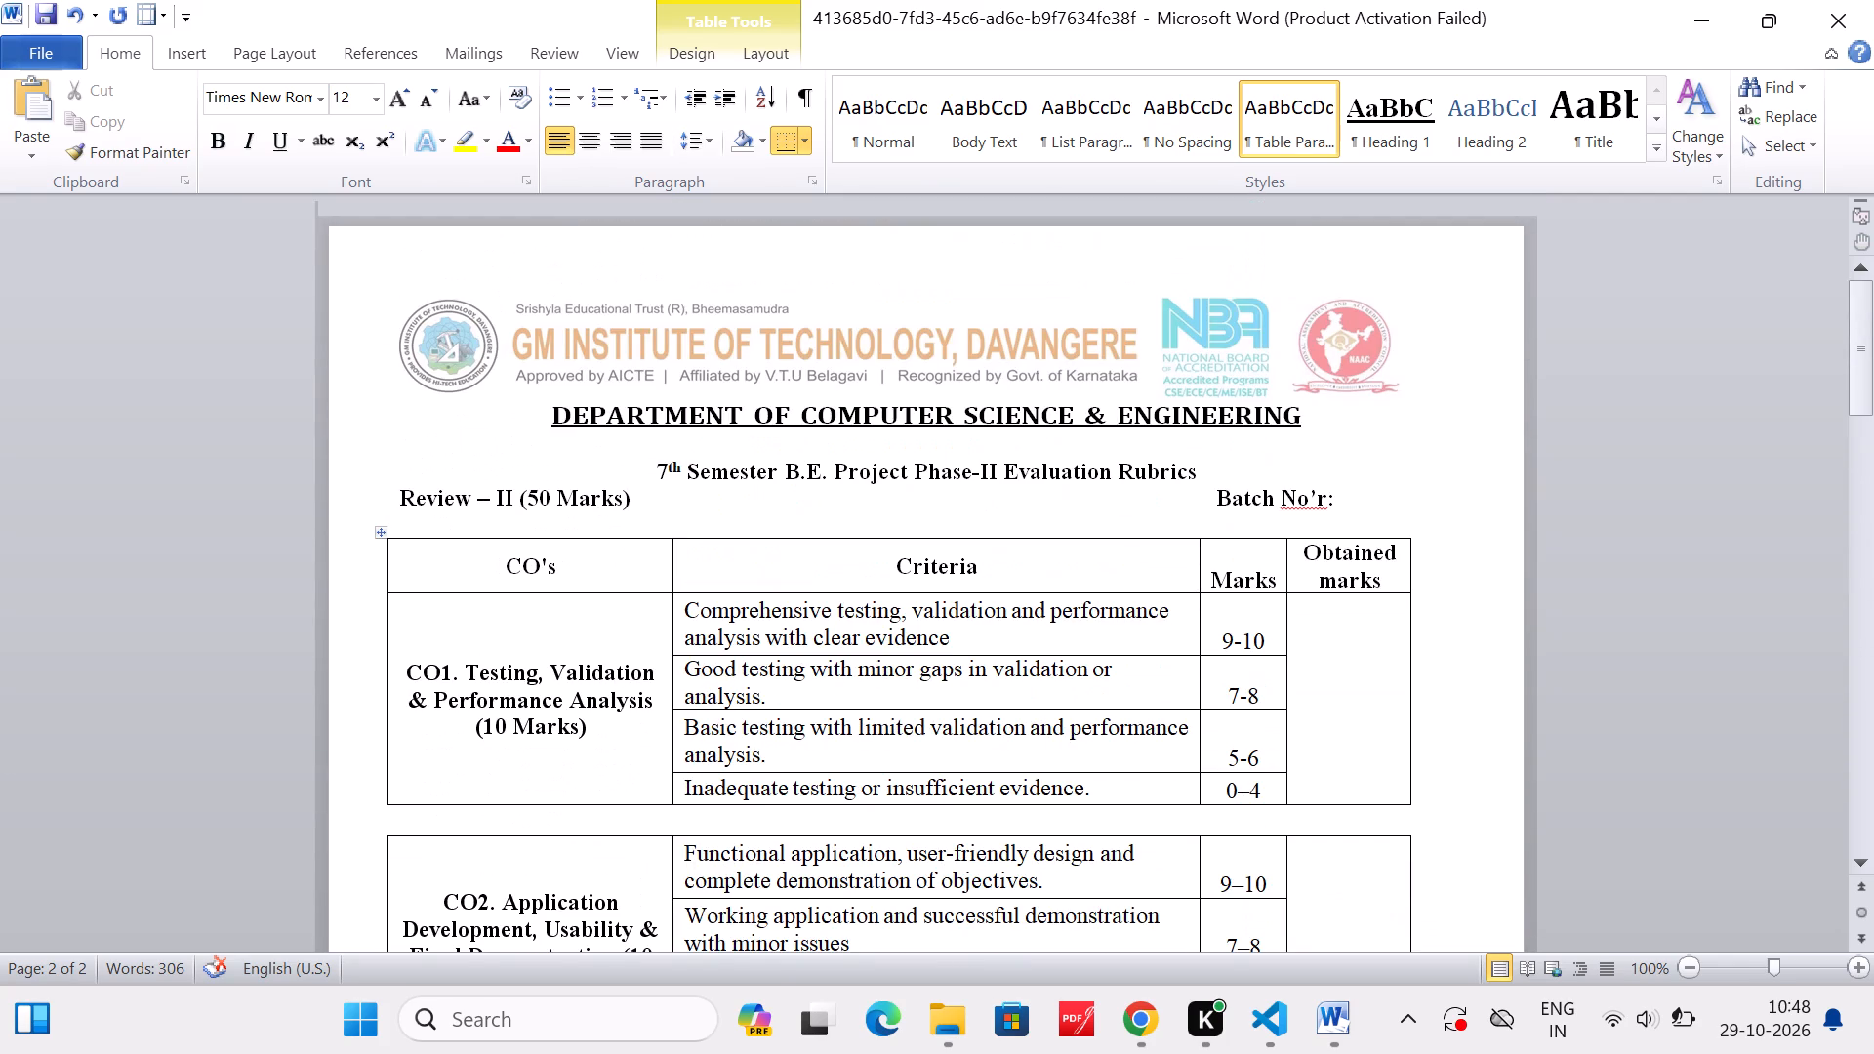
pyautogui.scroll(1, 921, 404)
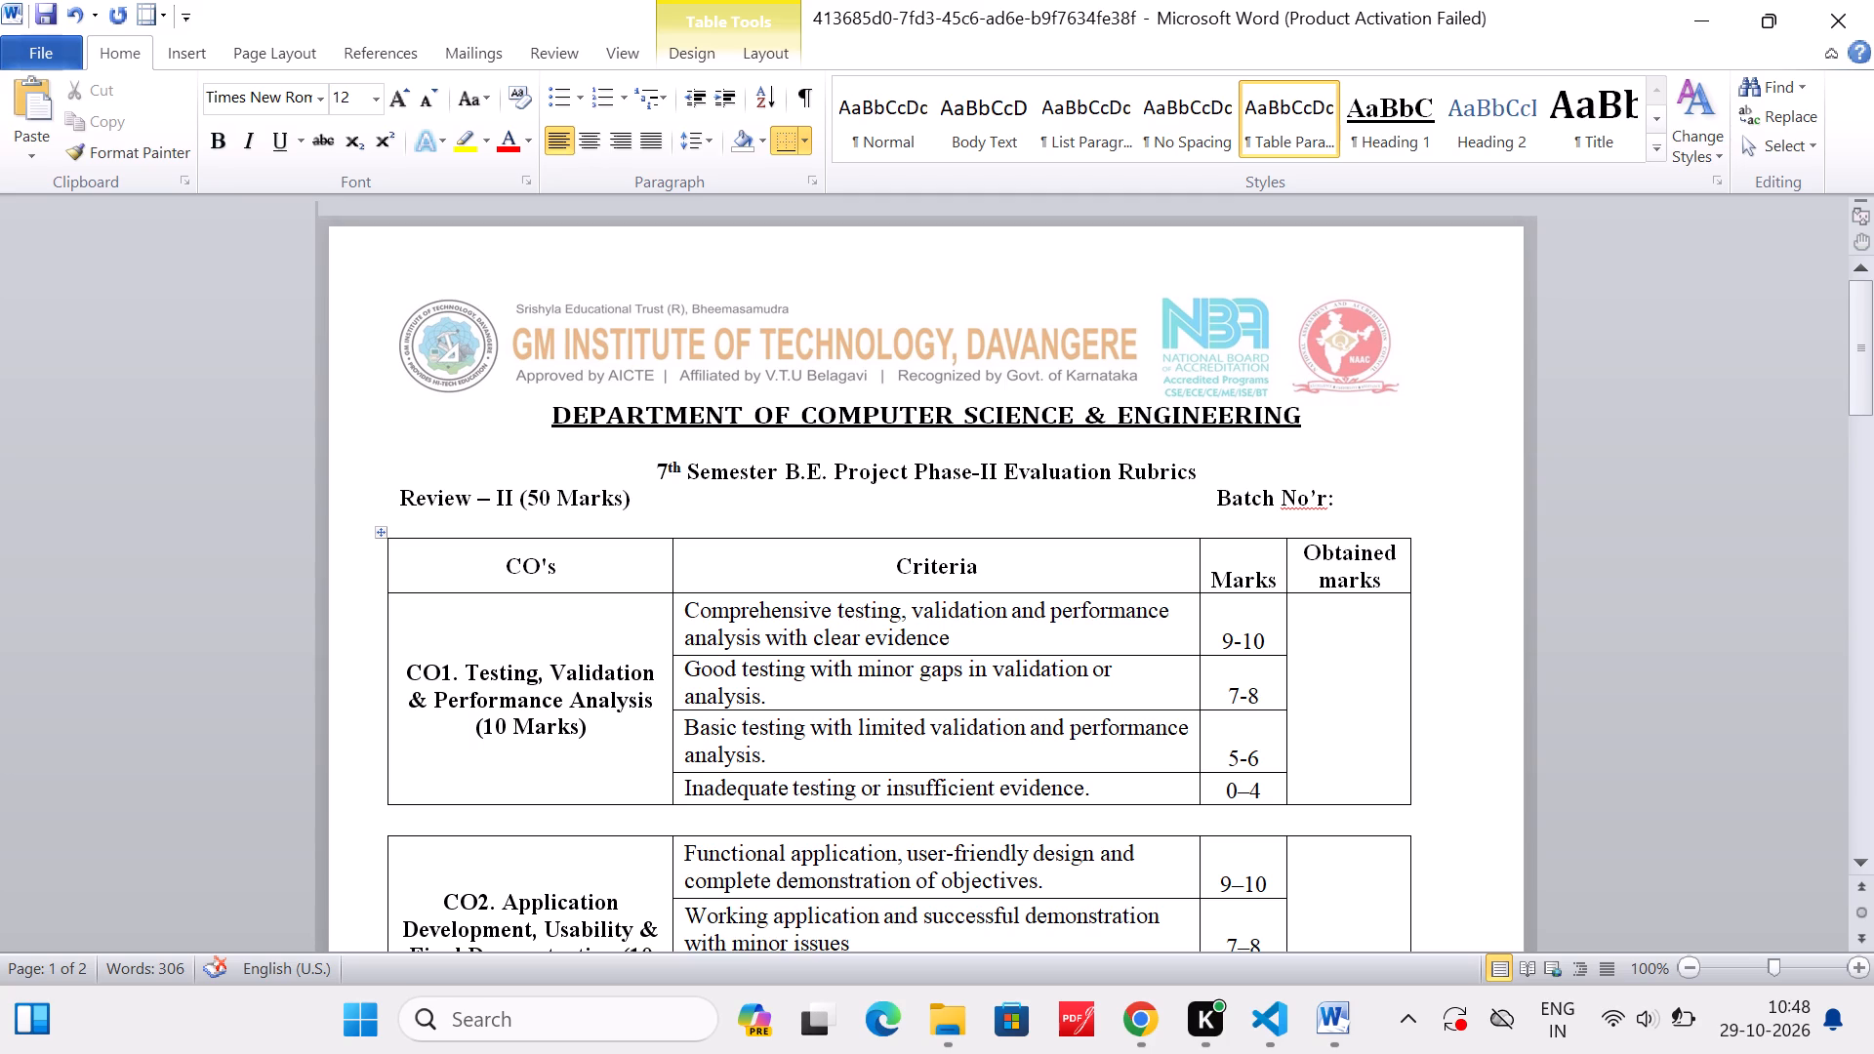
pyautogui.click(1328, 499)
pyautogui.moveTo(1328, 499); pyautogui.dragTo(1320, 501)
pyautogui.click(1320, 501)
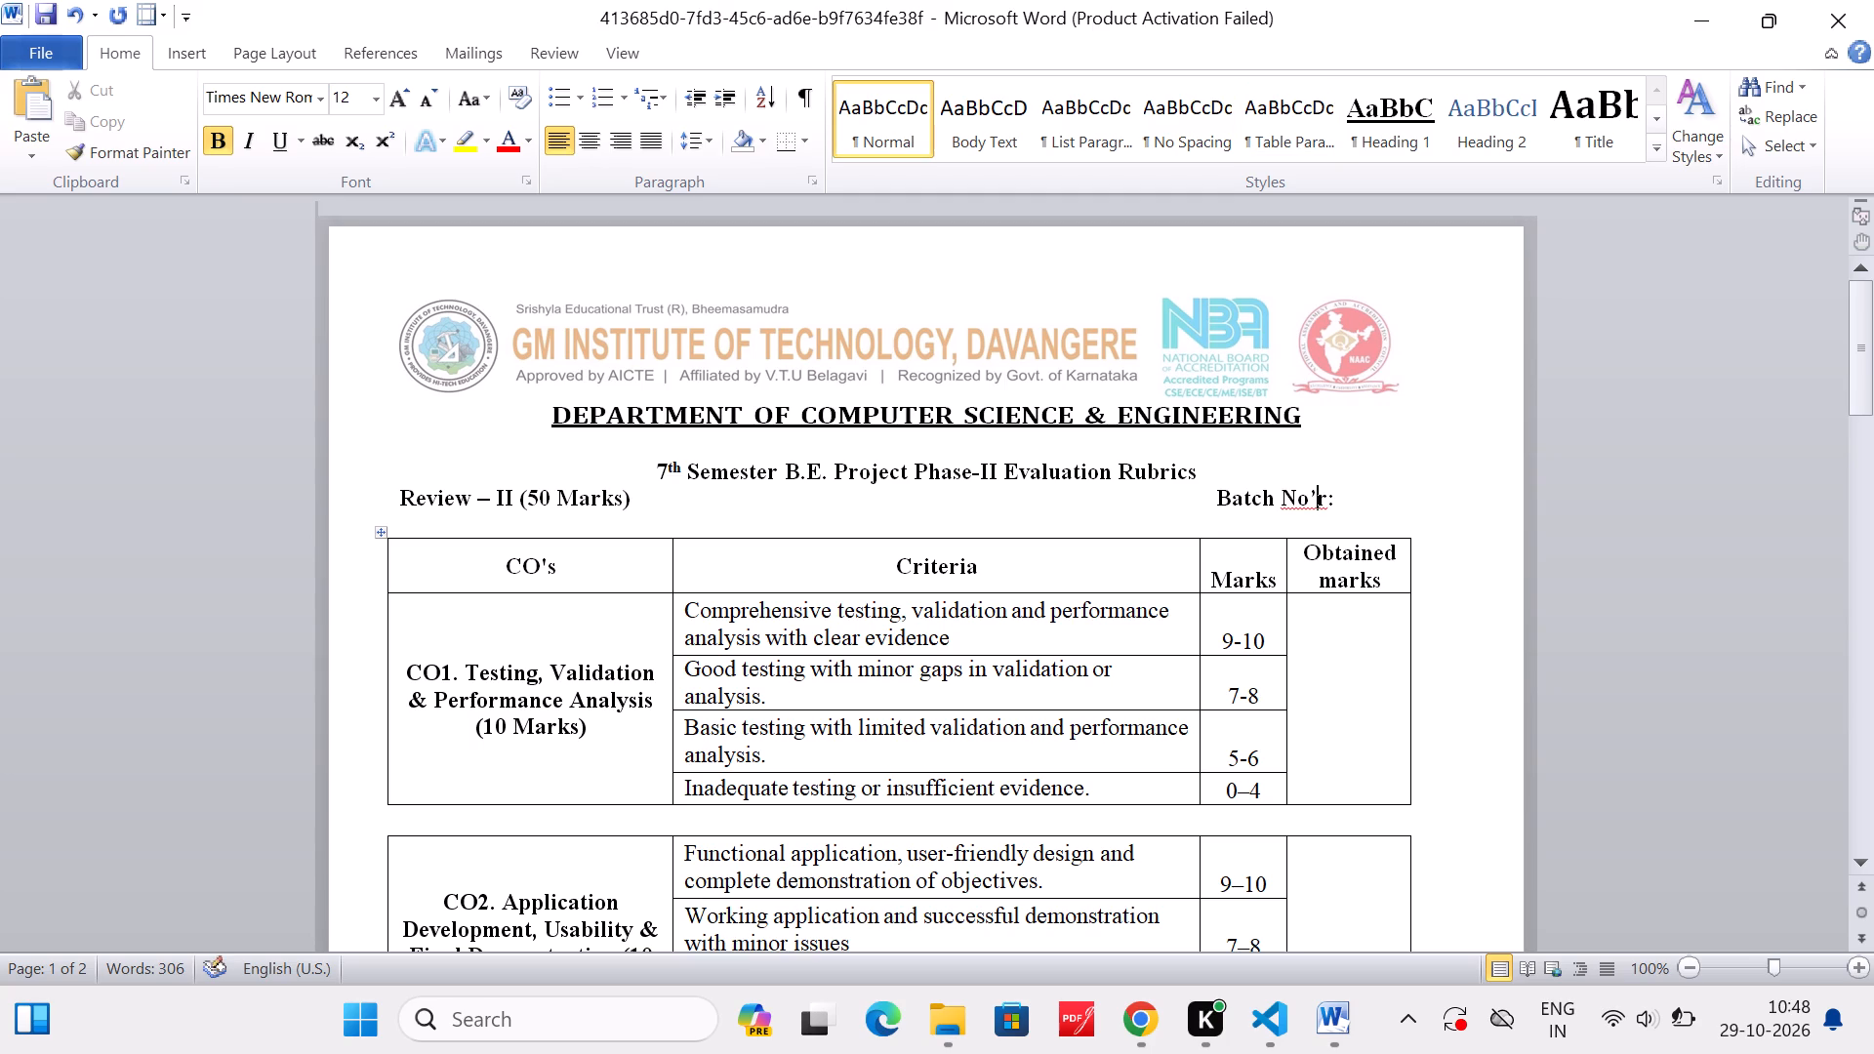
pyautogui.press('BackSpace')
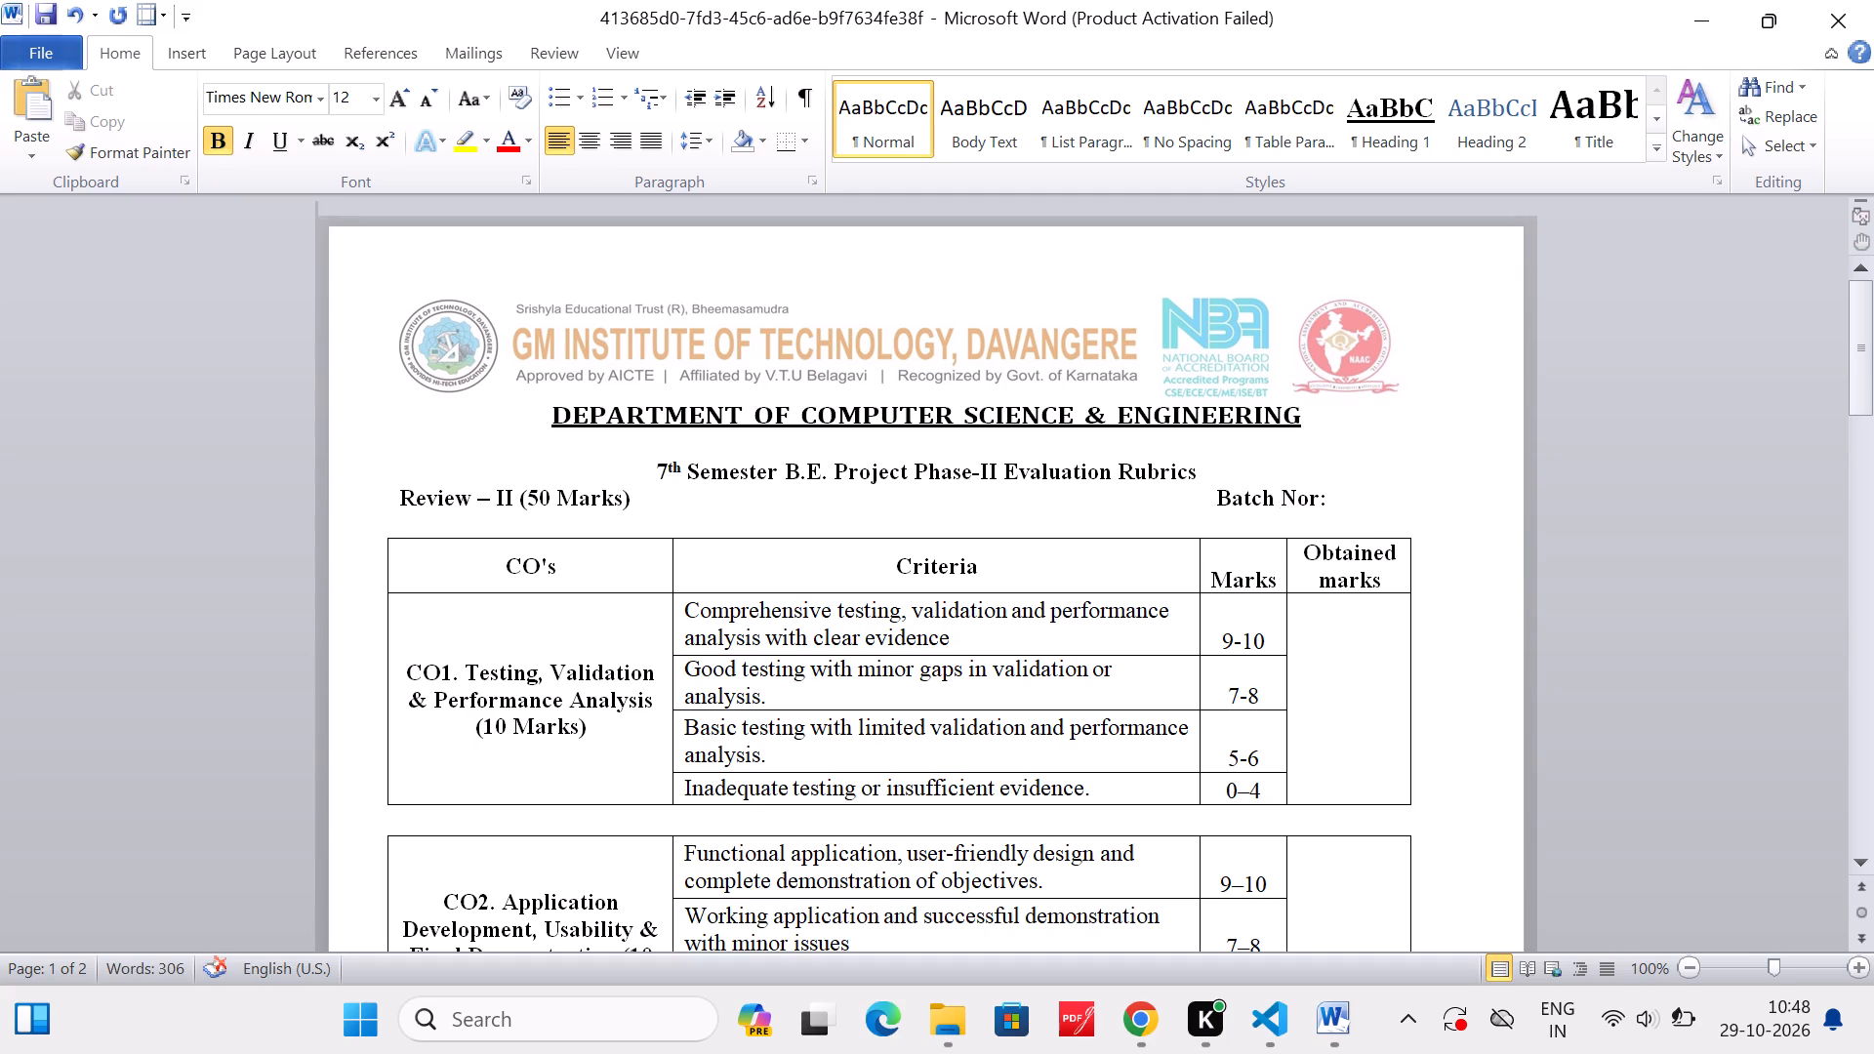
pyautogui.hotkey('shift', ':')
pyautogui.press('Right')
pyautogui.press('BackSpace')
pyautogui.press('Right')
pyautogui.press('BackSpace')
# Enter A14 as the batch number directly after the Batch No label.
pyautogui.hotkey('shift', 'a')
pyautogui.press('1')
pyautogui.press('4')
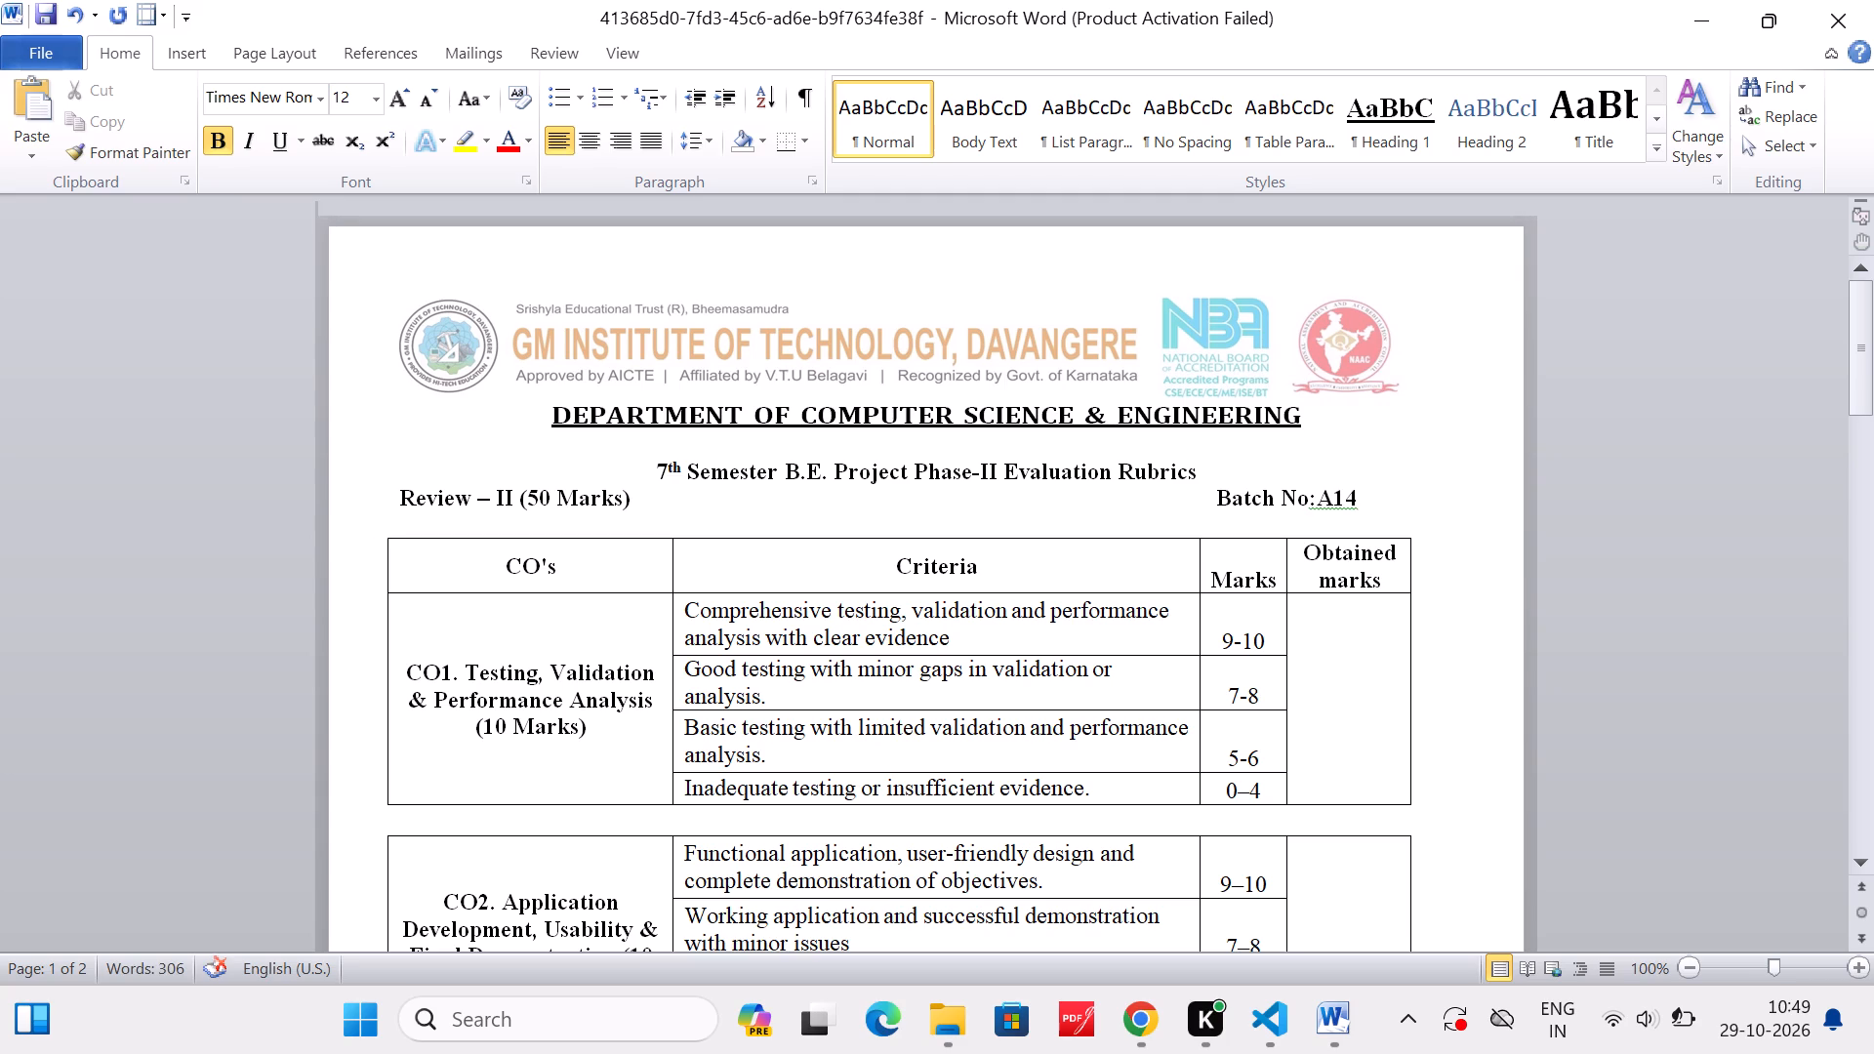
# Place the text cursor directly after the Project Name label on the second page.
pyautogui.scroll(-2, 998, 520)
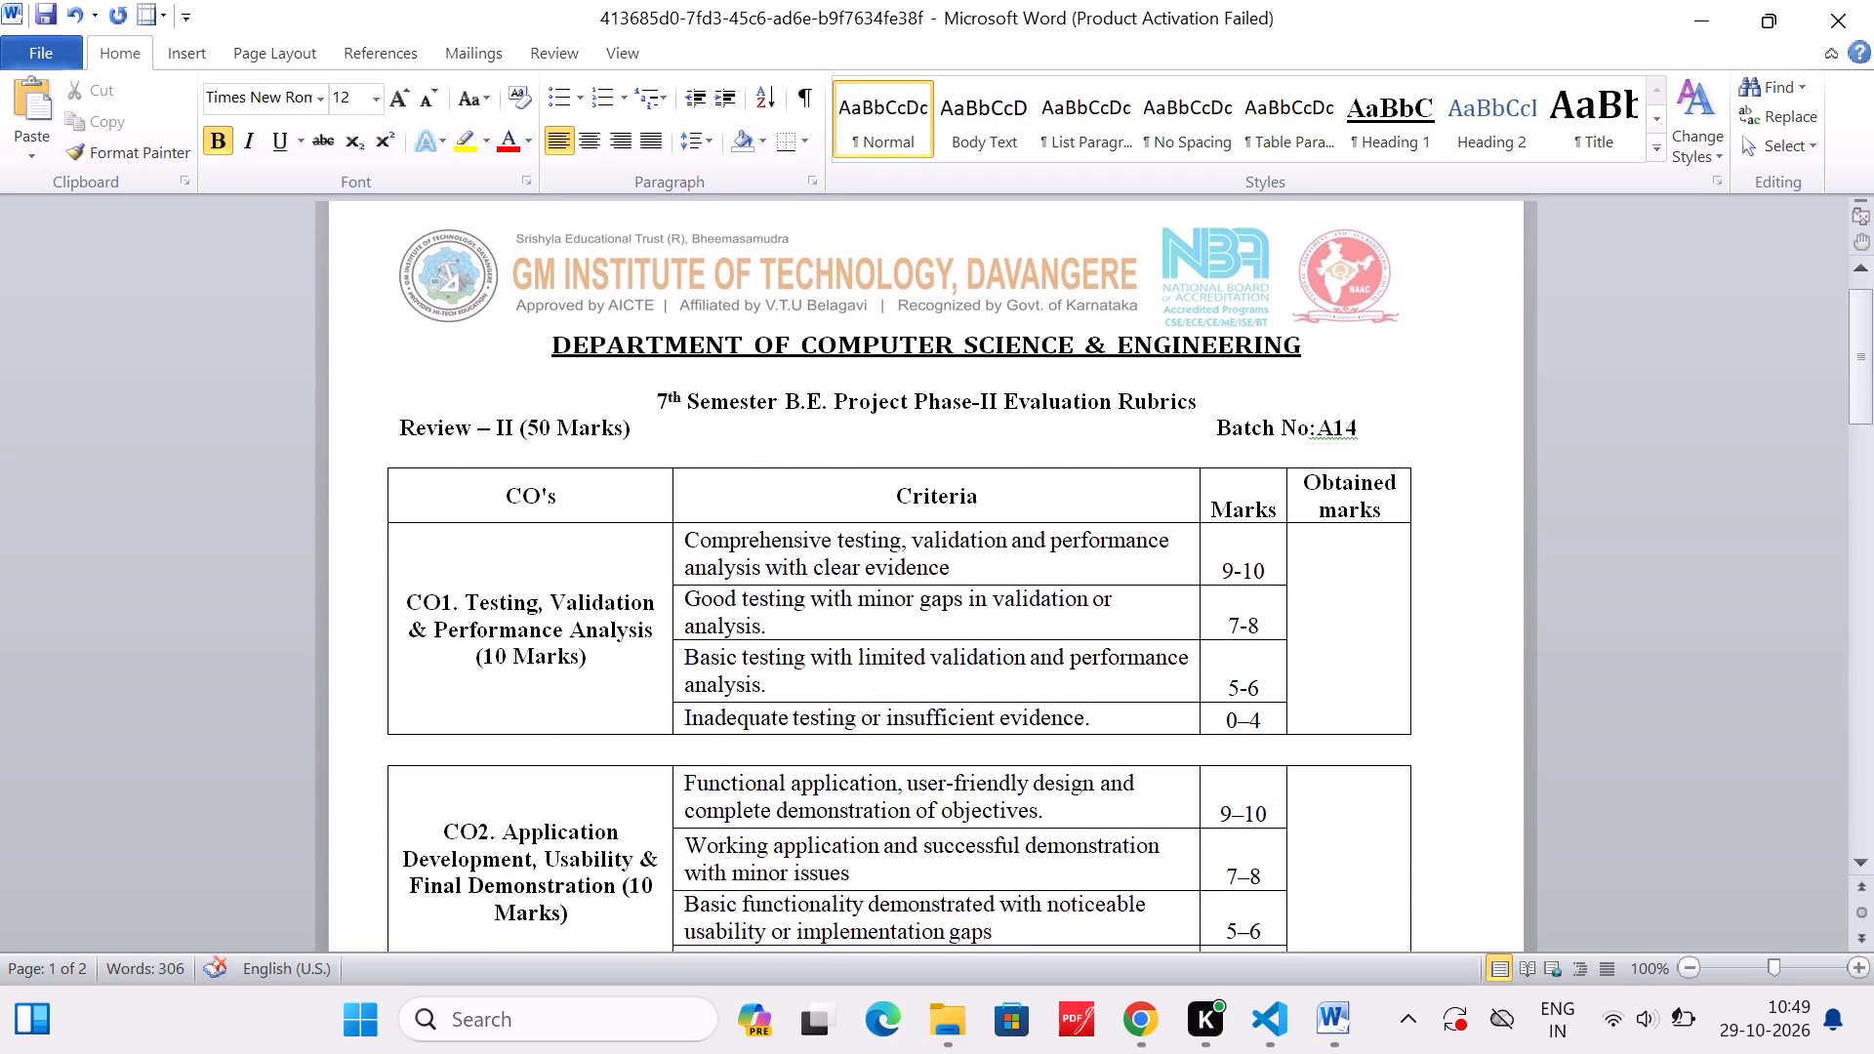
pyautogui.scroll(-9, 998, 520)
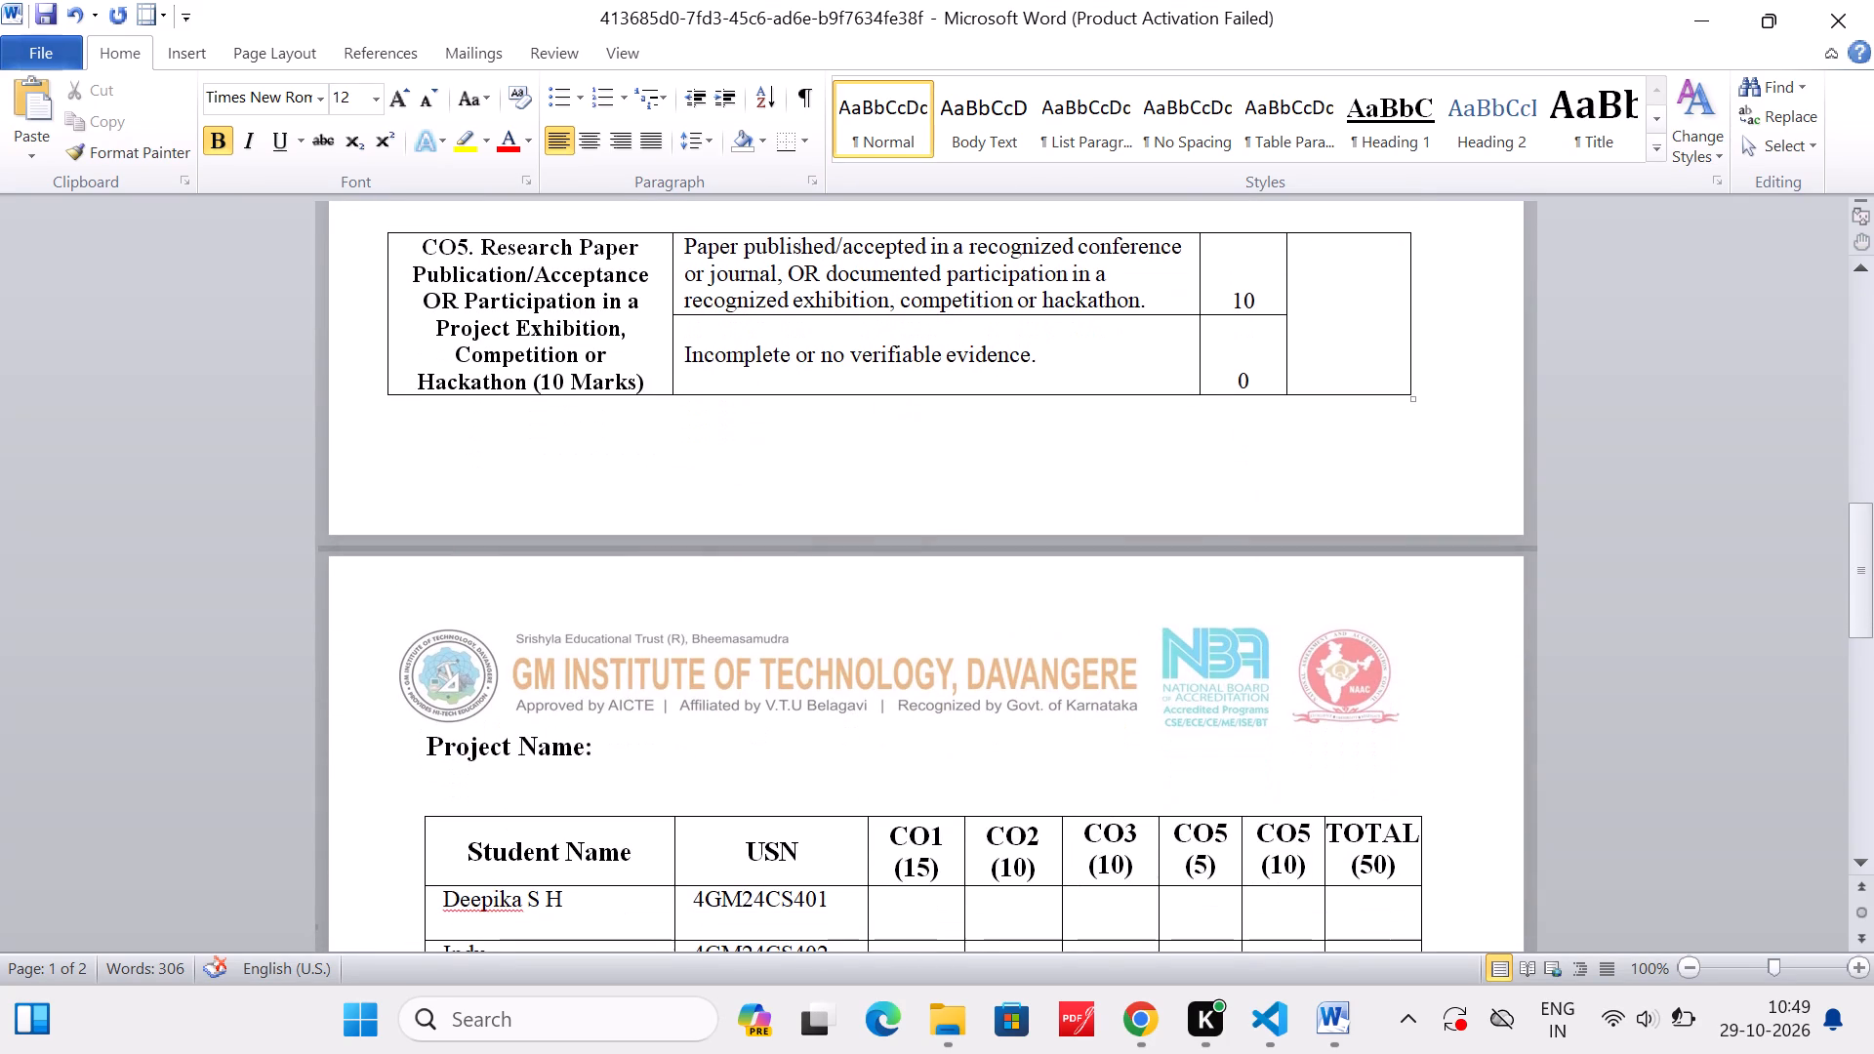
pyautogui.click(615, 753)
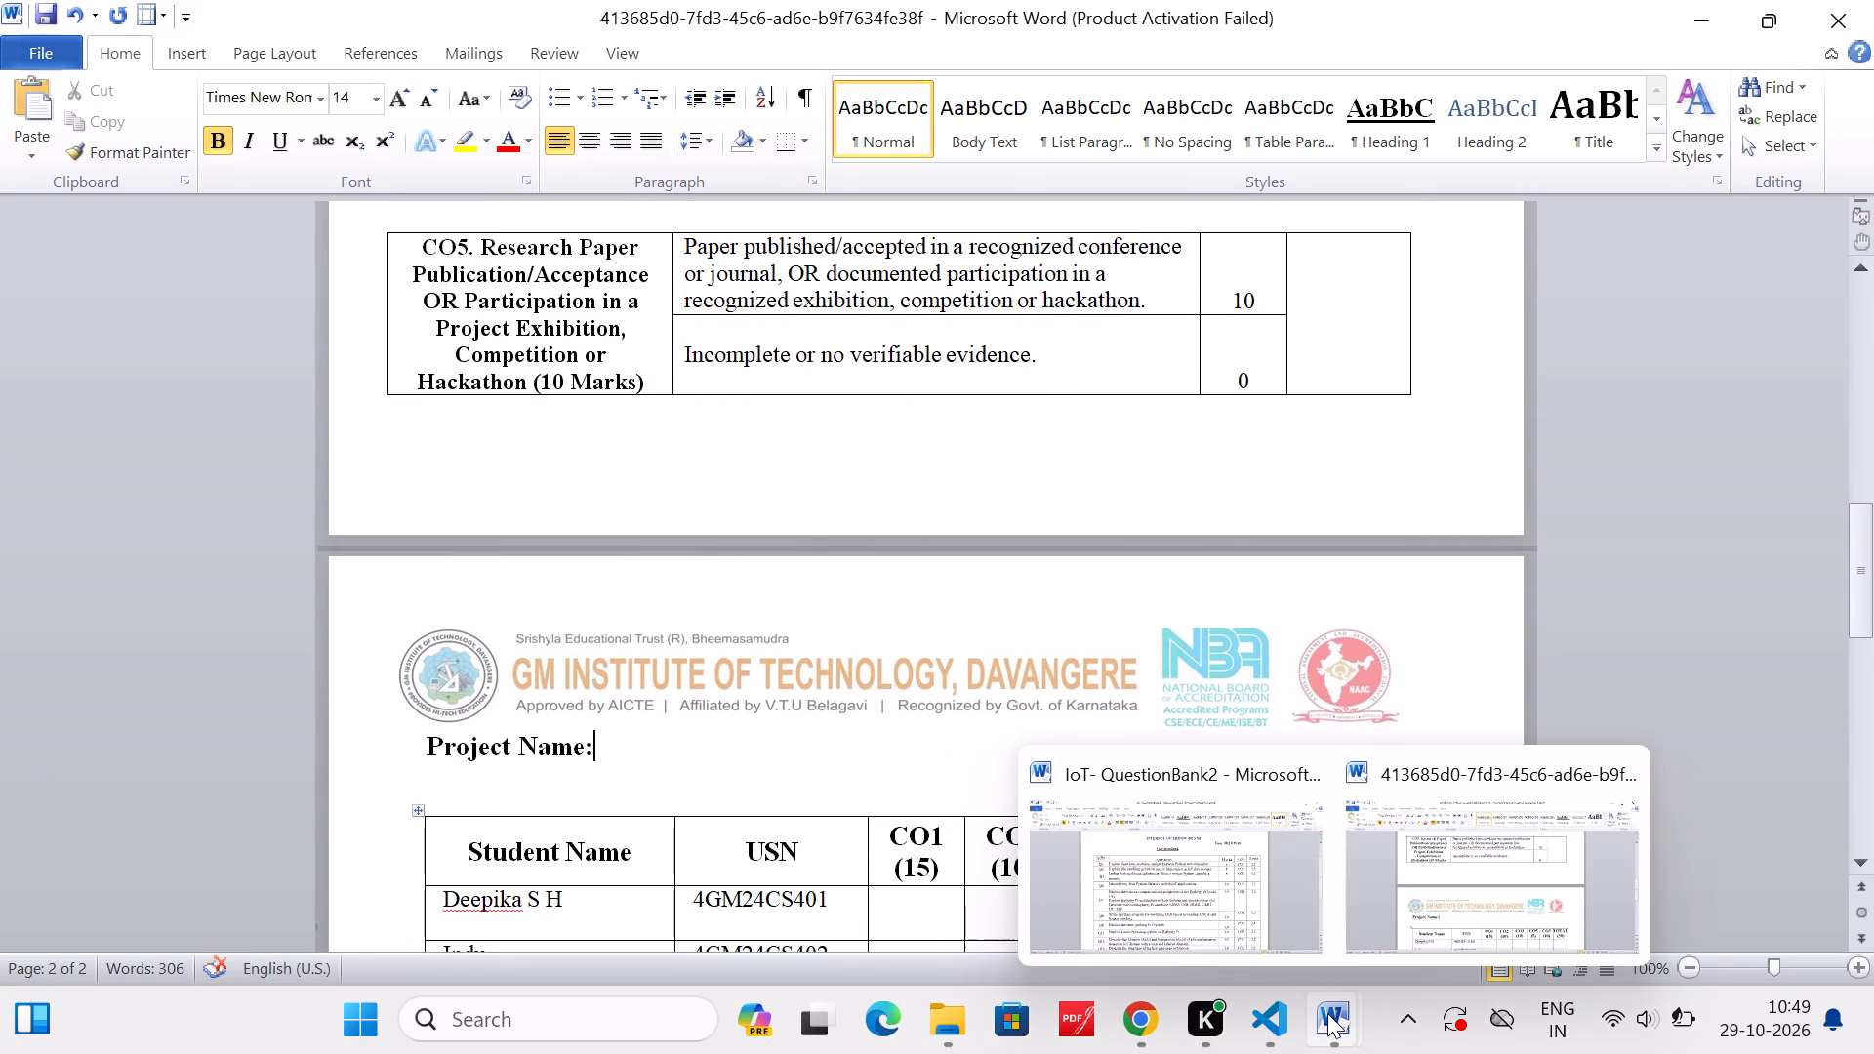
# Switch to File Explorer and check the project folder on the Desktop for a file containing the project title.
pyautogui.click(948, 1034)
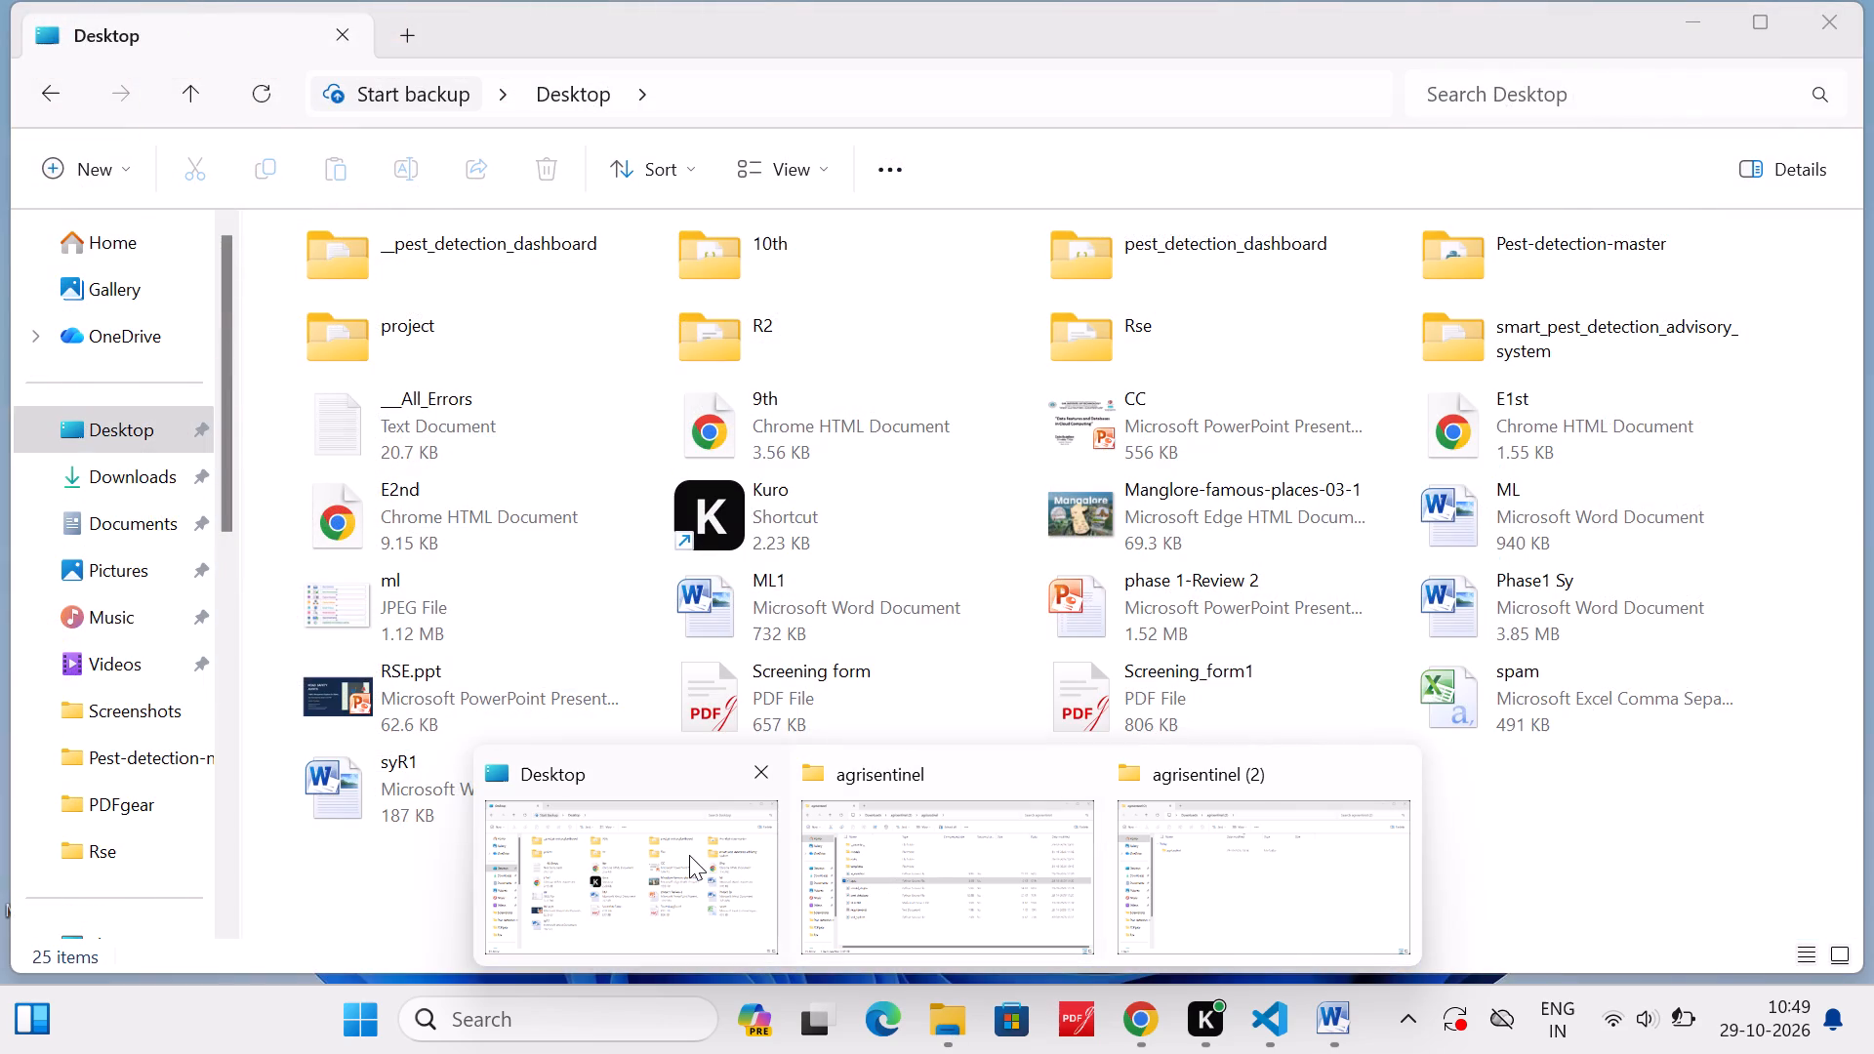
pyautogui.click(689, 855)
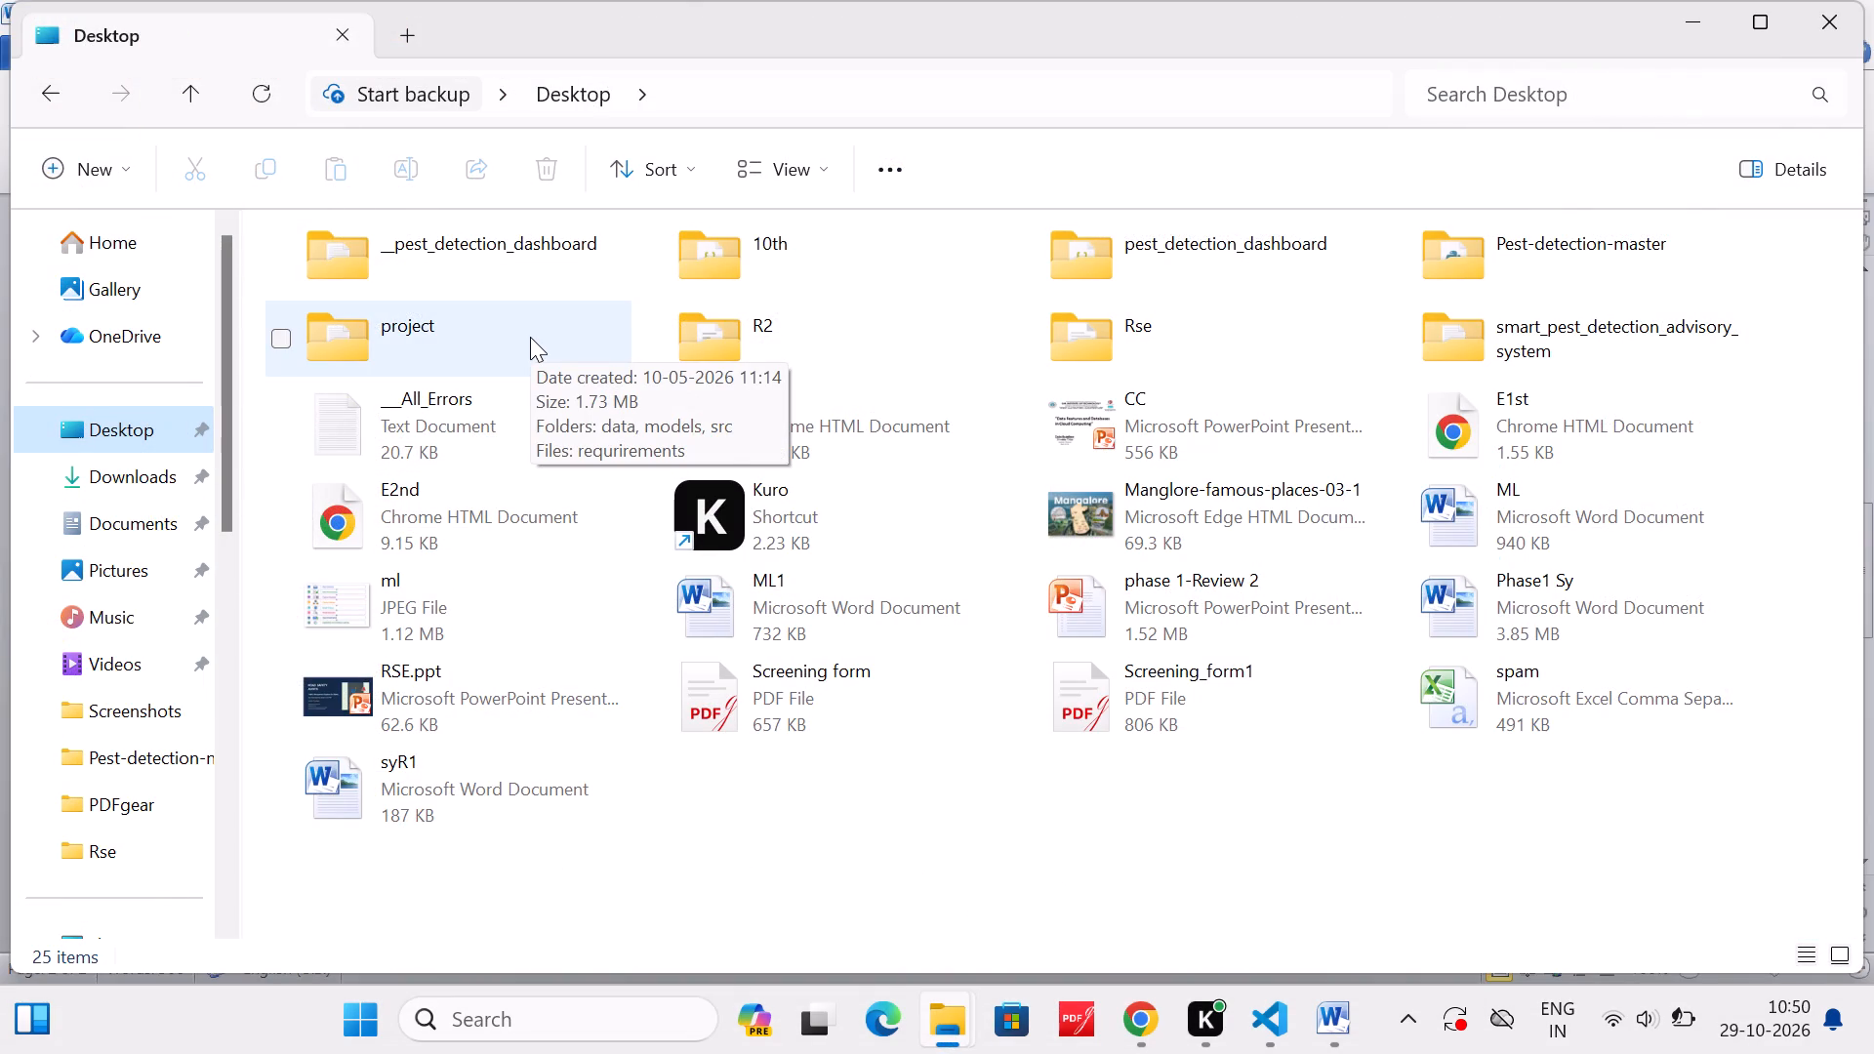
pyautogui.doubleClick(530, 337)
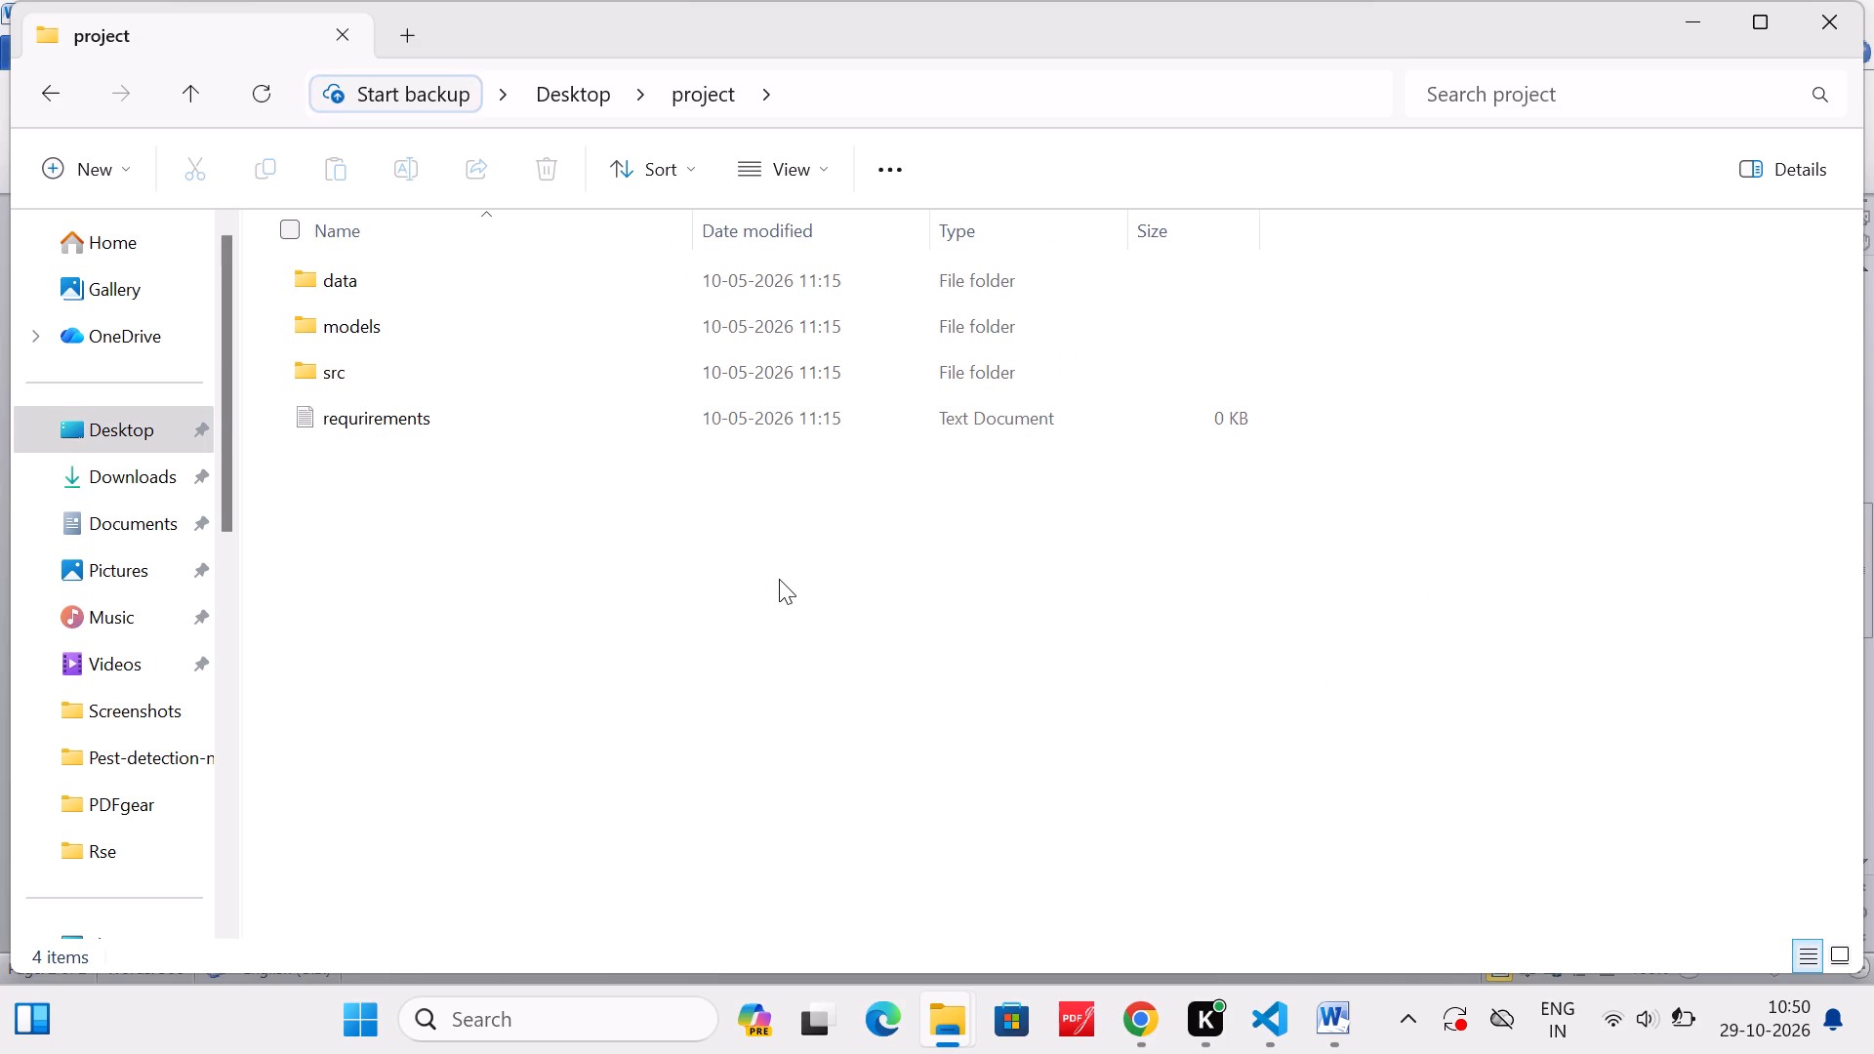
pyautogui.click(779, 579)
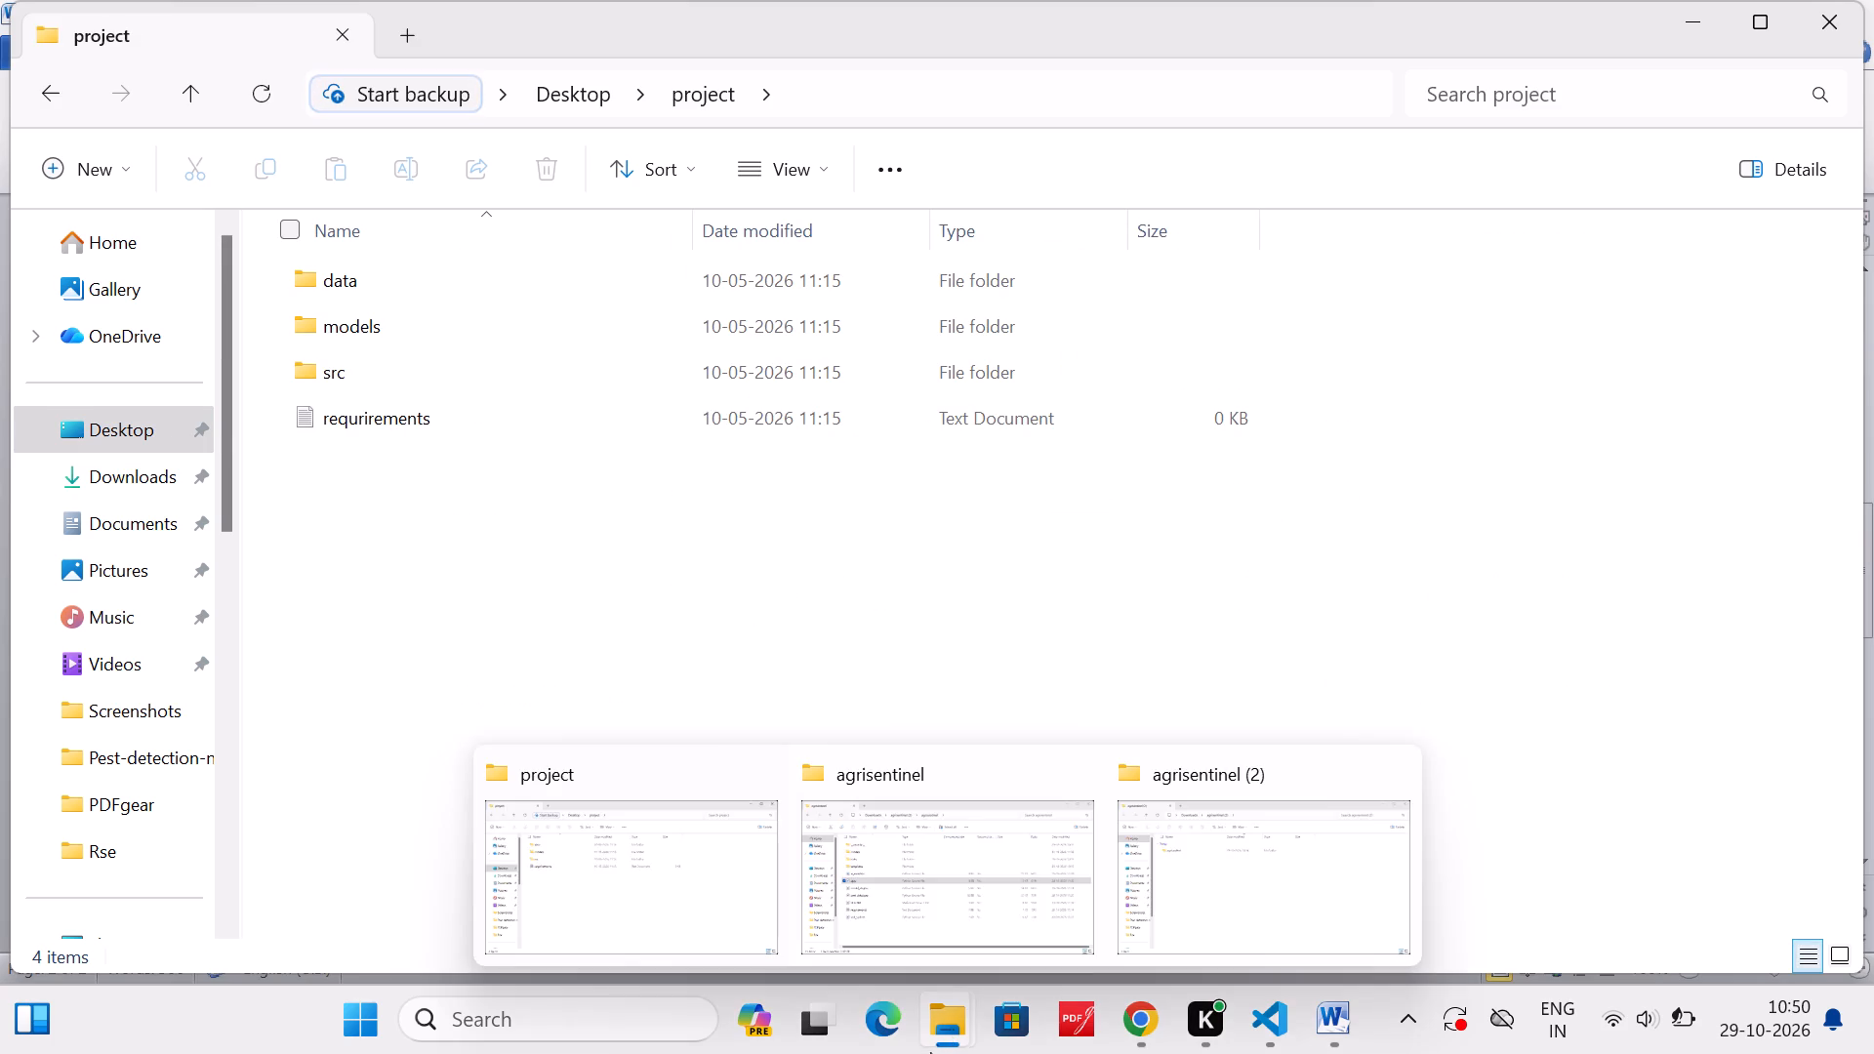
# In Downloads, open the document Project phase 1 Review 2 rubrics 6th sem, check its Project Name line, and close it.
pyautogui.click(940, 1040)
pyautogui.click(940, 1040)
pyautogui.click(928, 931)
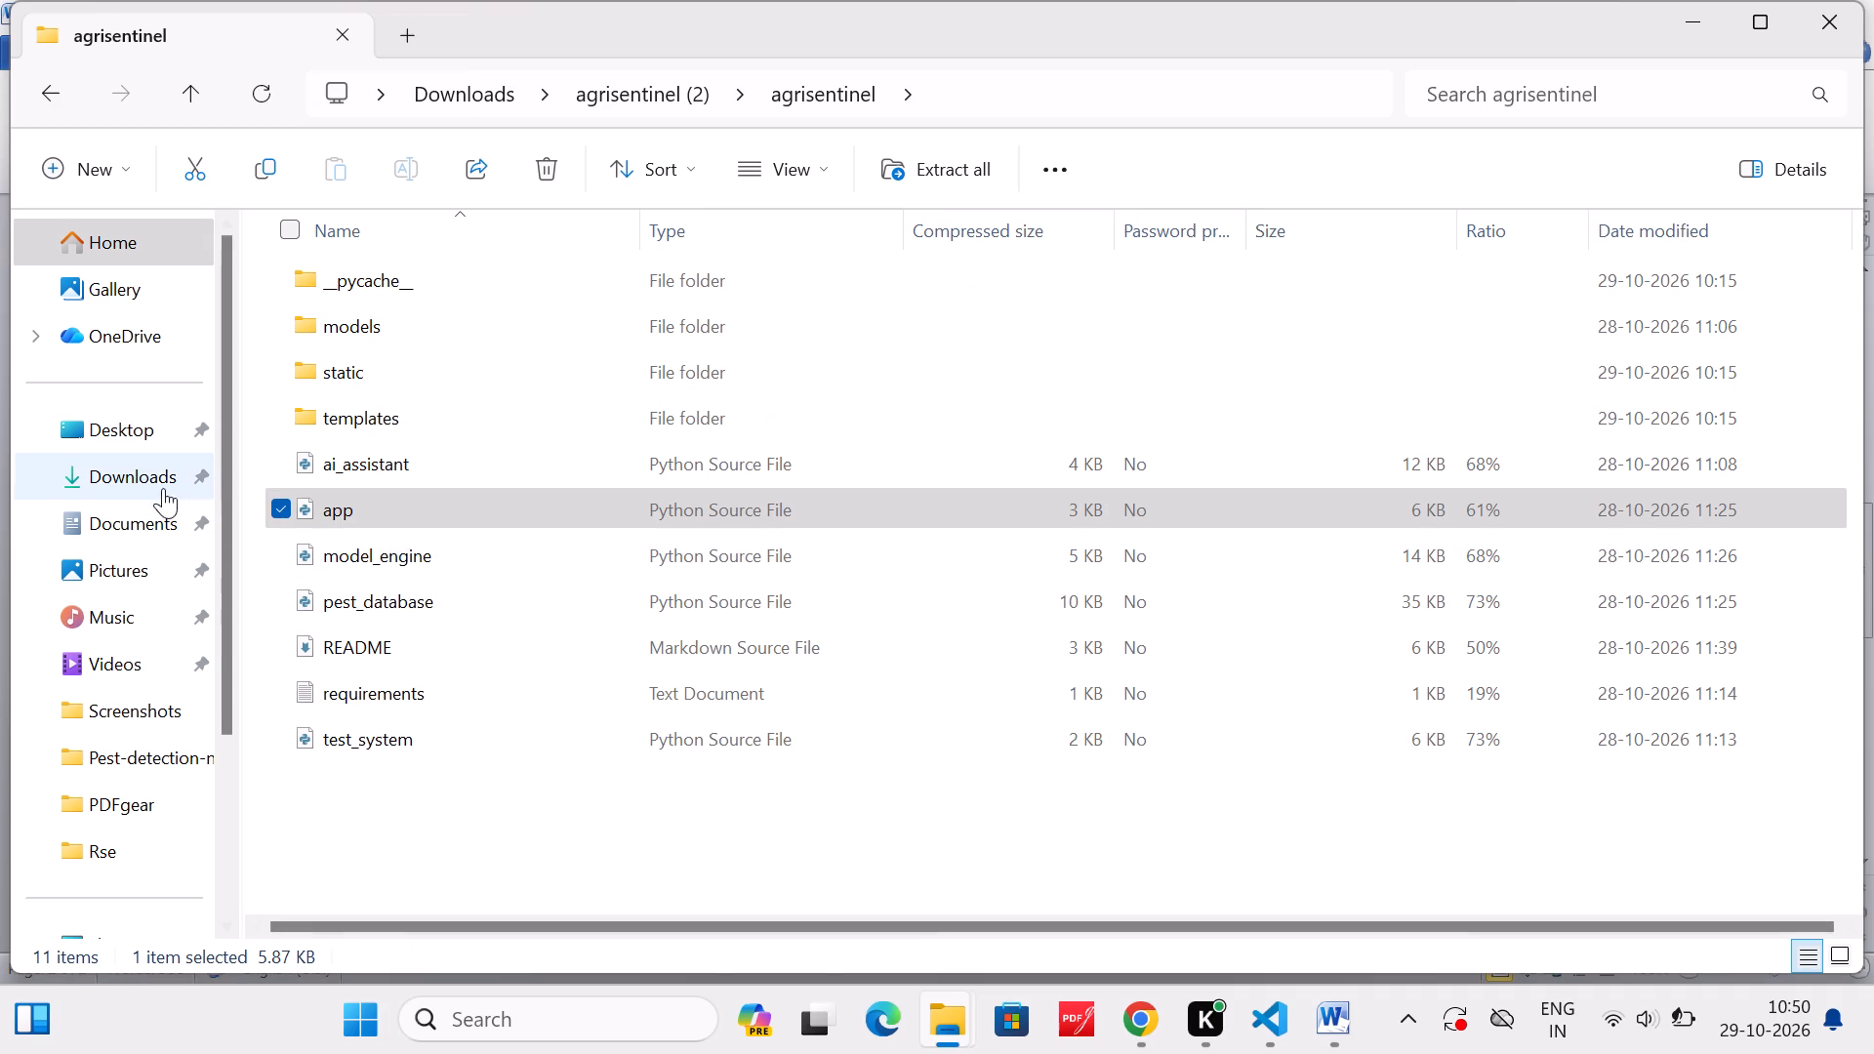
pyautogui.click(161, 475)
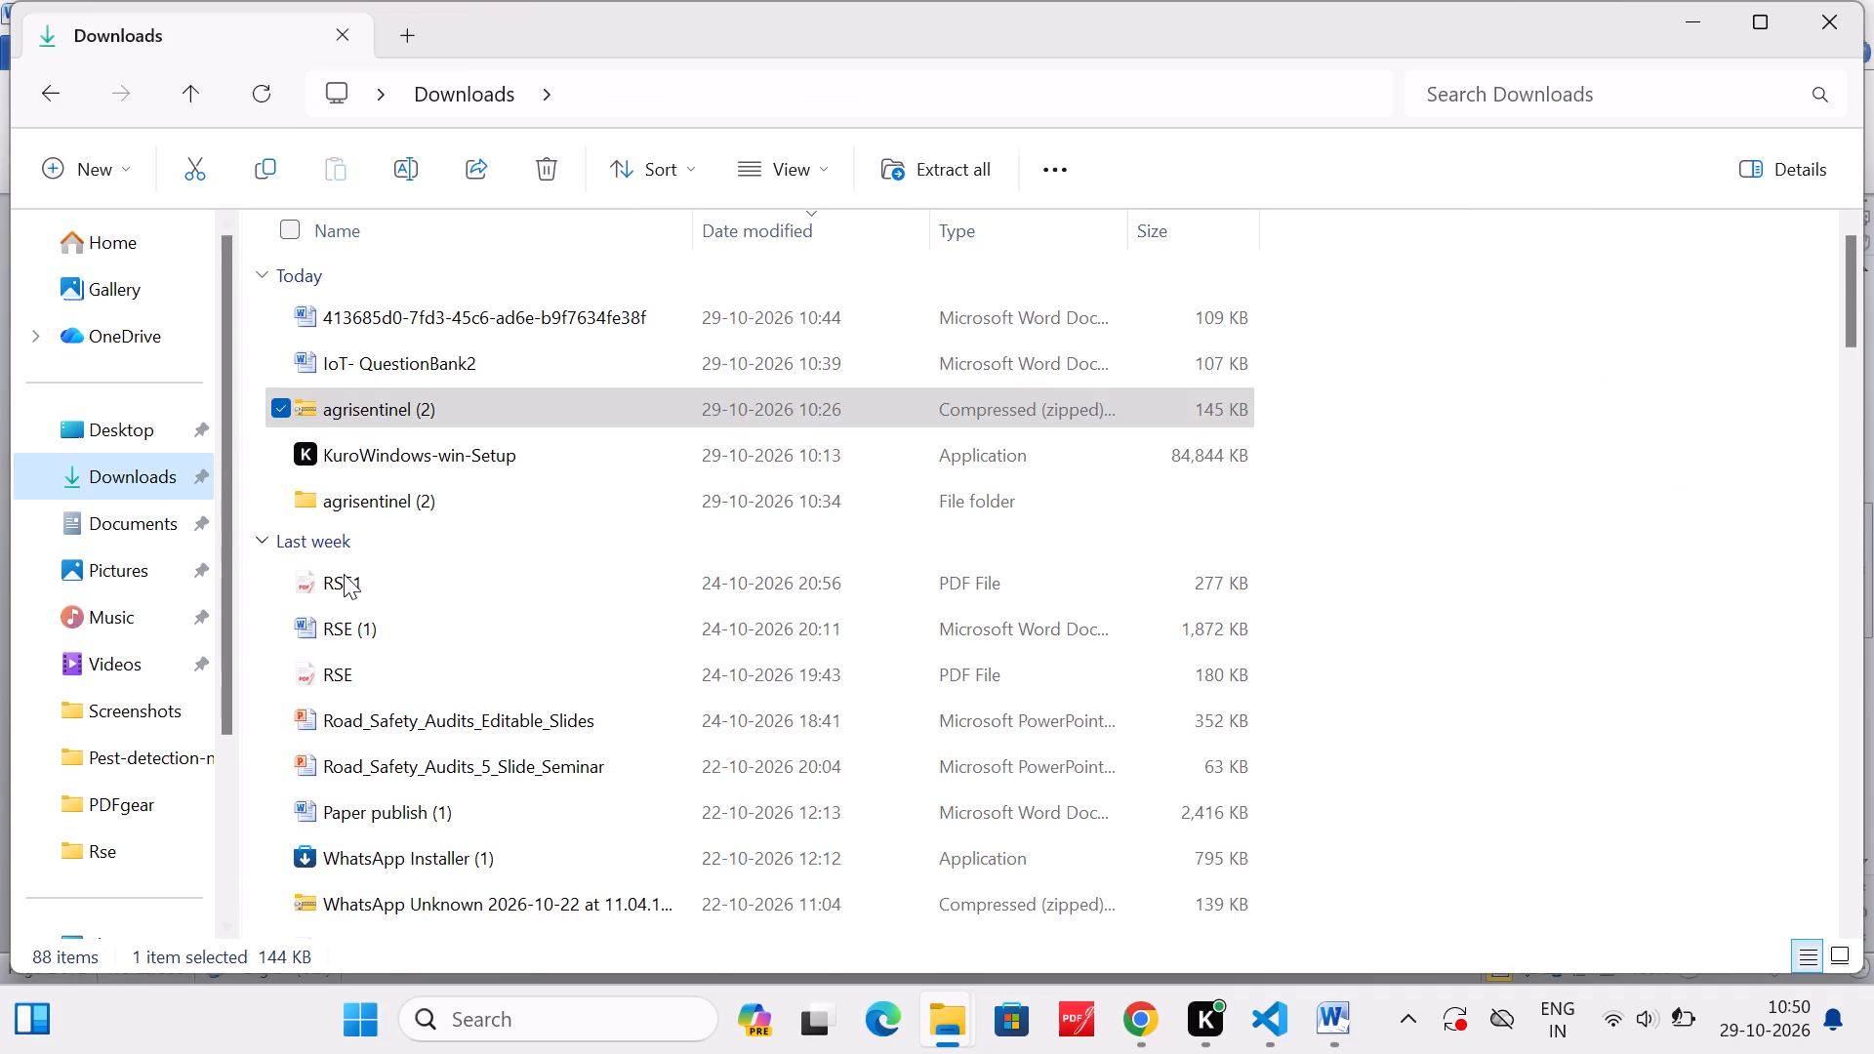
pyautogui.scroll(-3, 477, 640)
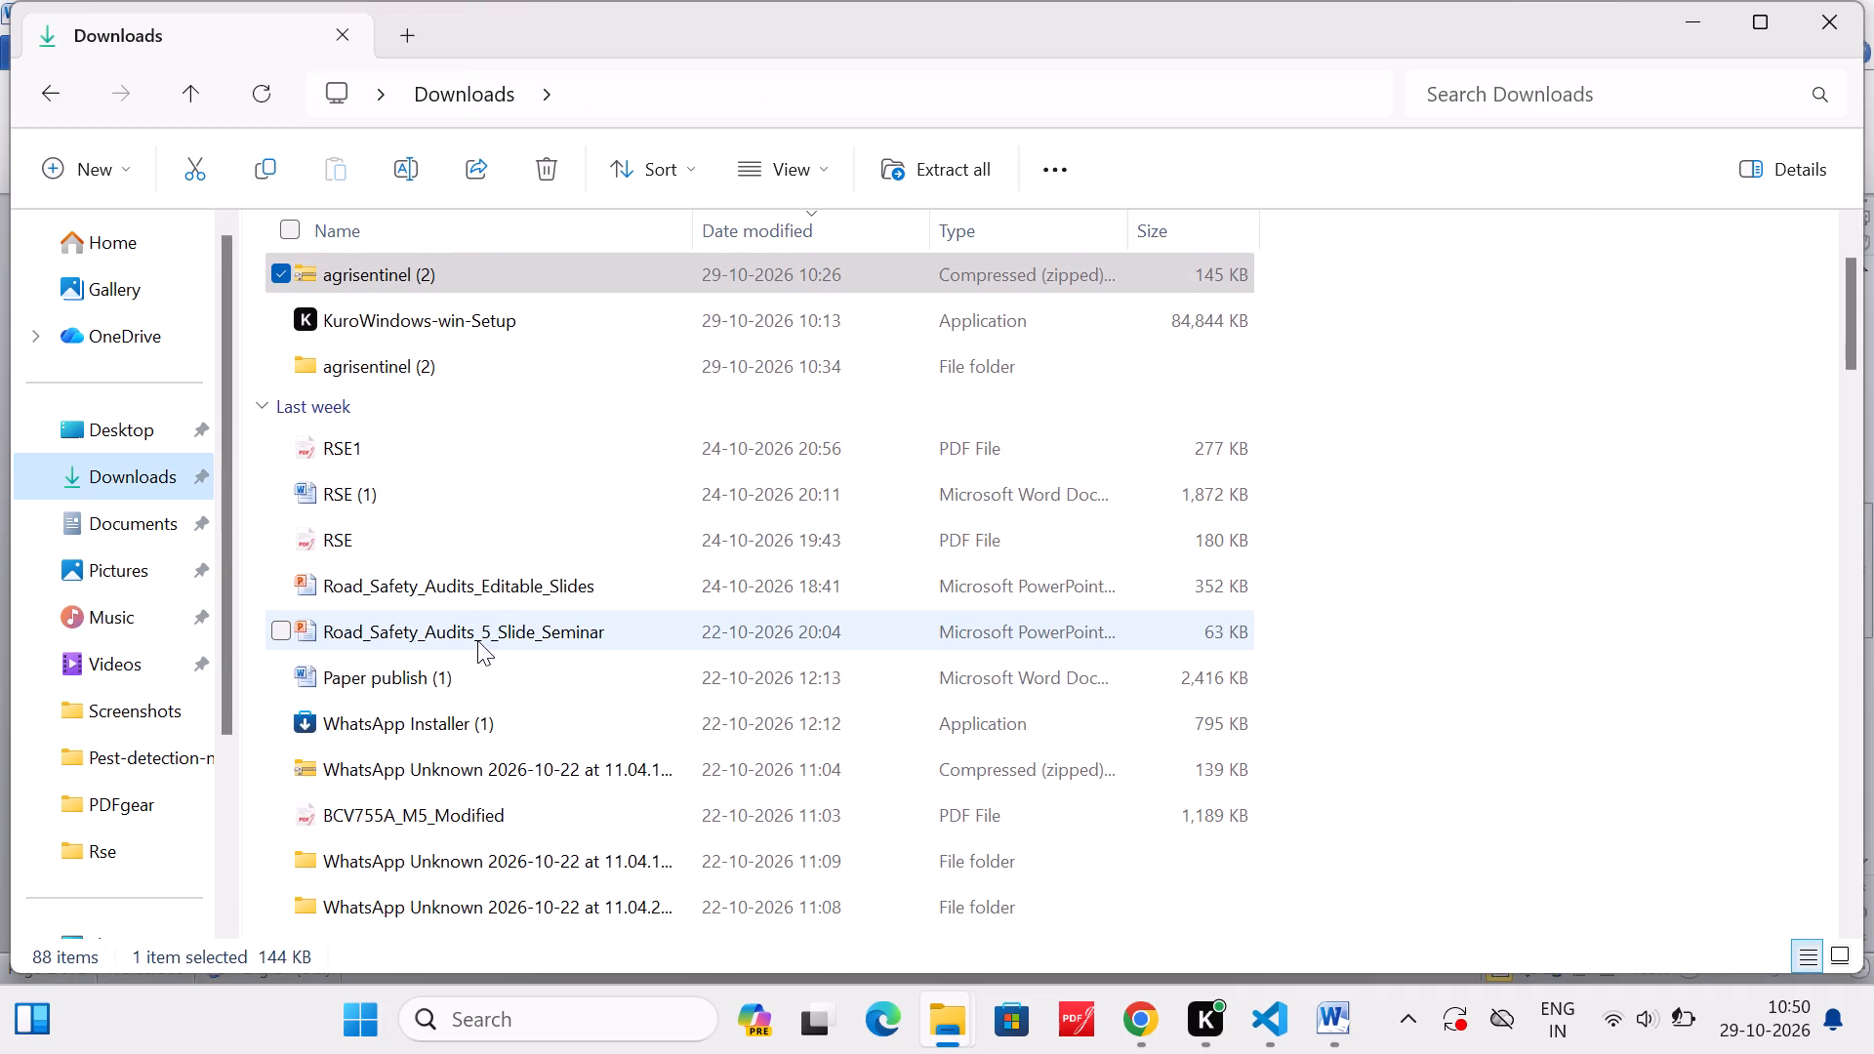
pyautogui.scroll(-4, 477, 640)
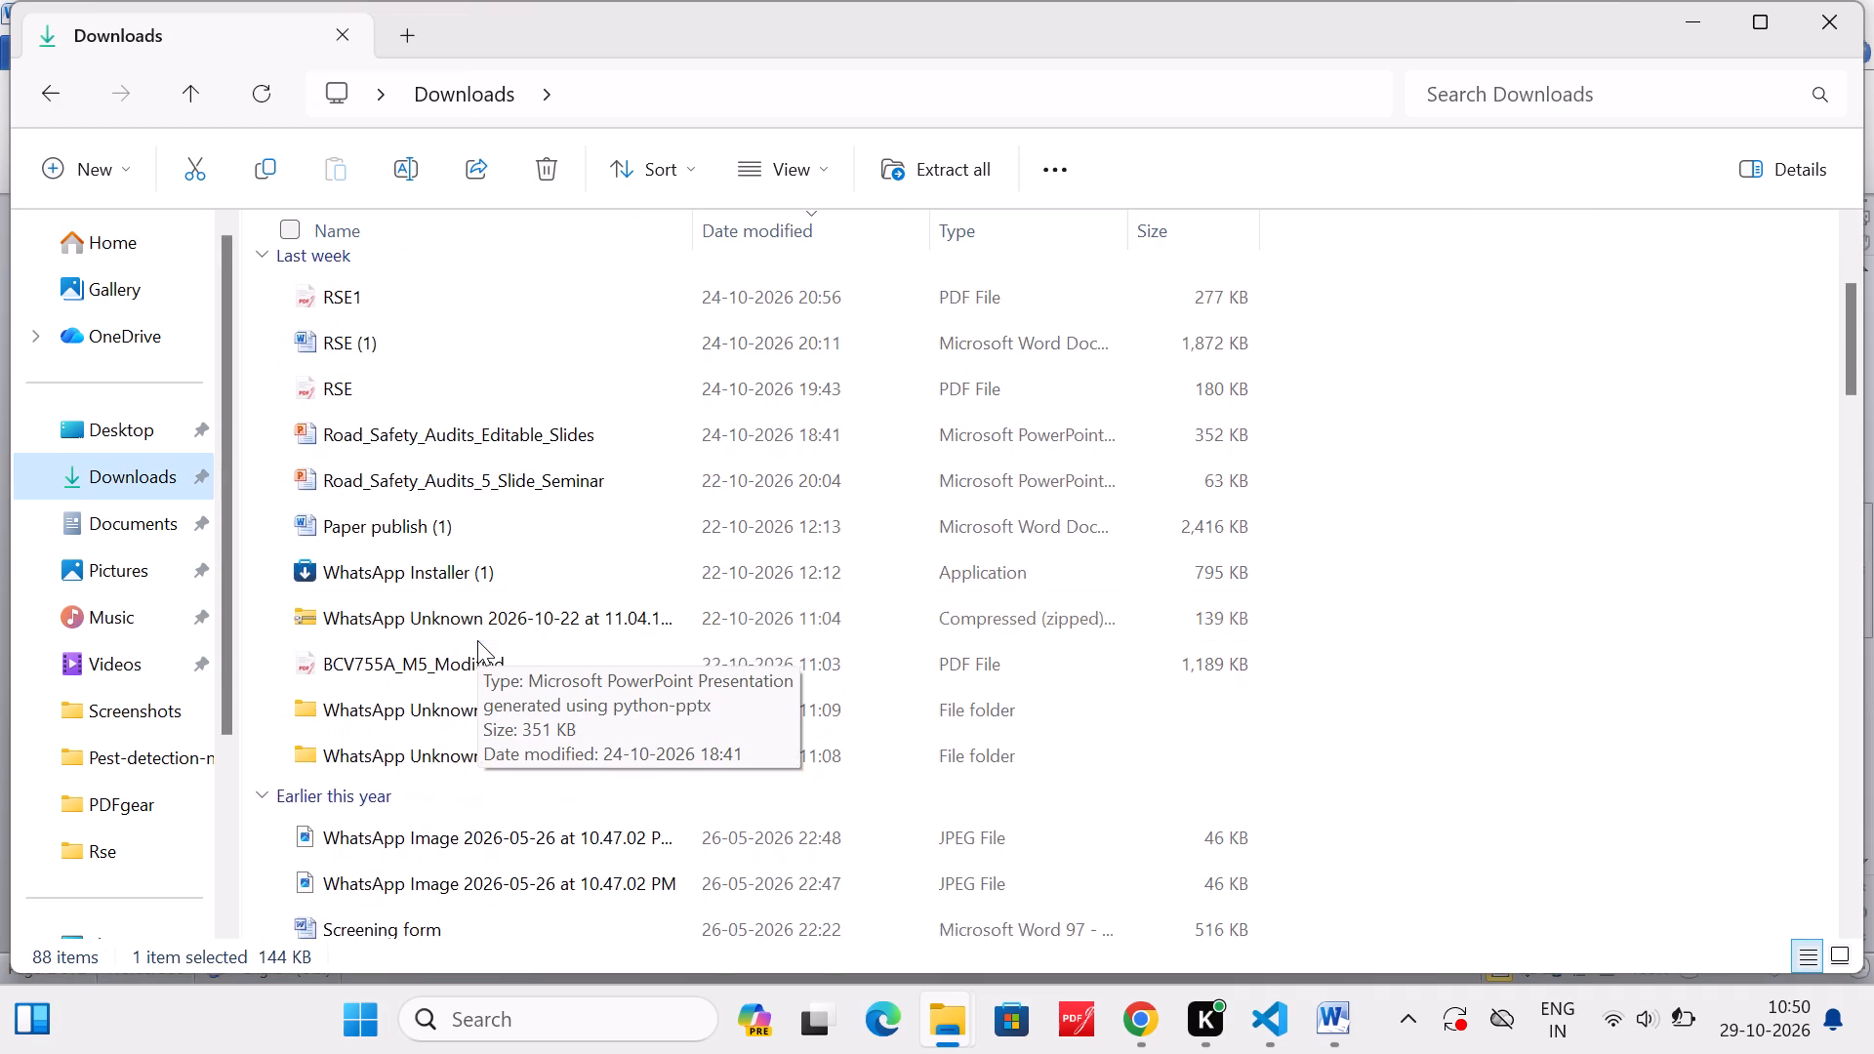
pyautogui.scroll(-3, 477, 640)
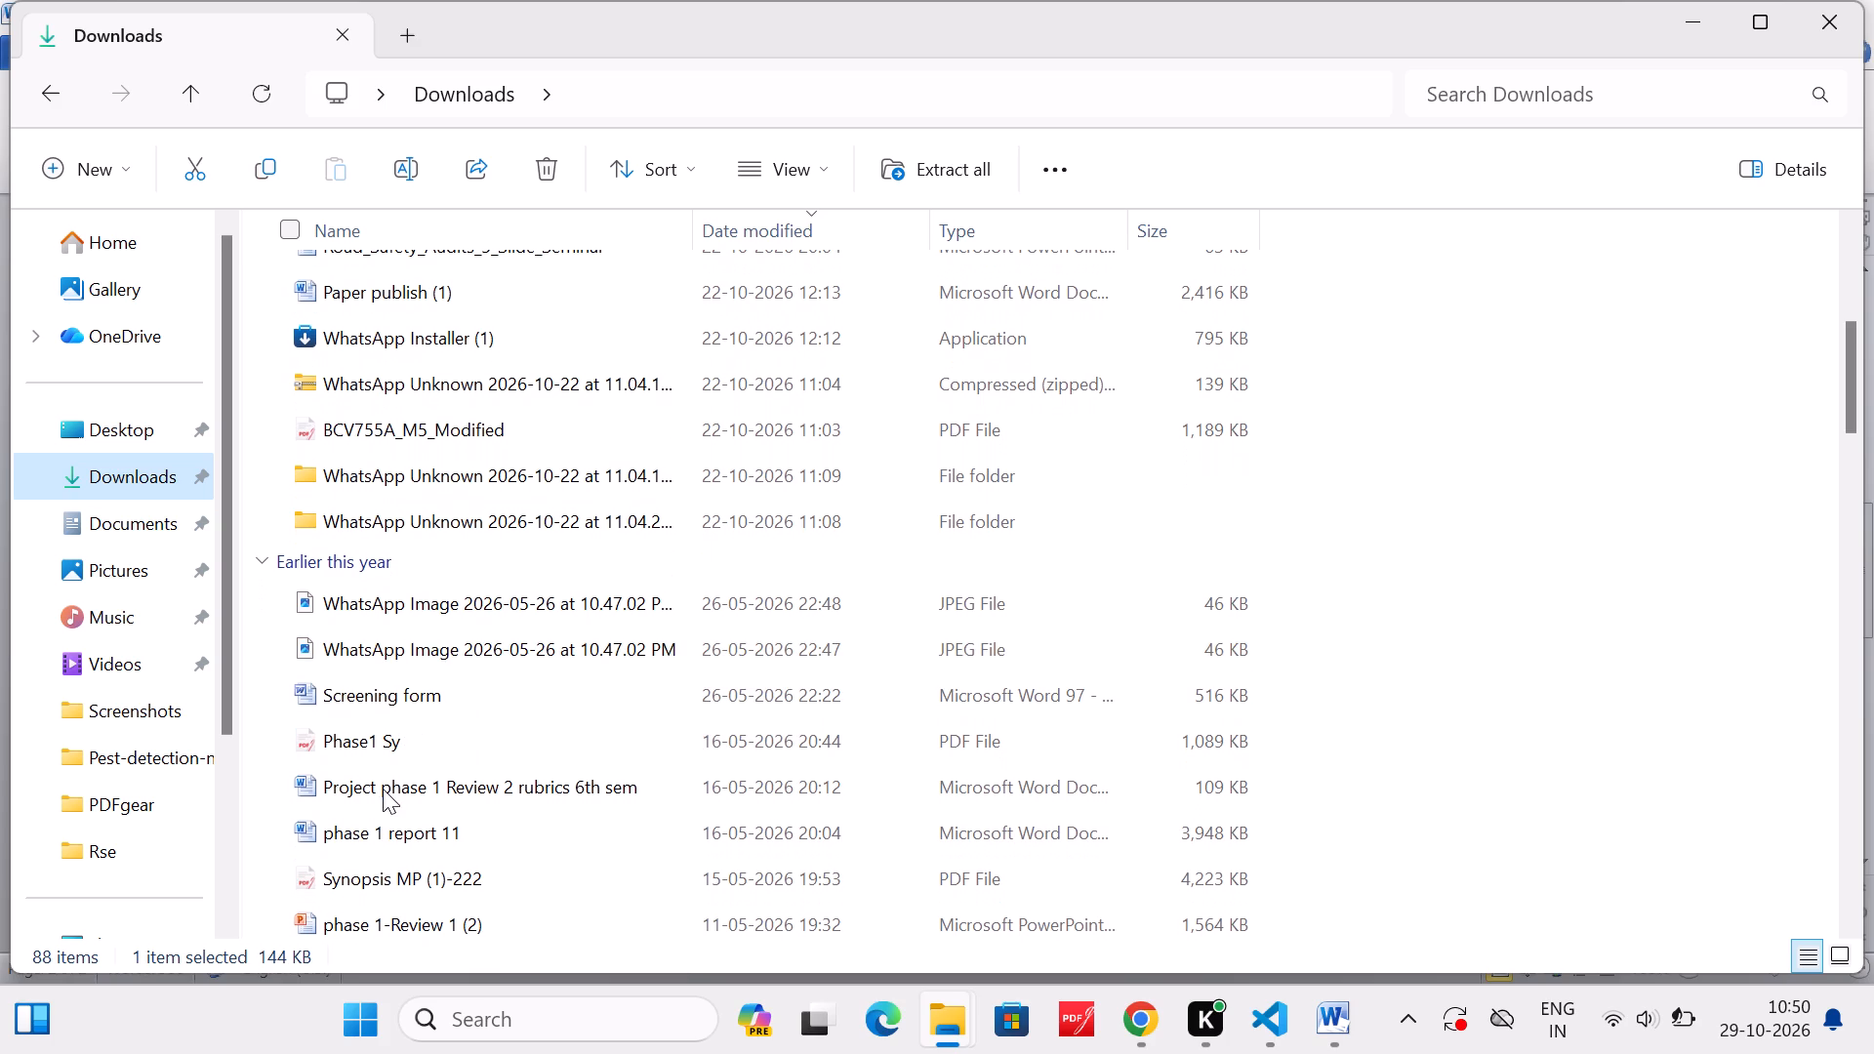
pyautogui.doubleClick(381, 793)
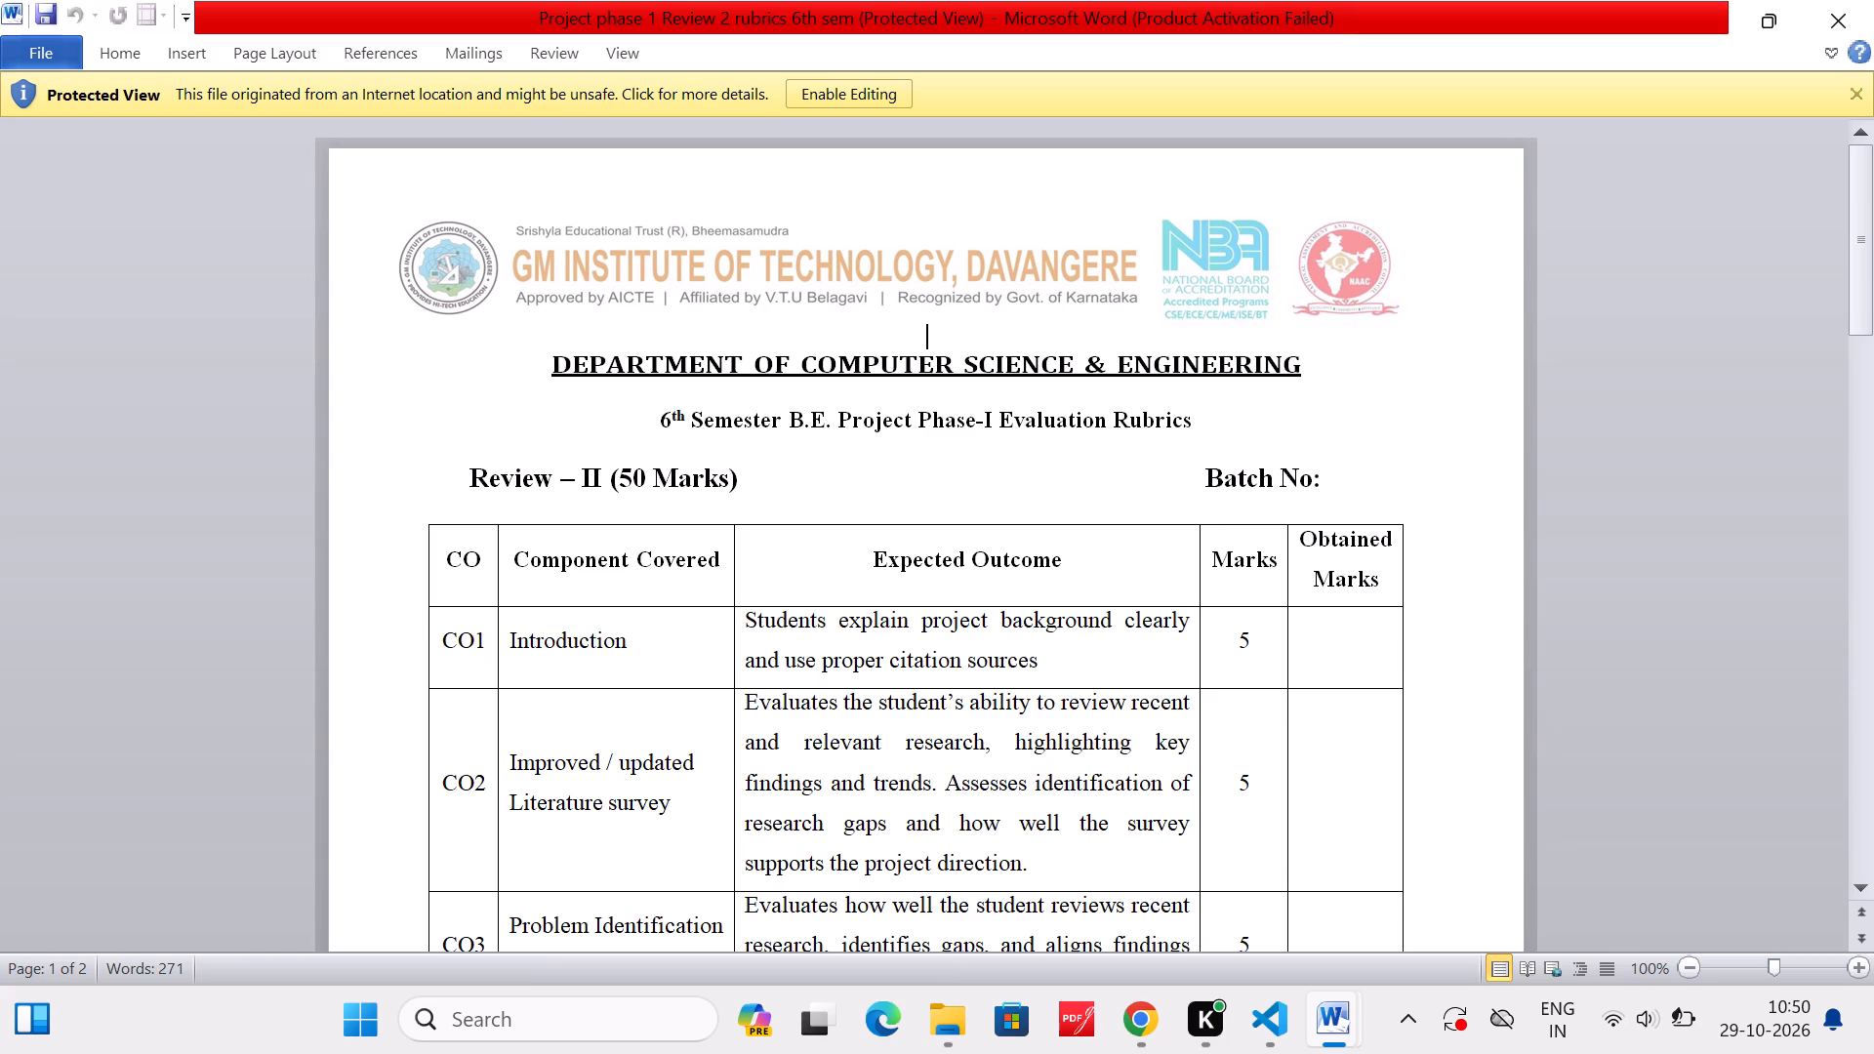
pyautogui.scroll(-3, 529, 797)
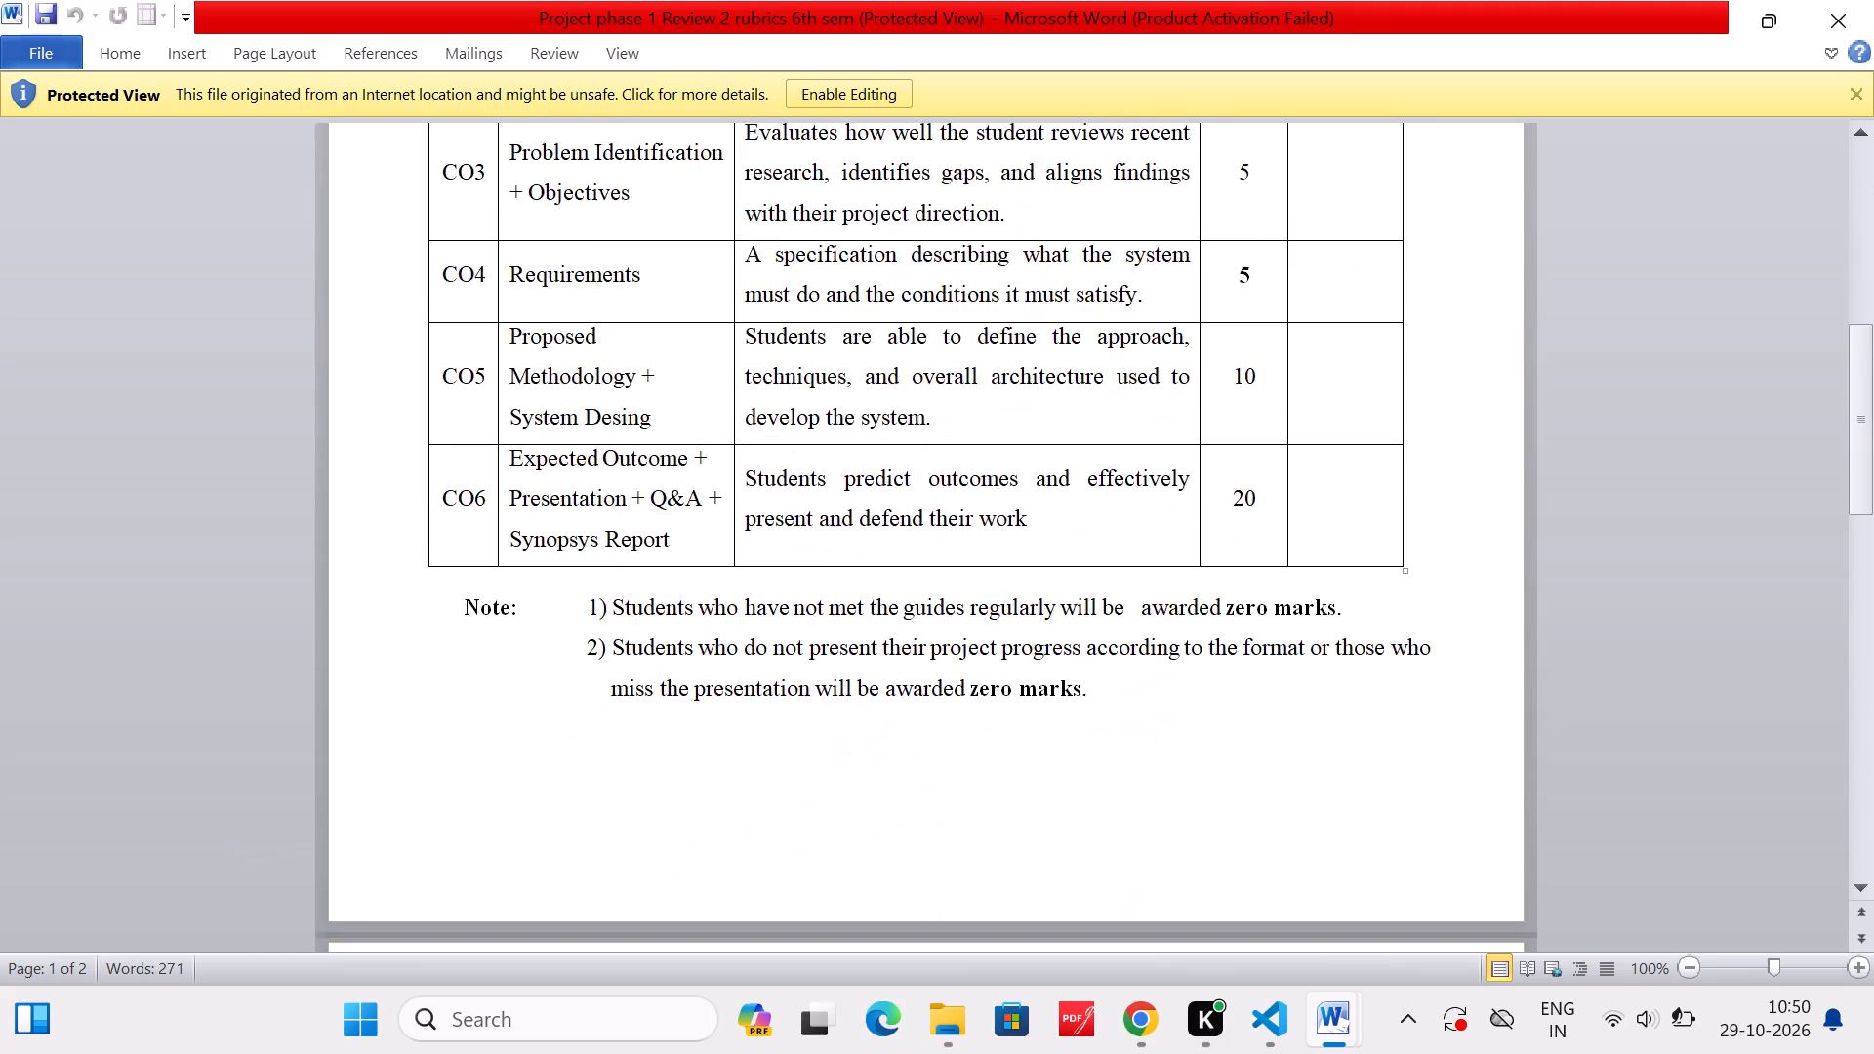
pyautogui.scroll(-6, 529, 797)
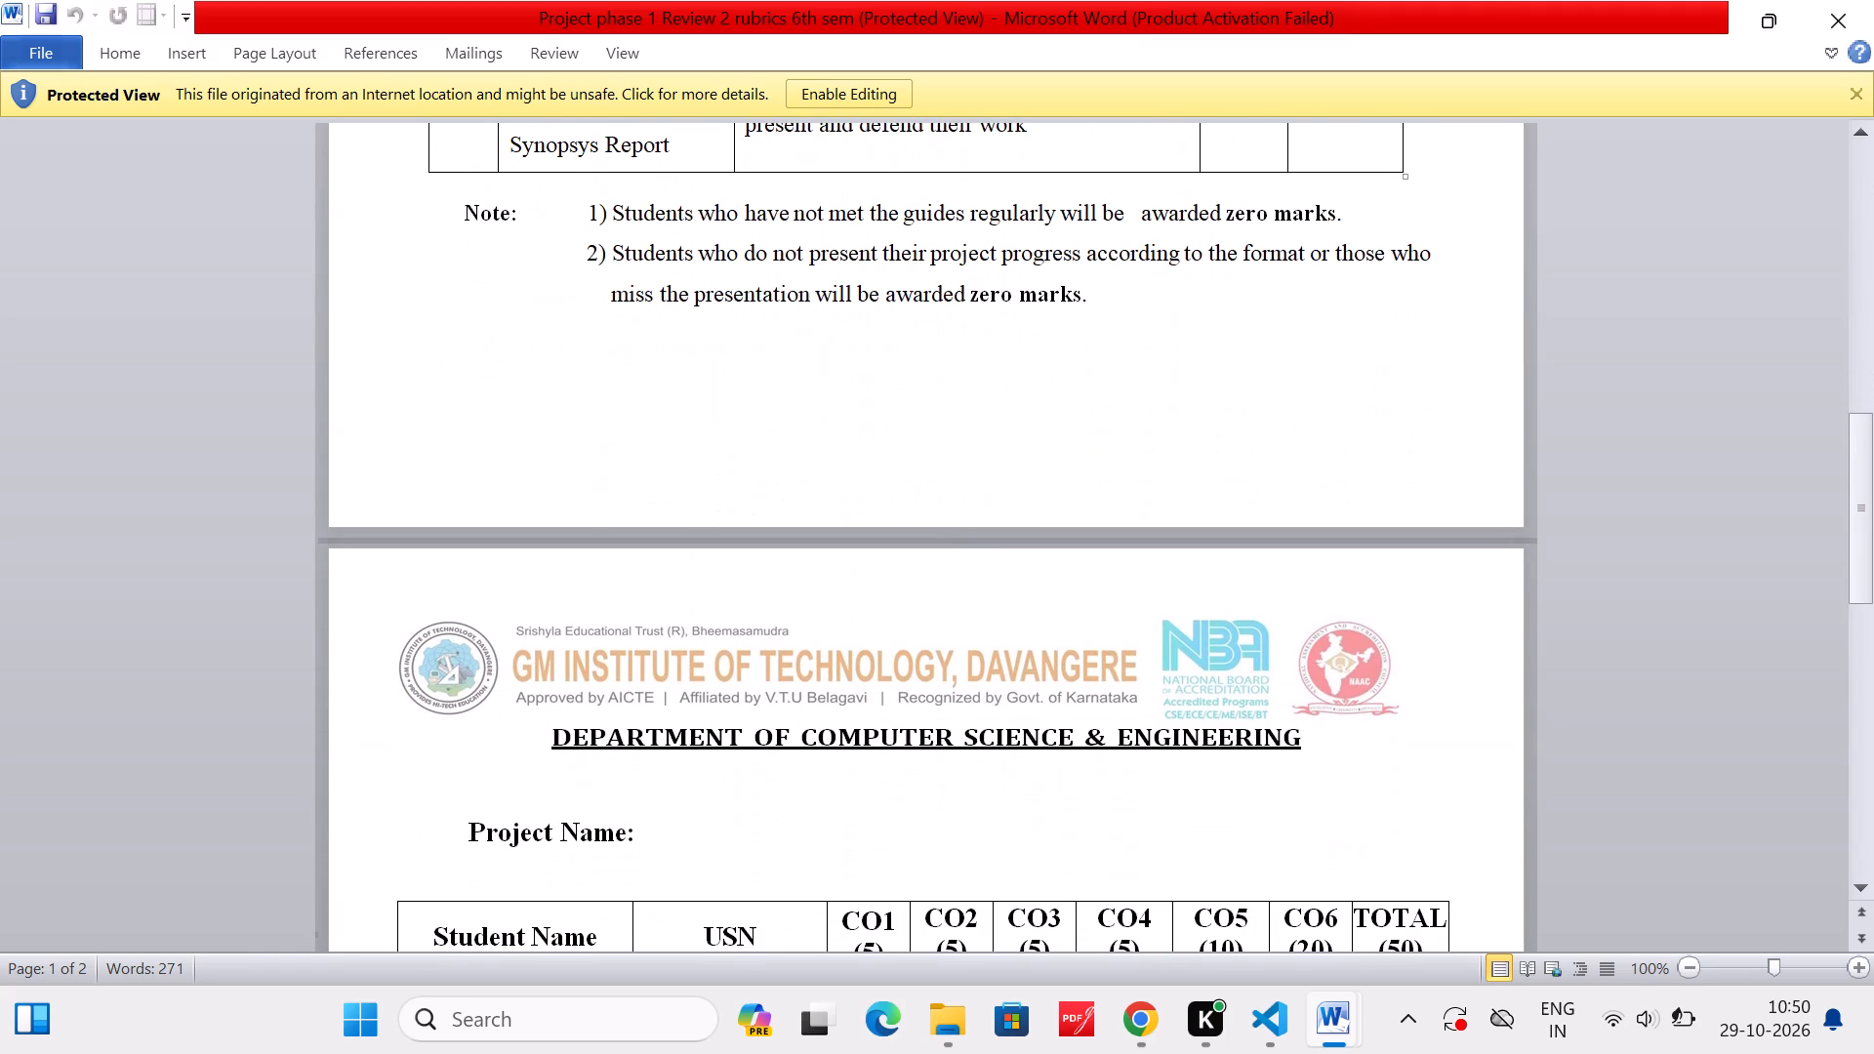
pyautogui.click(1854, 11)
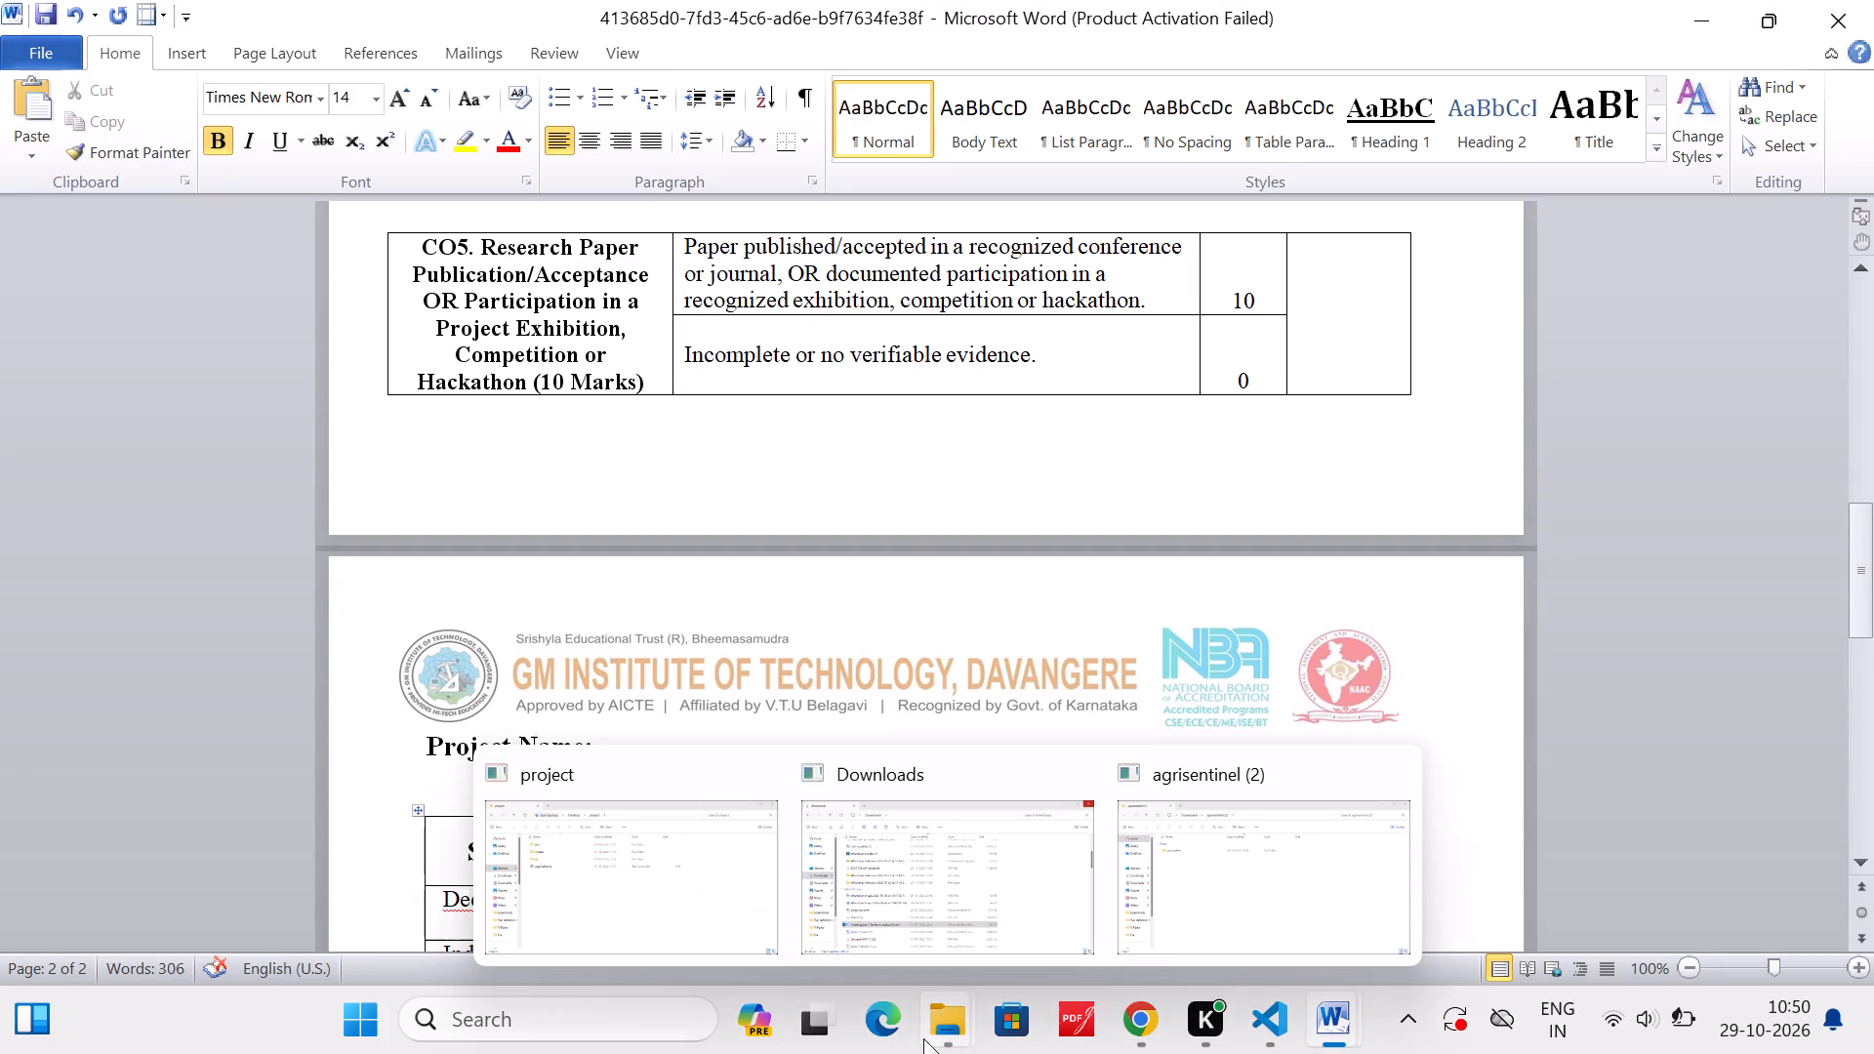
# Open the phase 1-Review 1 (2) presentation from Downloads and copy the AgriSentinel project title from its first slide.
pyautogui.click(972, 832)
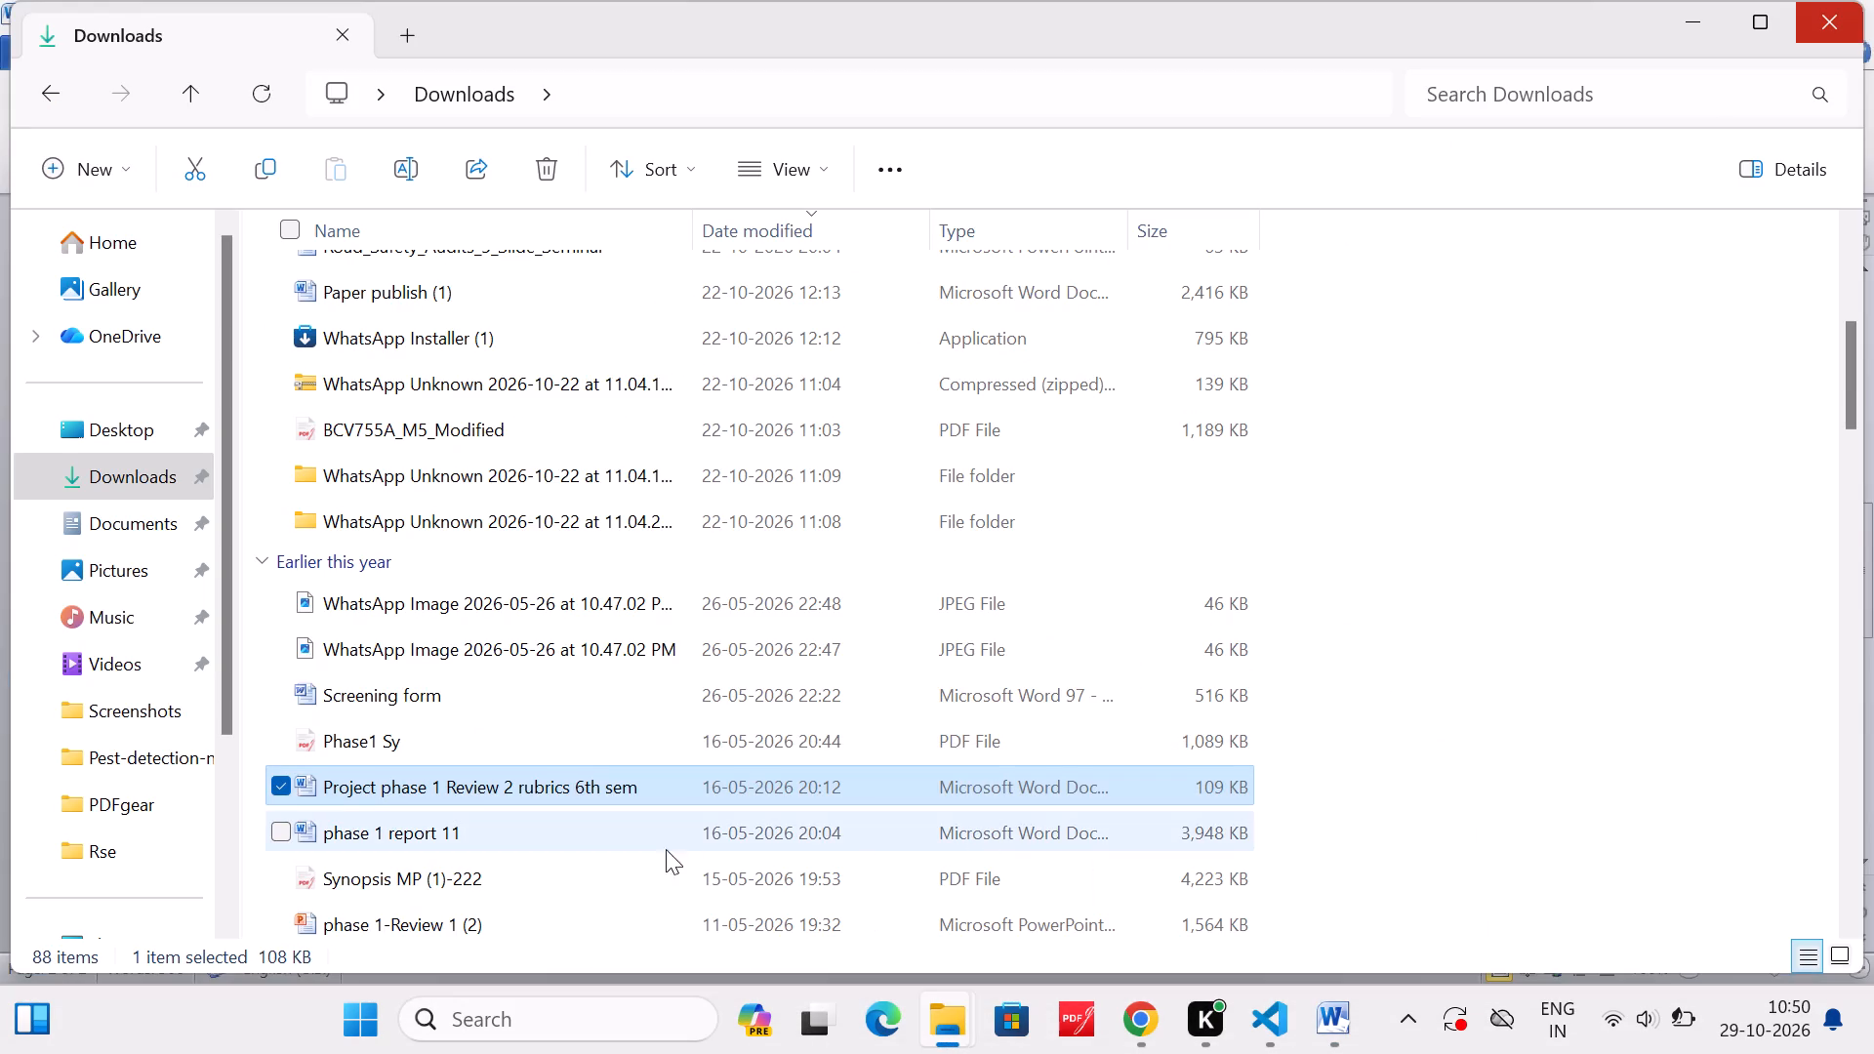
pyautogui.scroll(-3, 632, 829)
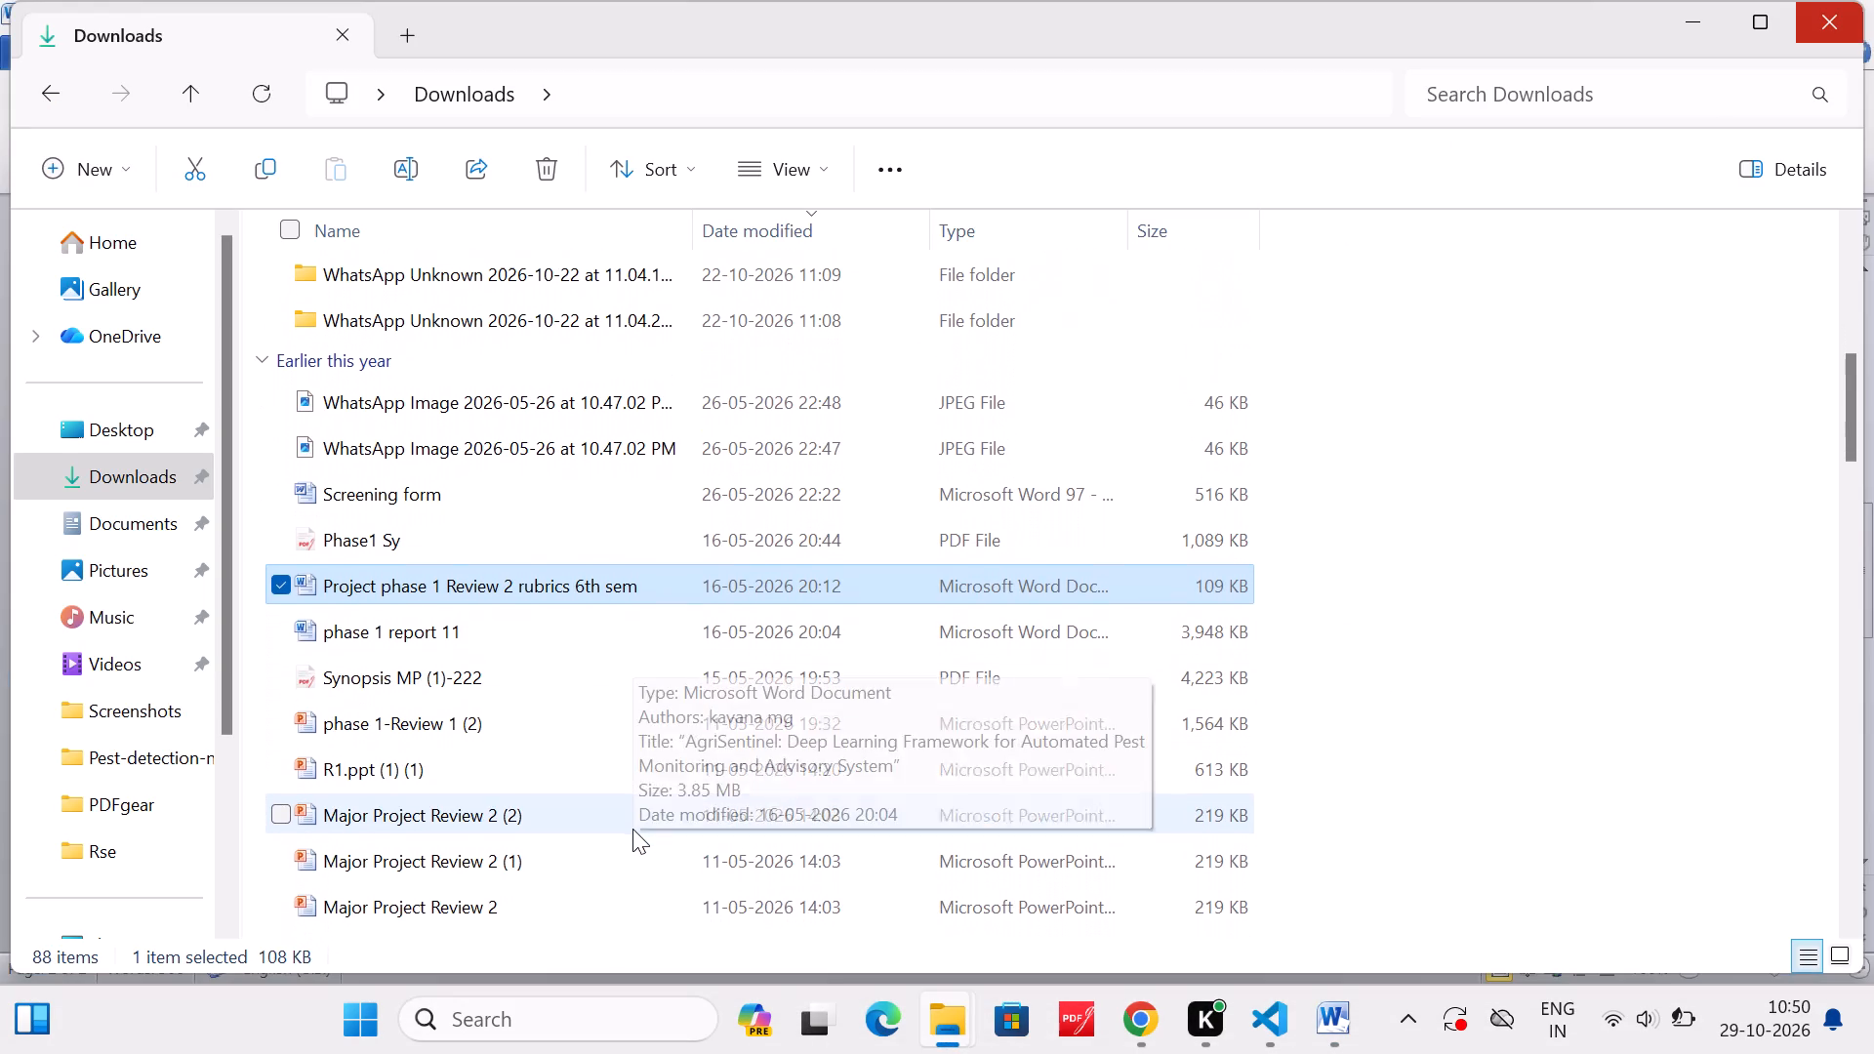
pyautogui.doubleClick(466, 717)
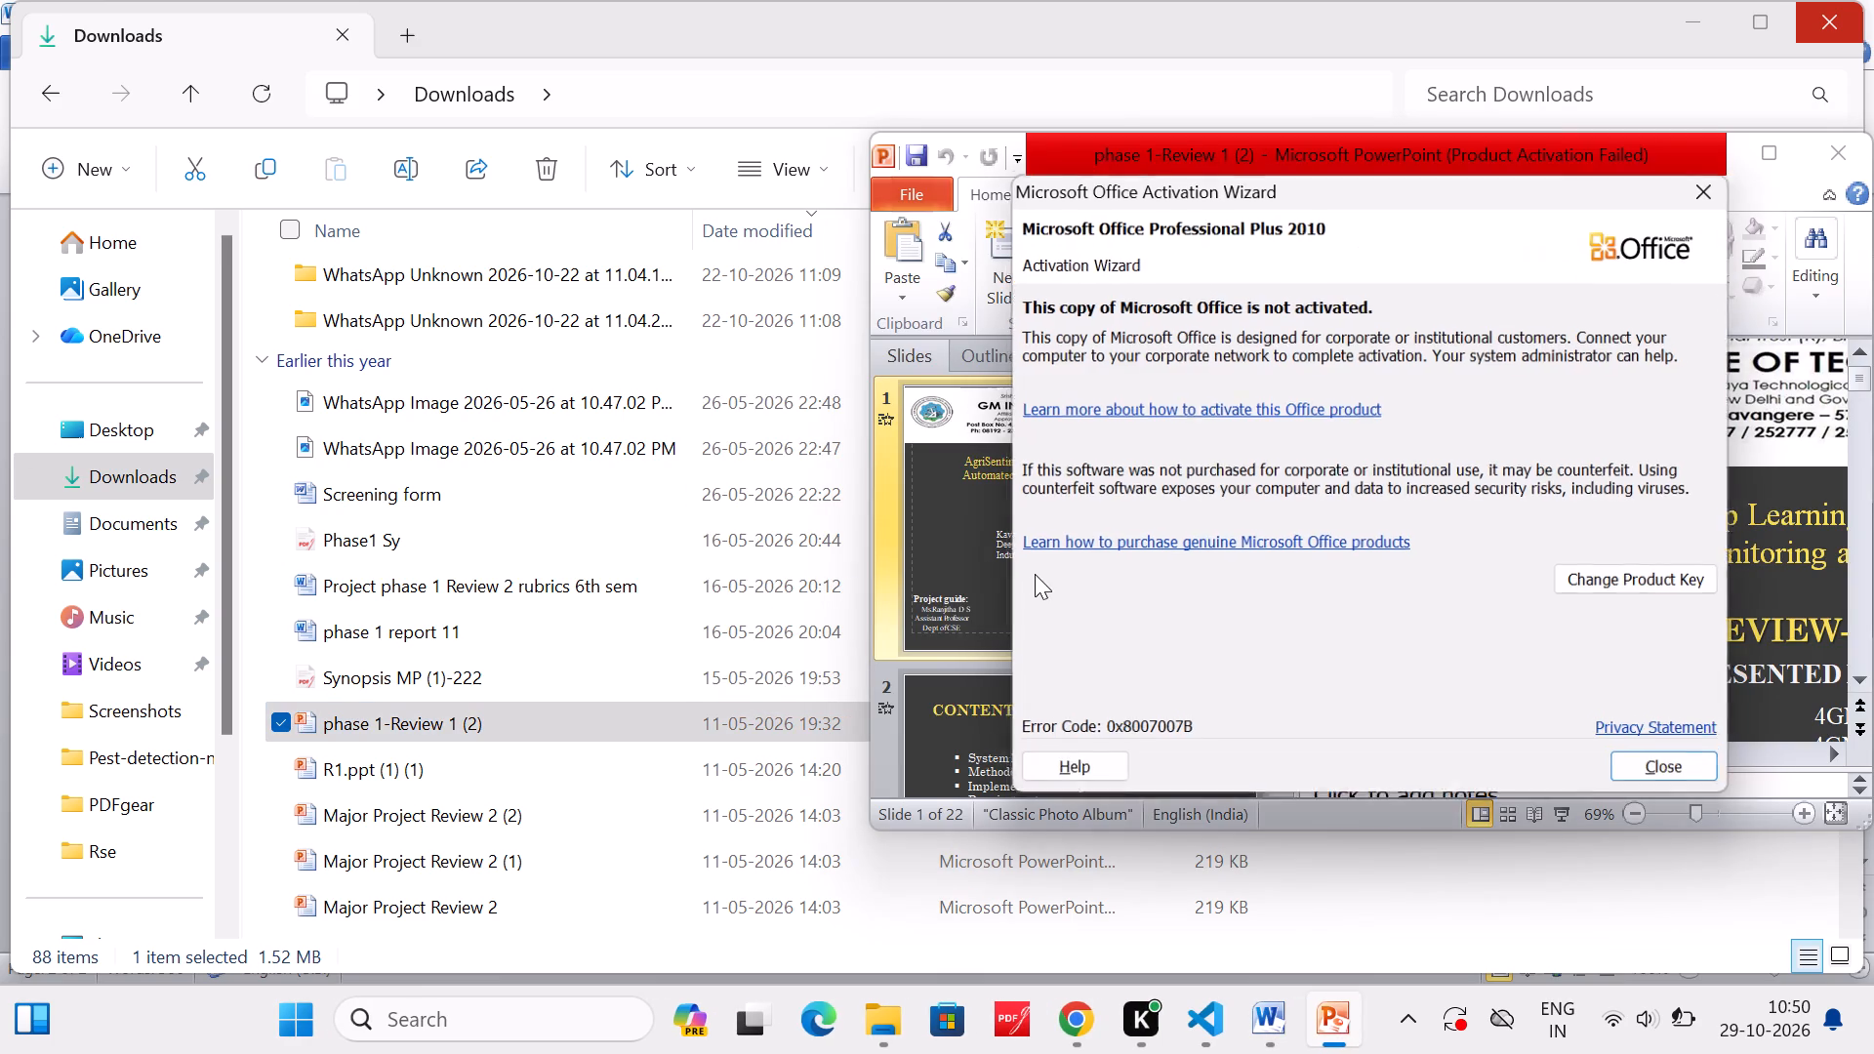
pyautogui.click(1701, 193)
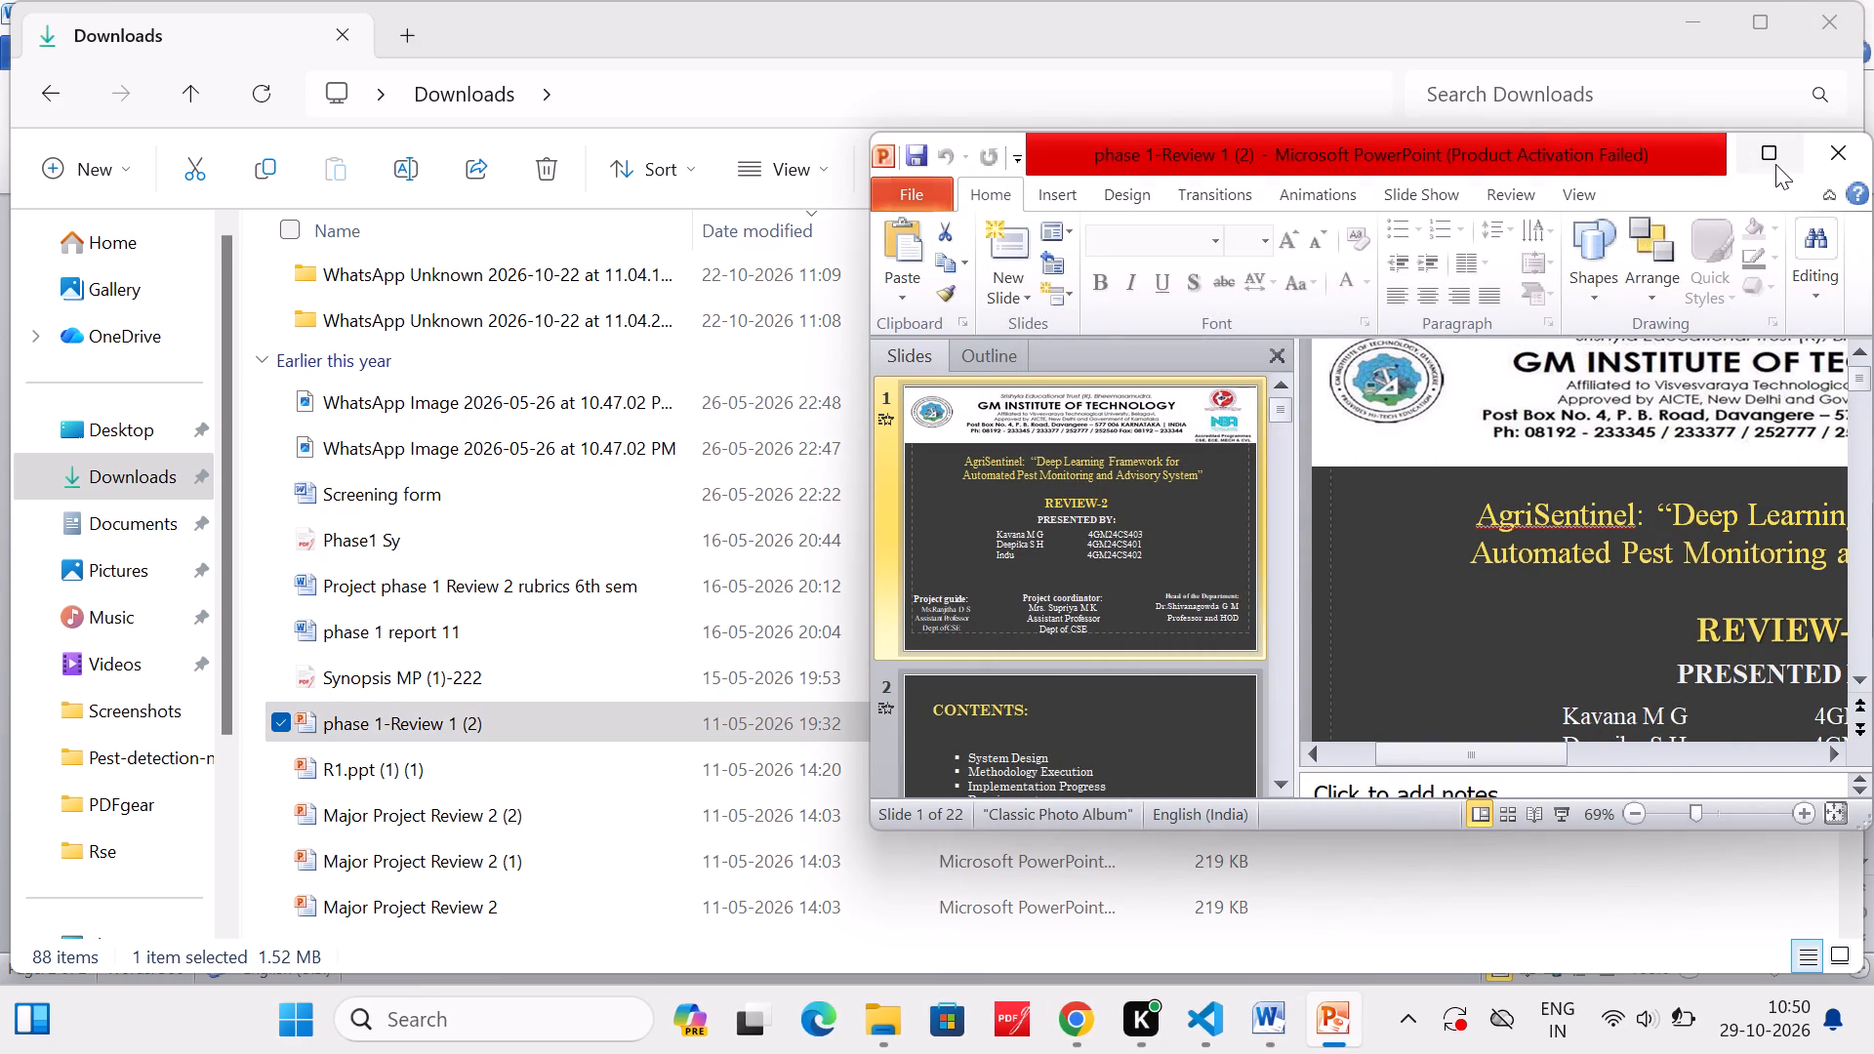
pyautogui.click(1775, 164)
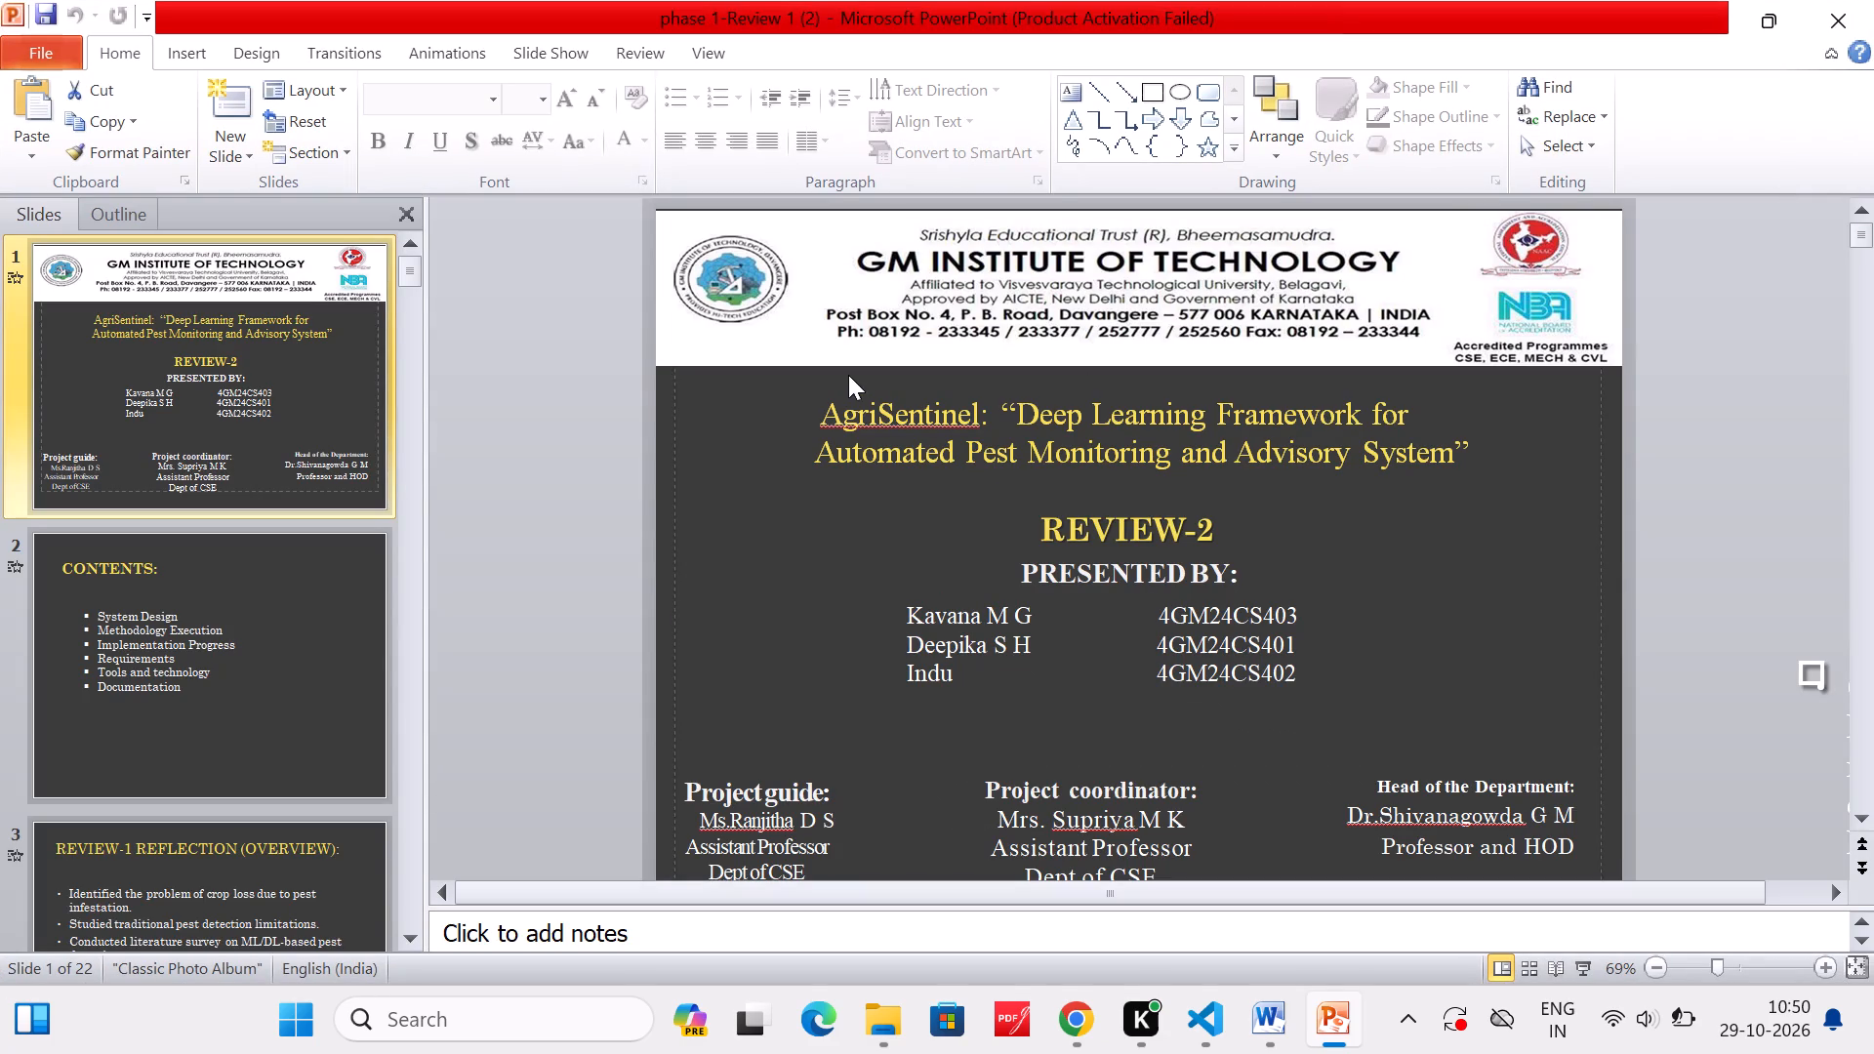
pyautogui.moveTo(819, 425); pyautogui.dragTo(1422, 477)
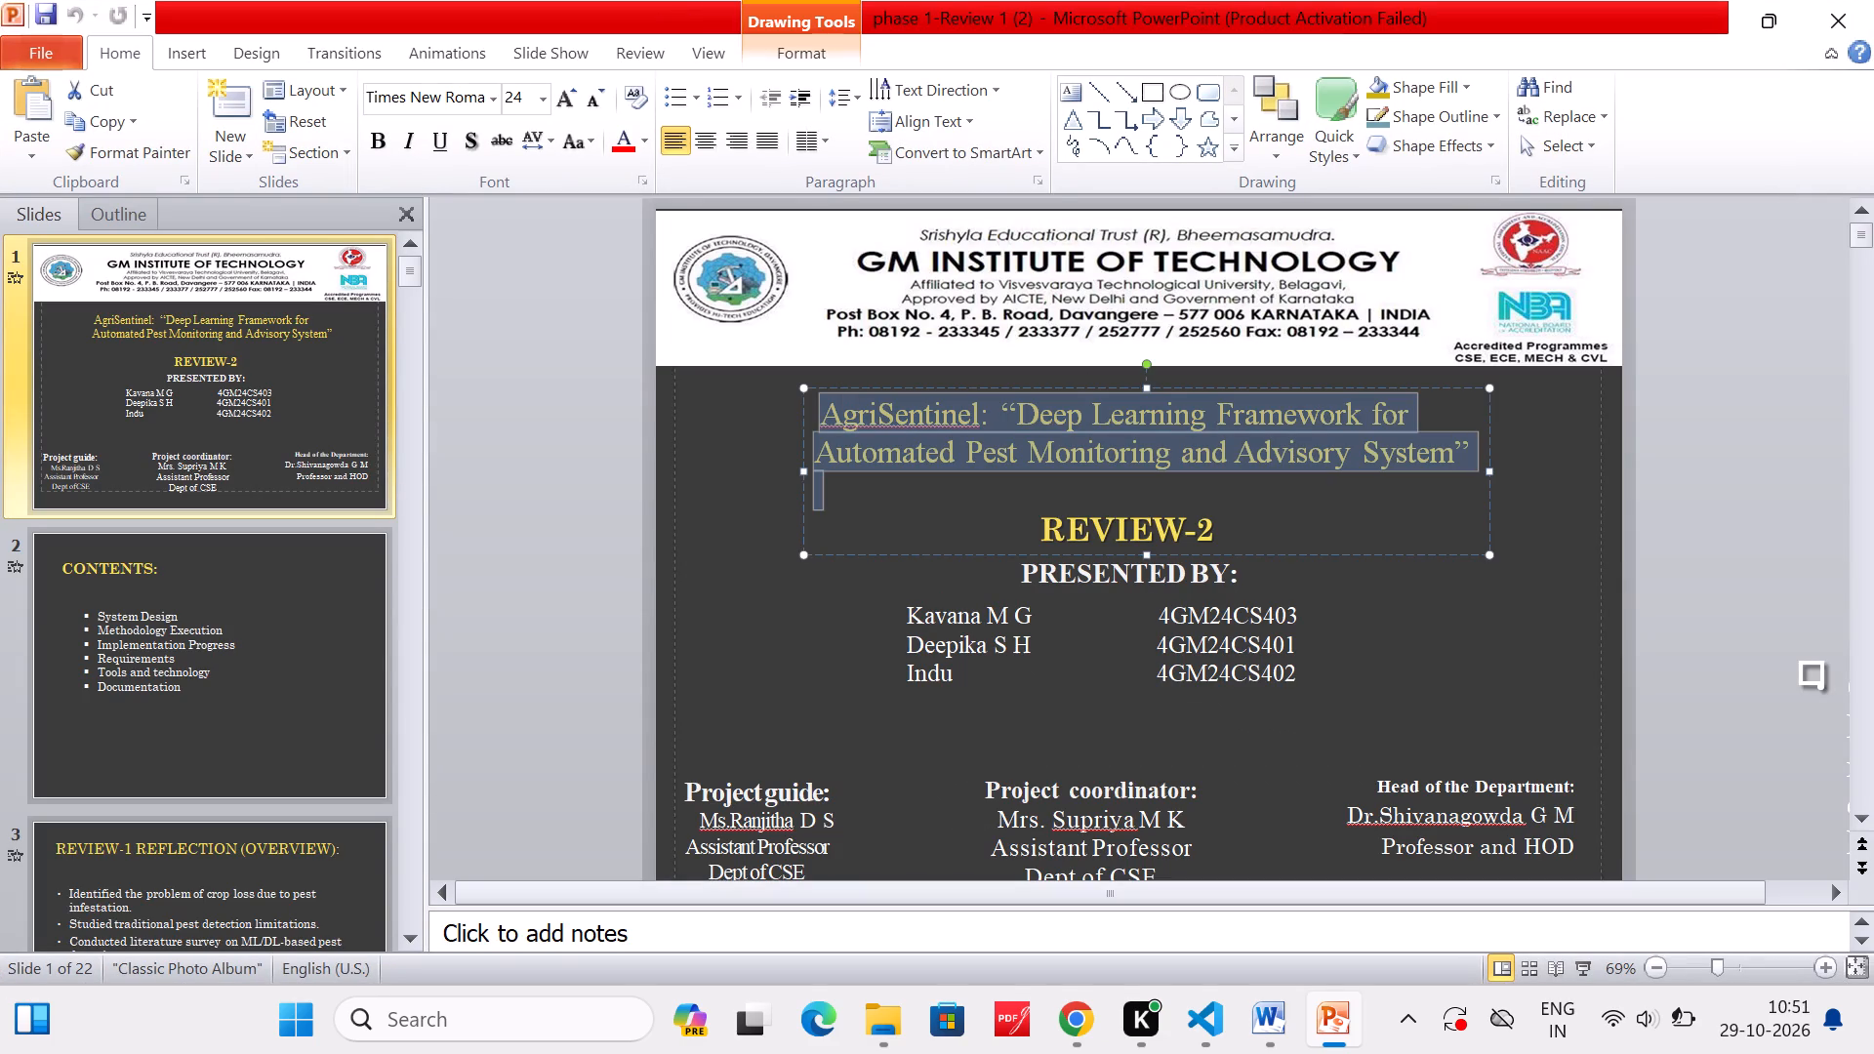
pyautogui.moveTo(1422, 477); pyautogui.dragTo(1424, 479)
pyautogui.hotkey('ctrl', 'c')
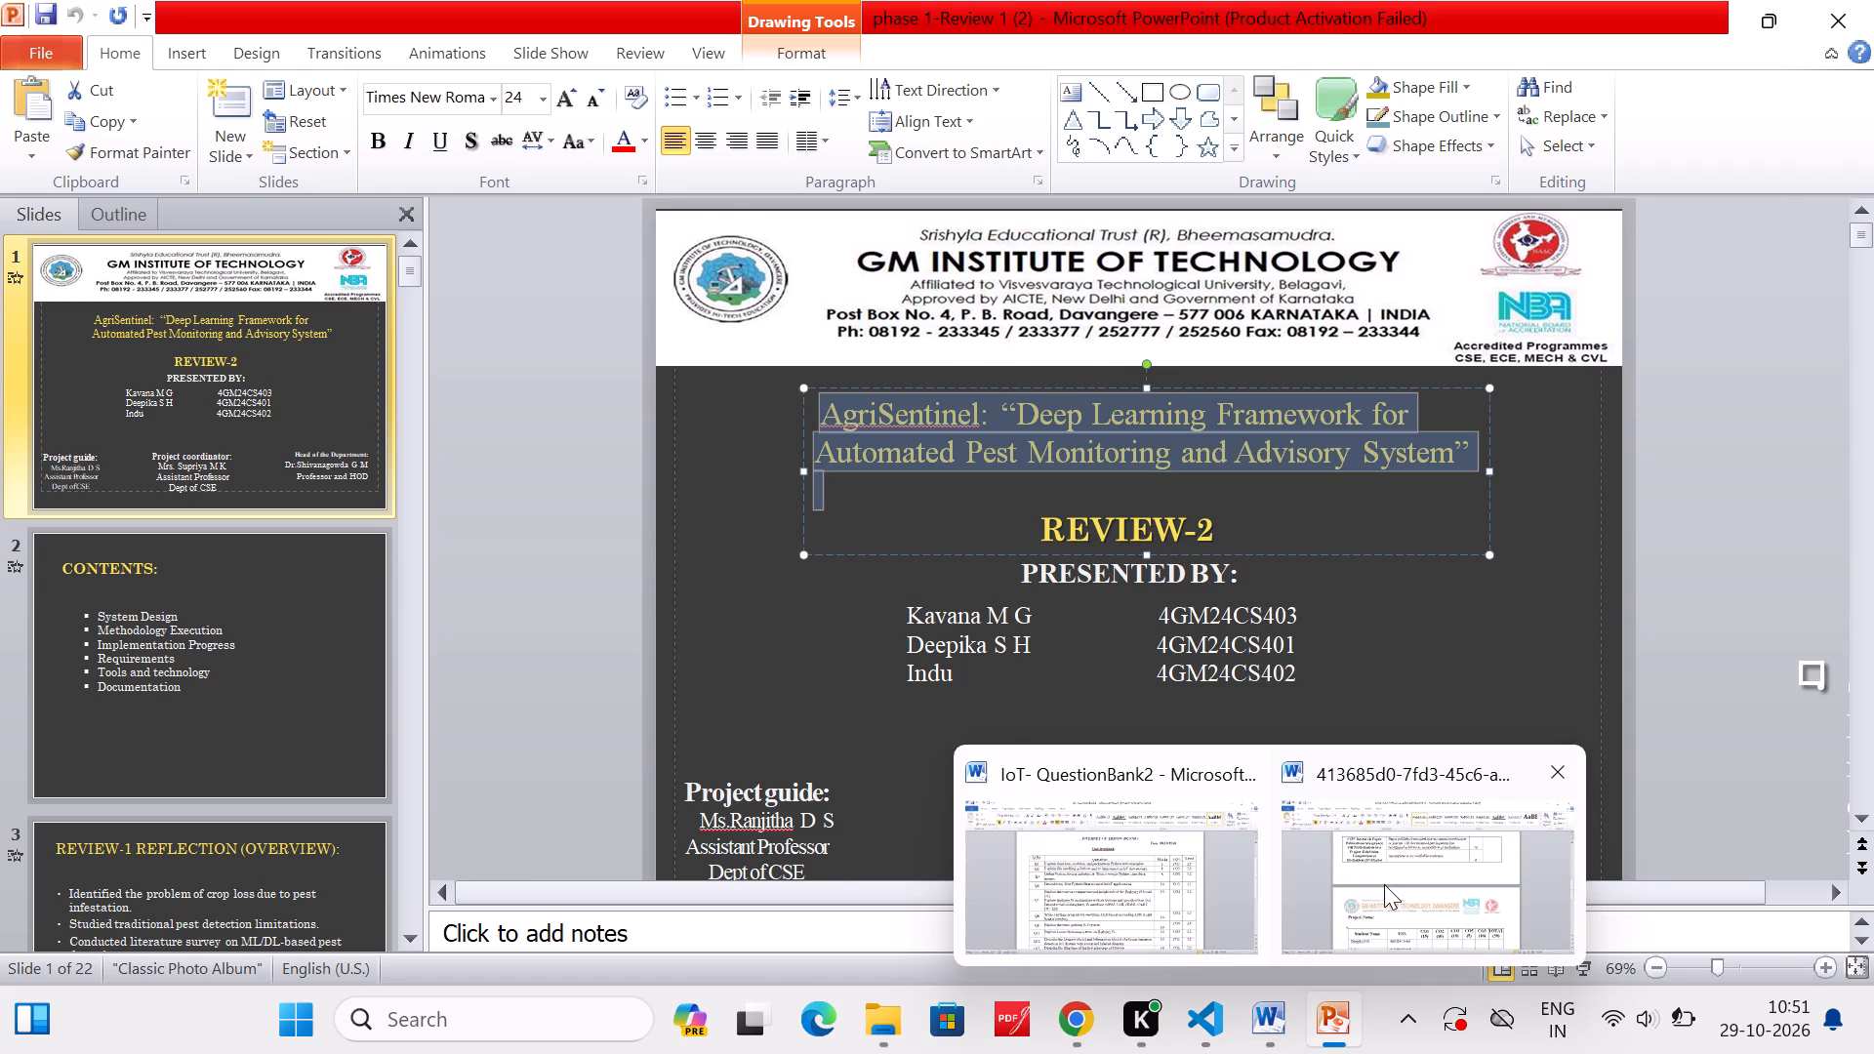
# Back in the Word evaluation document, paste the copied project title after the Project Name label, separated by a space.
pyautogui.click(1384, 884)
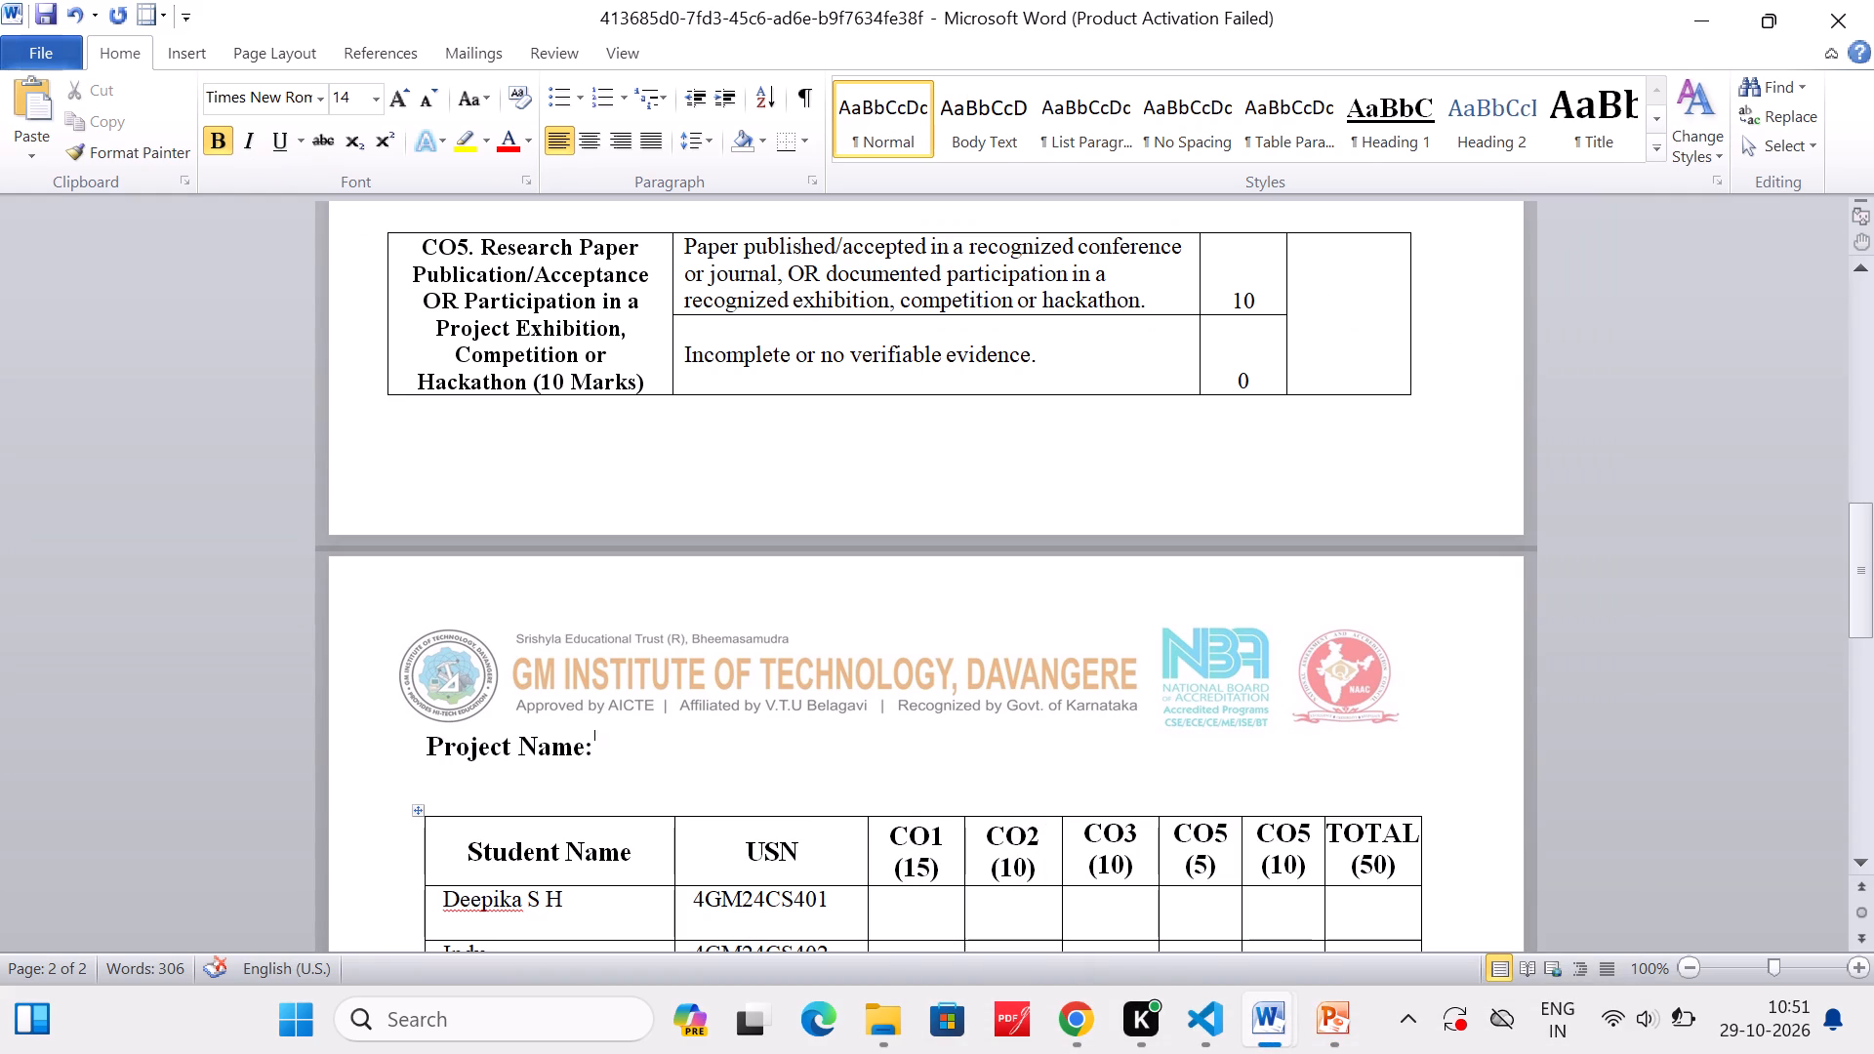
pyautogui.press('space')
pyautogui.hotkey('ctrl', 'v')
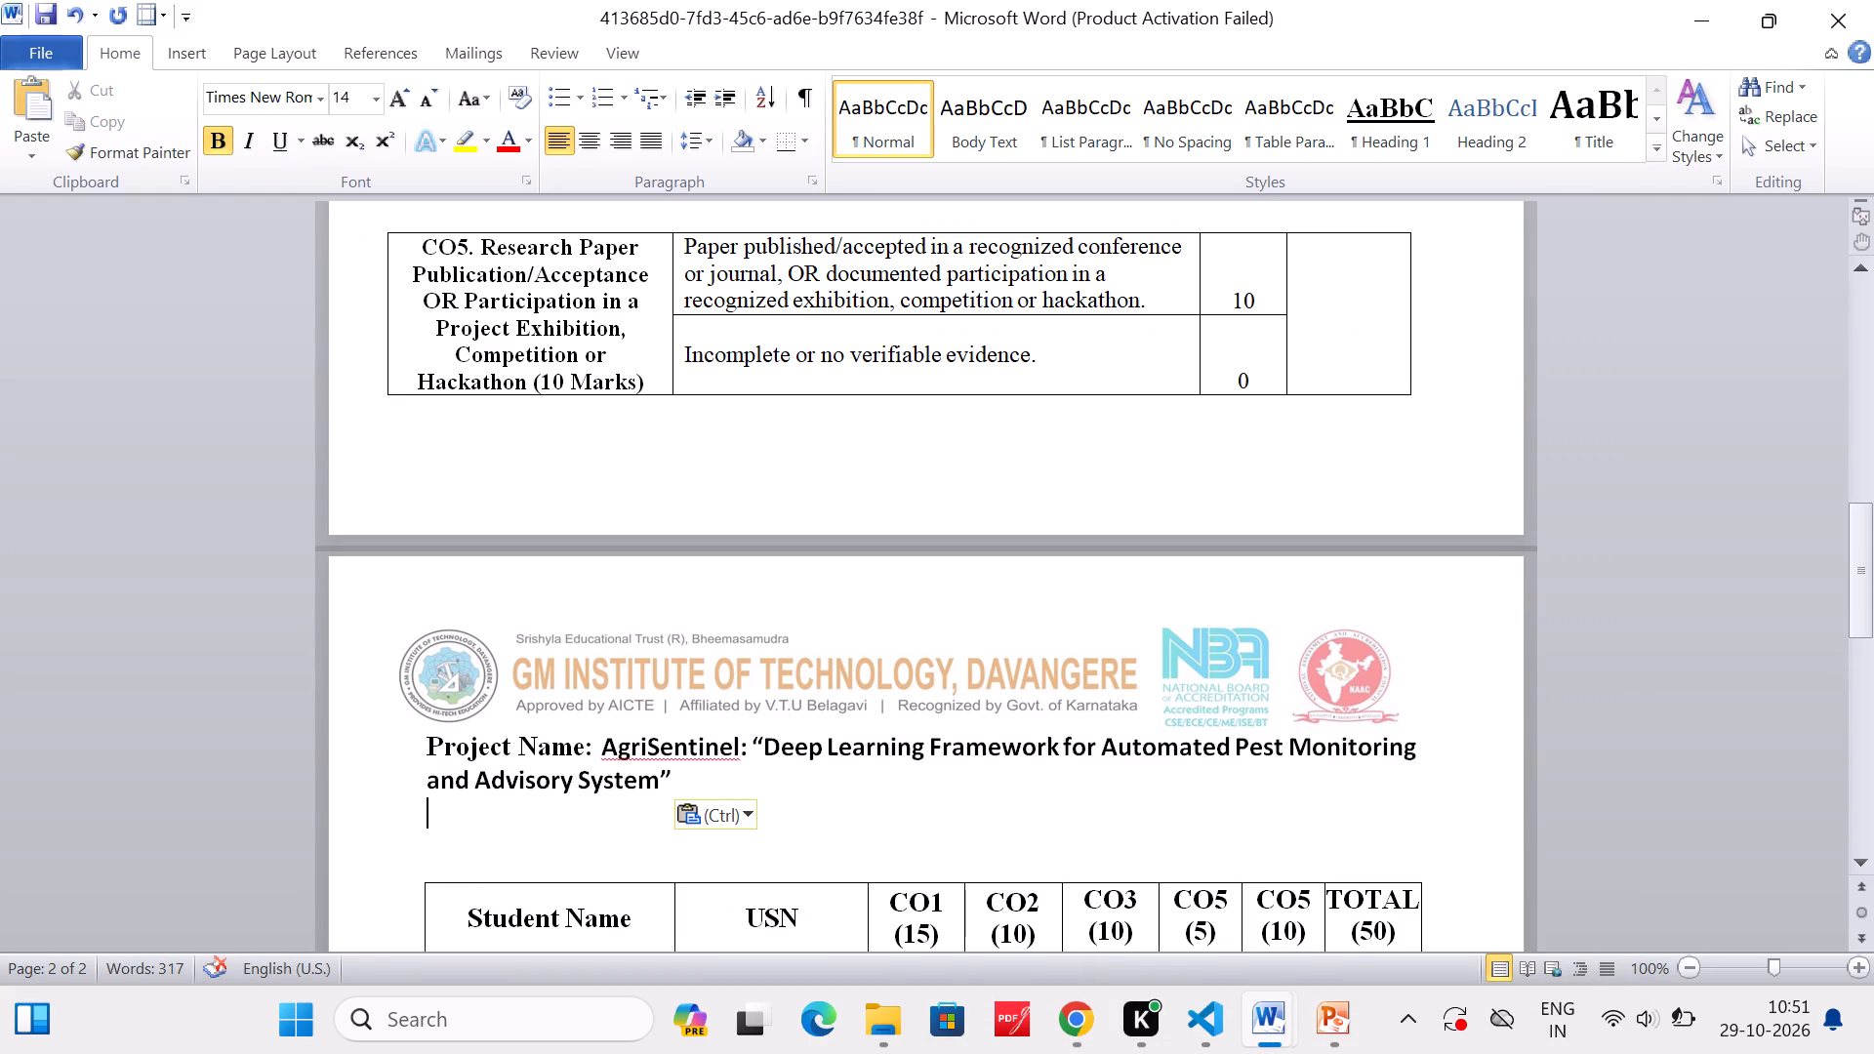
# Move the opening quotation mark from before "Deep" to before "AgriSentinel", and retype the closing quotation mark after "System".
pyautogui.click(759, 756)
pyautogui.press('BackSpace')
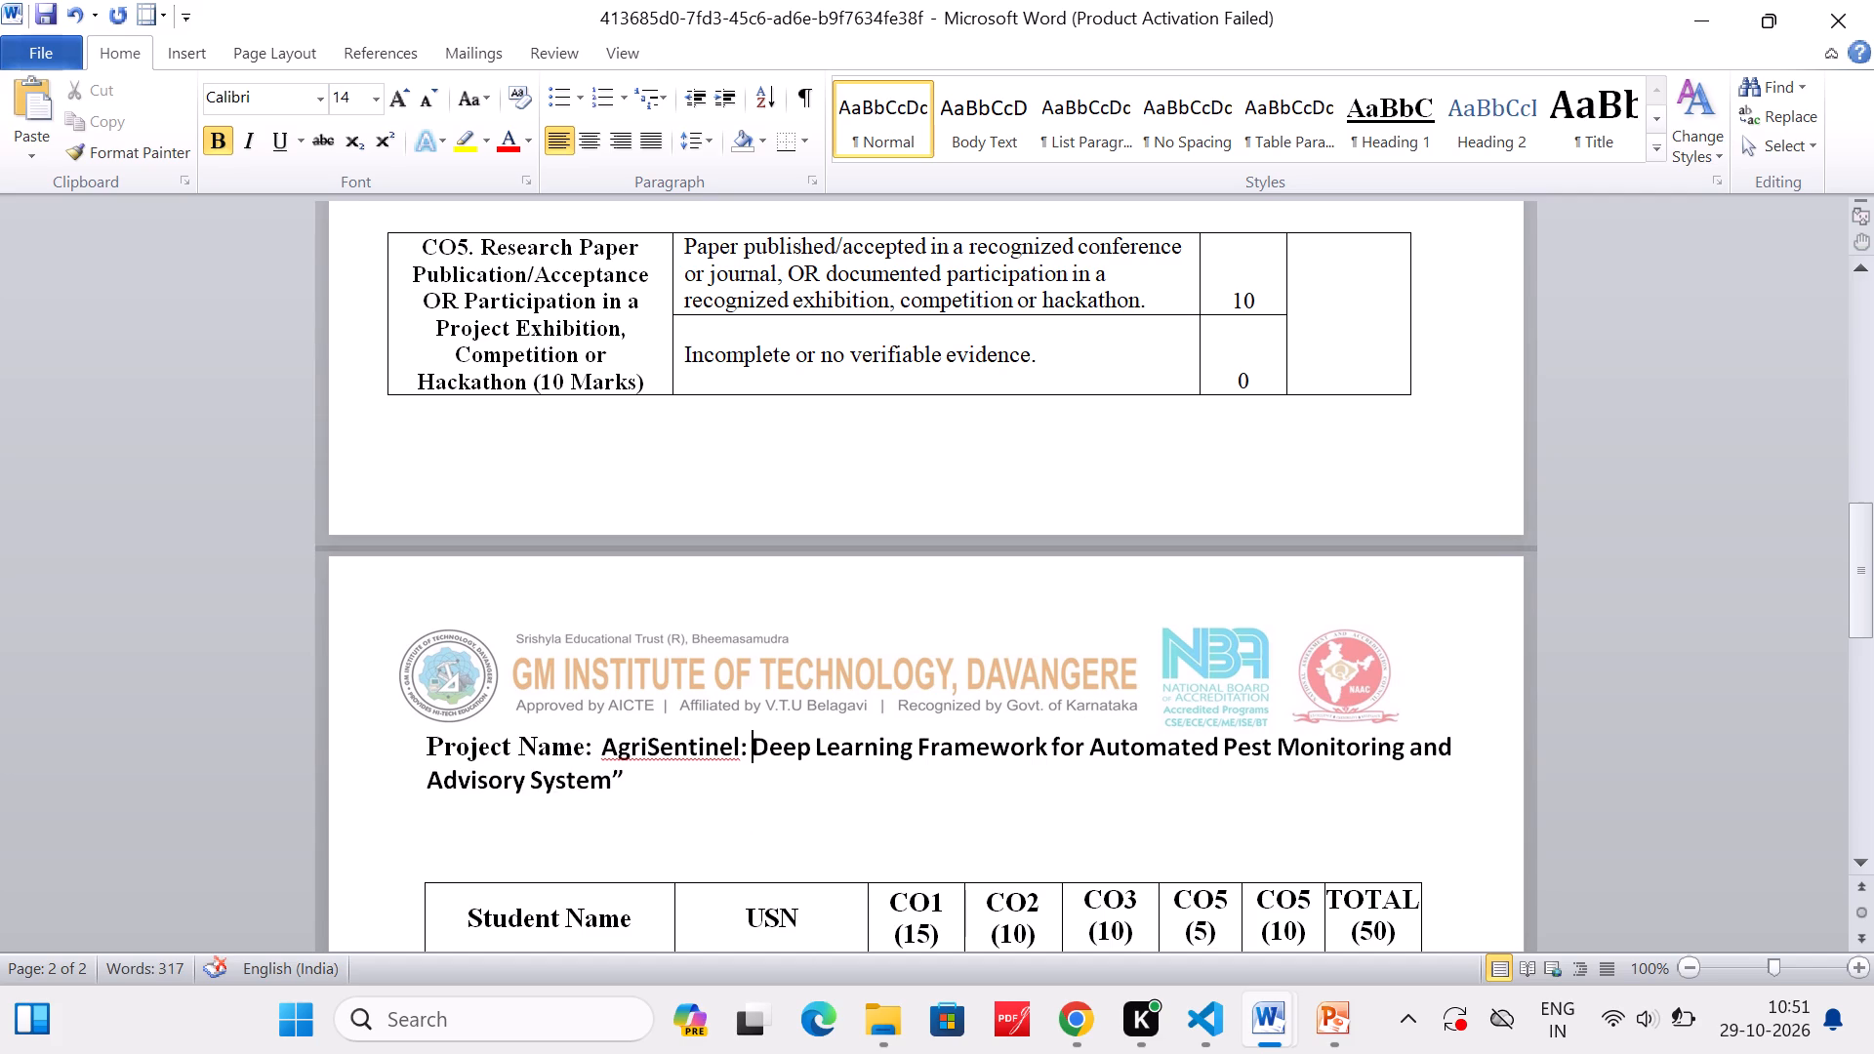
pyautogui.click(598, 745)
pyautogui.hotkey('shift', '"')
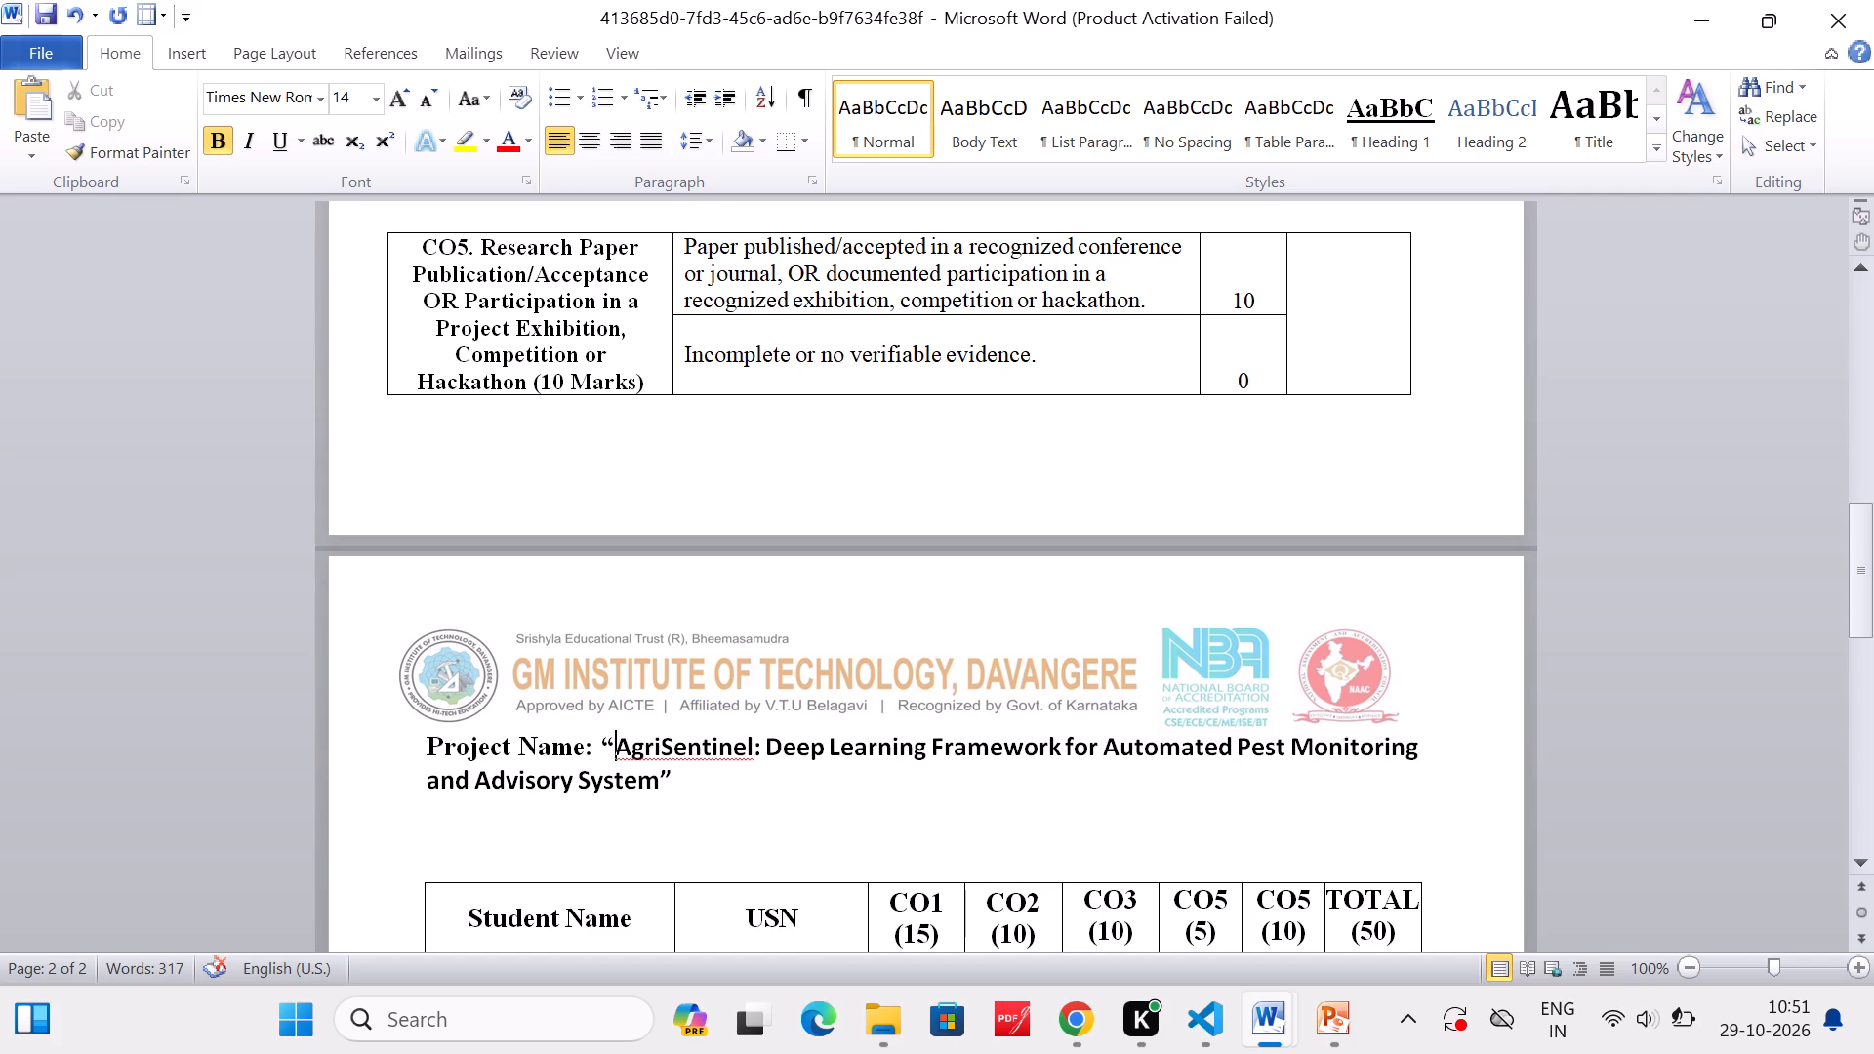
pyautogui.click(695, 790)
pyautogui.press('BackSpace')
pyautogui.hotkey('shift', '"')
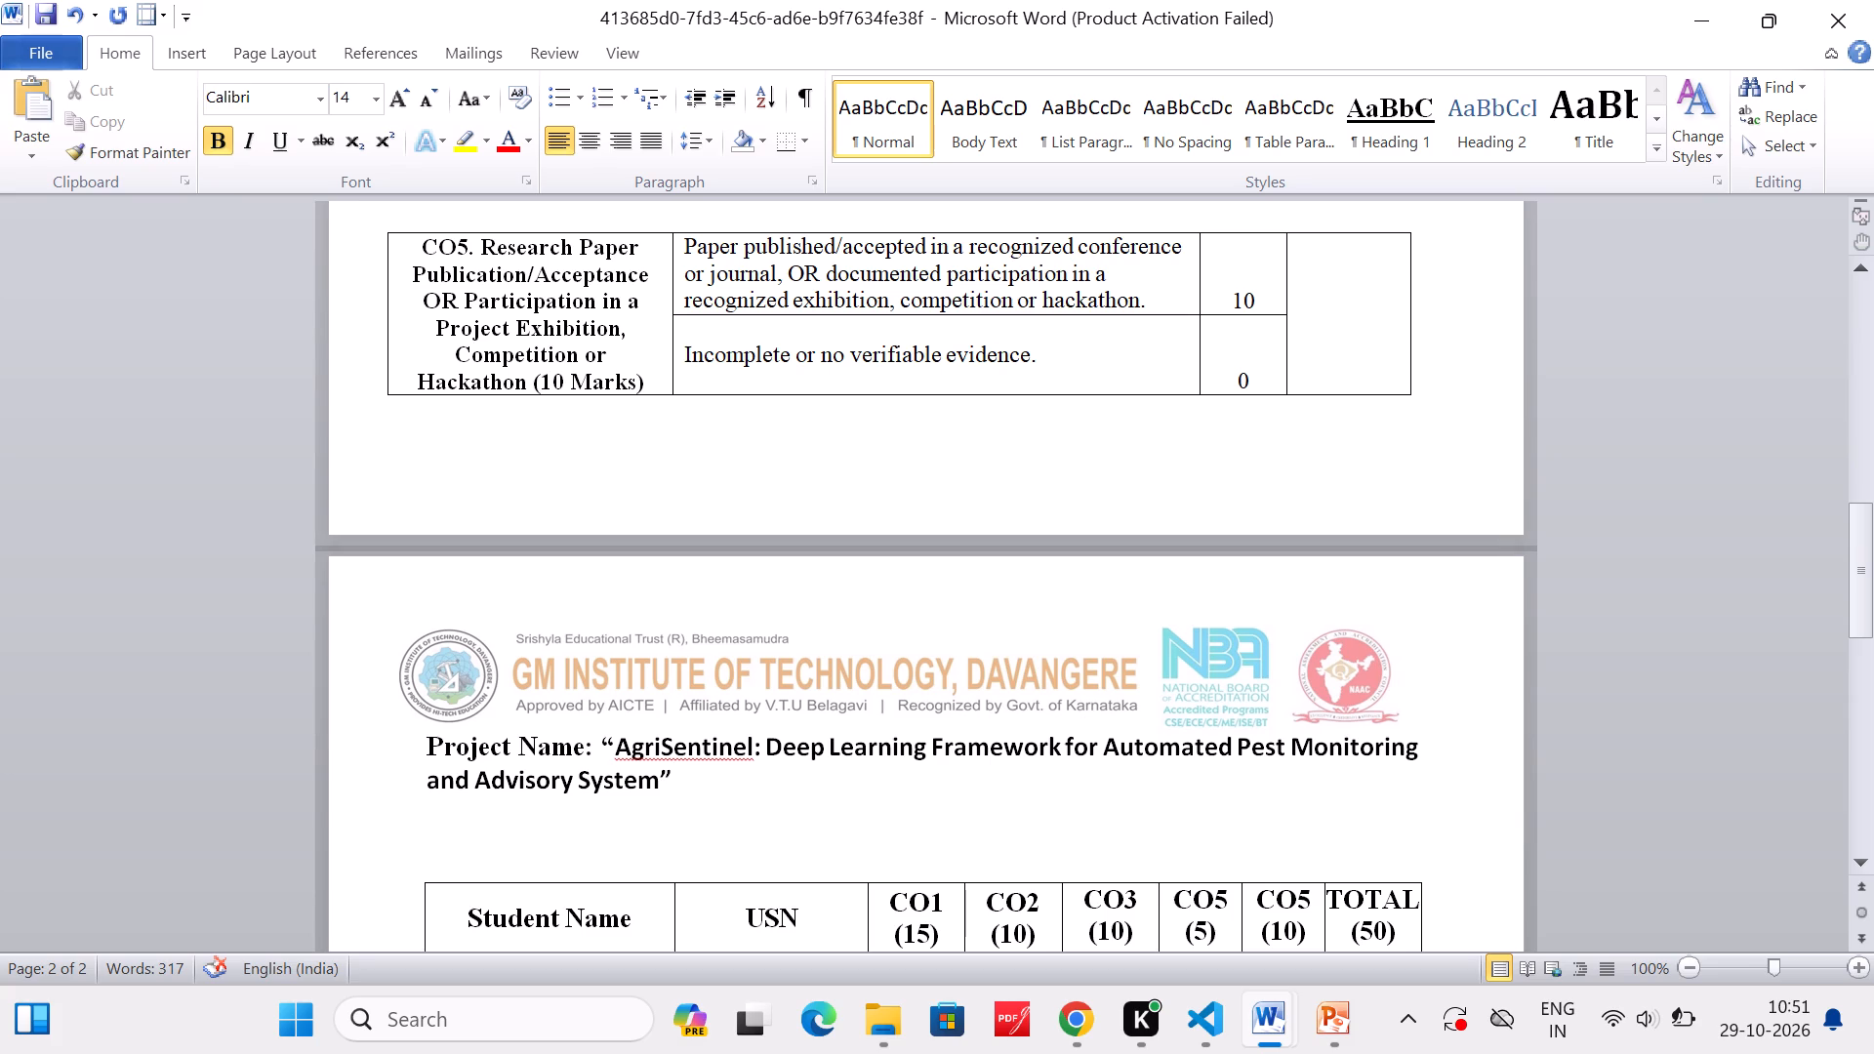
# Set the font of the pasted project title to Times New Roman.
pyautogui.moveTo(599, 747); pyautogui.dragTo(643, 779)
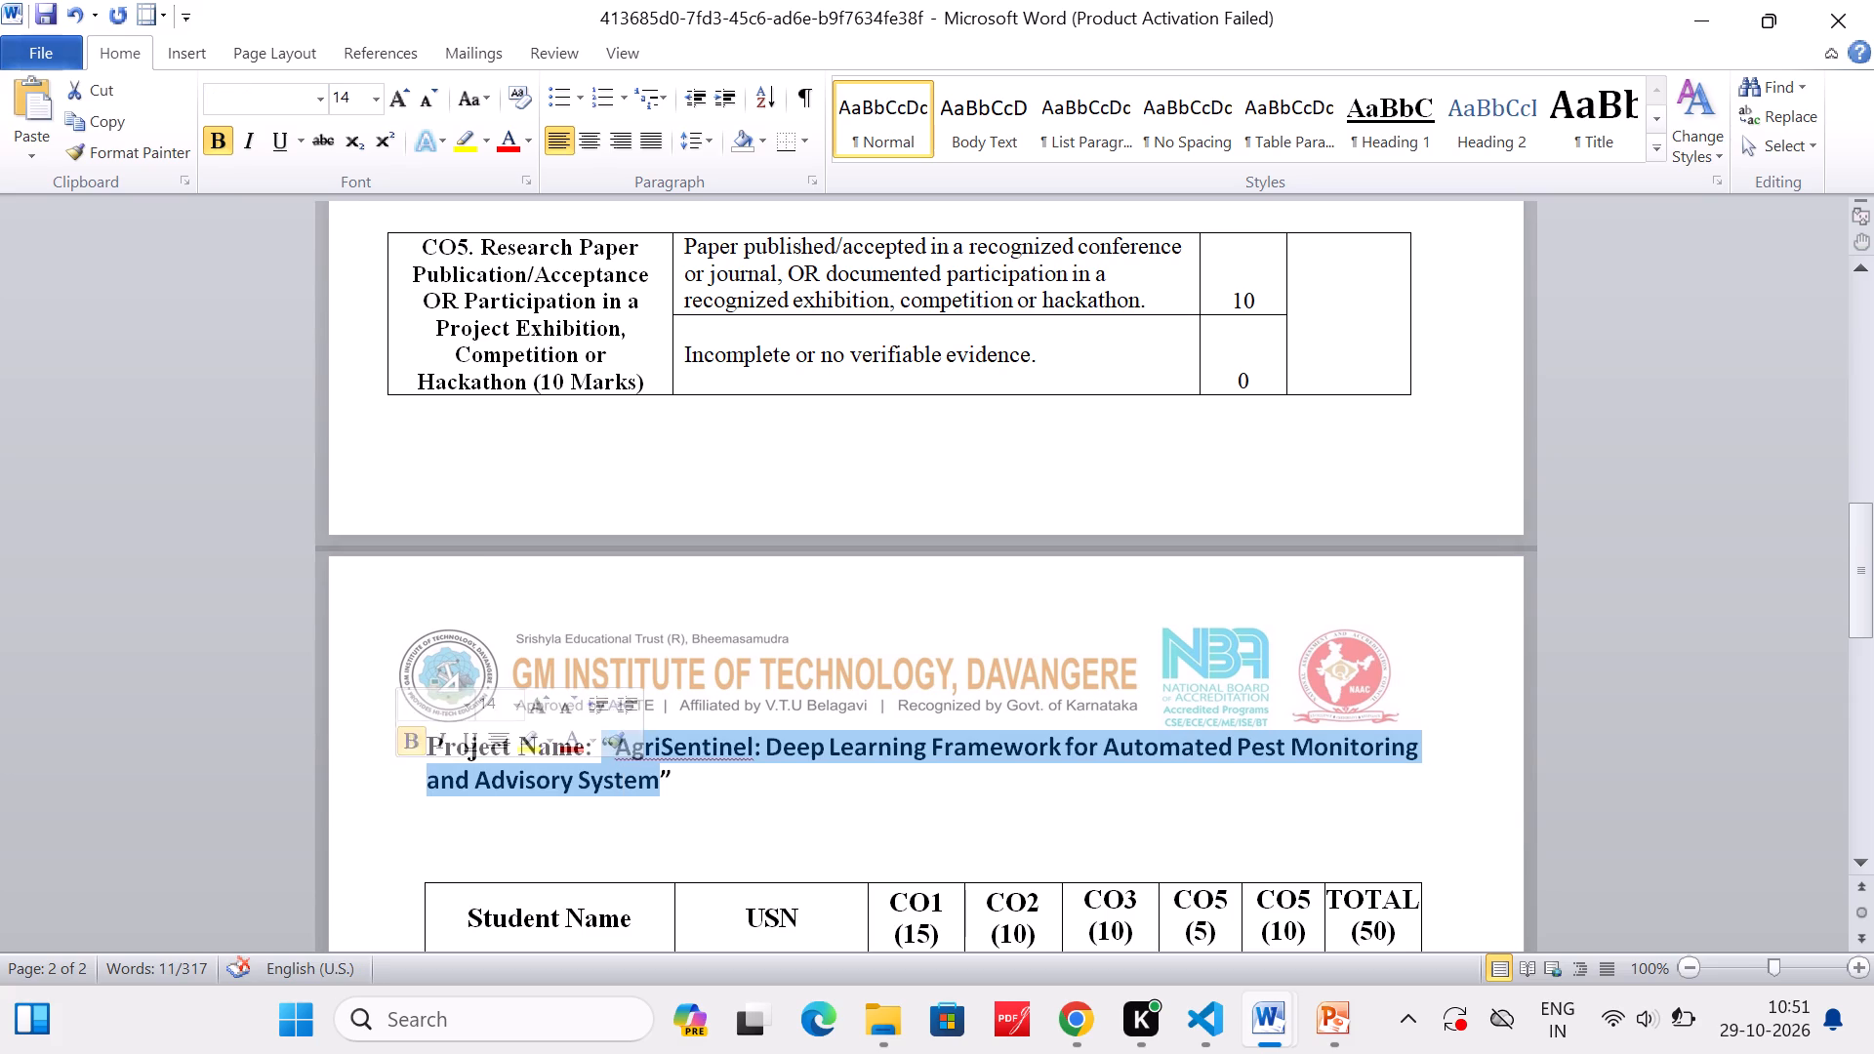
pyautogui.click(320, 88)
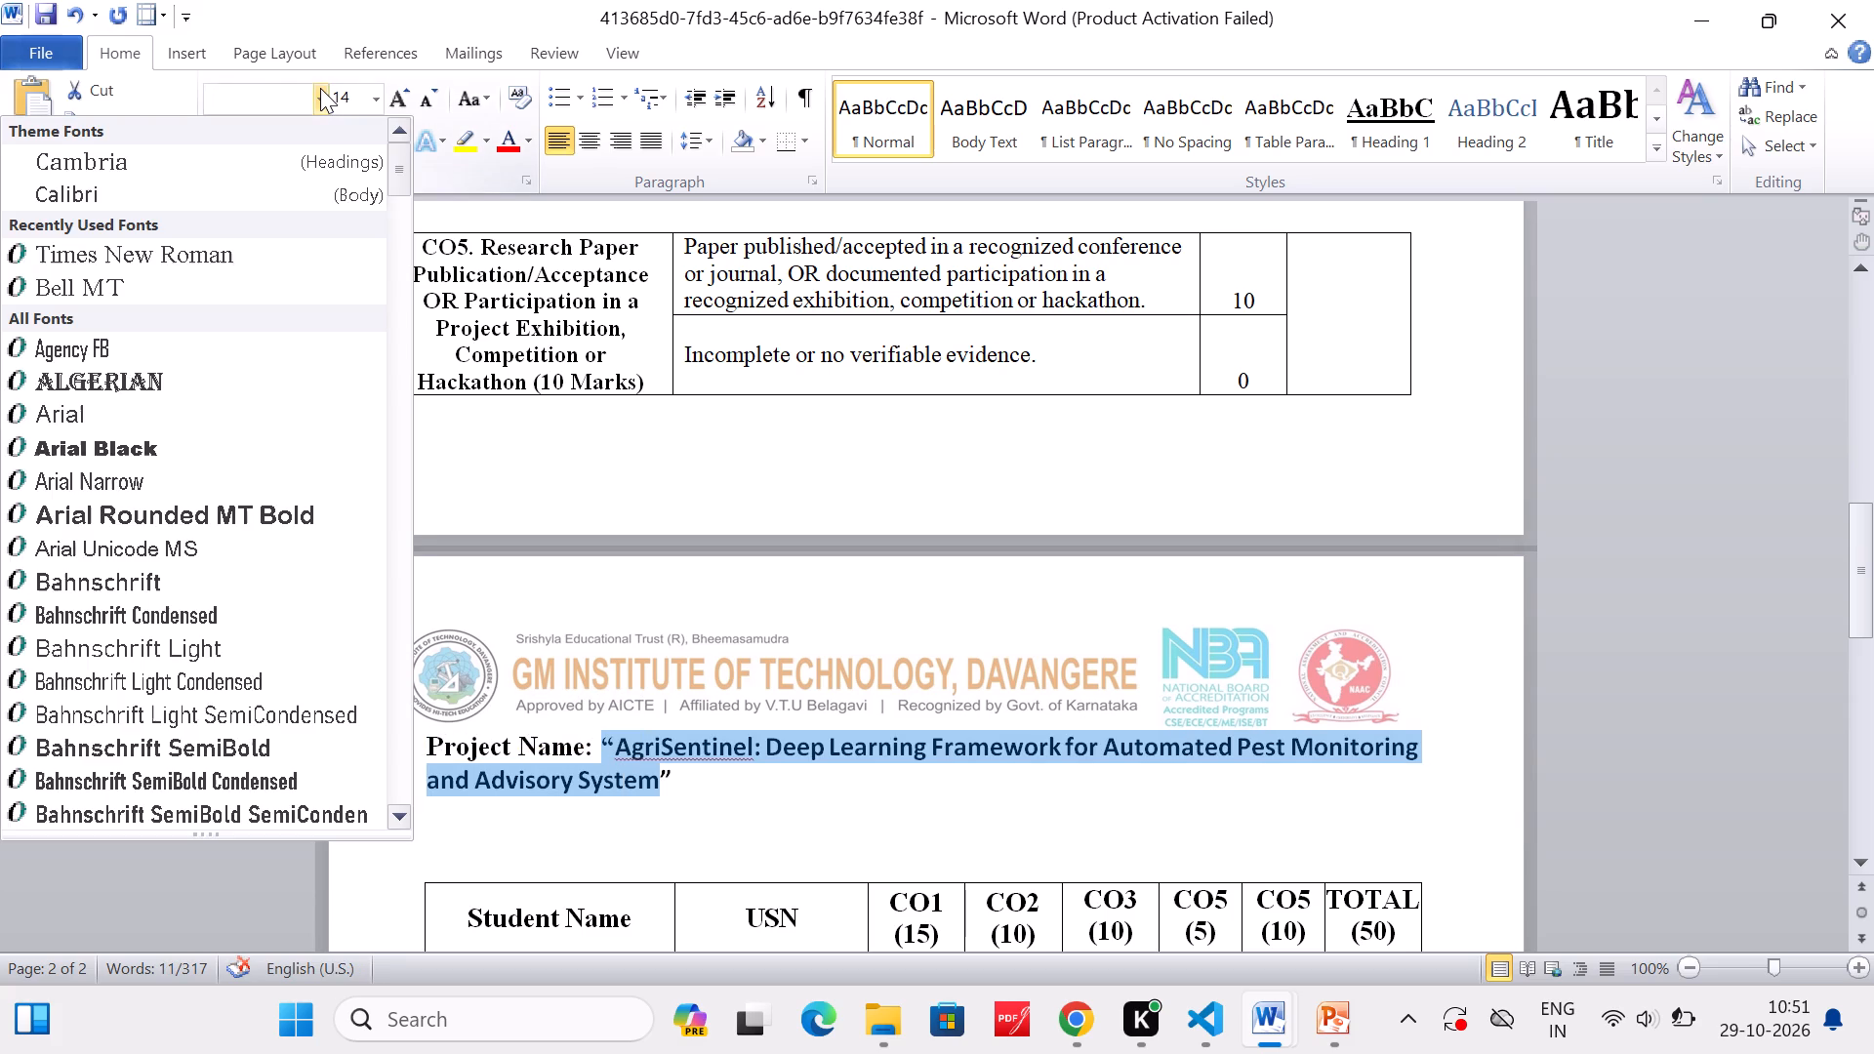
pyautogui.click(153, 245)
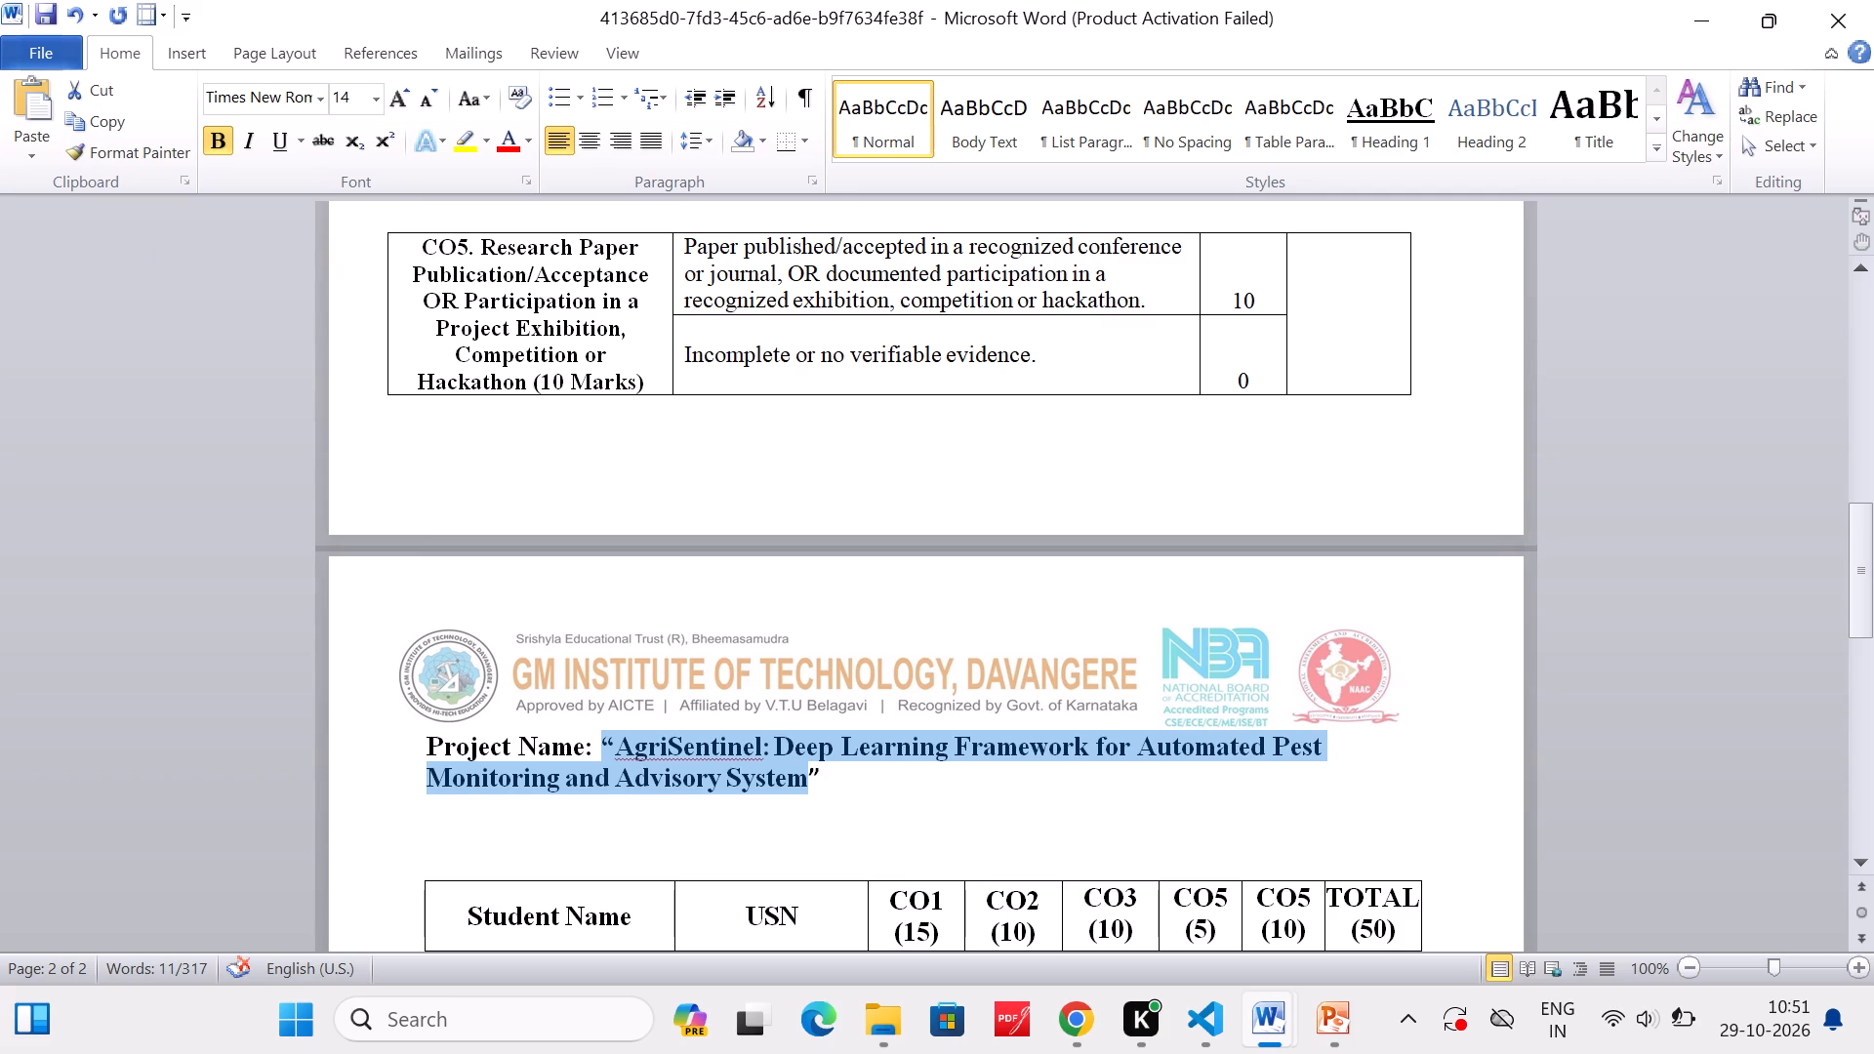
# Replace the closing quotation mark at the end of the project title with a newly entered one.
pyautogui.click(827, 770)
pyautogui.press('BackSpace')
pyautogui.hotkey('shift', '"')
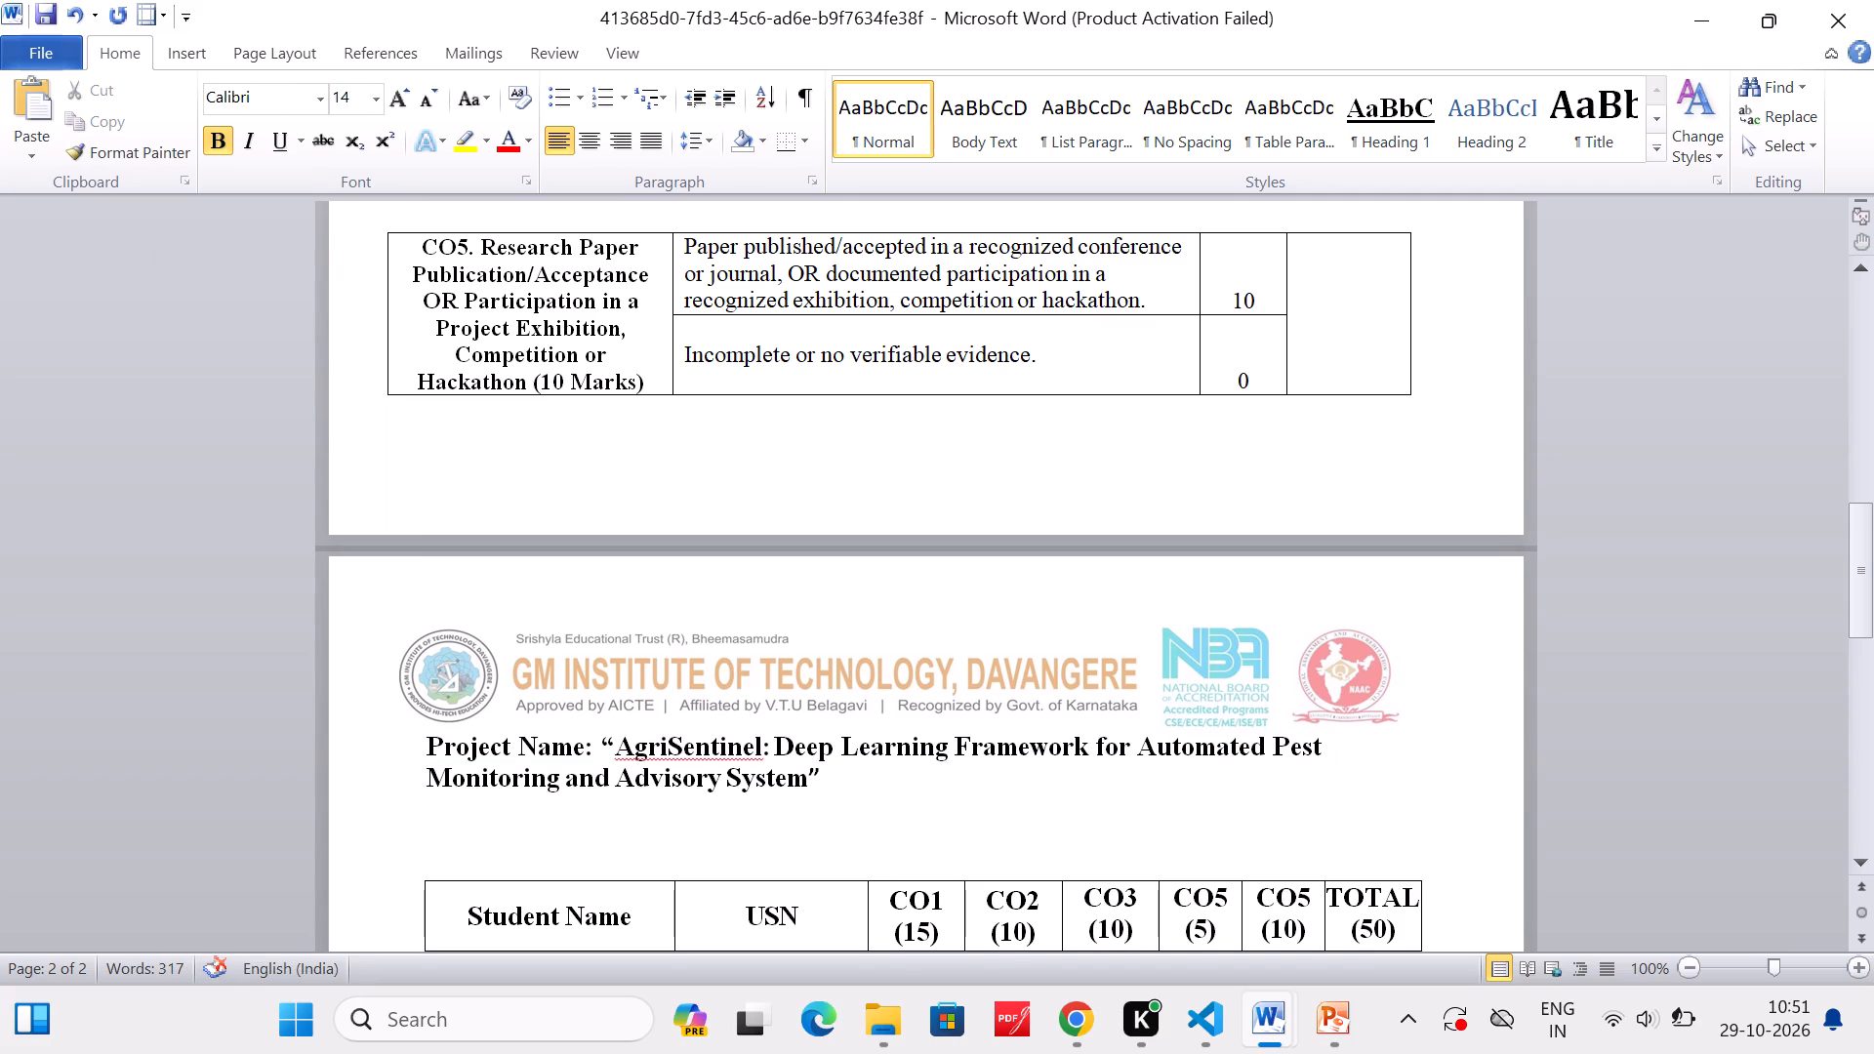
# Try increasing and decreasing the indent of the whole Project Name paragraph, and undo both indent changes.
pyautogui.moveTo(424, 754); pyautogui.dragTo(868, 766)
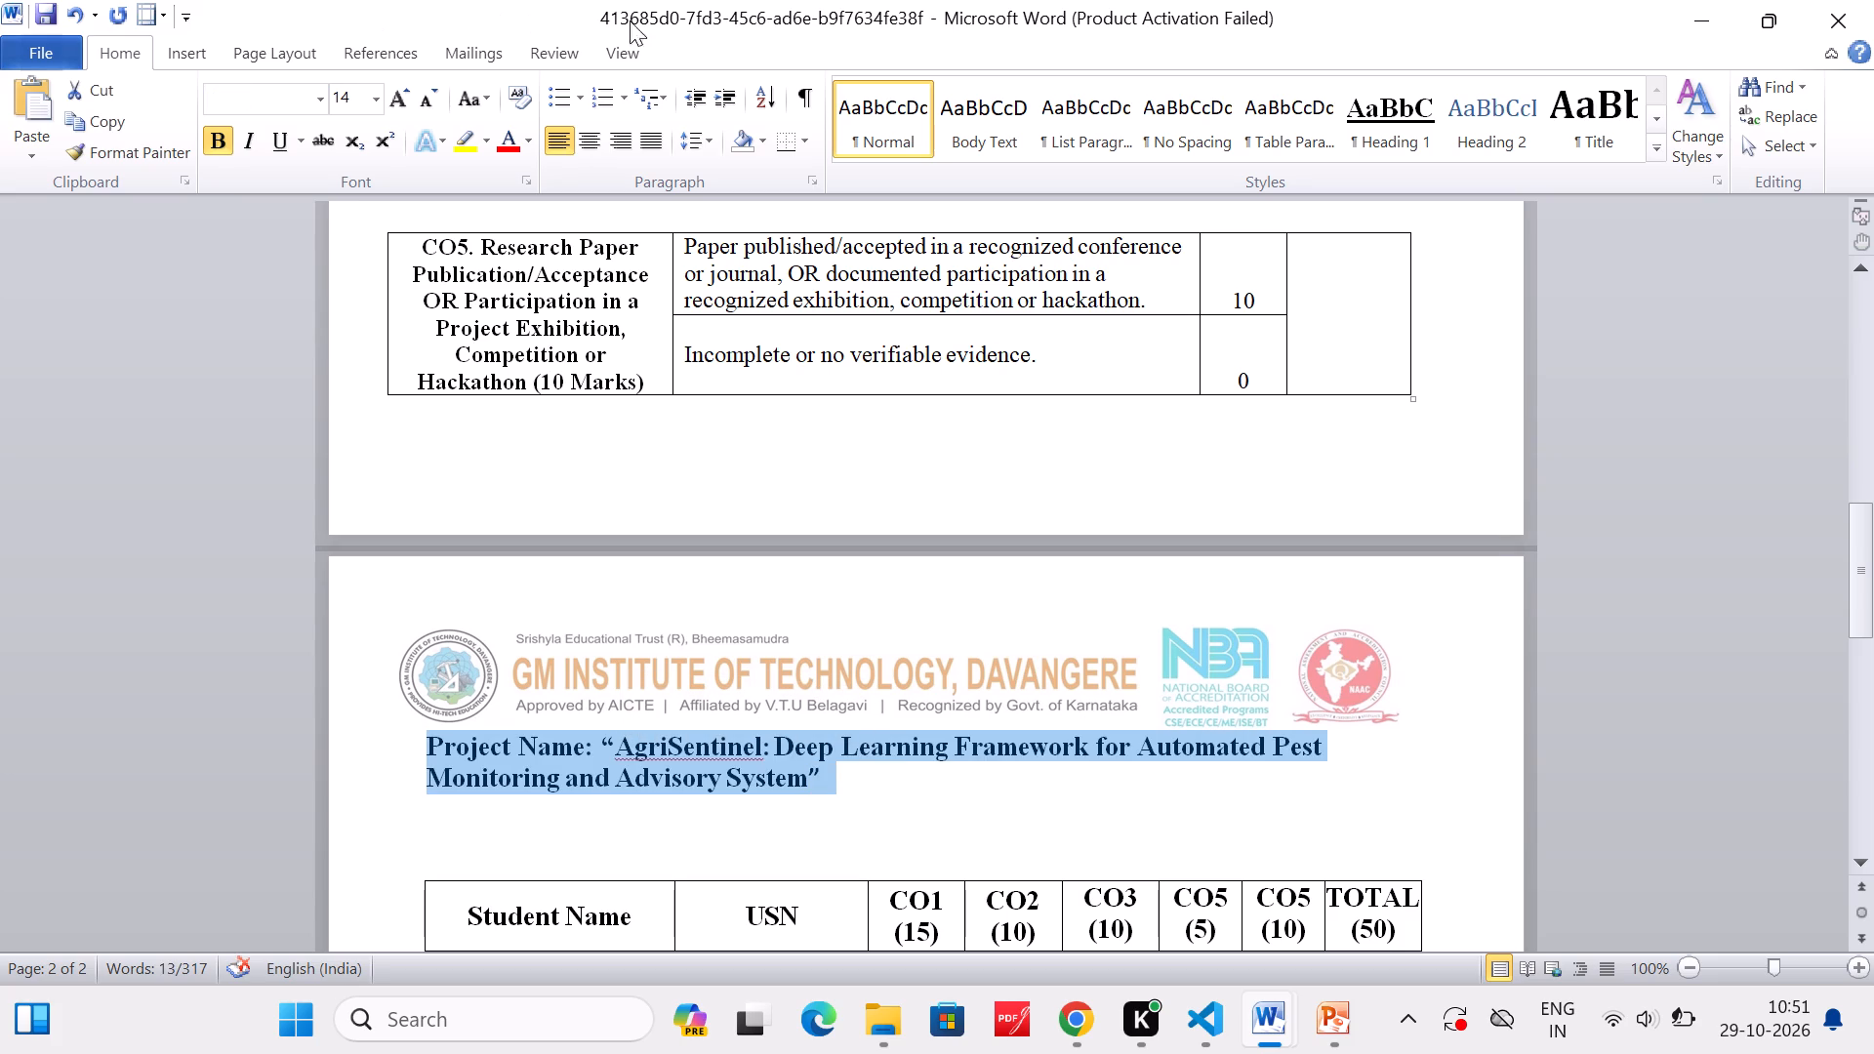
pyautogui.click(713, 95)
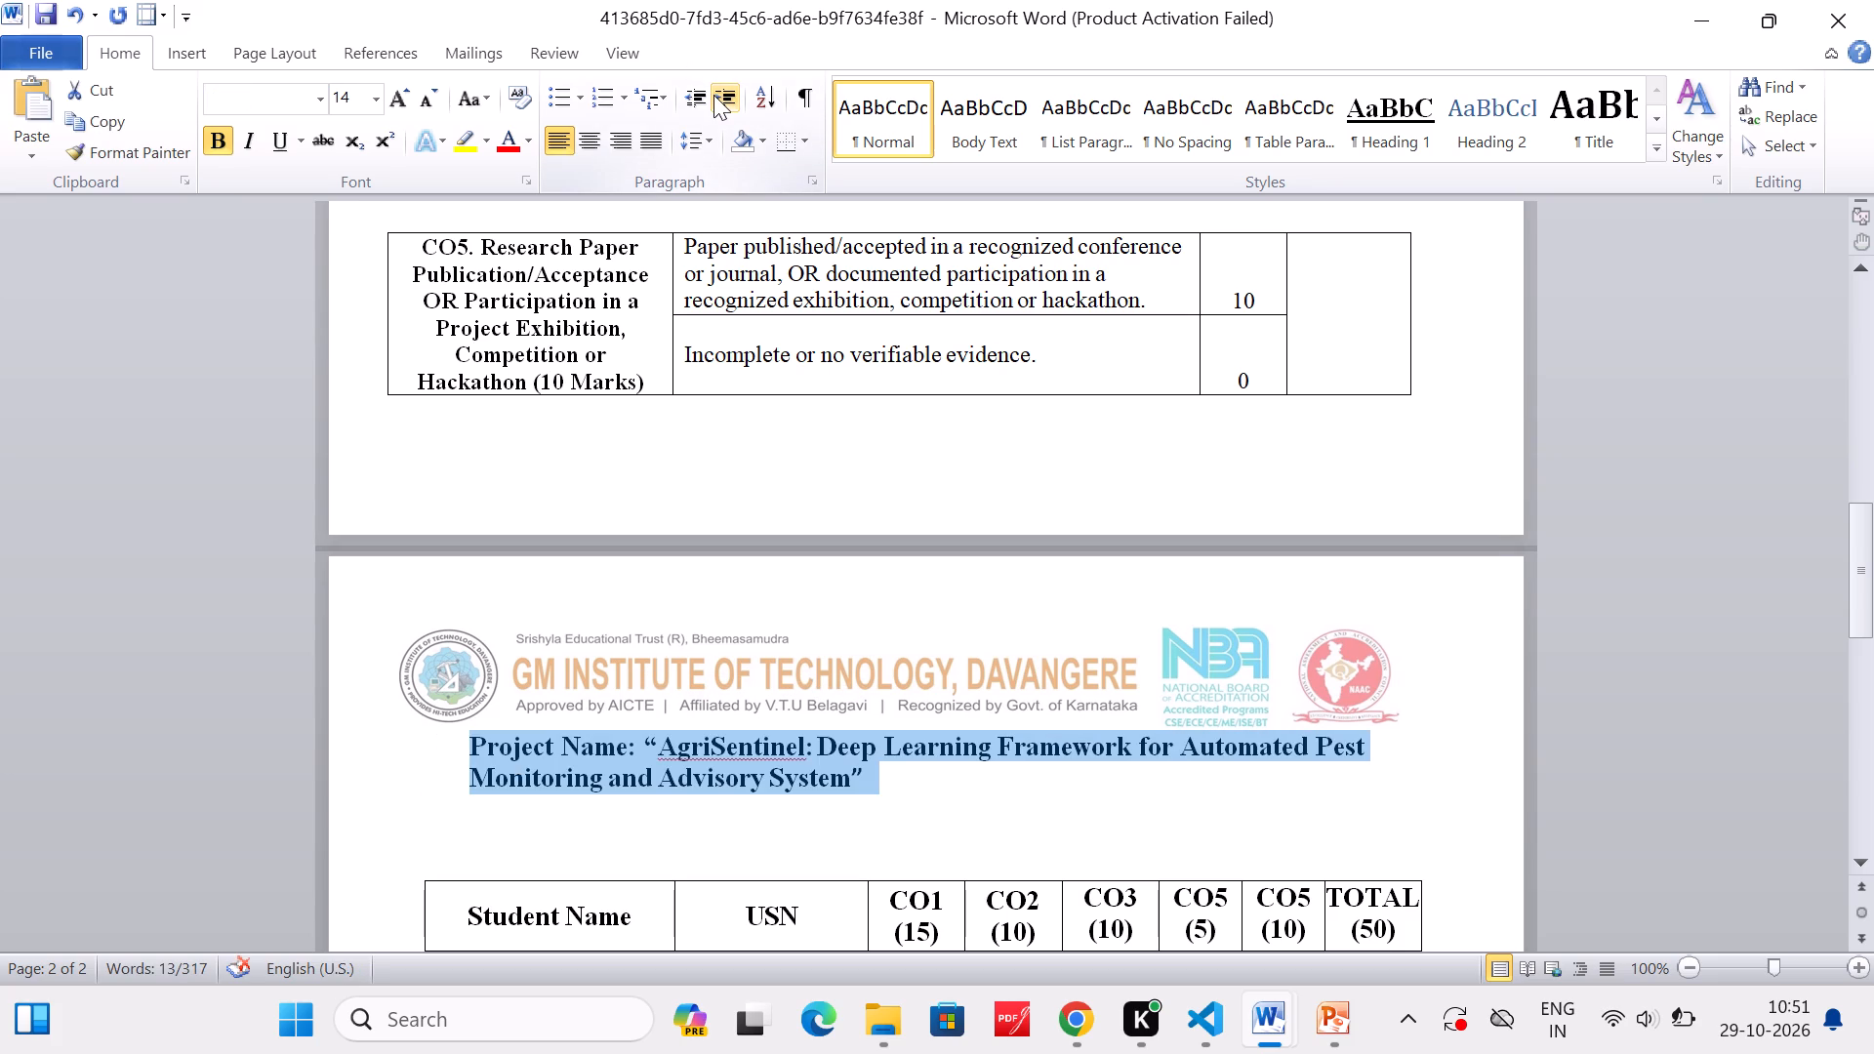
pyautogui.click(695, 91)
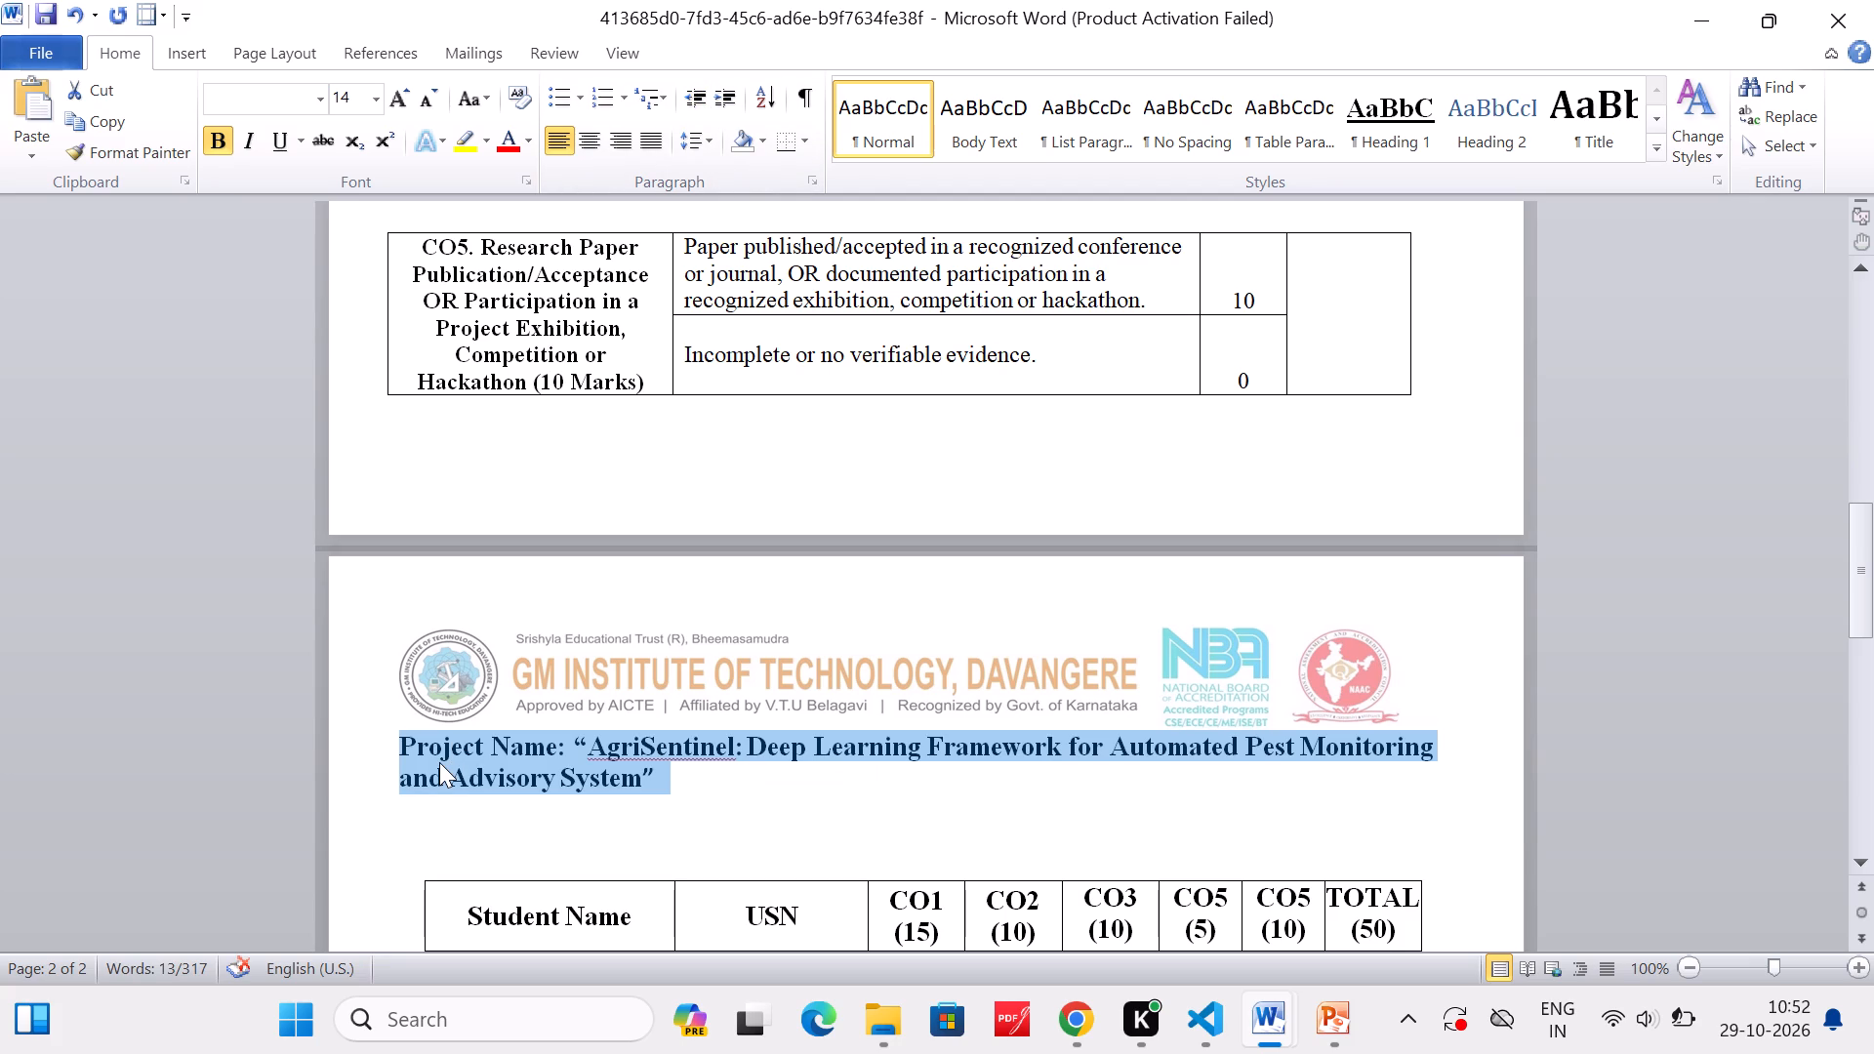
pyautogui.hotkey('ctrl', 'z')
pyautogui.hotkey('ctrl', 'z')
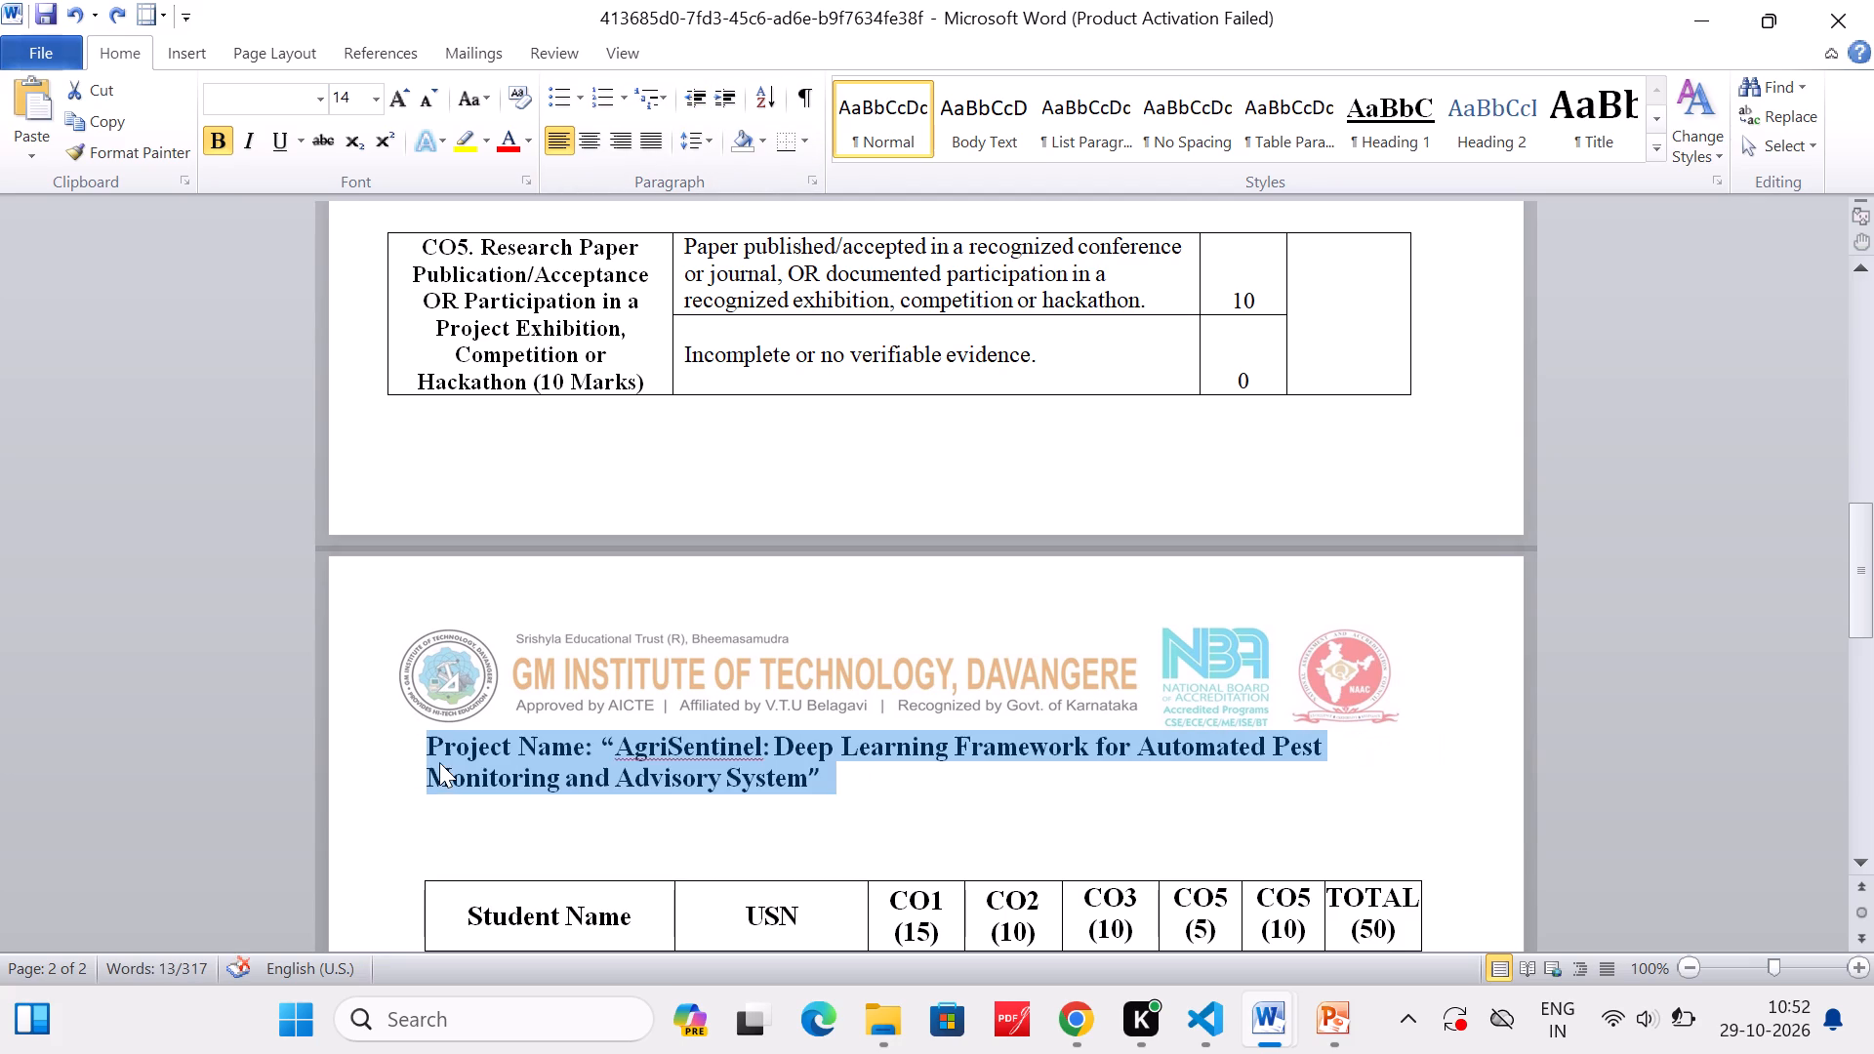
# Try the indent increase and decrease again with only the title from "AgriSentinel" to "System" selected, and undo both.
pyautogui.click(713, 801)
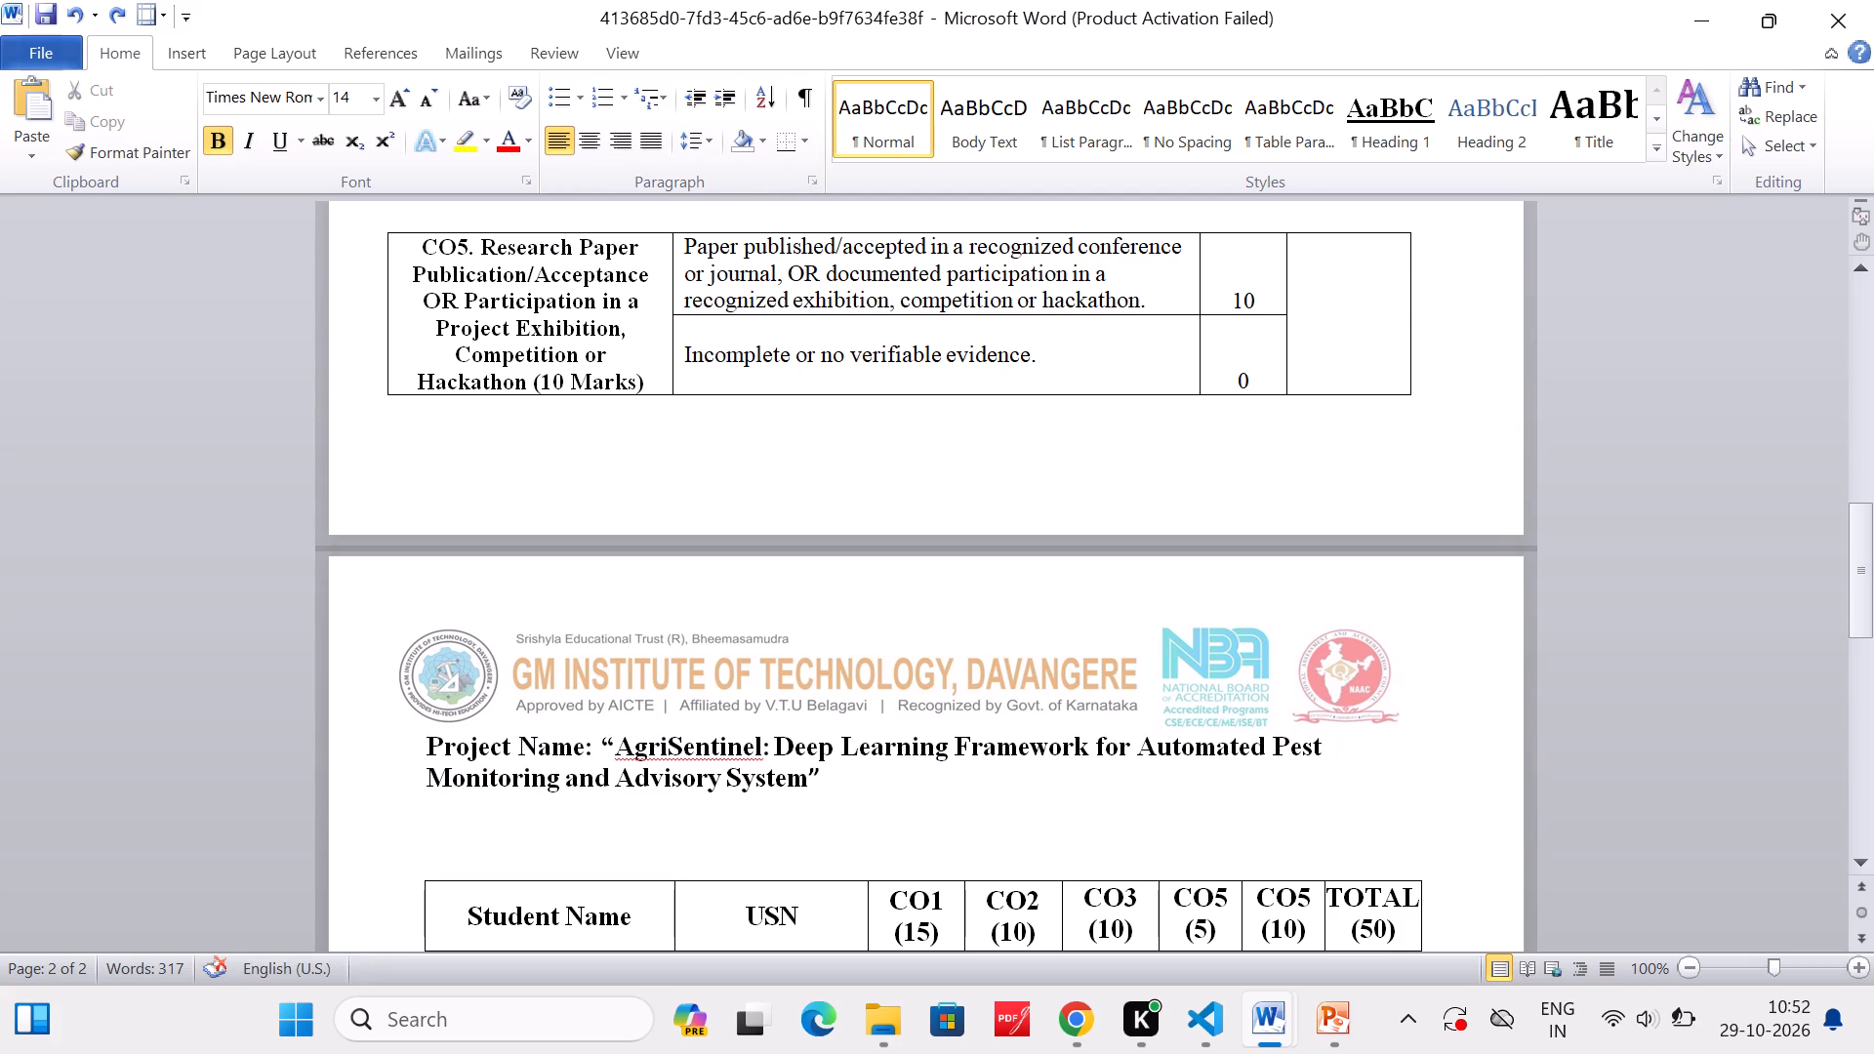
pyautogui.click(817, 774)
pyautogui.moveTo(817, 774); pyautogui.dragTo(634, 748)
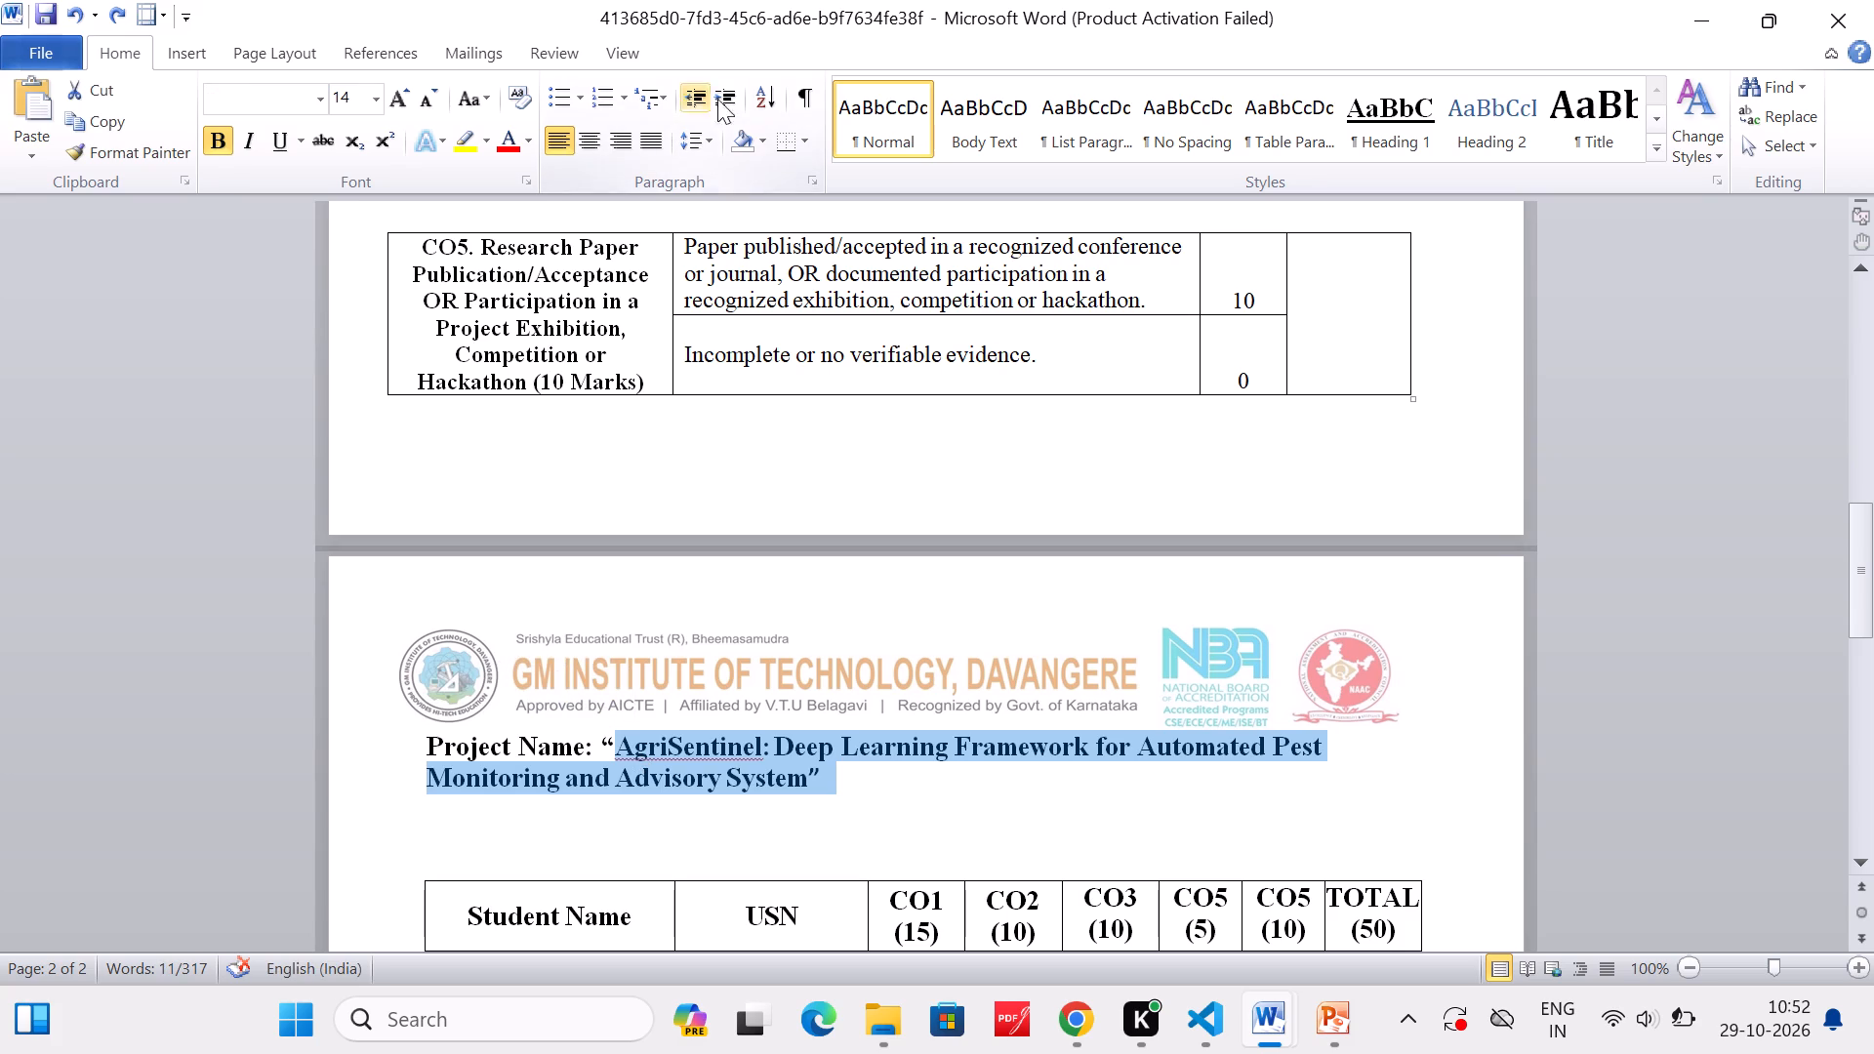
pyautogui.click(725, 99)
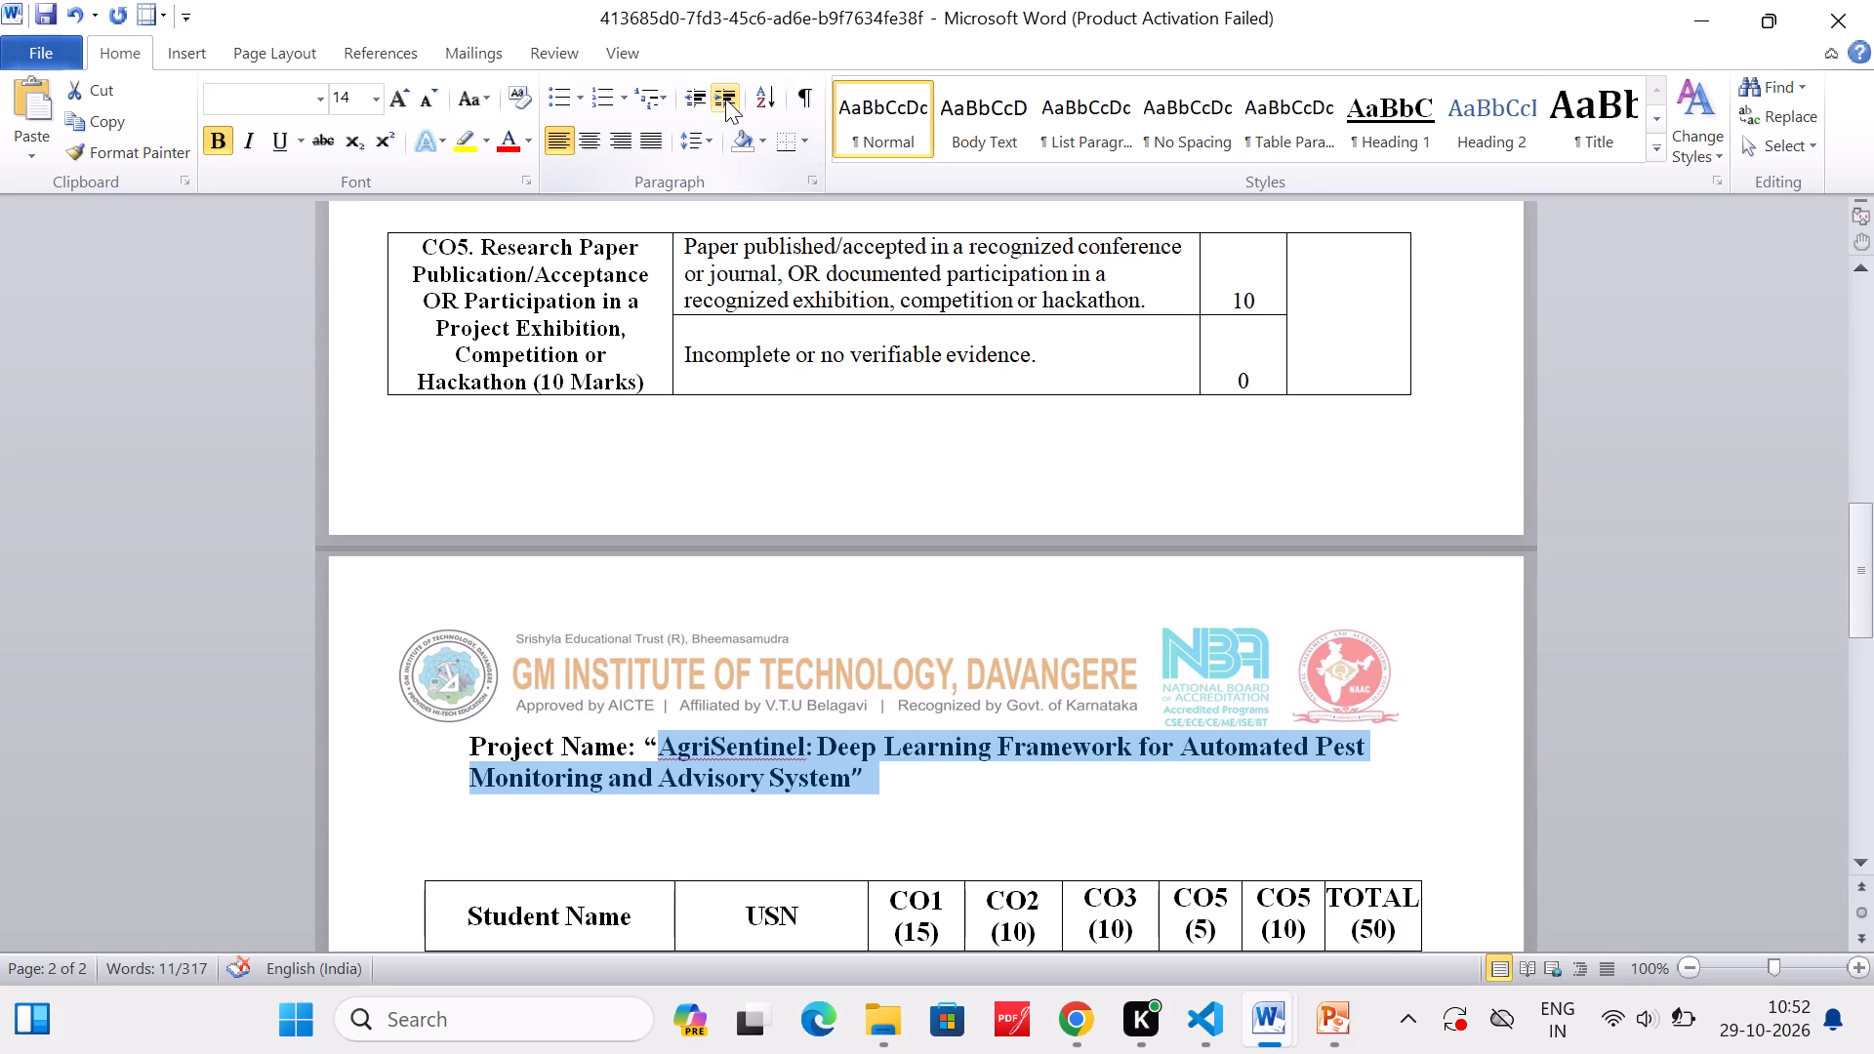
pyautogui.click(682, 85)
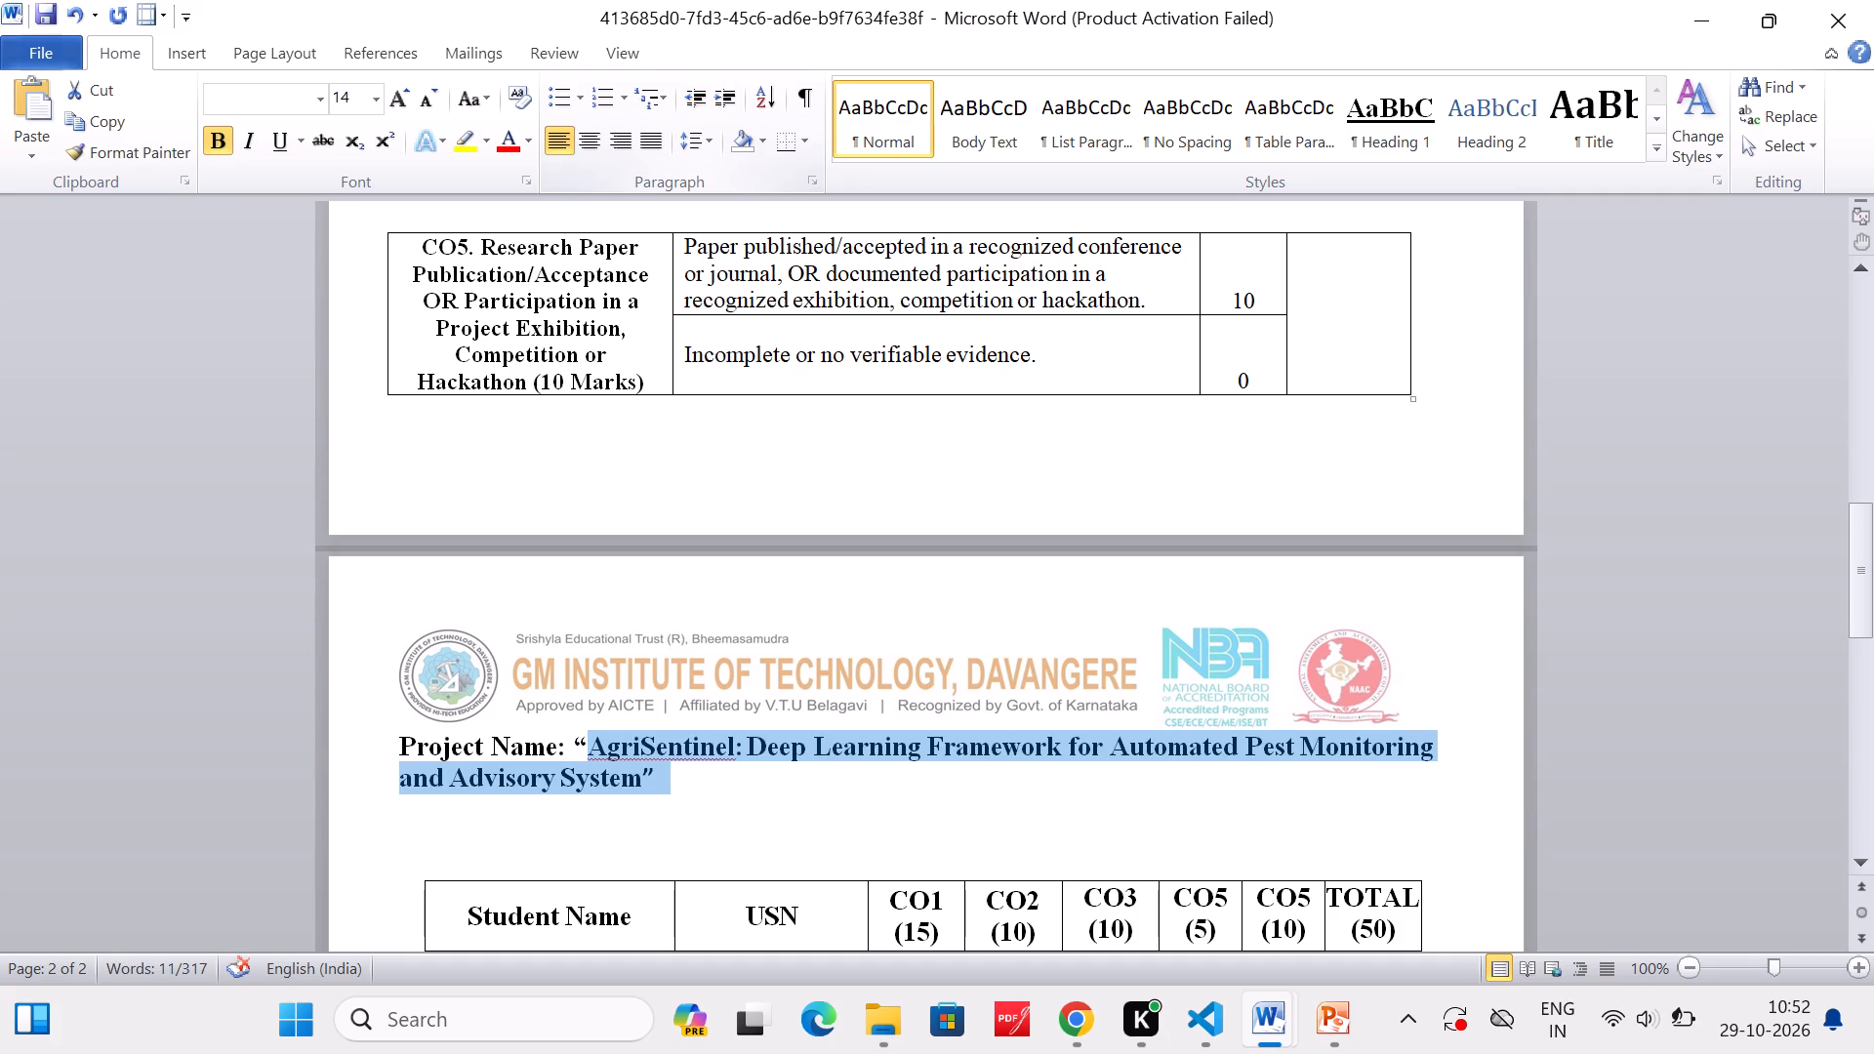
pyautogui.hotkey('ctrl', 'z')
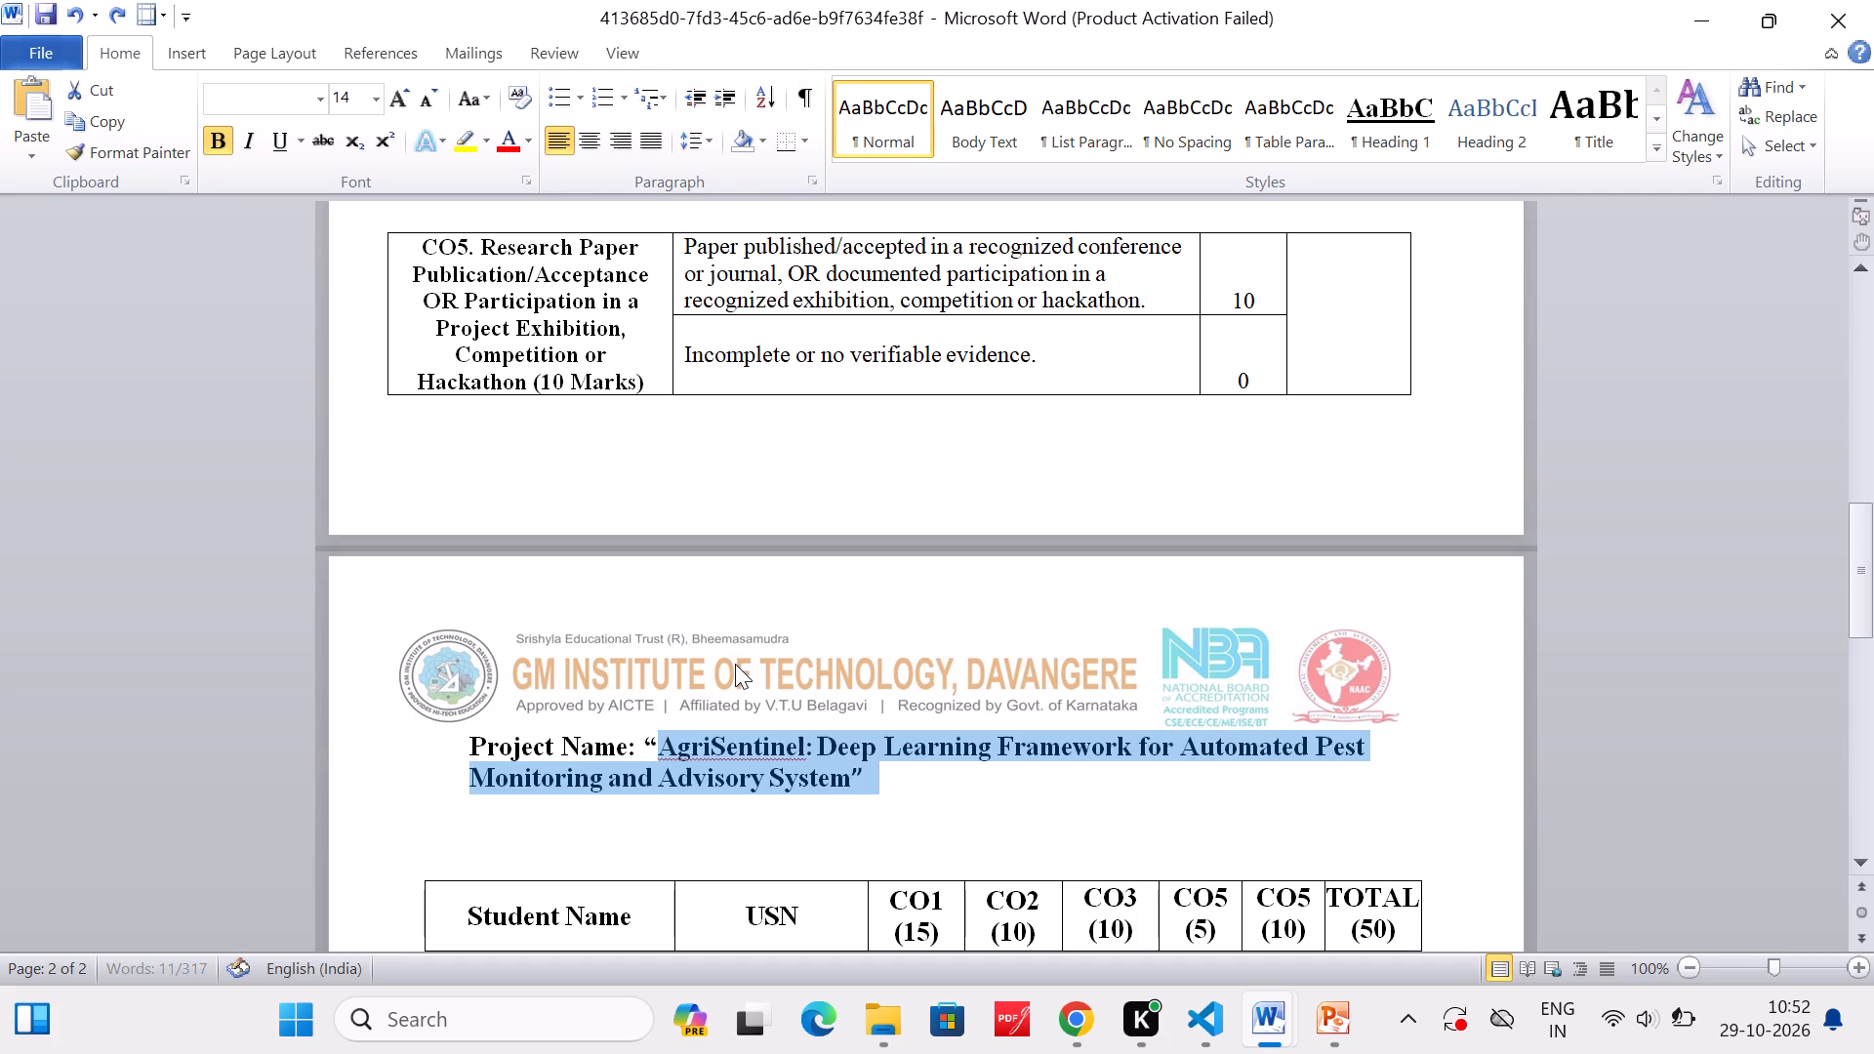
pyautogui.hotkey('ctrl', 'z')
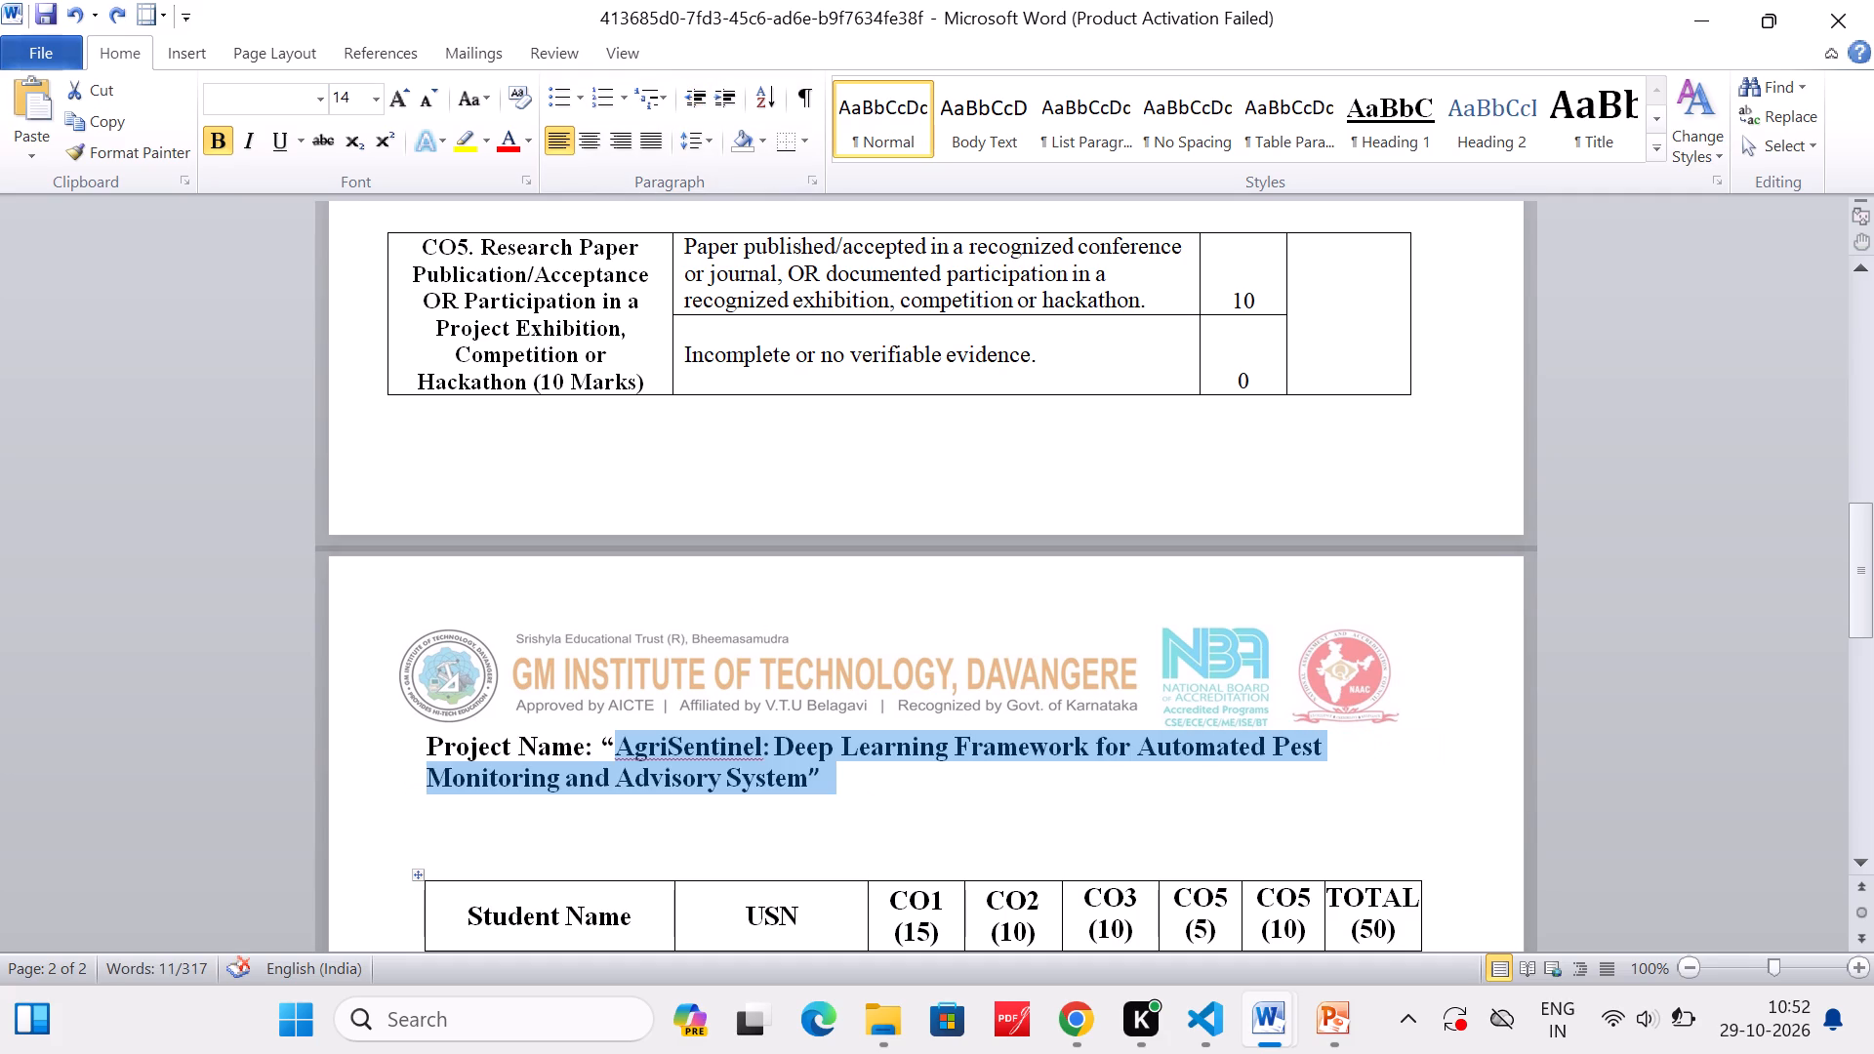
# Insert a run of spaces before "Monitoring" in the project title to try to shift its second line.
pyautogui.click(831, 812)
pyautogui.click(421, 781)
pyautogui.click(1532, 770)
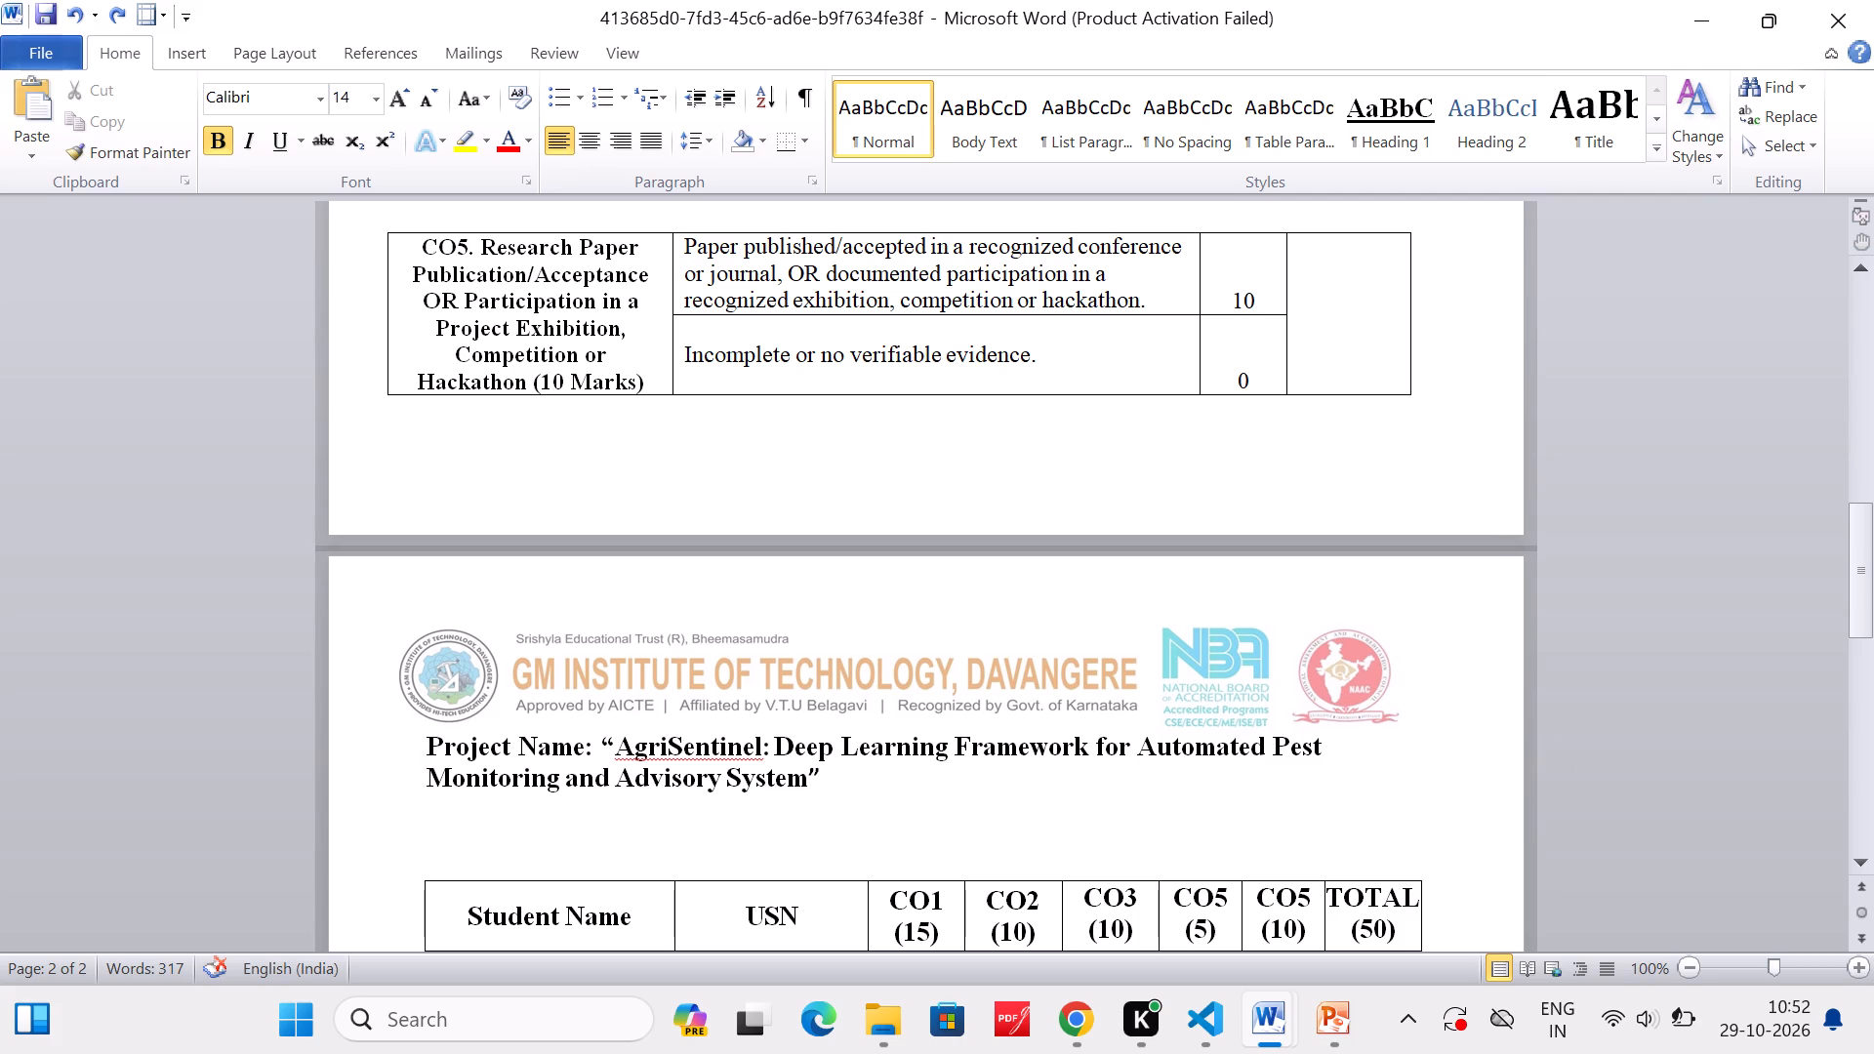
pyautogui.click(413, 783)
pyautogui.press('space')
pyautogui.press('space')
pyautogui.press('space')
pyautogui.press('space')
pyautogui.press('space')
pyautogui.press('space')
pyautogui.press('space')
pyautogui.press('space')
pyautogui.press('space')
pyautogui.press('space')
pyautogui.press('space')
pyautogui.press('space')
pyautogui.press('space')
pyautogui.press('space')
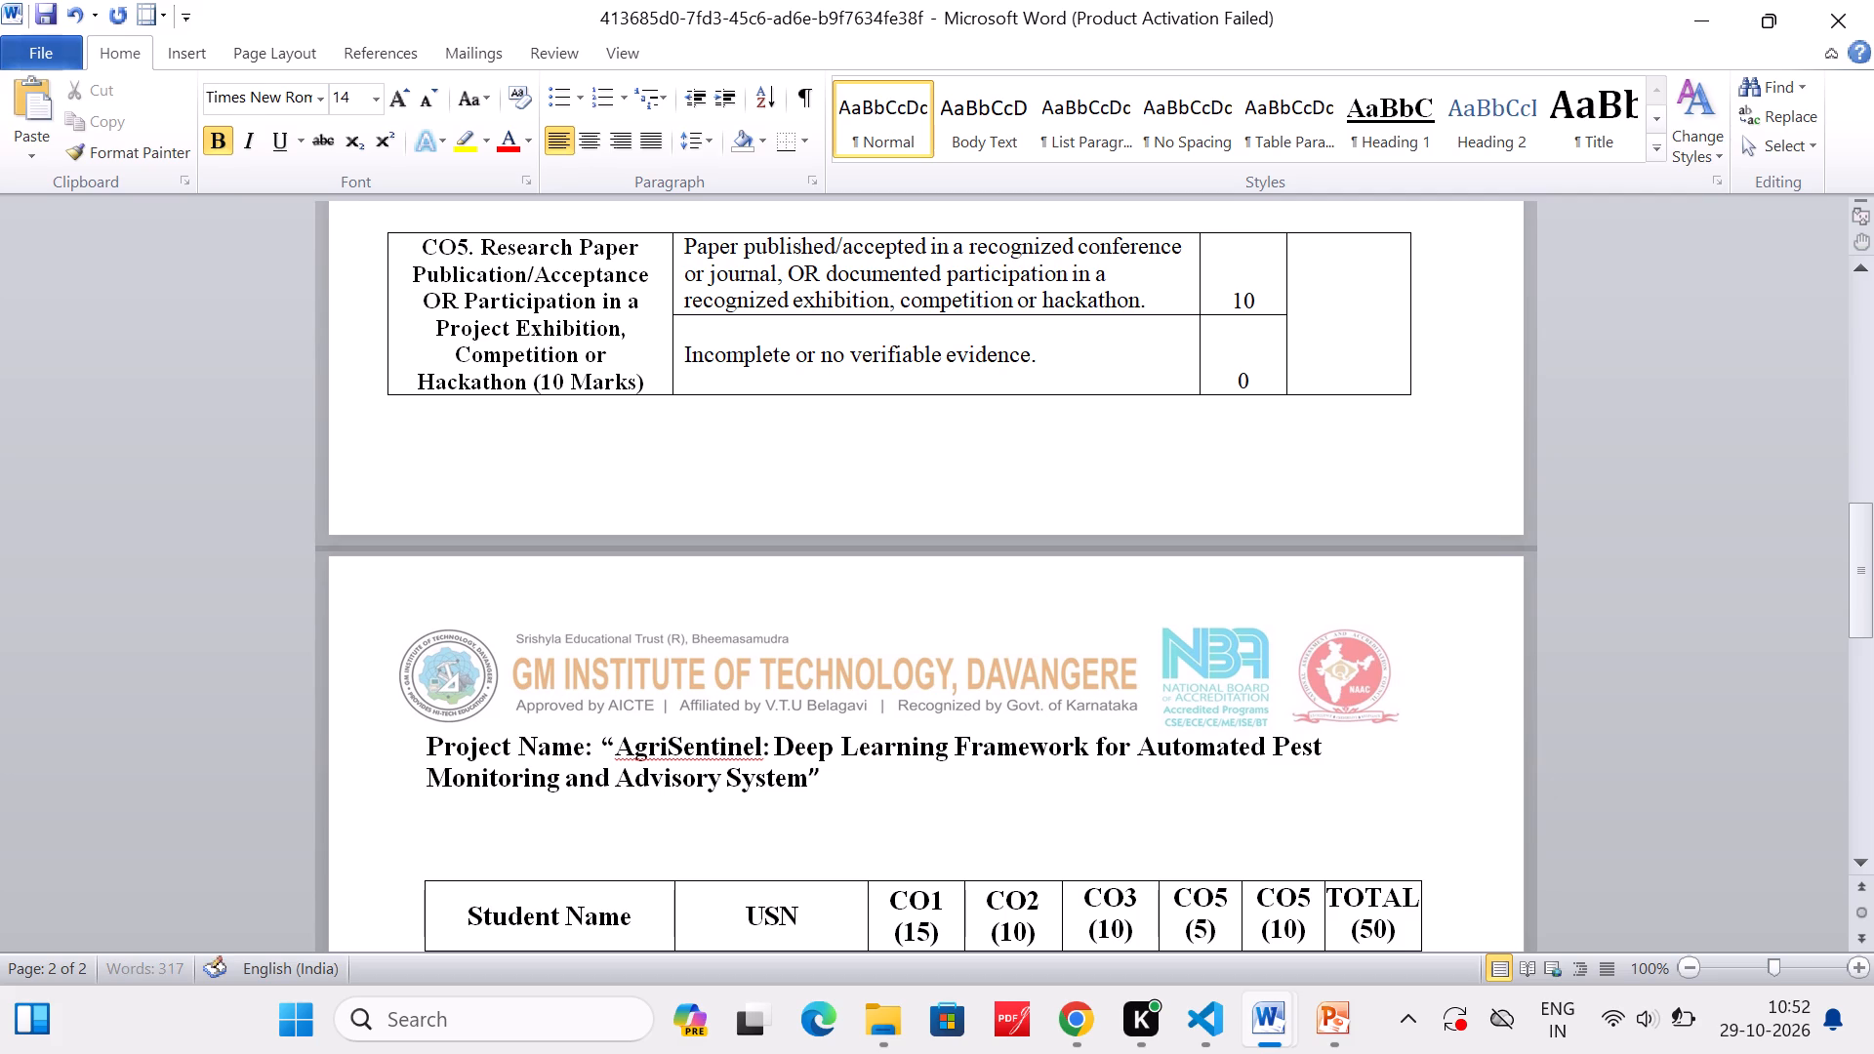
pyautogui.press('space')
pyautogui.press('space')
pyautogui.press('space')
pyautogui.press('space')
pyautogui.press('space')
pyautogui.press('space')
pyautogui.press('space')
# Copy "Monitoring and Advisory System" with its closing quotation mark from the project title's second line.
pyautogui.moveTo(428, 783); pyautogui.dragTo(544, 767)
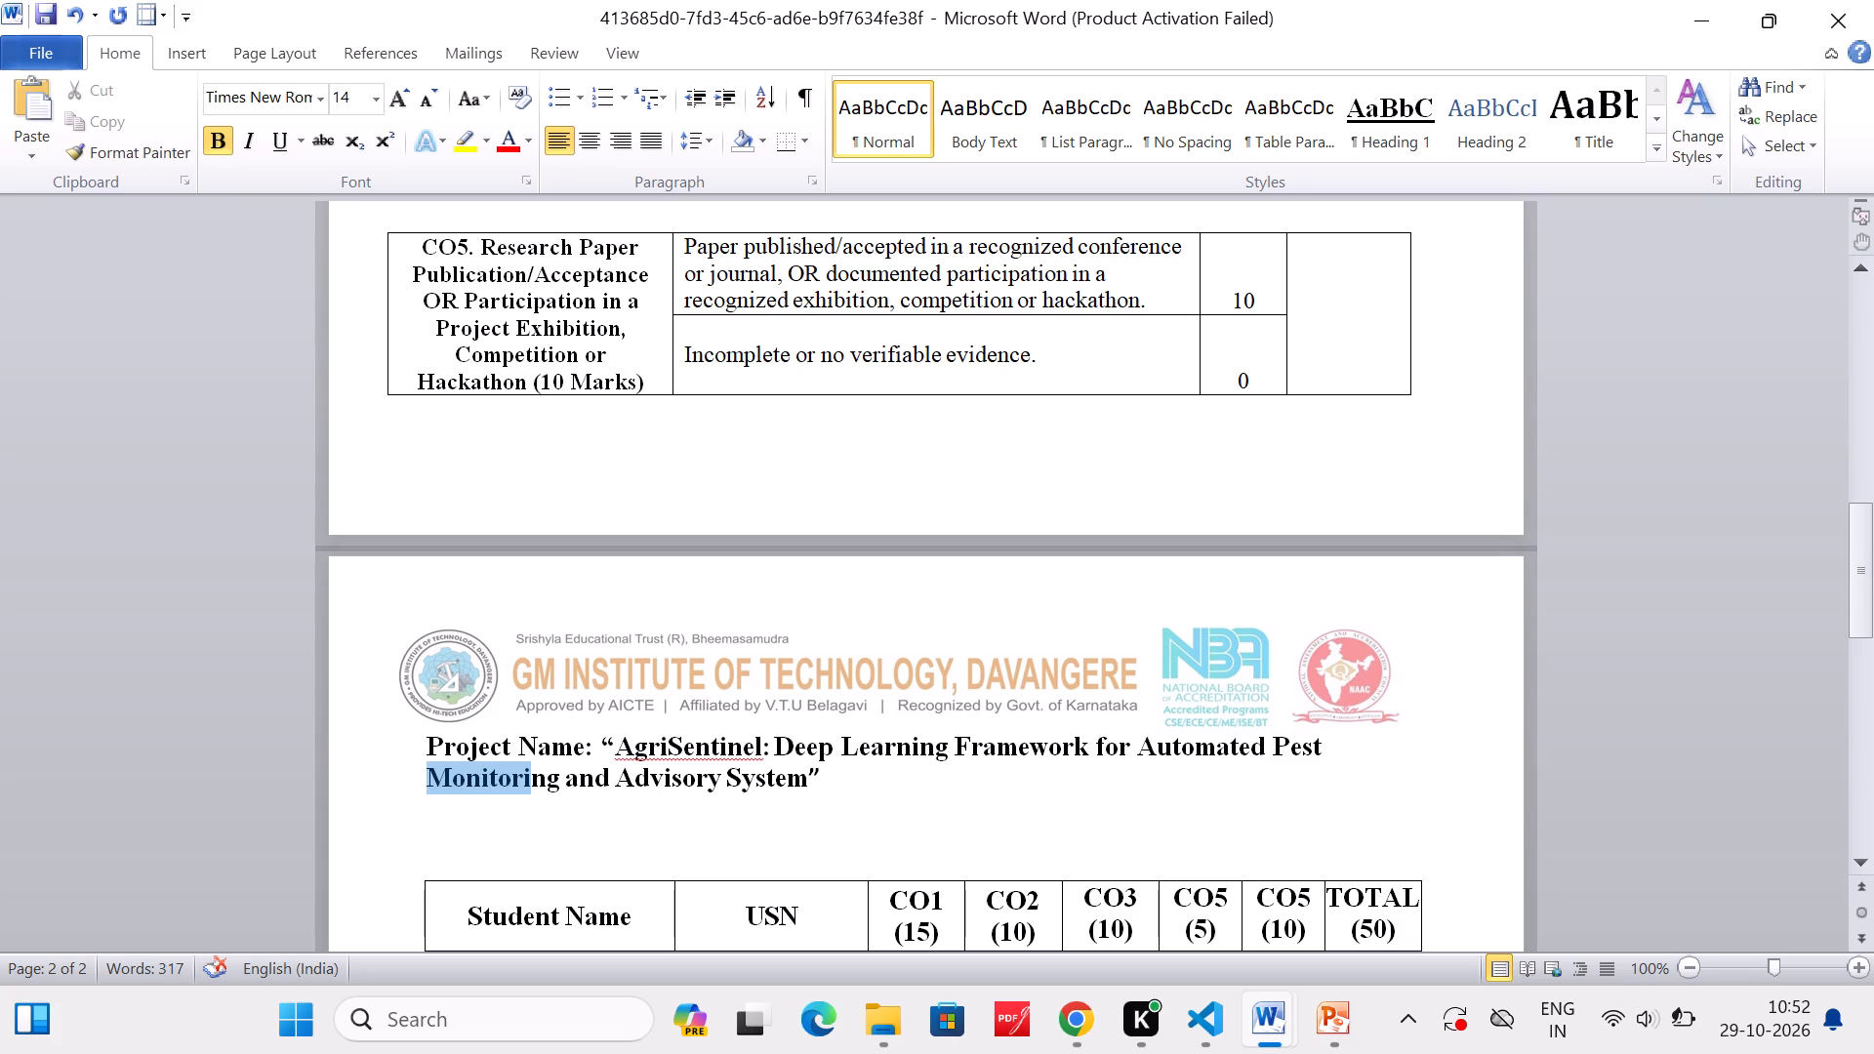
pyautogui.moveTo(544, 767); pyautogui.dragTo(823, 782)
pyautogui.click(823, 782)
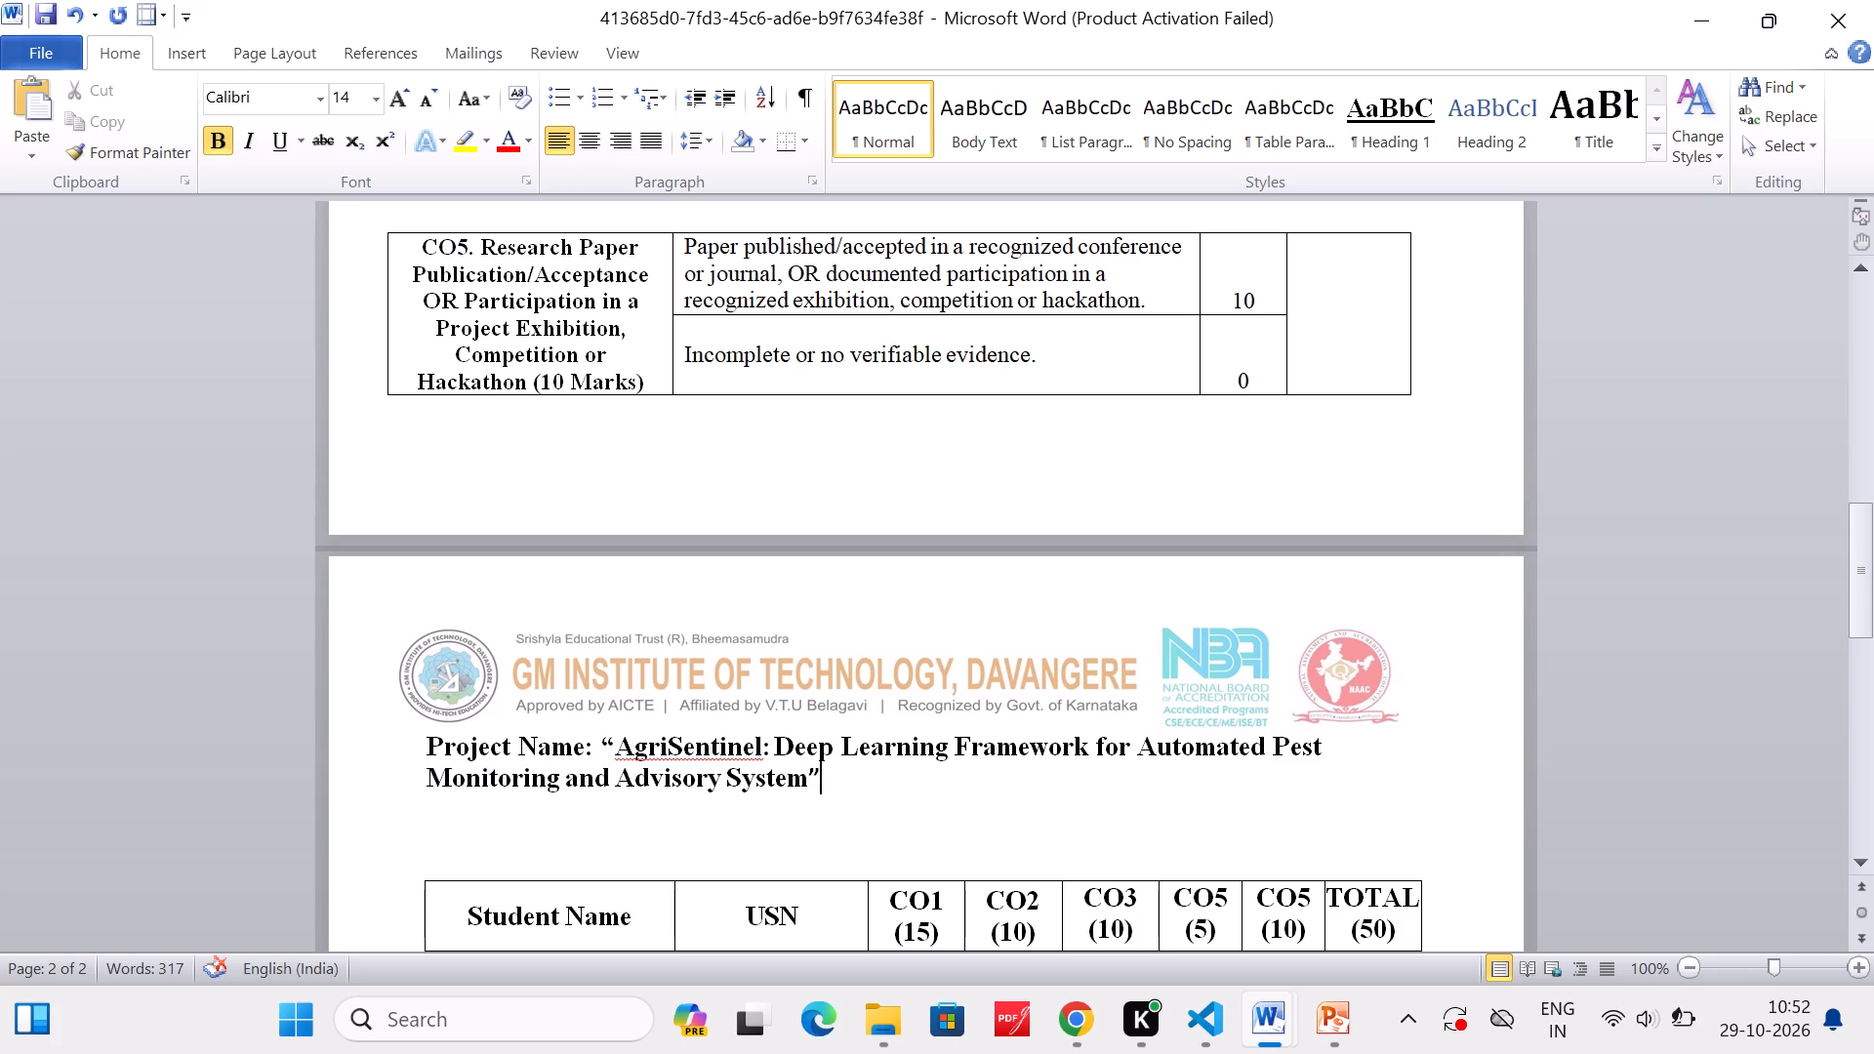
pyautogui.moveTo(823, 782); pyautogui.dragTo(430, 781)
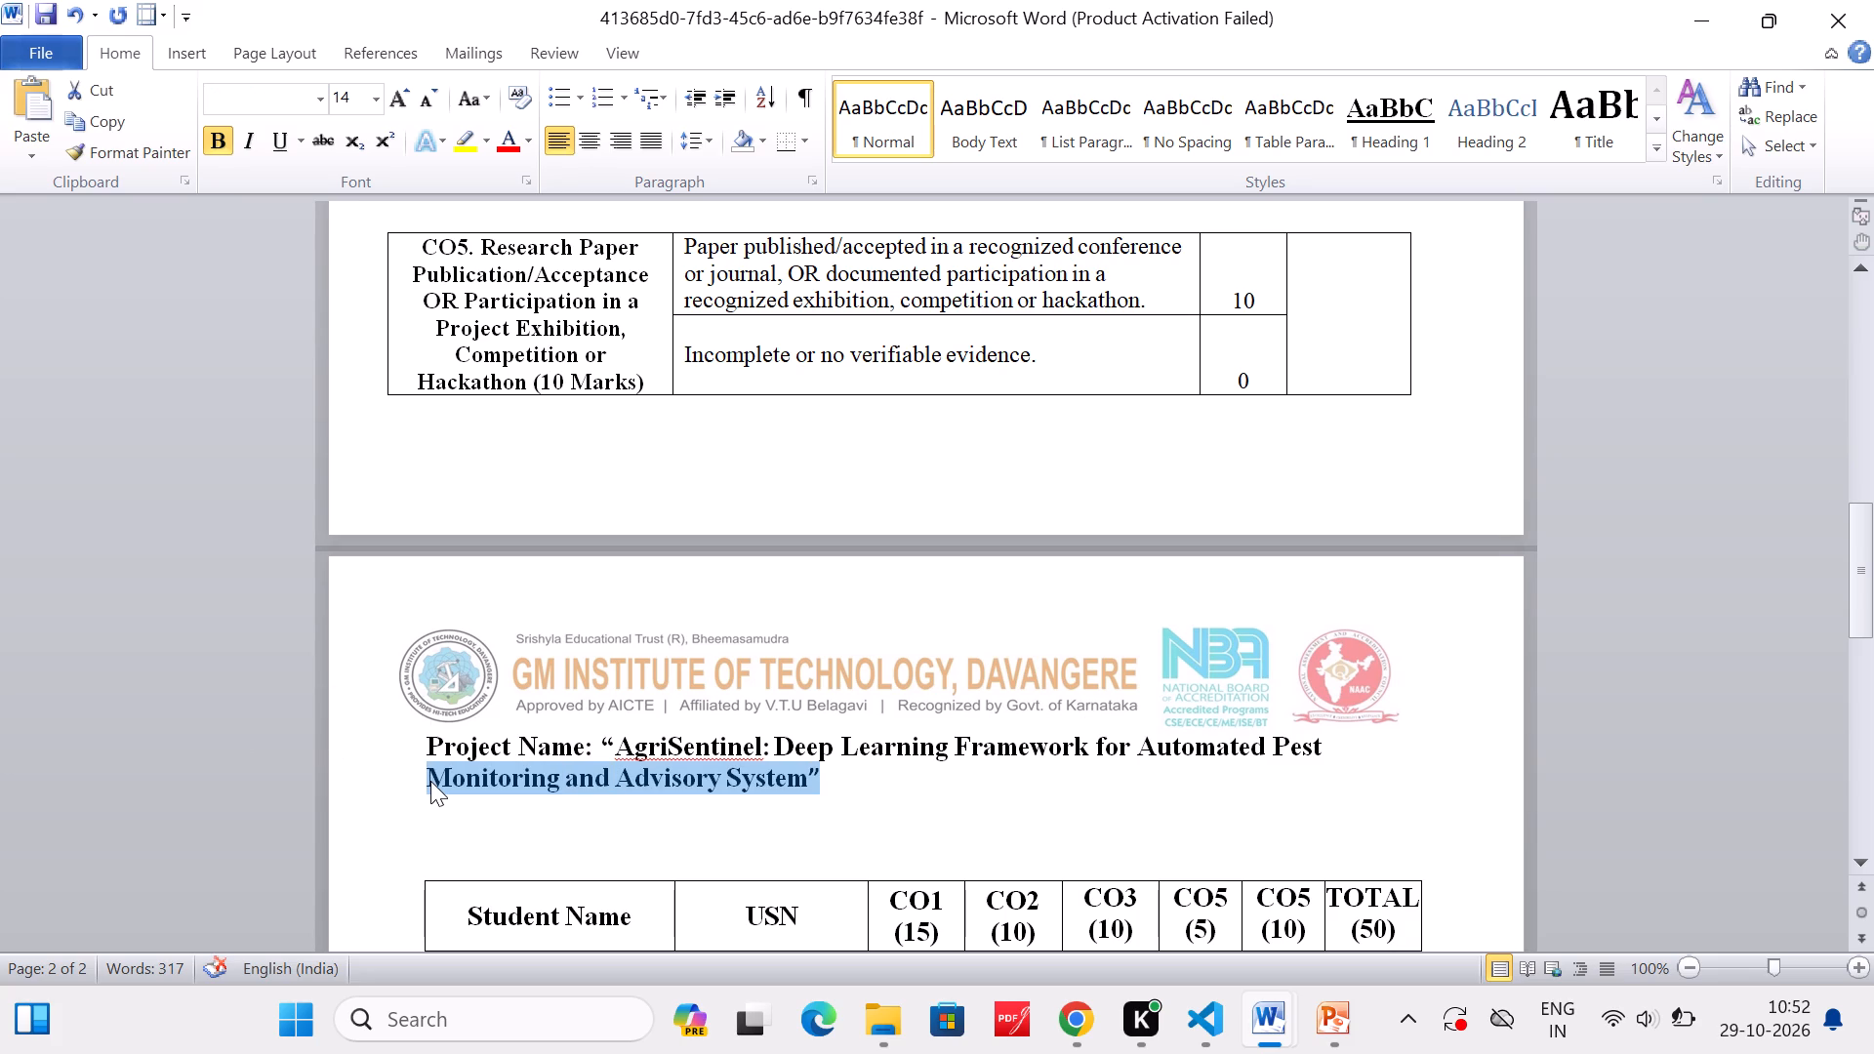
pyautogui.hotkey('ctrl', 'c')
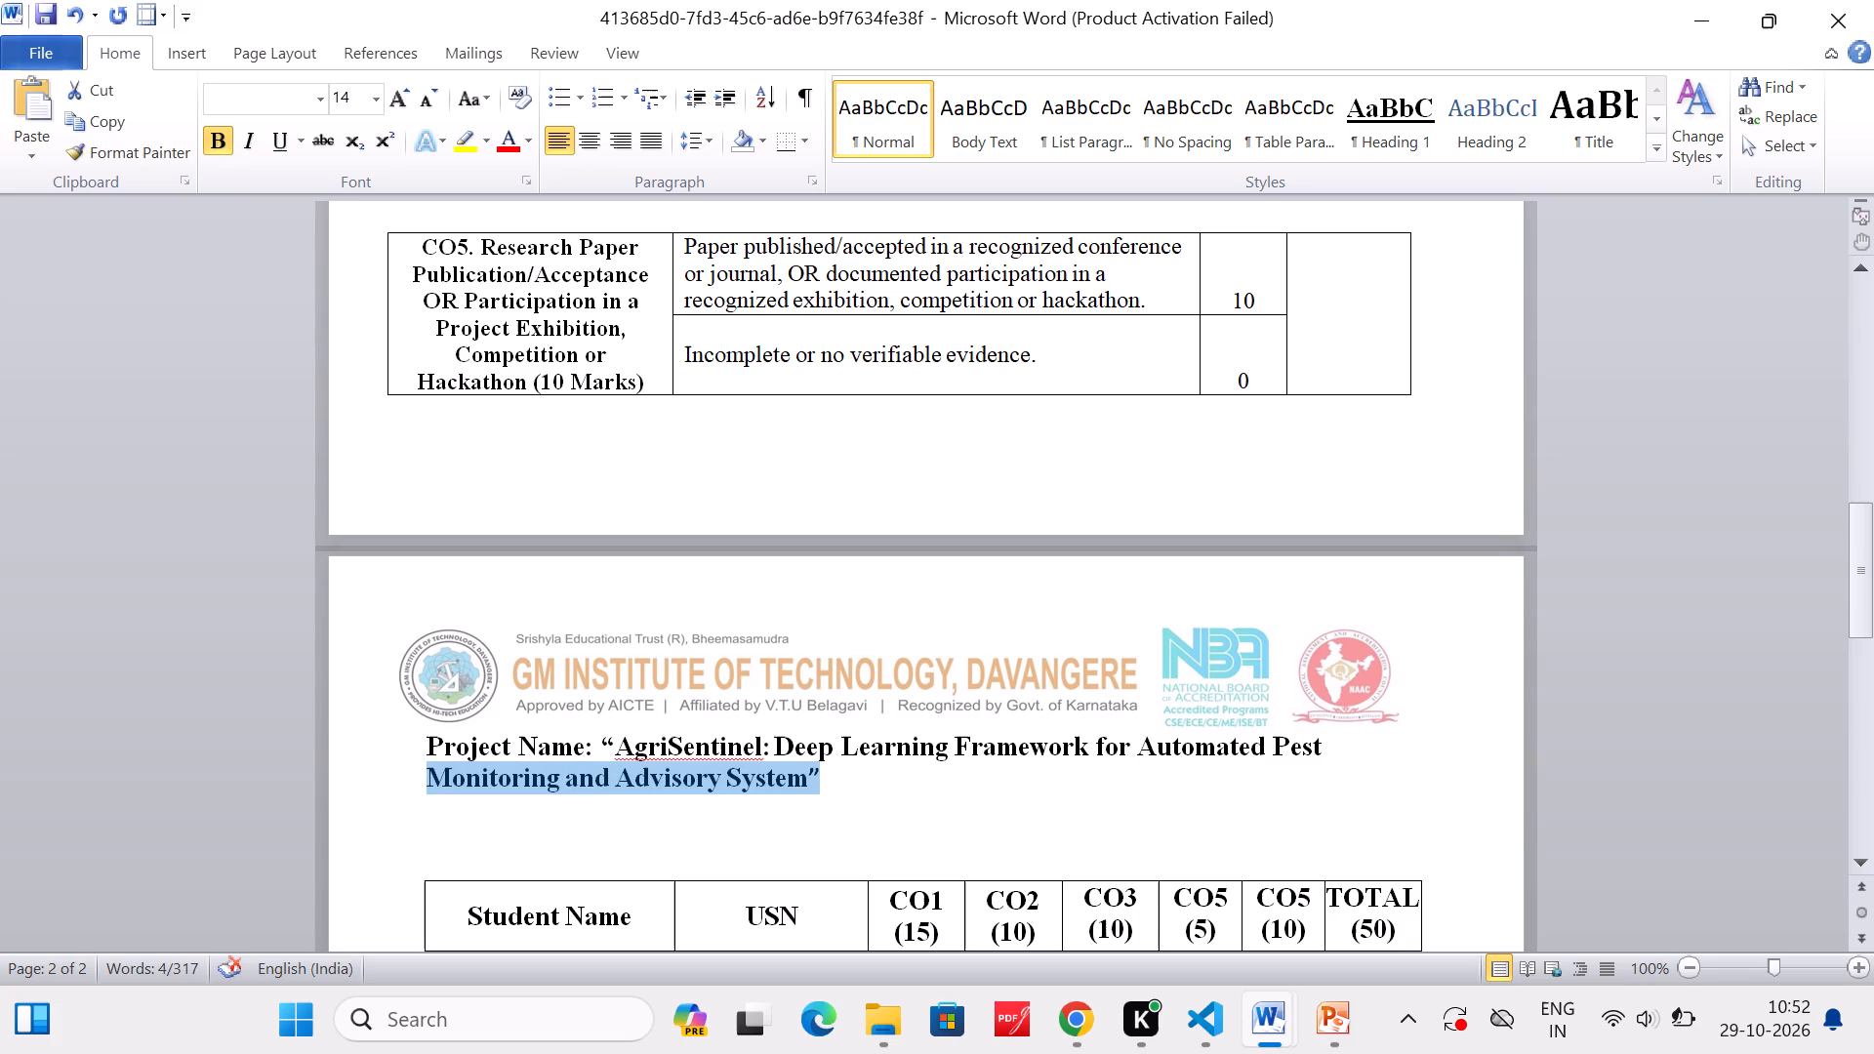
# Centre-align the two-line Project Name paragraph above the student table.
pyautogui.click(850, 775)
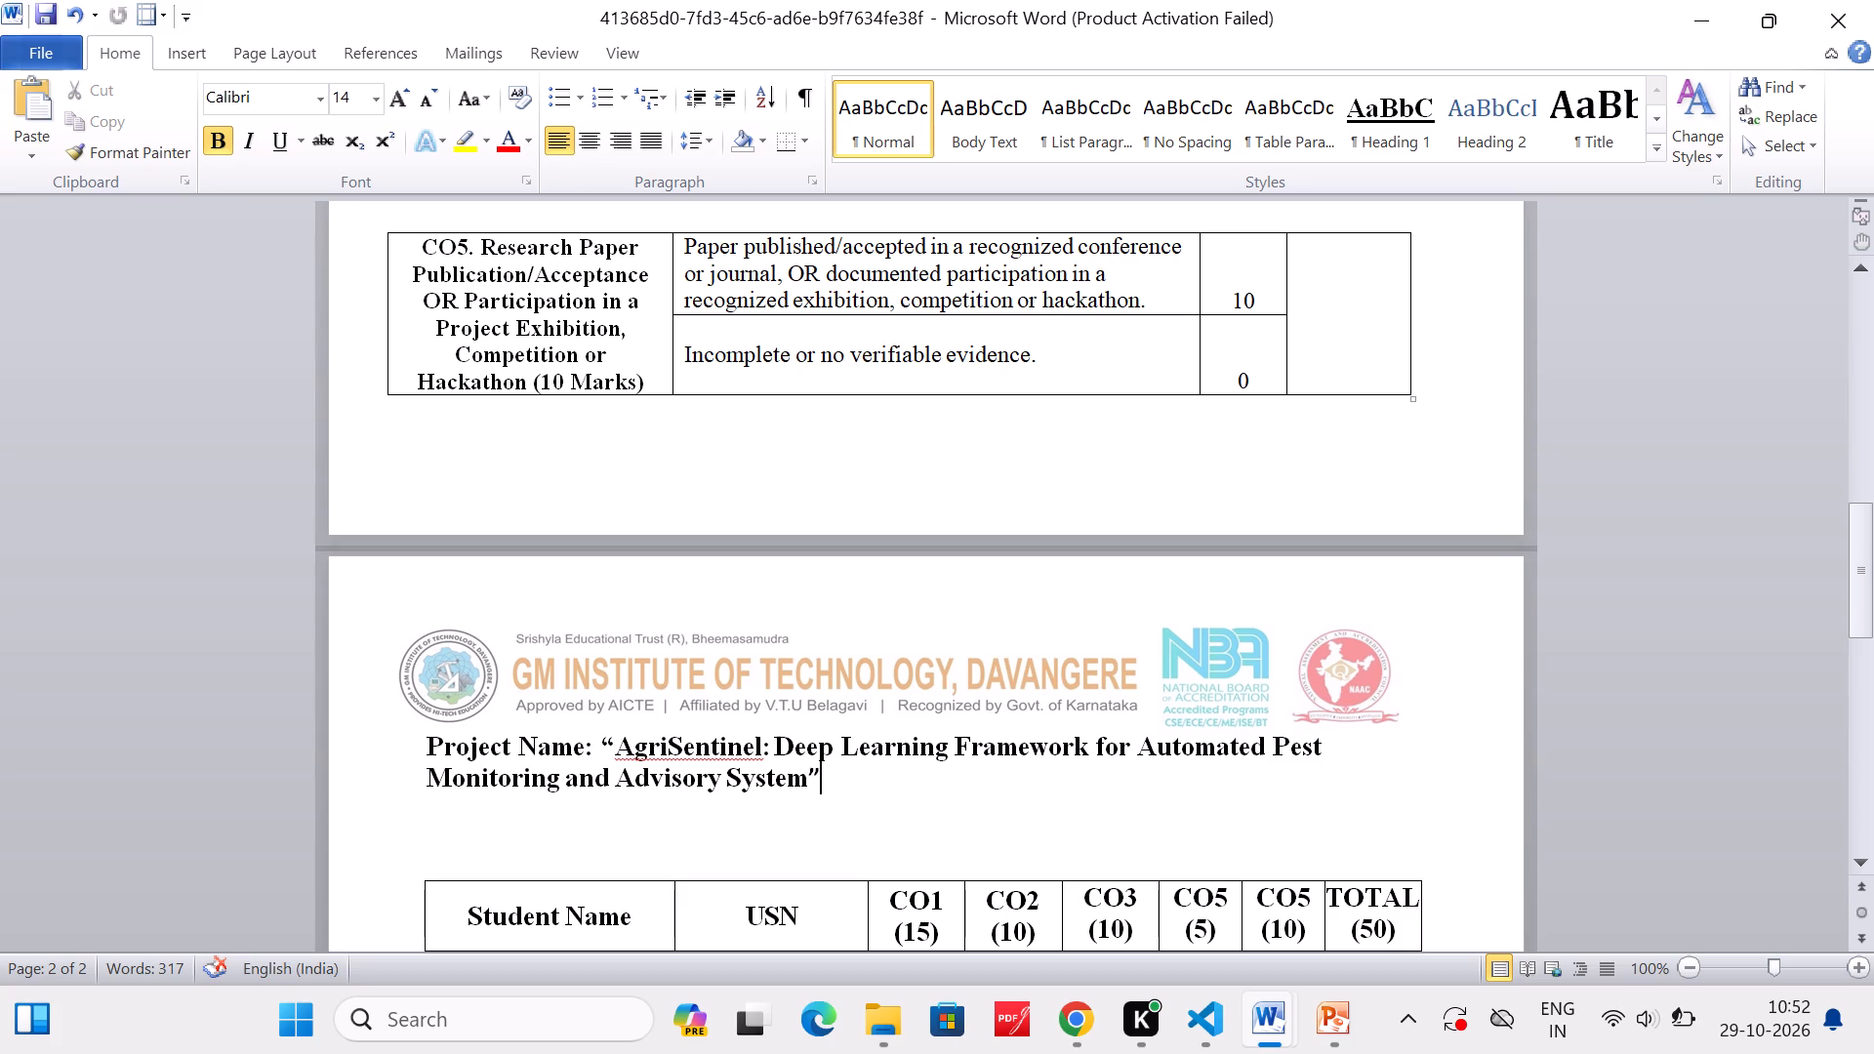
pyautogui.moveTo(825, 788); pyautogui.dragTo(616, 756)
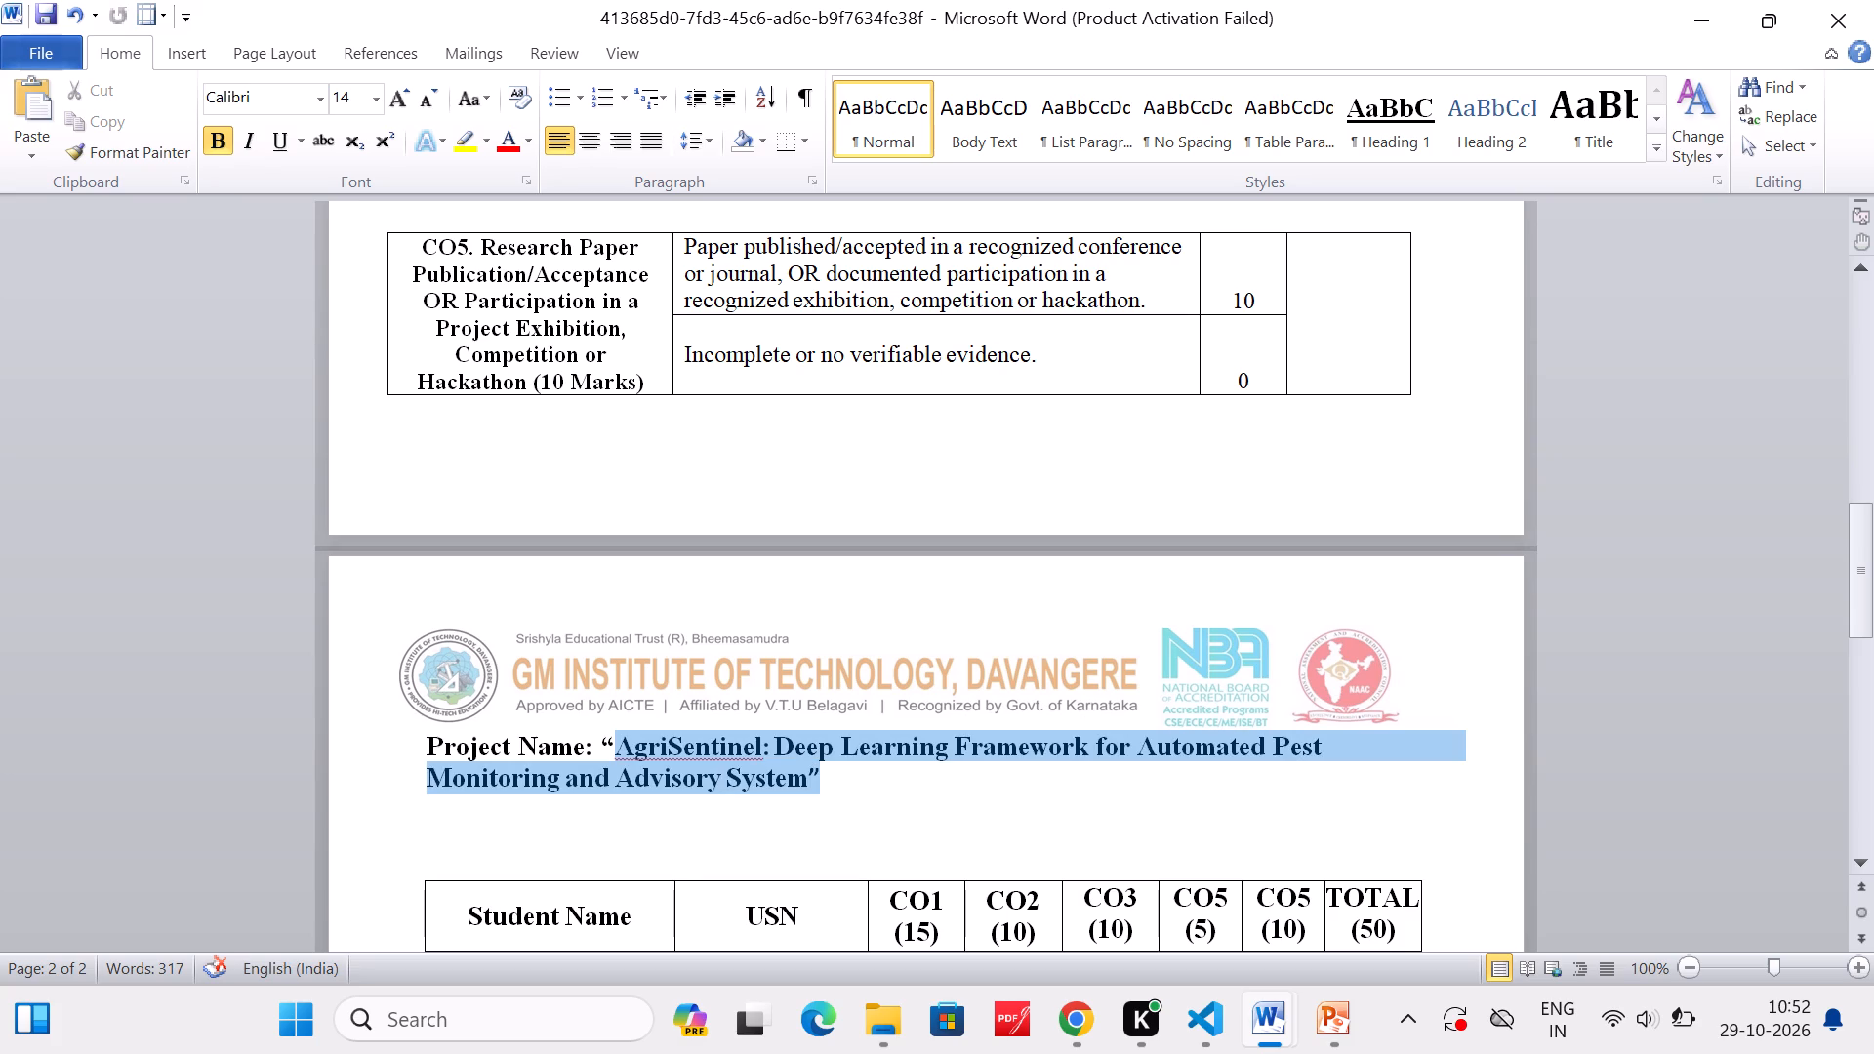
pyautogui.moveTo(616, 756); pyautogui.dragTo(600, 750)
pyautogui.moveTo(600, 750); pyautogui.dragTo(406, 783)
pyautogui.click(569, 134)
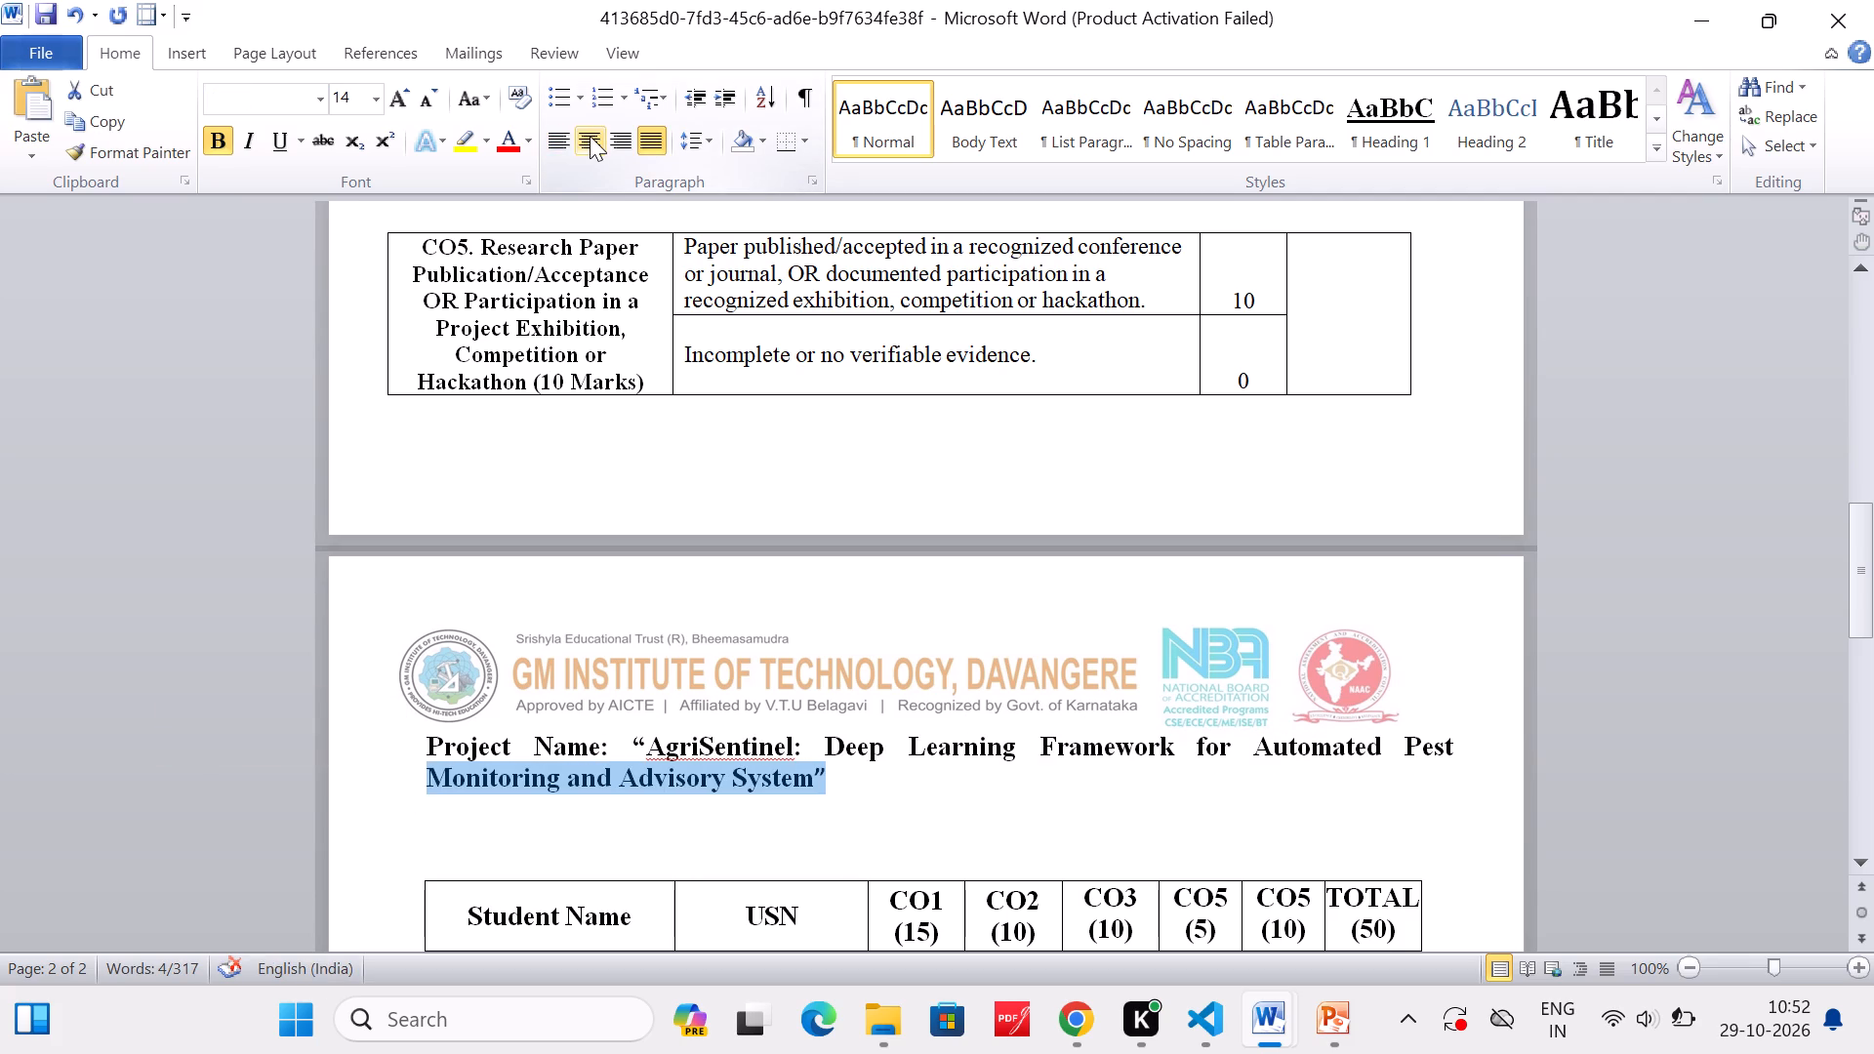
pyautogui.click(590, 136)
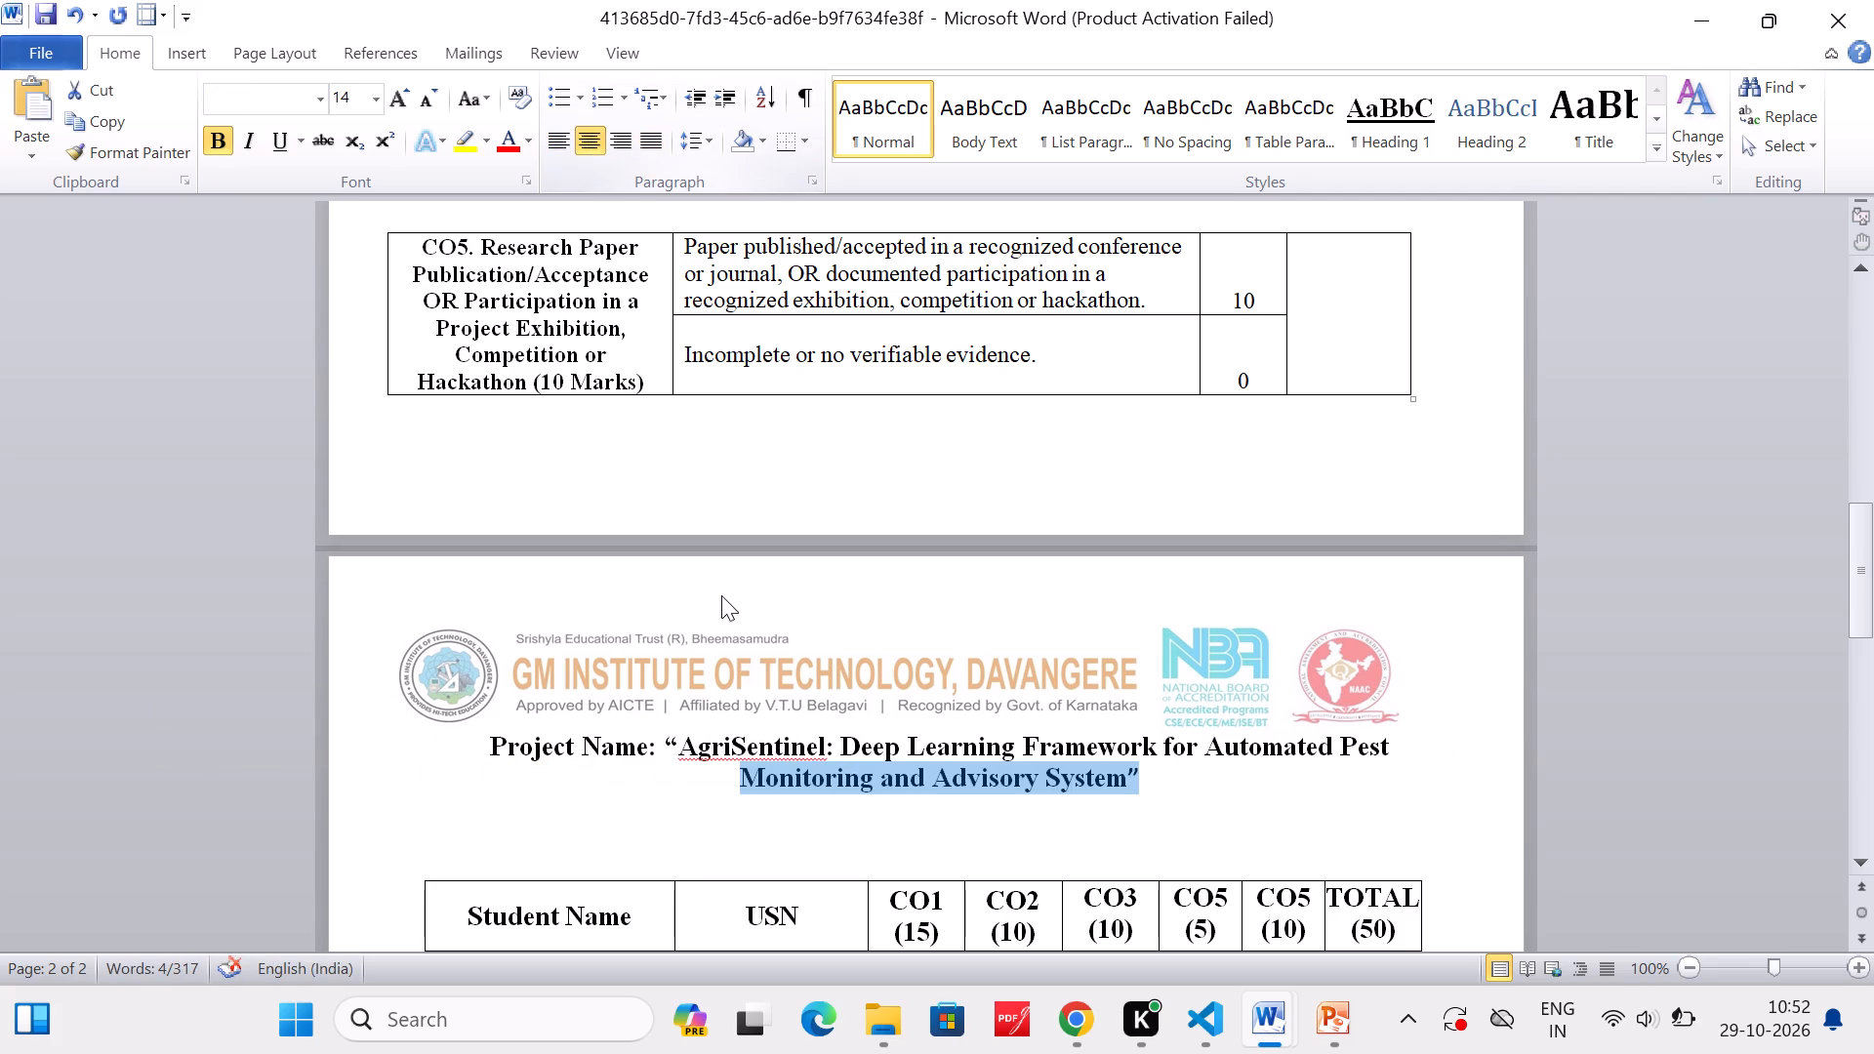
# Insert a blank line above the Project Name paragraph to separate it from the institute header.
pyautogui.click(648, 735)
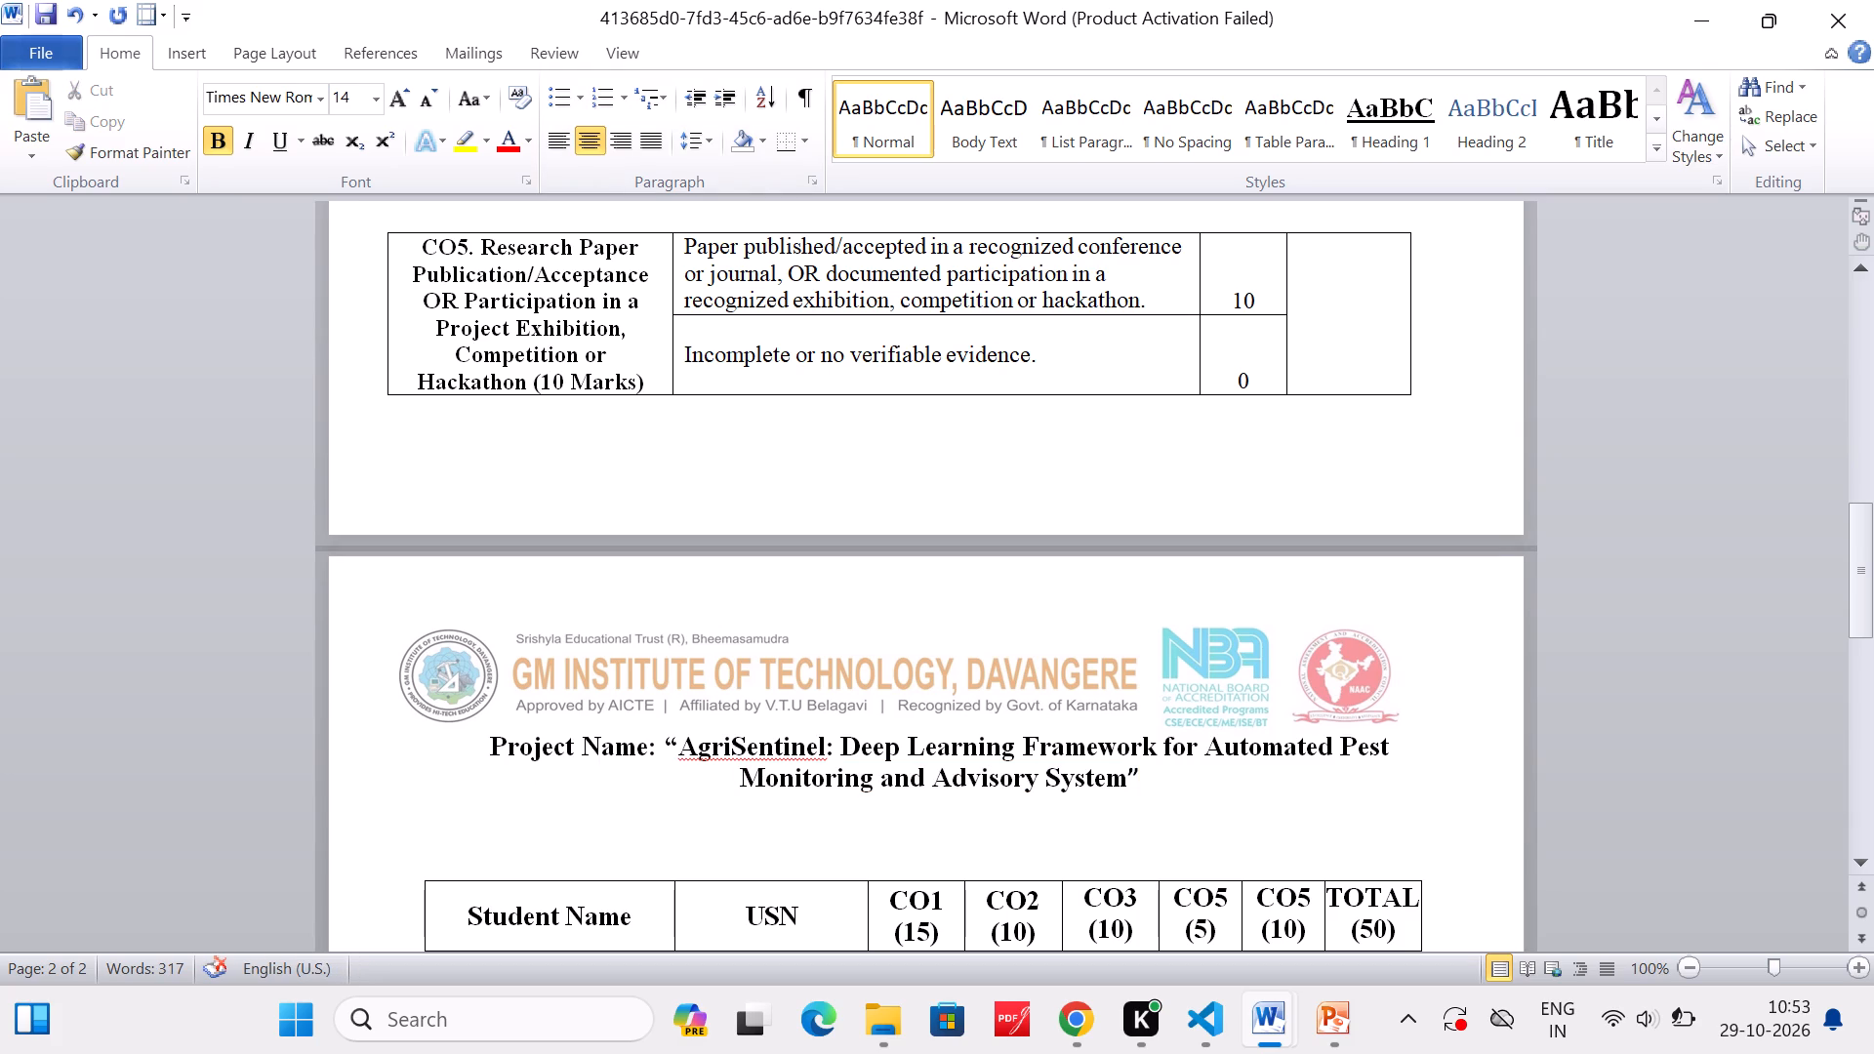
pyautogui.click(479, 749)
pyautogui.press('Return')
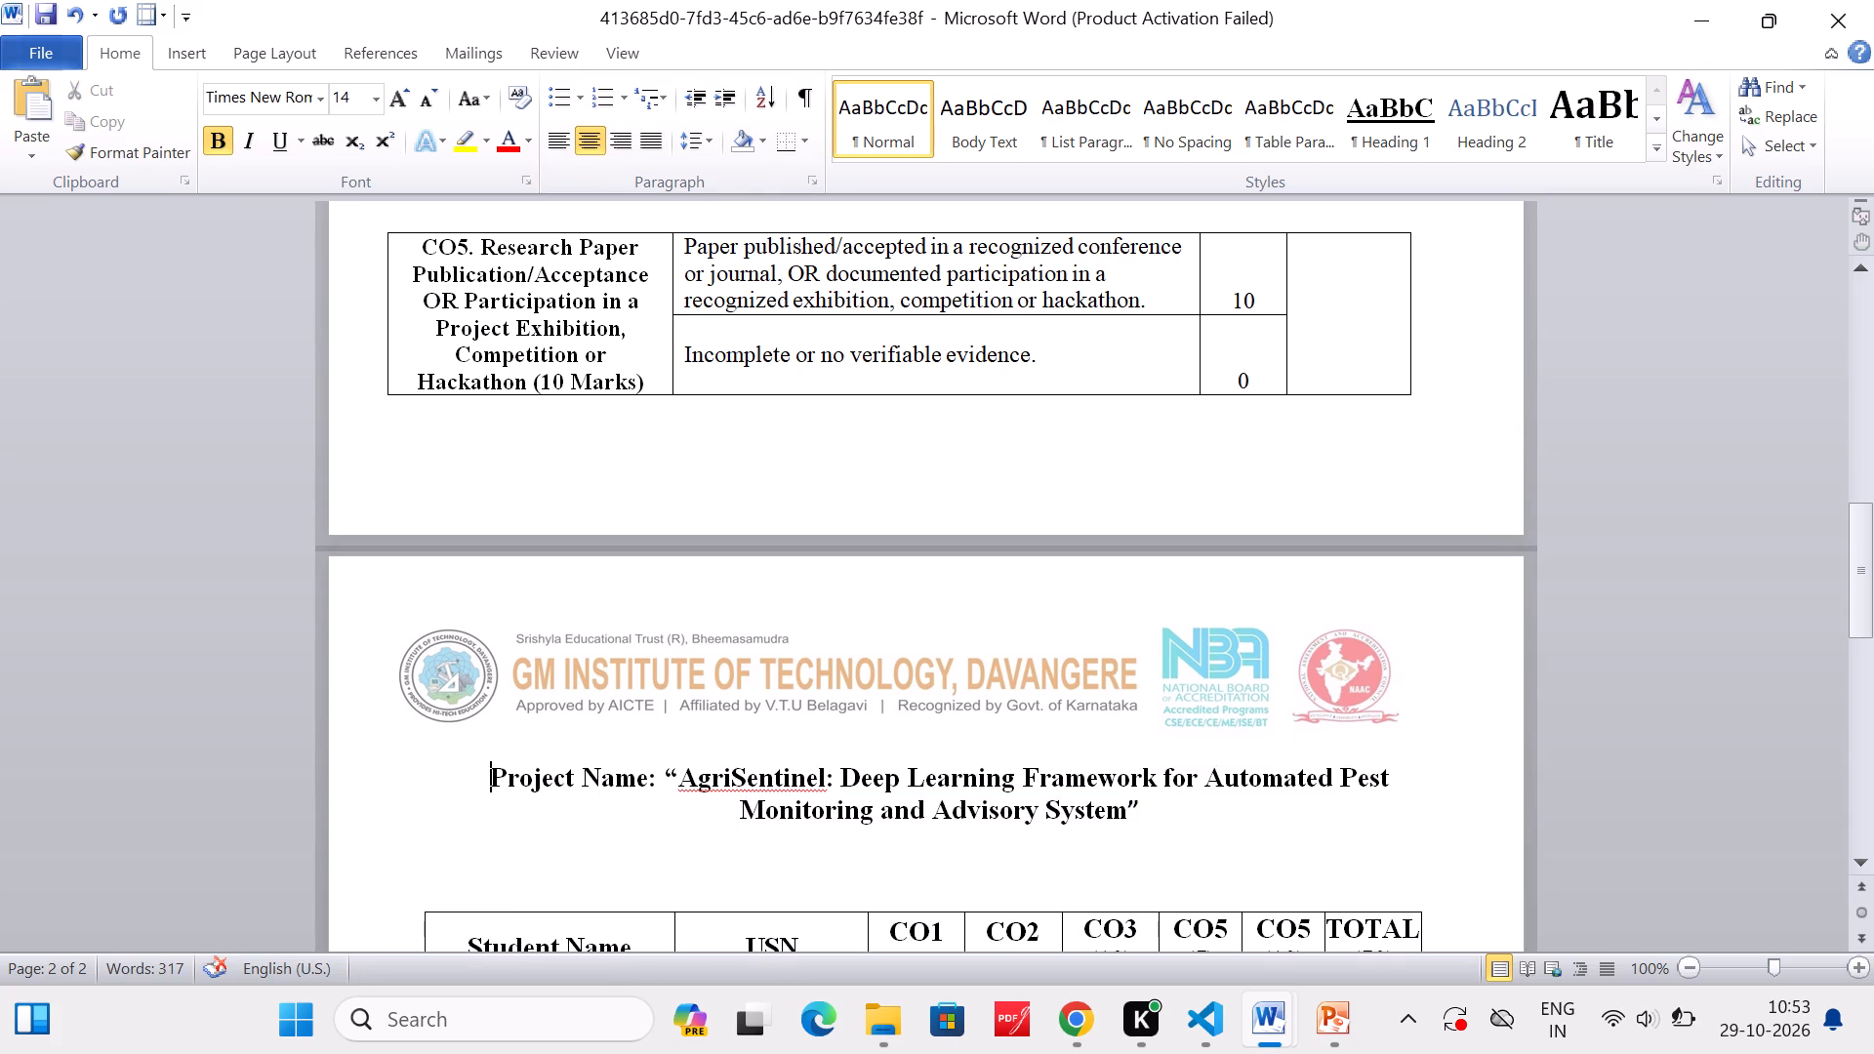
# Review the second page from the project name and student table to the guide details and signature lines.
pyautogui.scroll(-9, 479, 749)
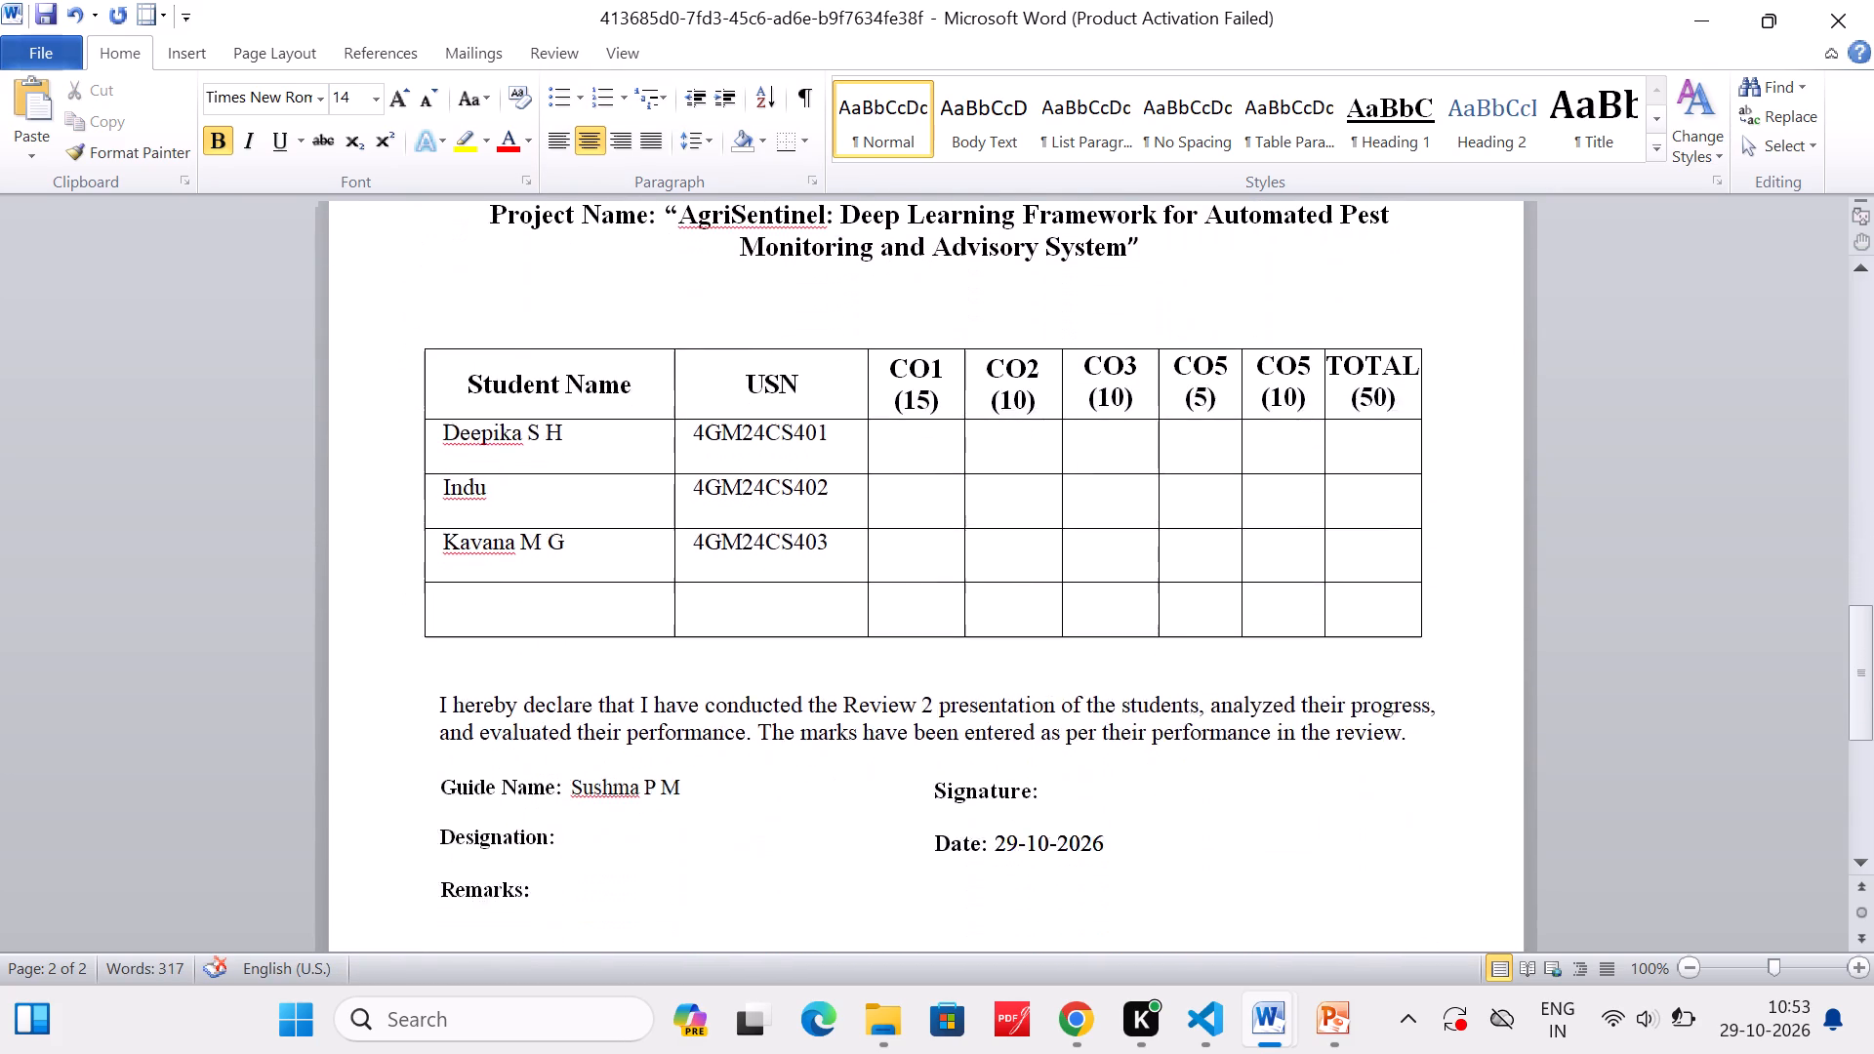
pyautogui.scroll(-3, 479, 749)
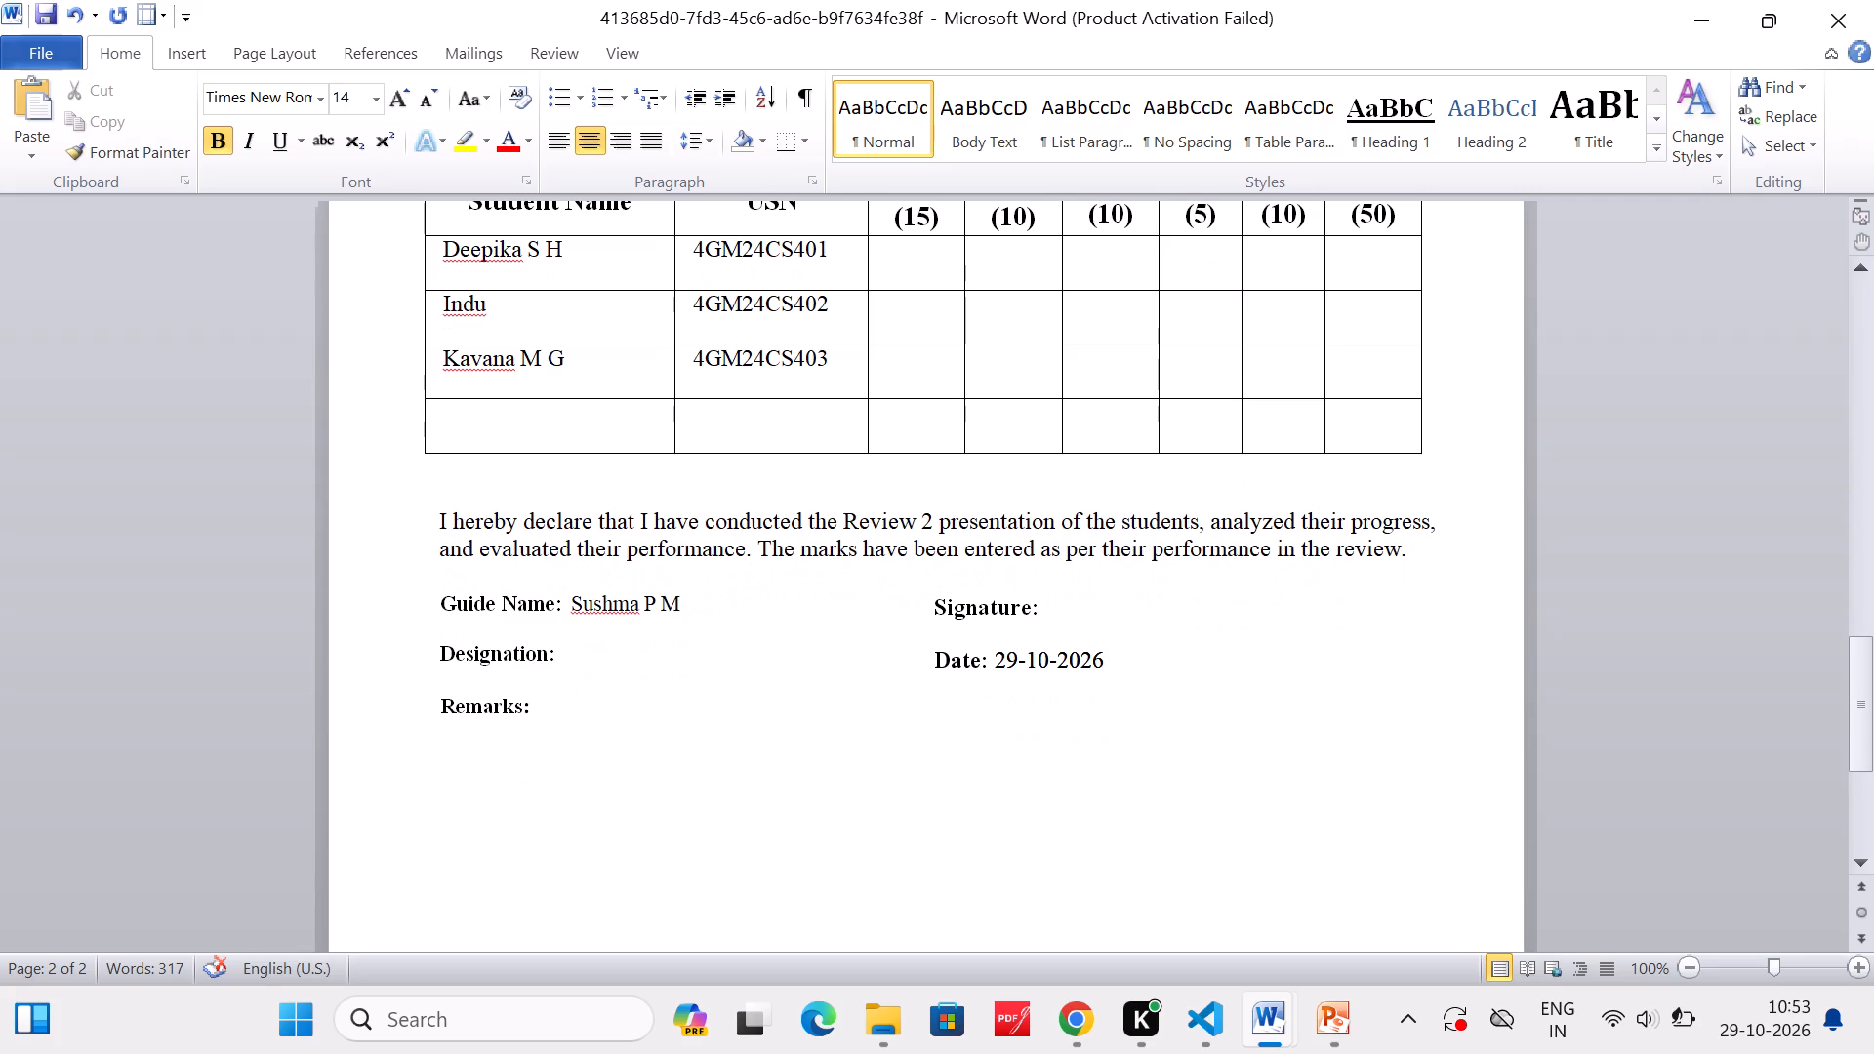
pyautogui.scroll(-3, 479, 749)
pyautogui.scroll(1, 479, 749)
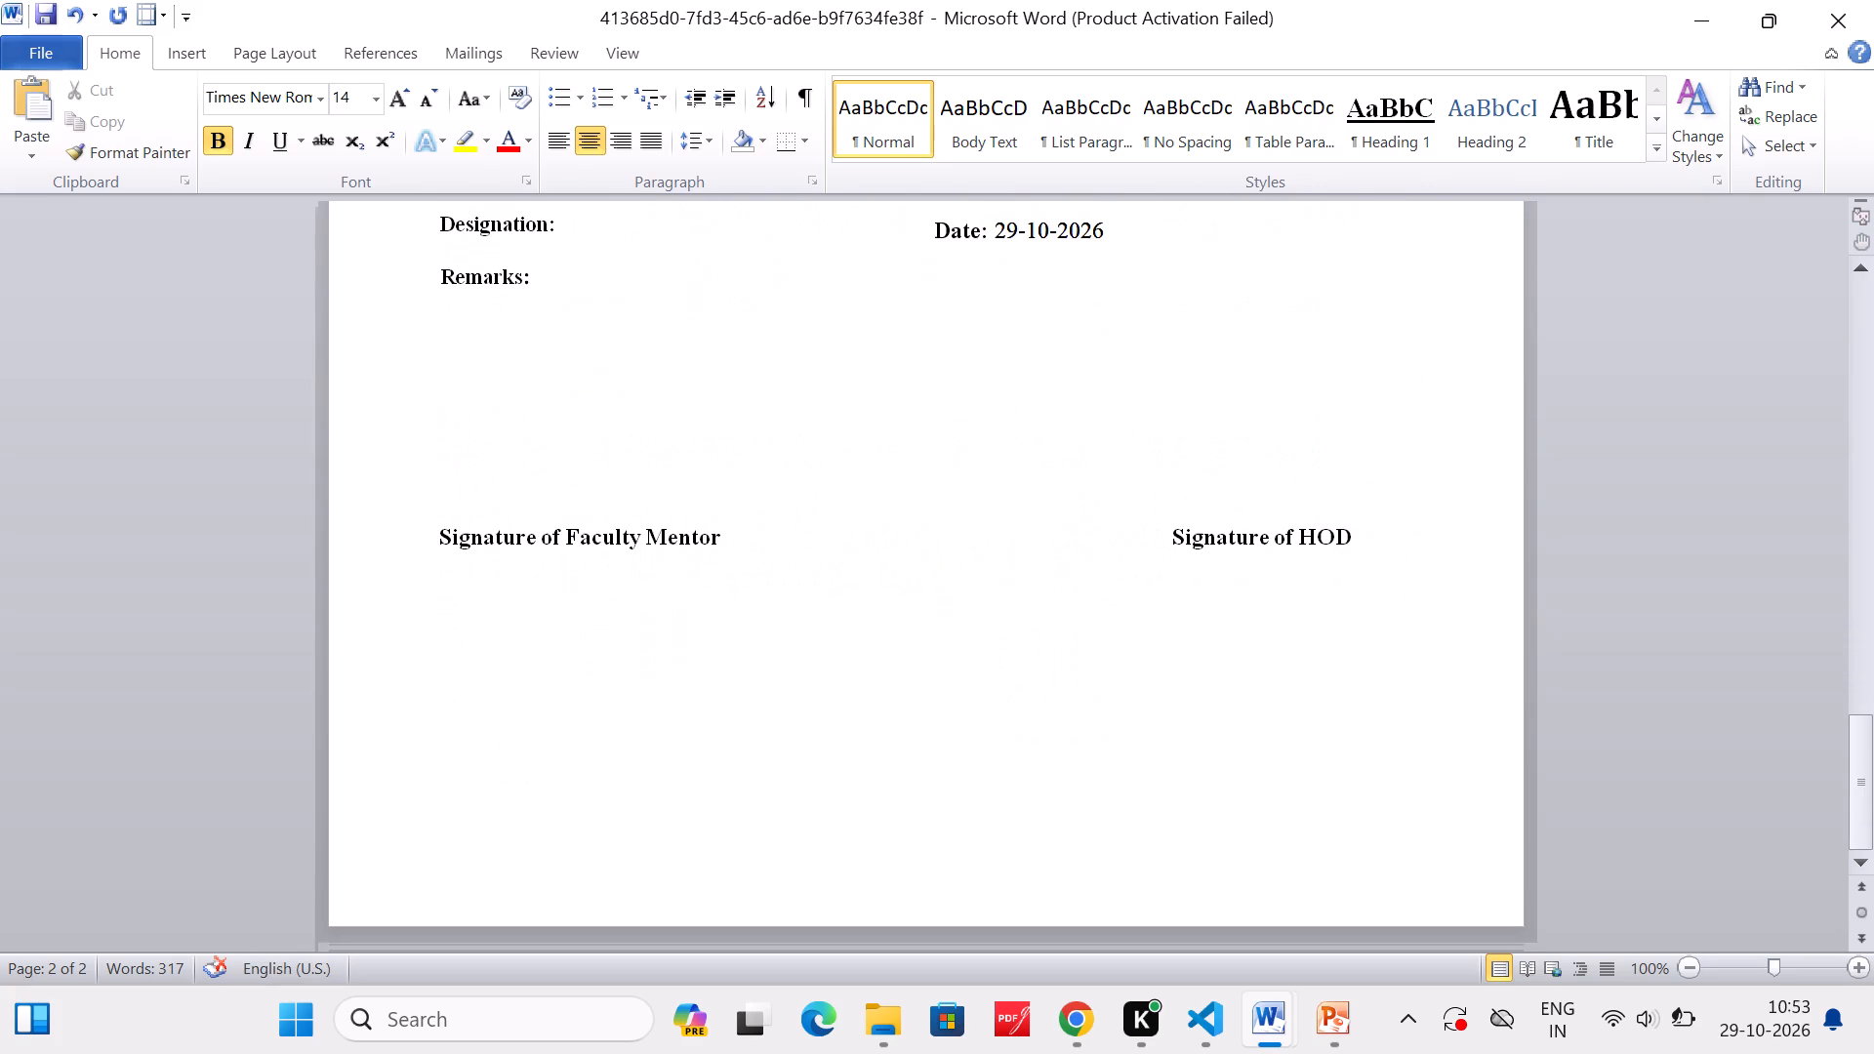
pyautogui.scroll(4, 479, 749)
pyautogui.scroll(-2, 479, 749)
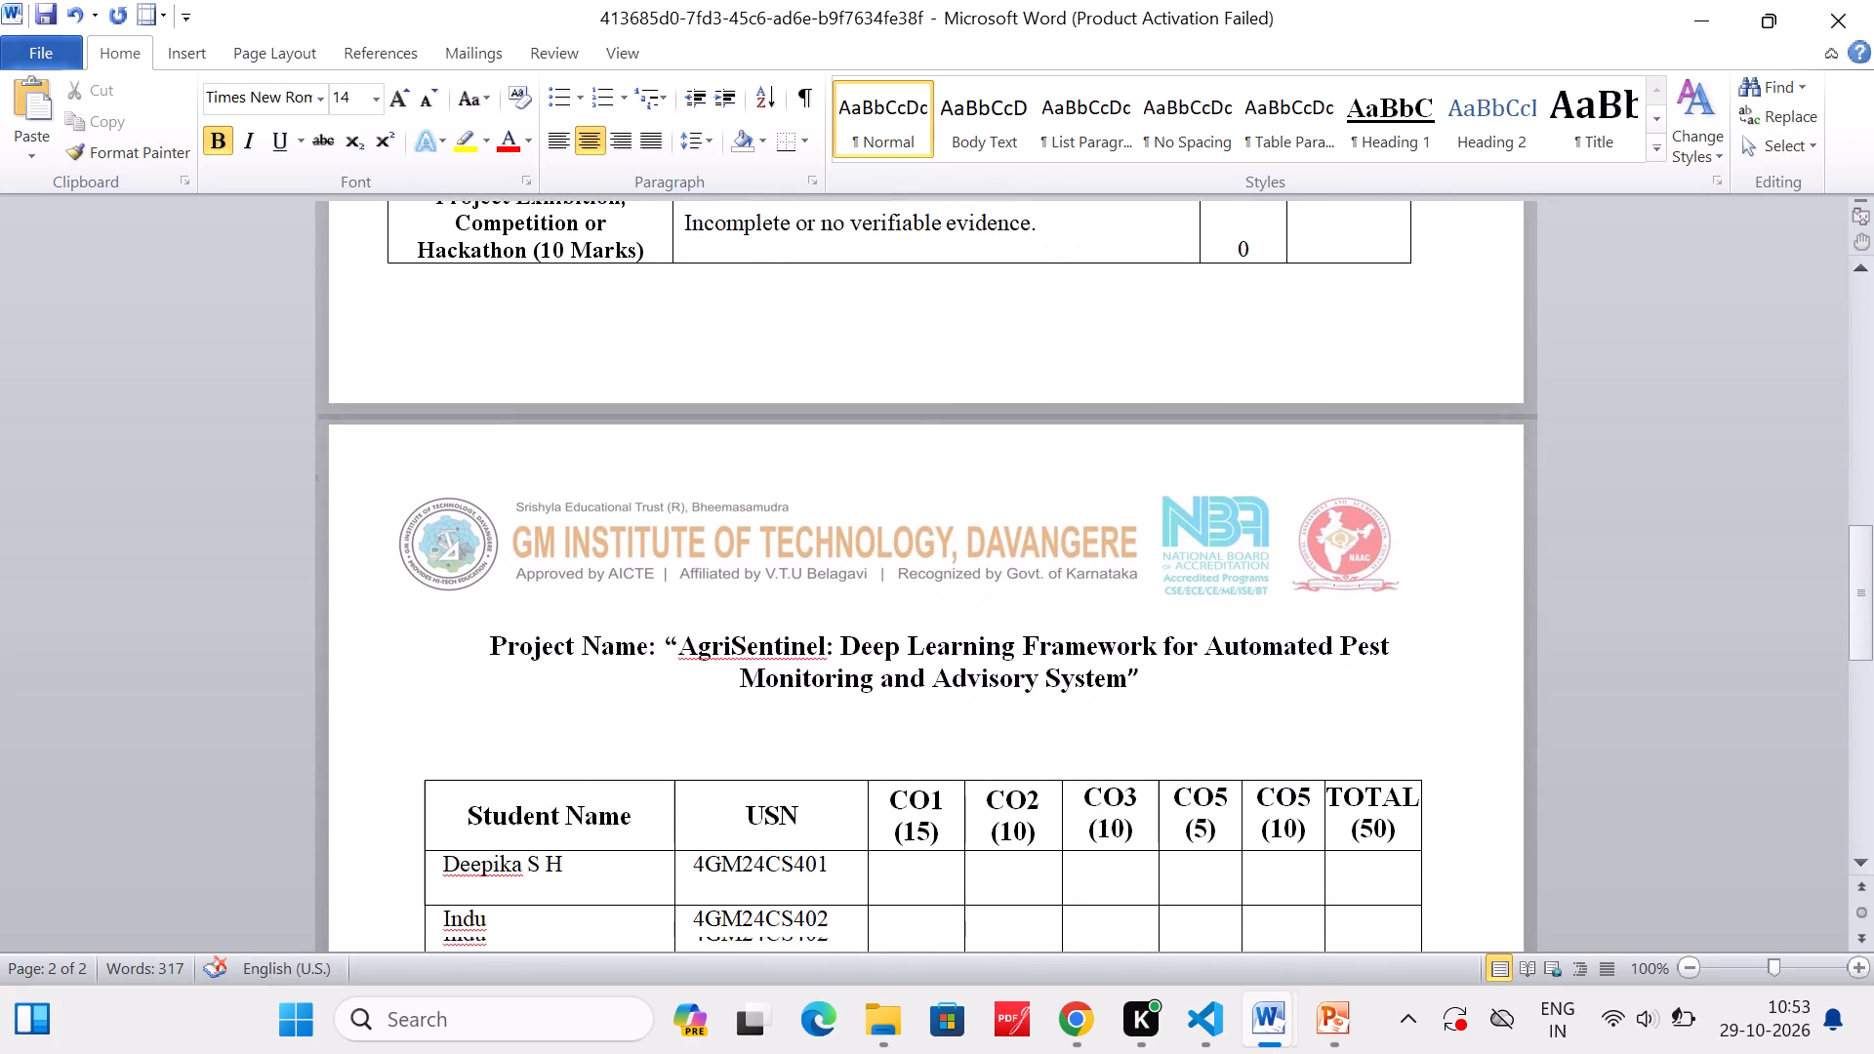
pyautogui.scroll(-1, 479, 749)
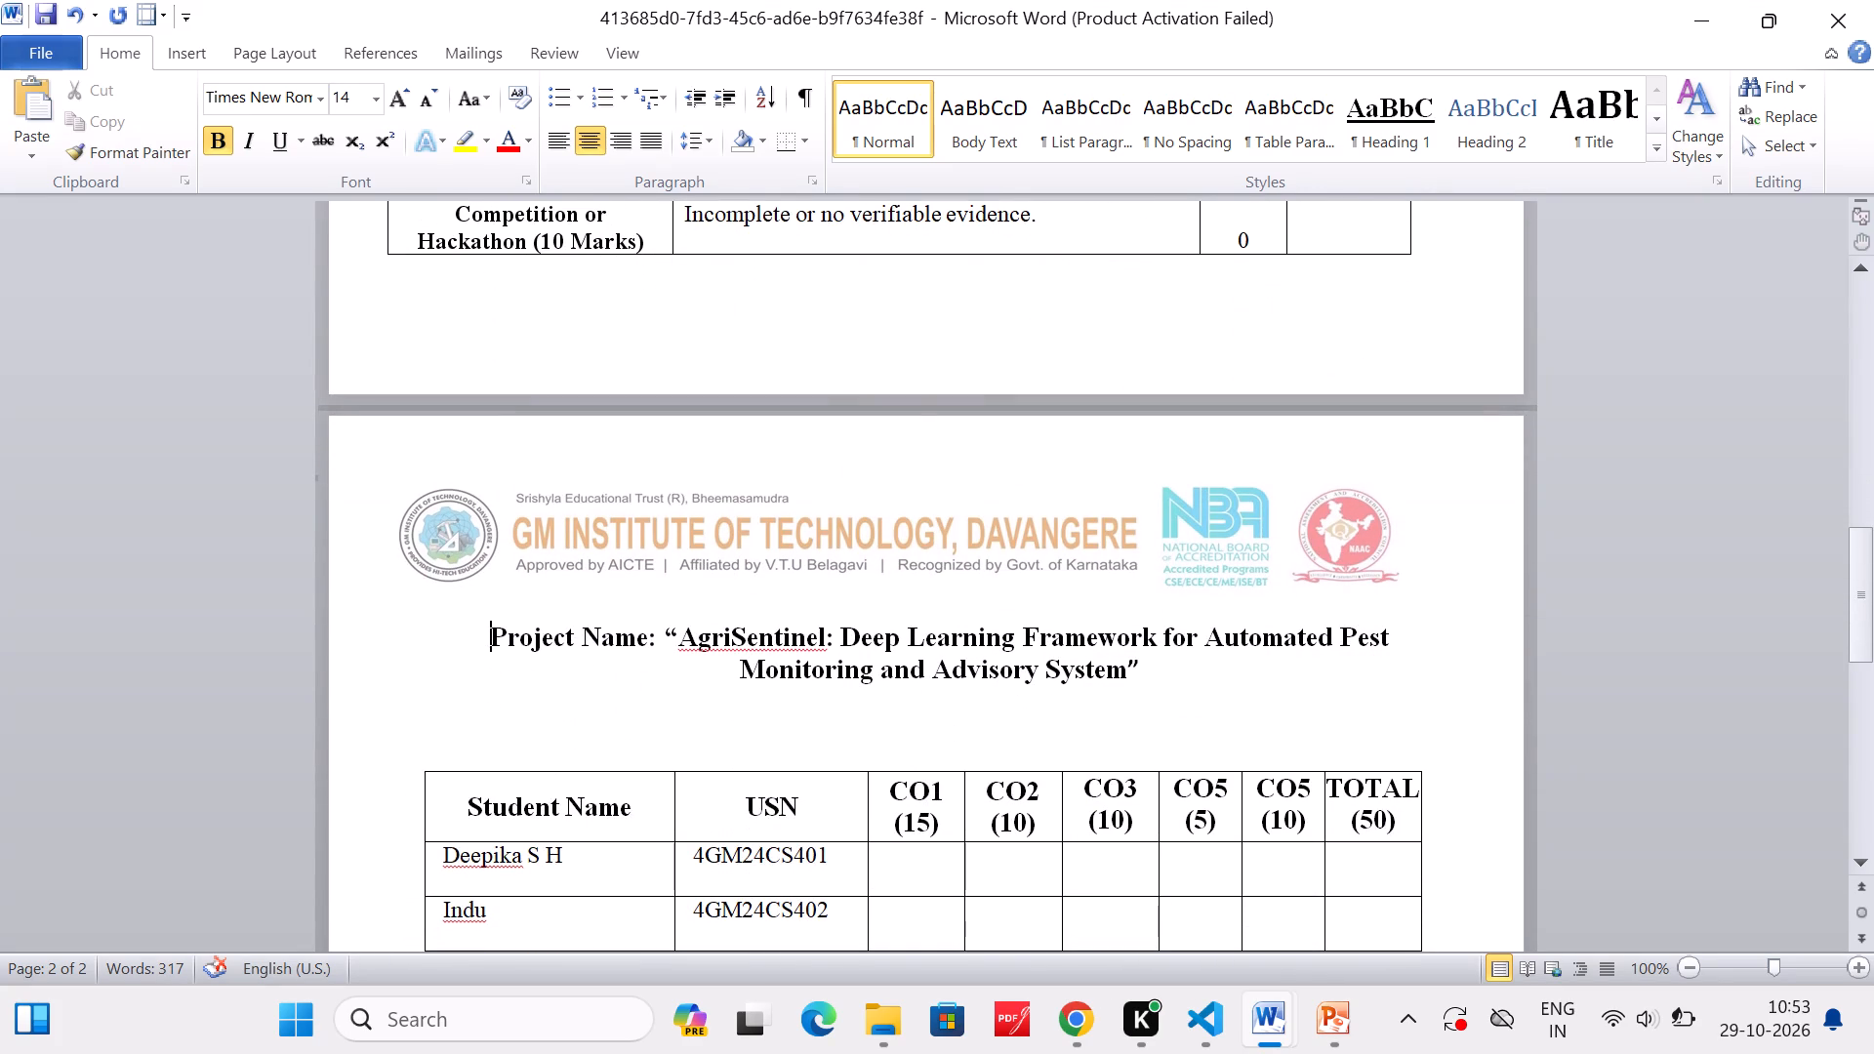
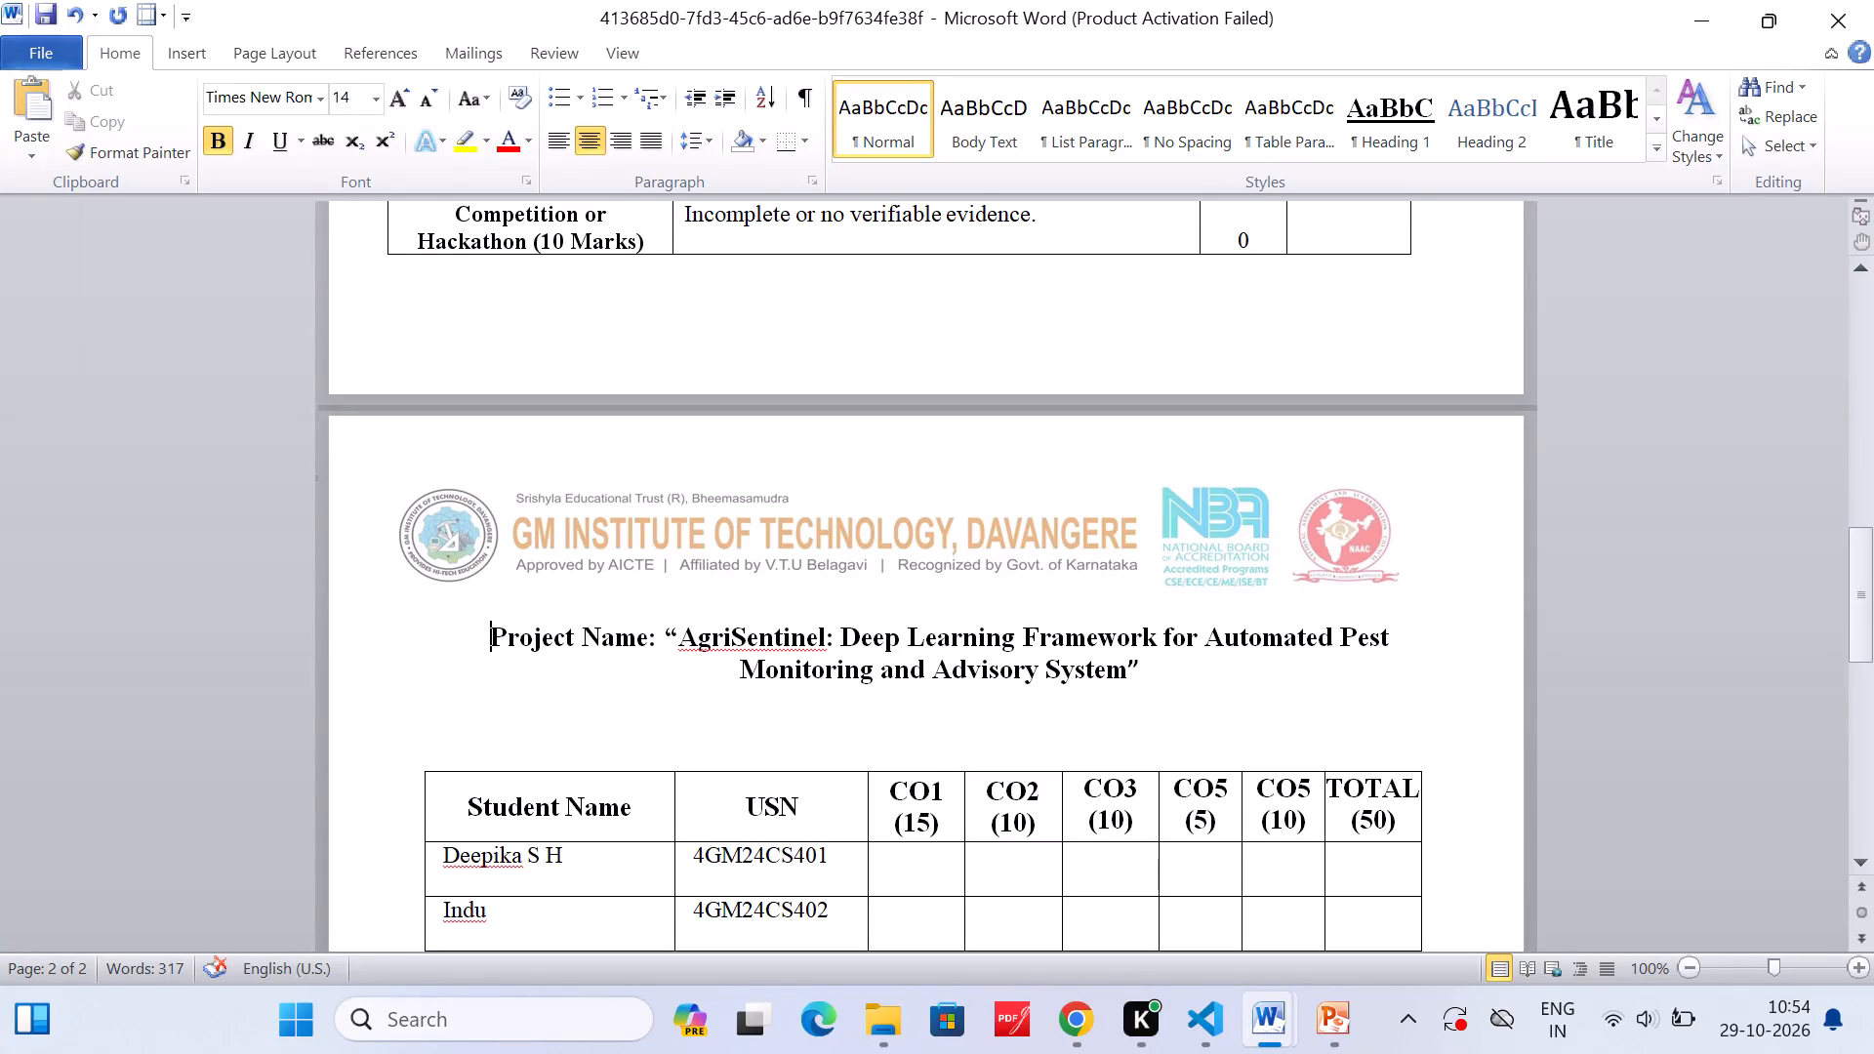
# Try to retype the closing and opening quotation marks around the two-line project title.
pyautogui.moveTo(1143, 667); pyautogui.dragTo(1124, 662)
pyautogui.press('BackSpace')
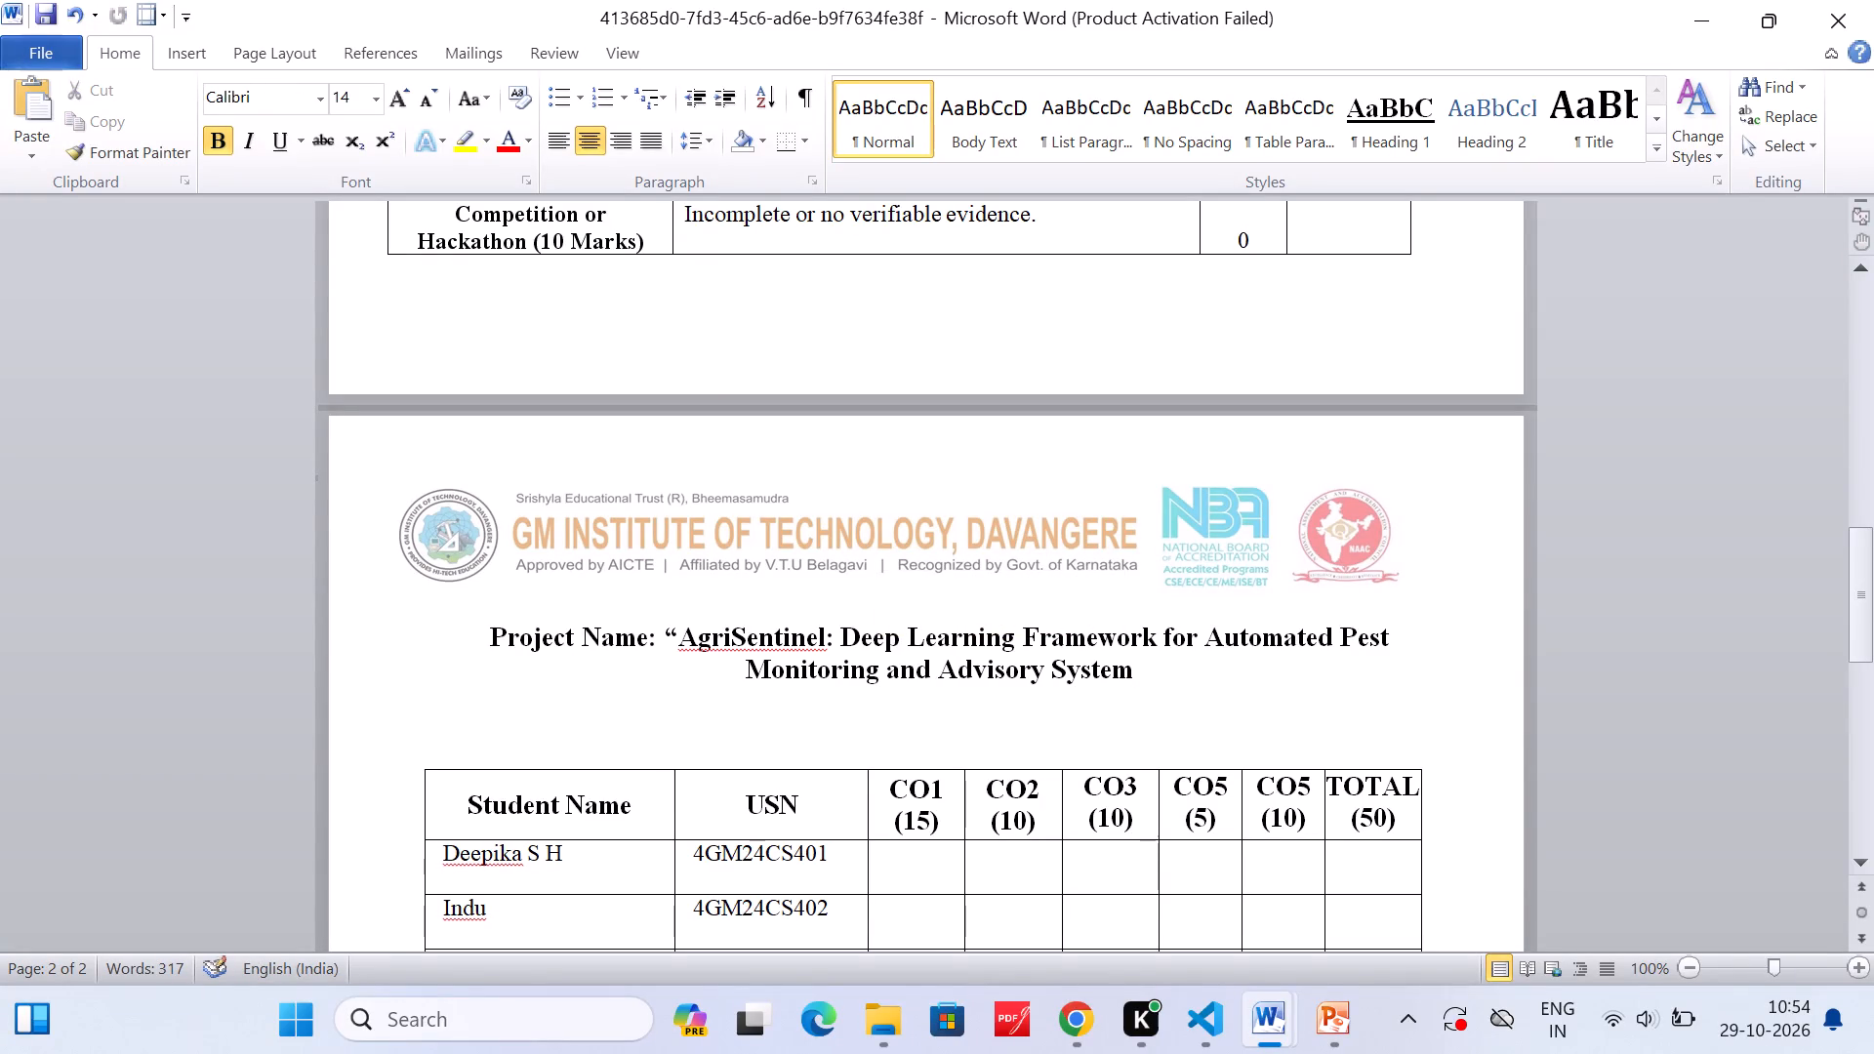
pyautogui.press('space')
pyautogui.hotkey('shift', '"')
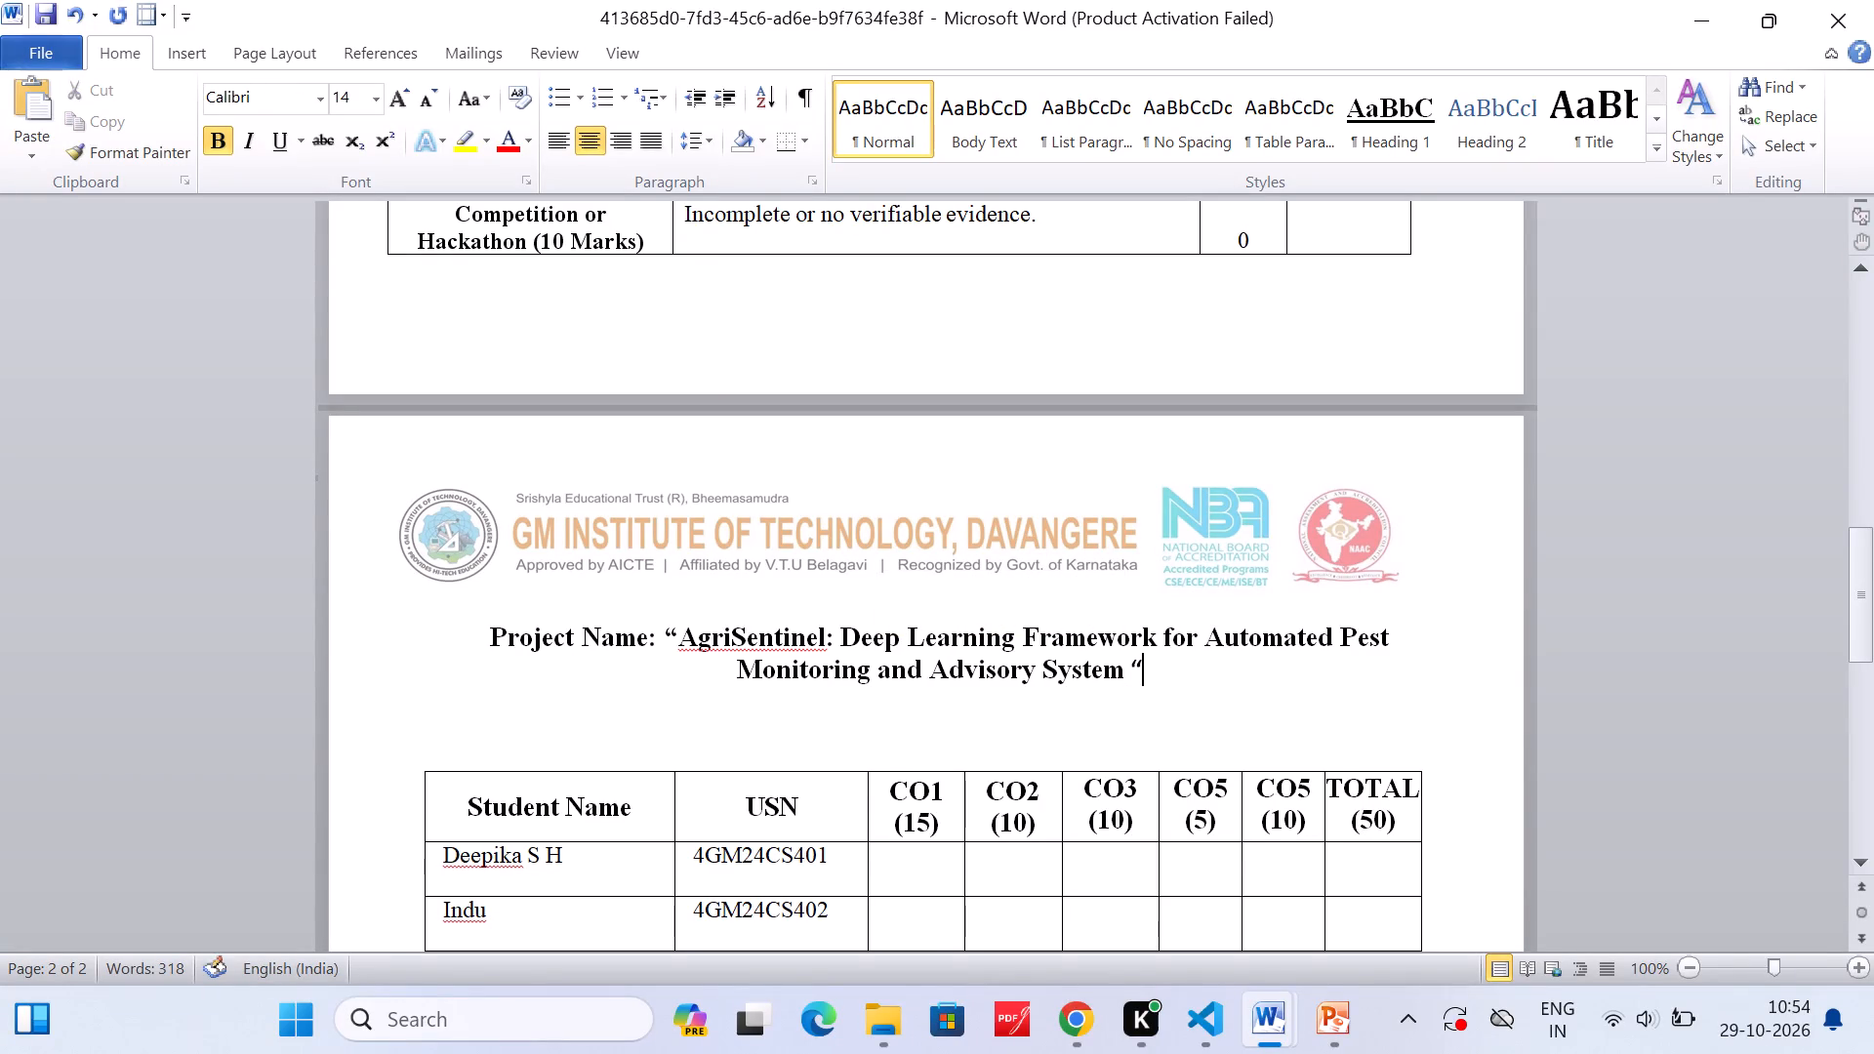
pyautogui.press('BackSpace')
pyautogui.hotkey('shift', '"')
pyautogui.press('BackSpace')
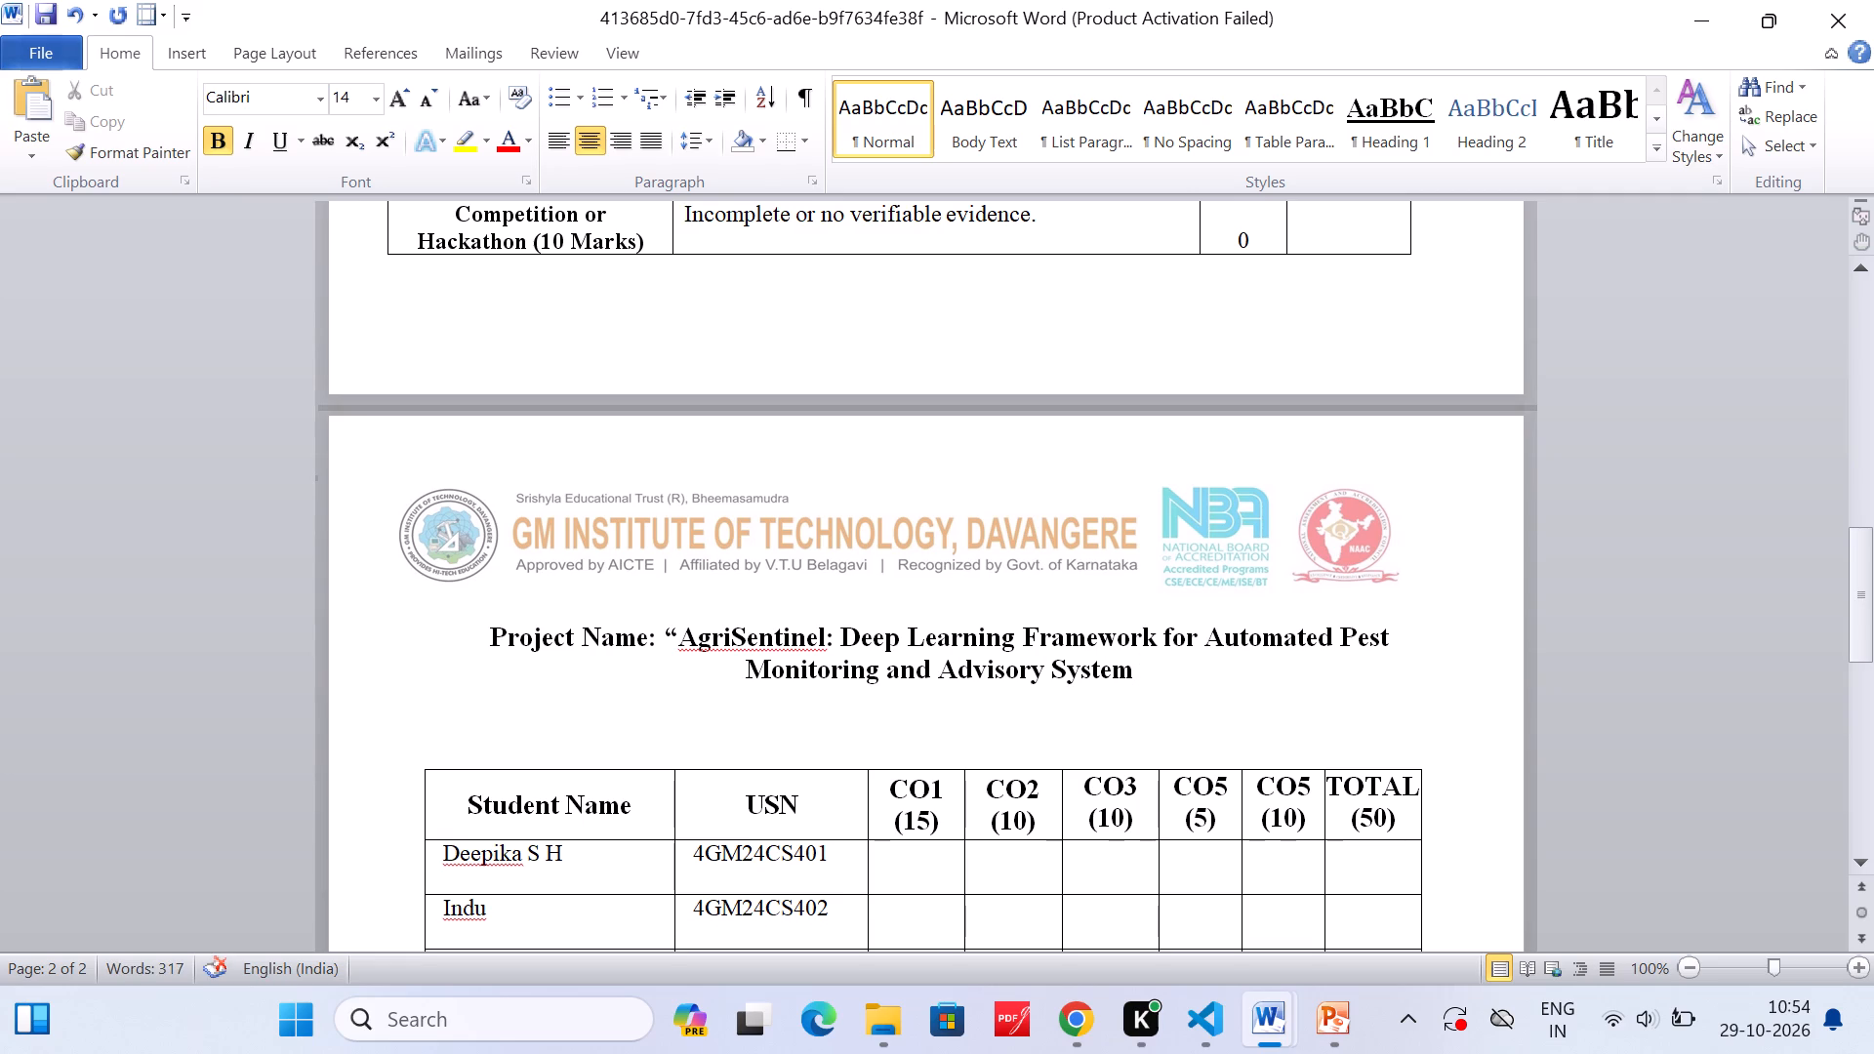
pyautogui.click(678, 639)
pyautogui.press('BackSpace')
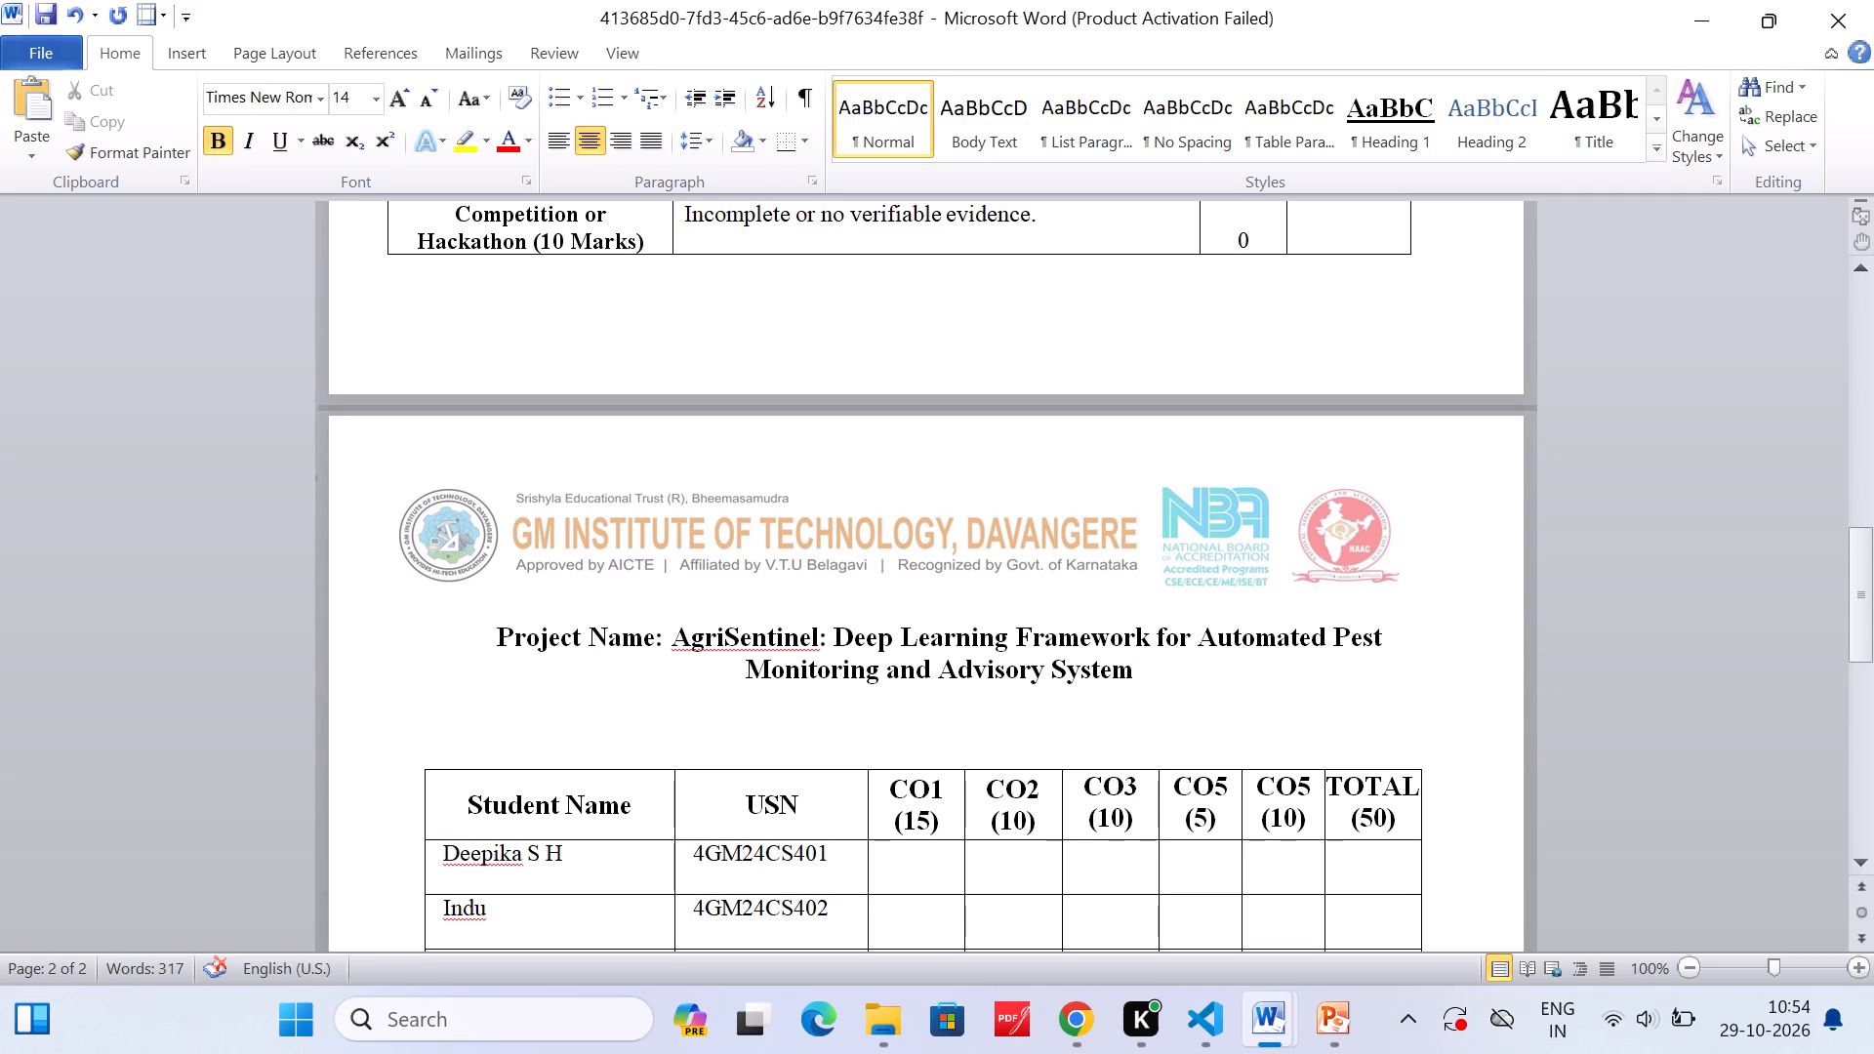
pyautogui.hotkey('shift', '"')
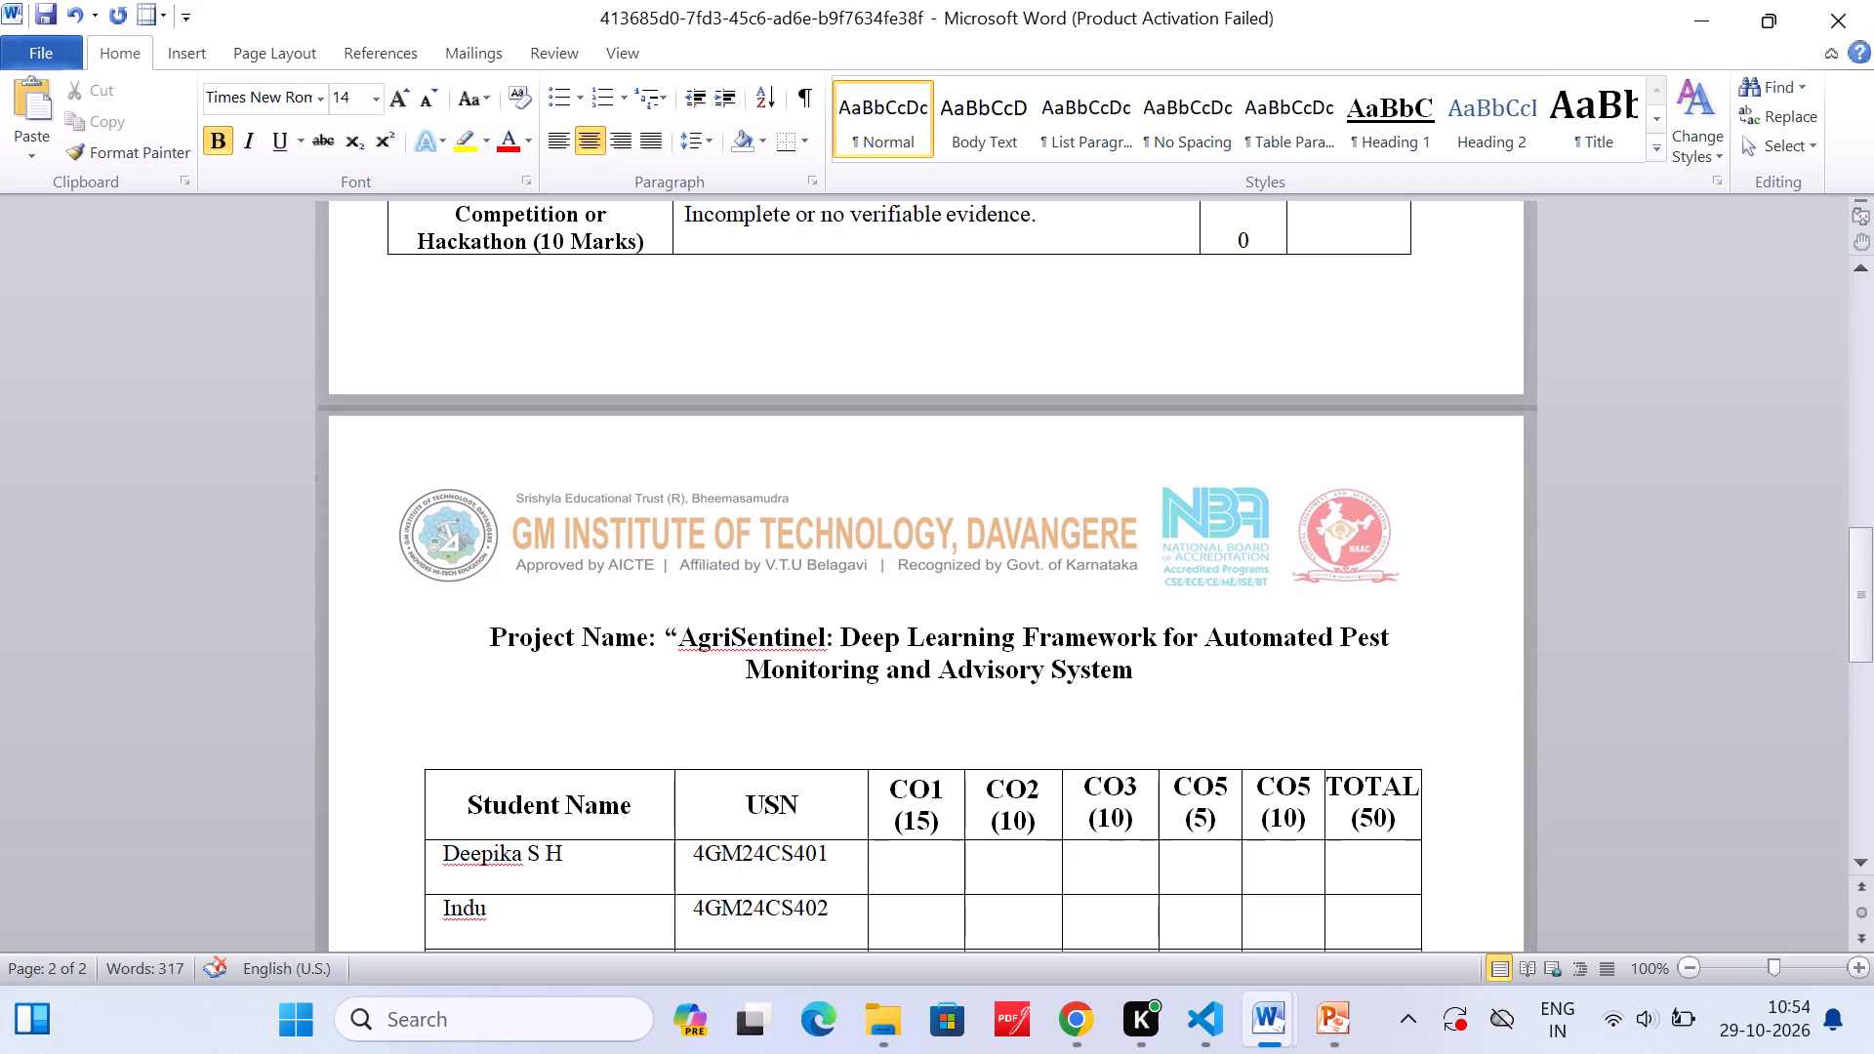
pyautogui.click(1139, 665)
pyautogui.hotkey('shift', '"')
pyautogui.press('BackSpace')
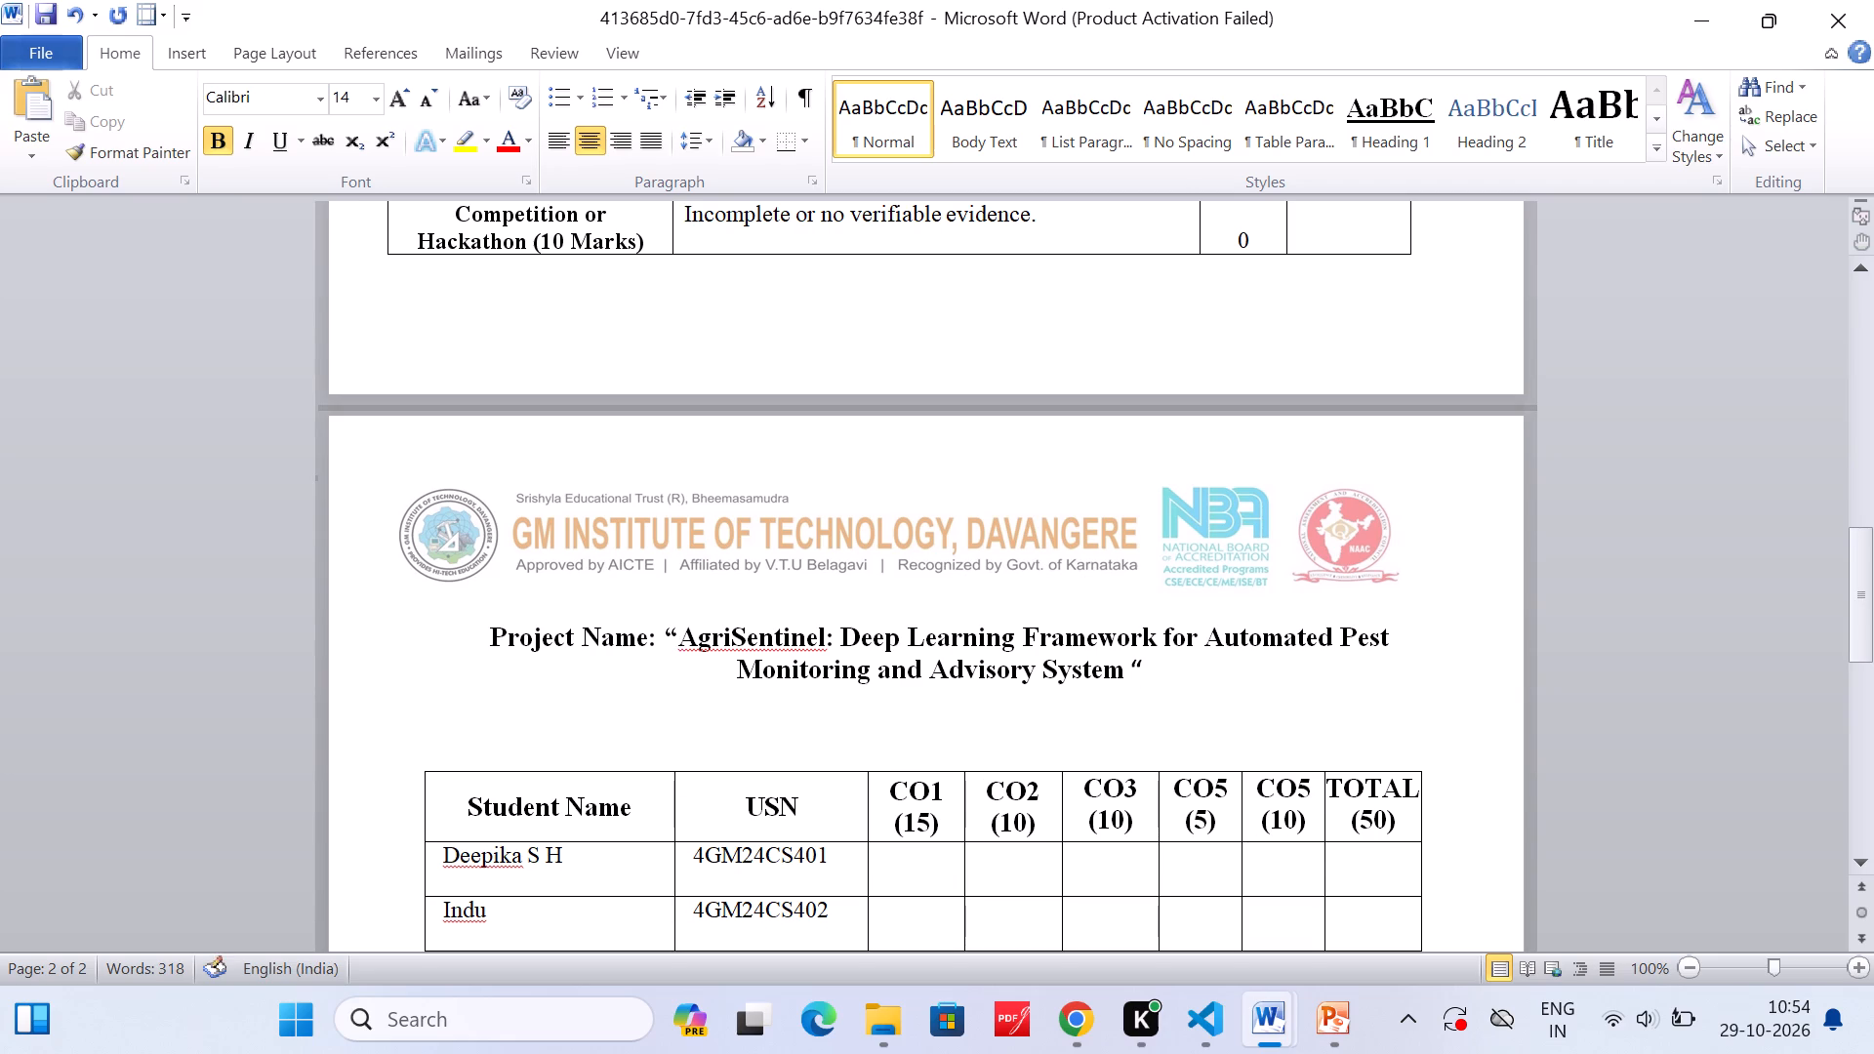
# Replace the whole project title after "Project Name:" with an empty pair of quotation marks.
pyautogui.moveTo(1139, 665); pyautogui.dragTo(817, 657)
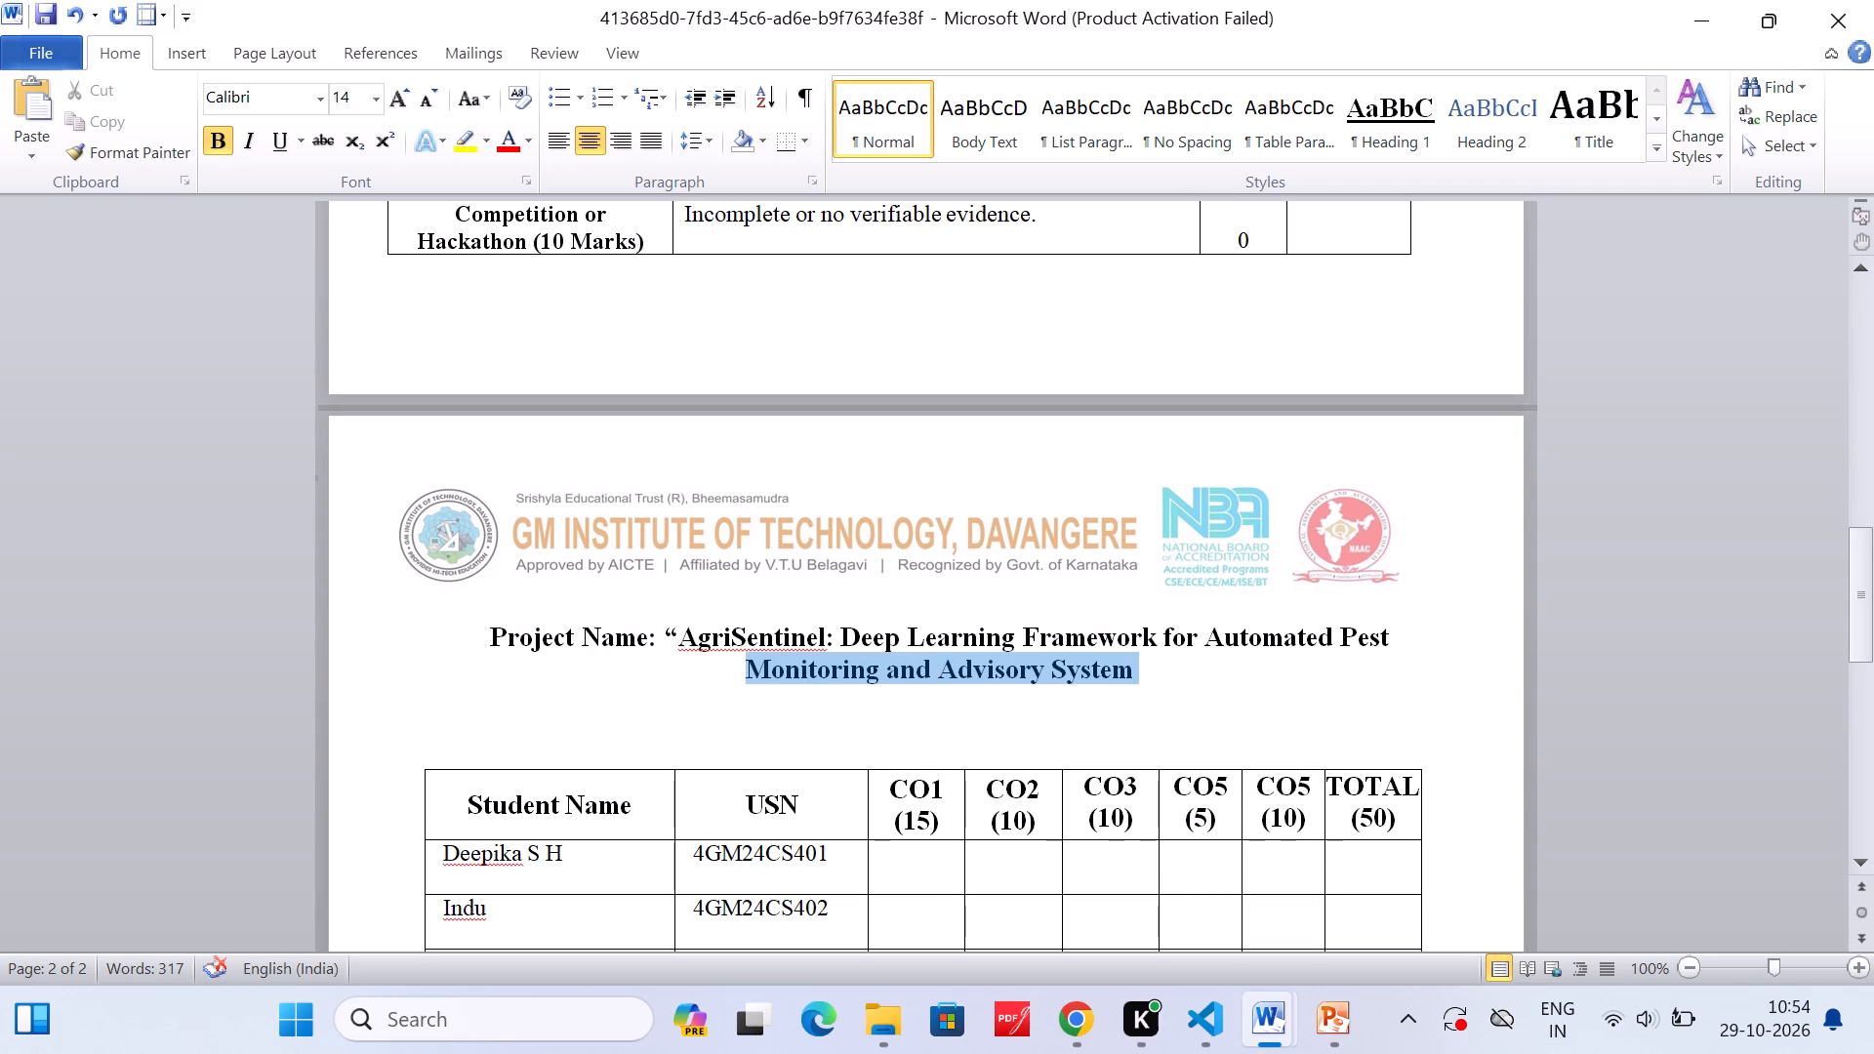
pyautogui.moveTo(817, 657); pyautogui.dragTo(748, 649)
pyautogui.hotkey('shift', '"')
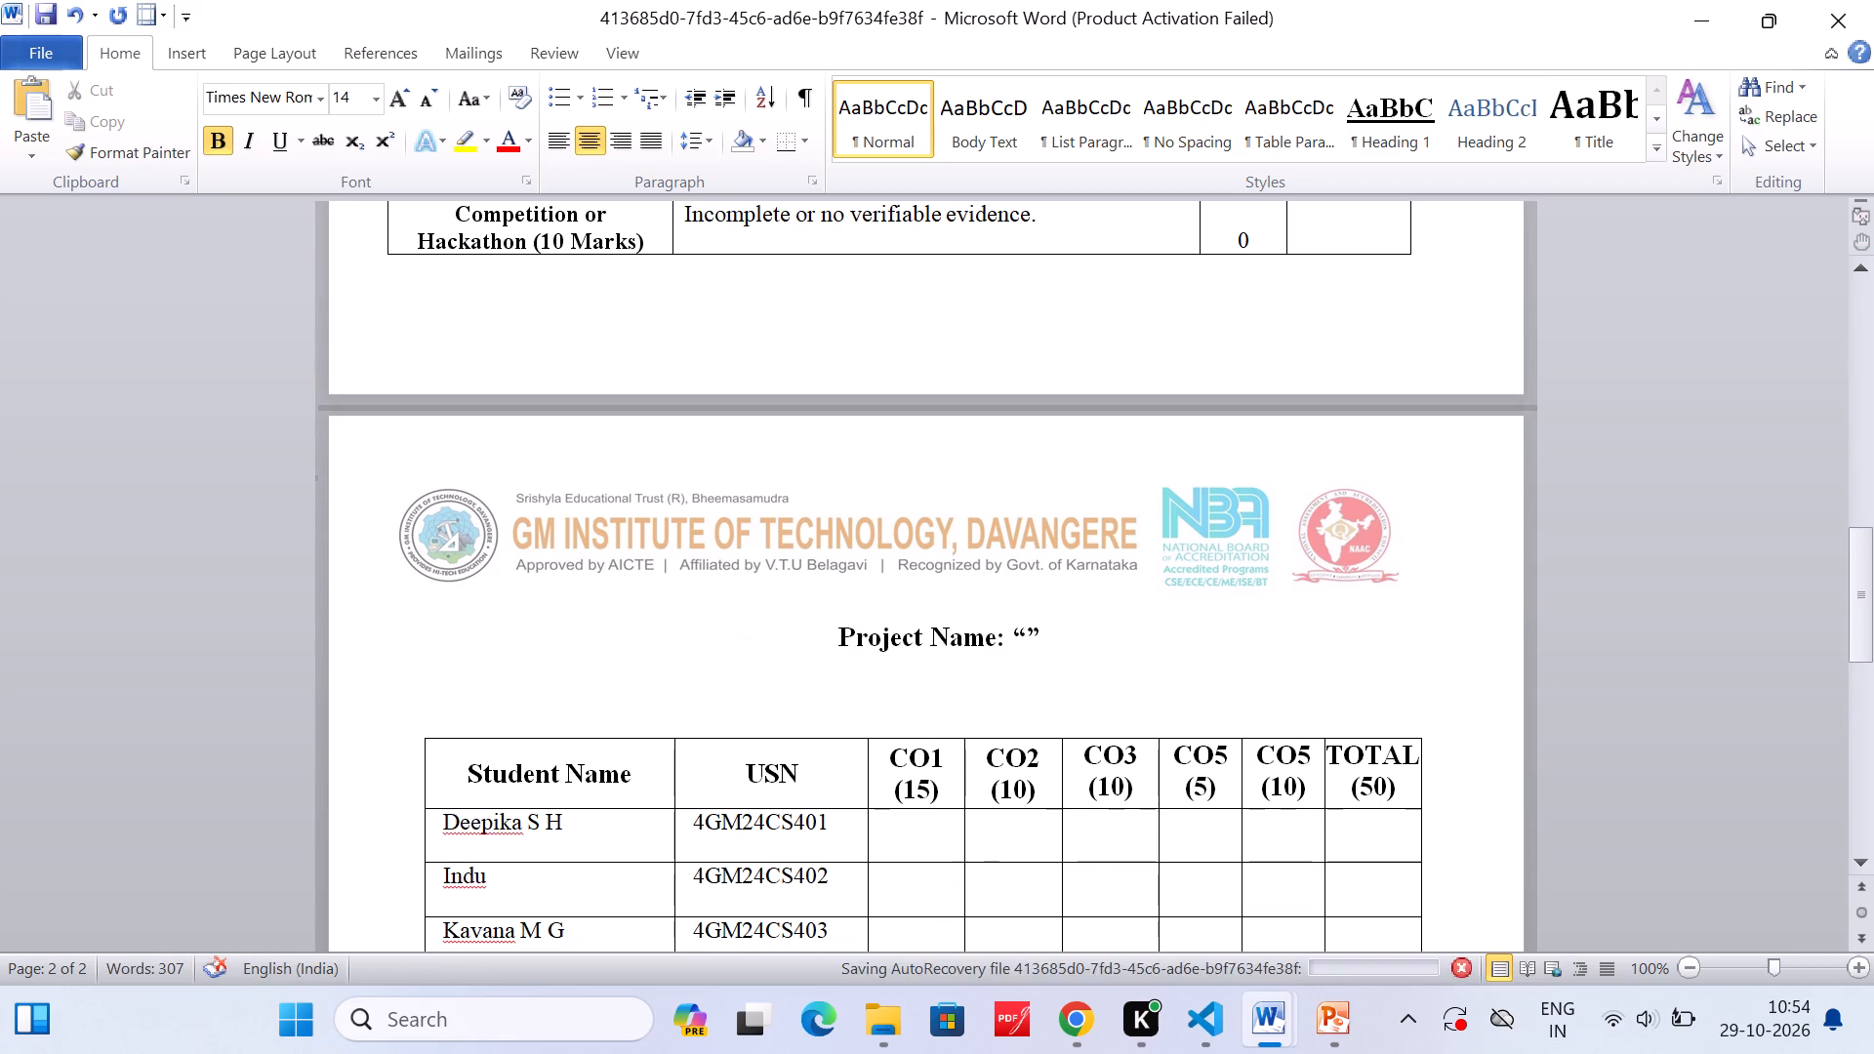
# Copy "Deep Learning Framework for Automated Pest Monitoring and Advisory System" from the PowerPoint title slide and paste it between the quotation marks in Word.
pyautogui.click(1026, 636)
pyautogui.hotkey('ctrl', 'c')
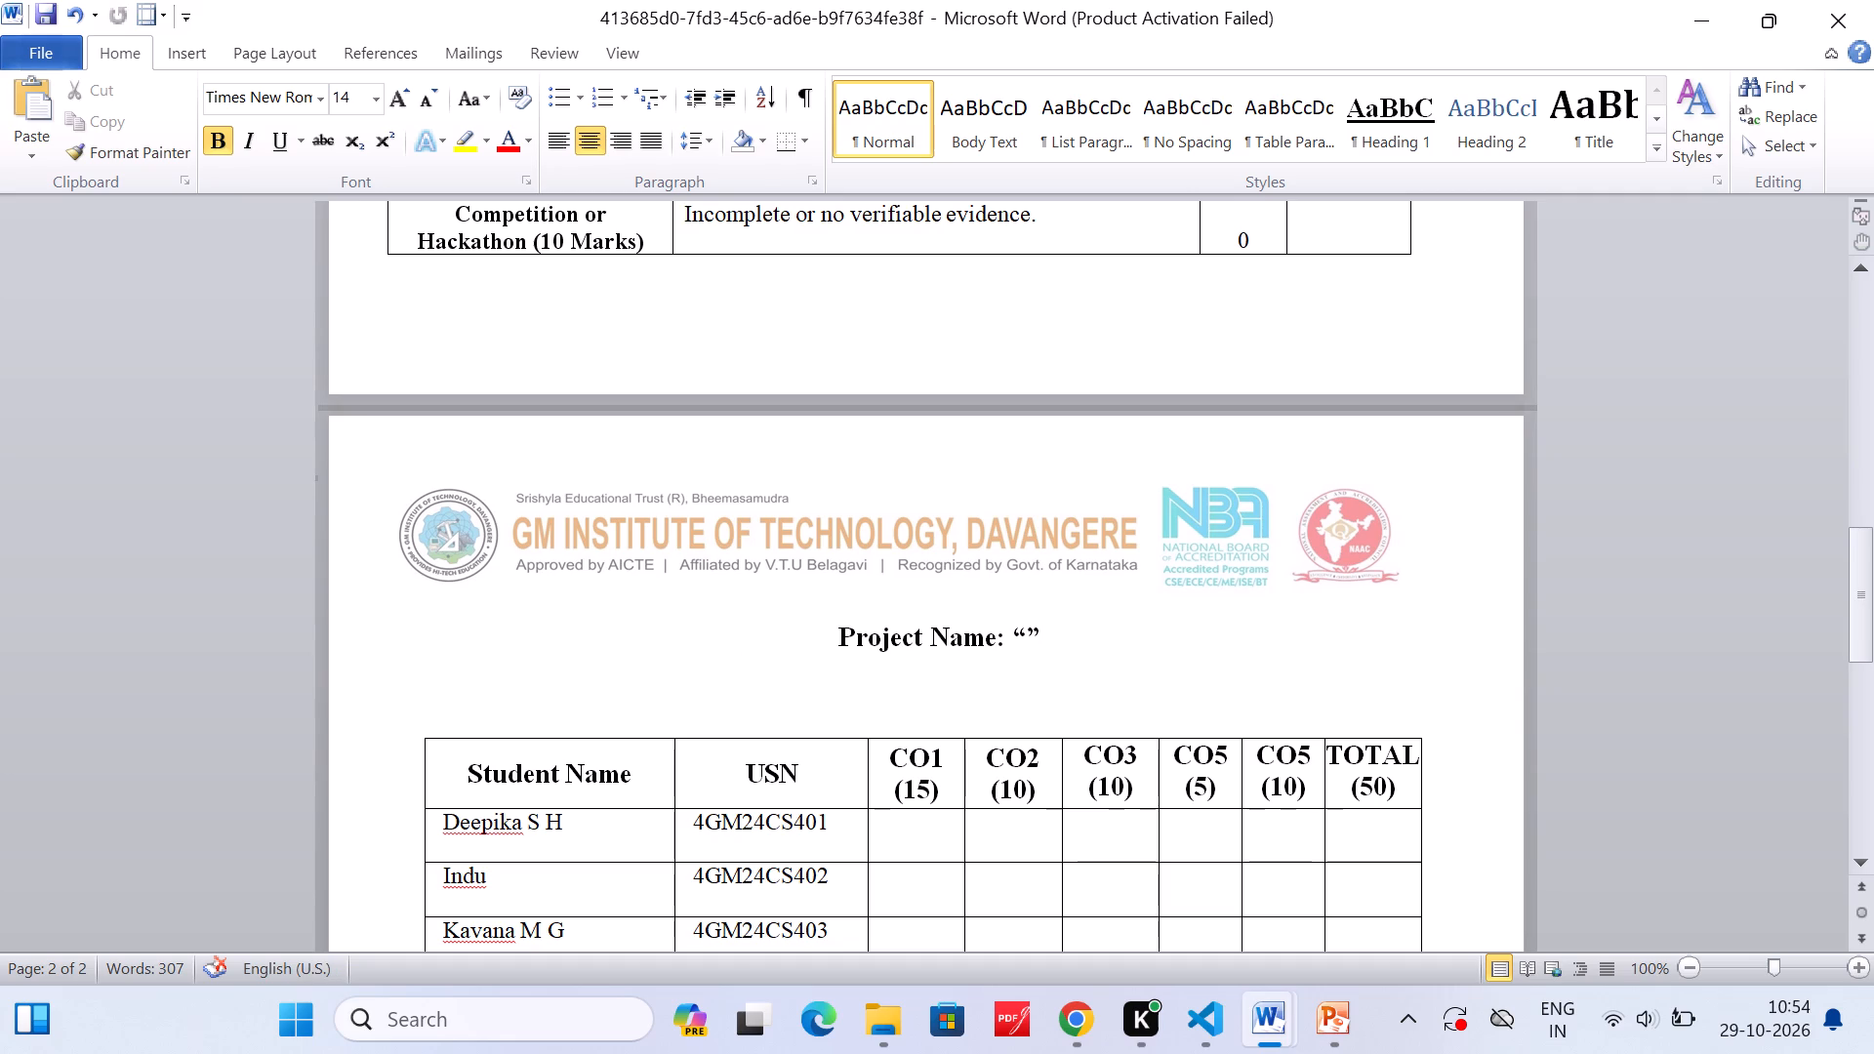
pyautogui.hotkey('ctrl', 'c')
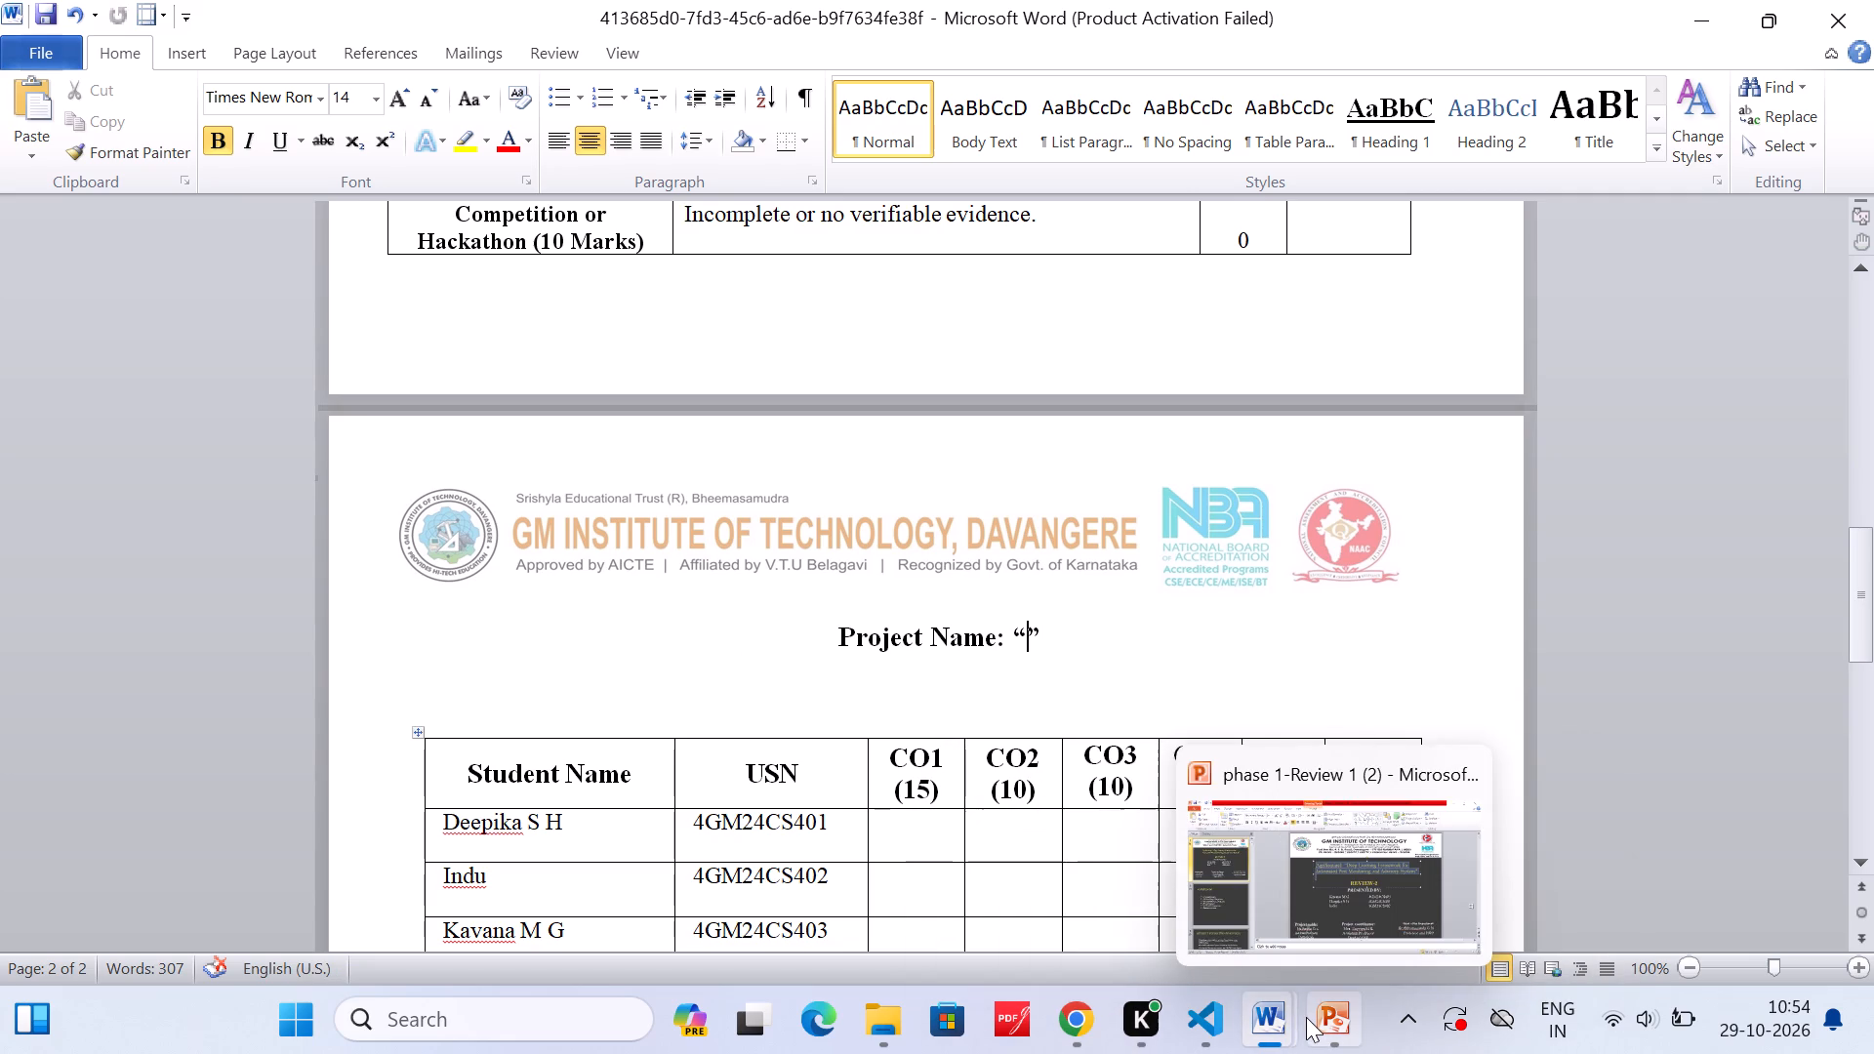
pyautogui.click(1332, 1018)
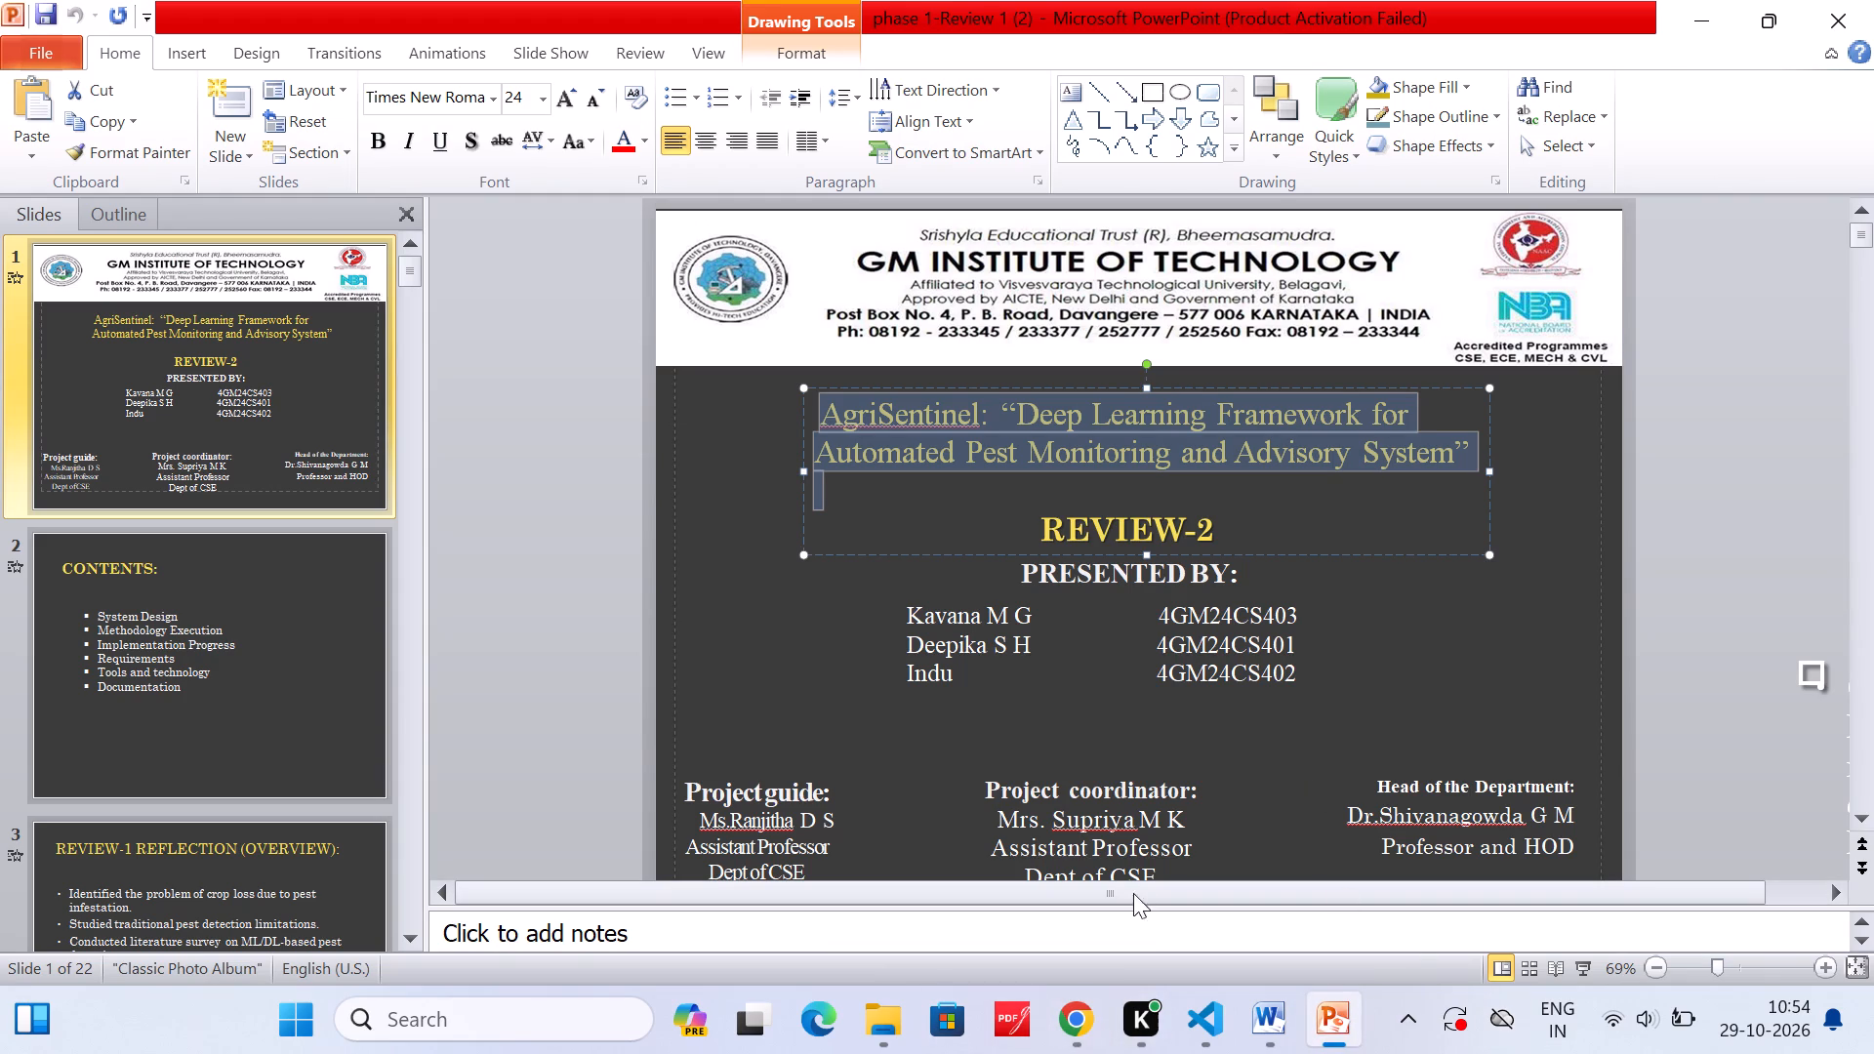
pyautogui.click(1433, 448)
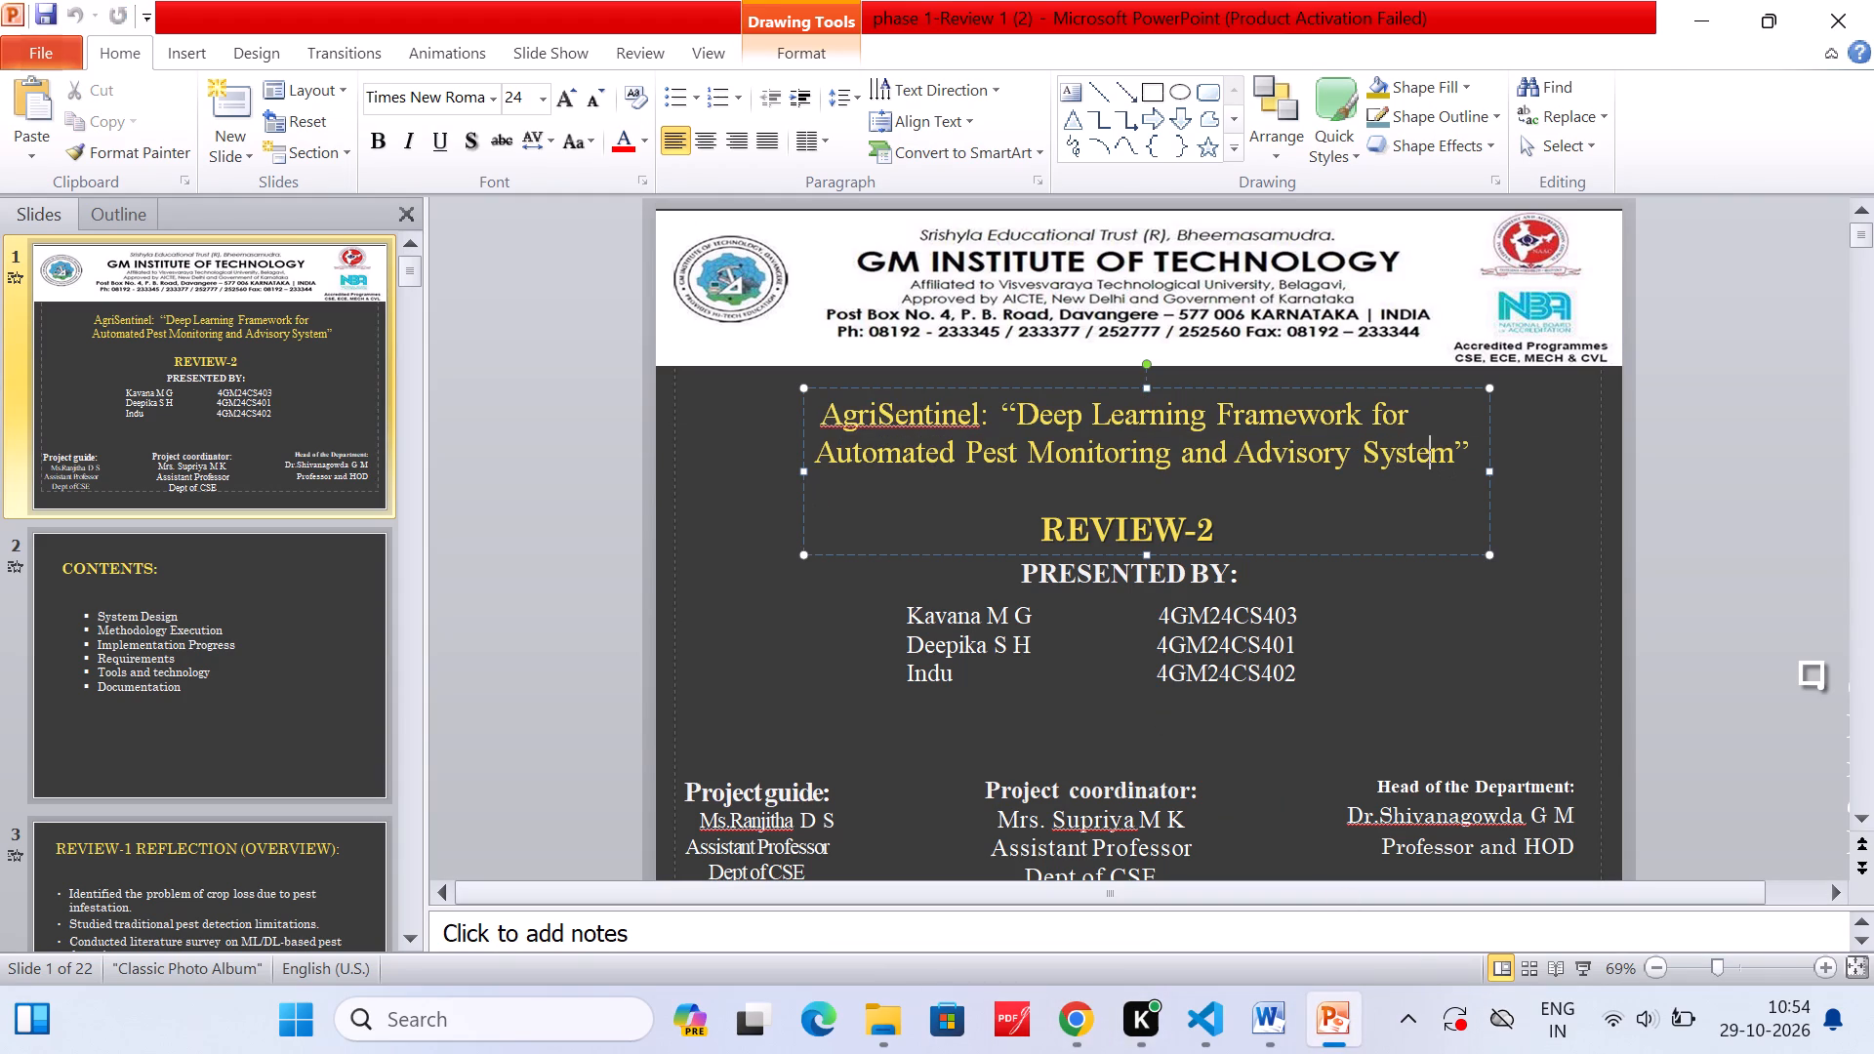
pyautogui.moveTo(1455, 450); pyautogui.dragTo(1036, 422)
pyautogui.hotkey('ctrl', 'c')
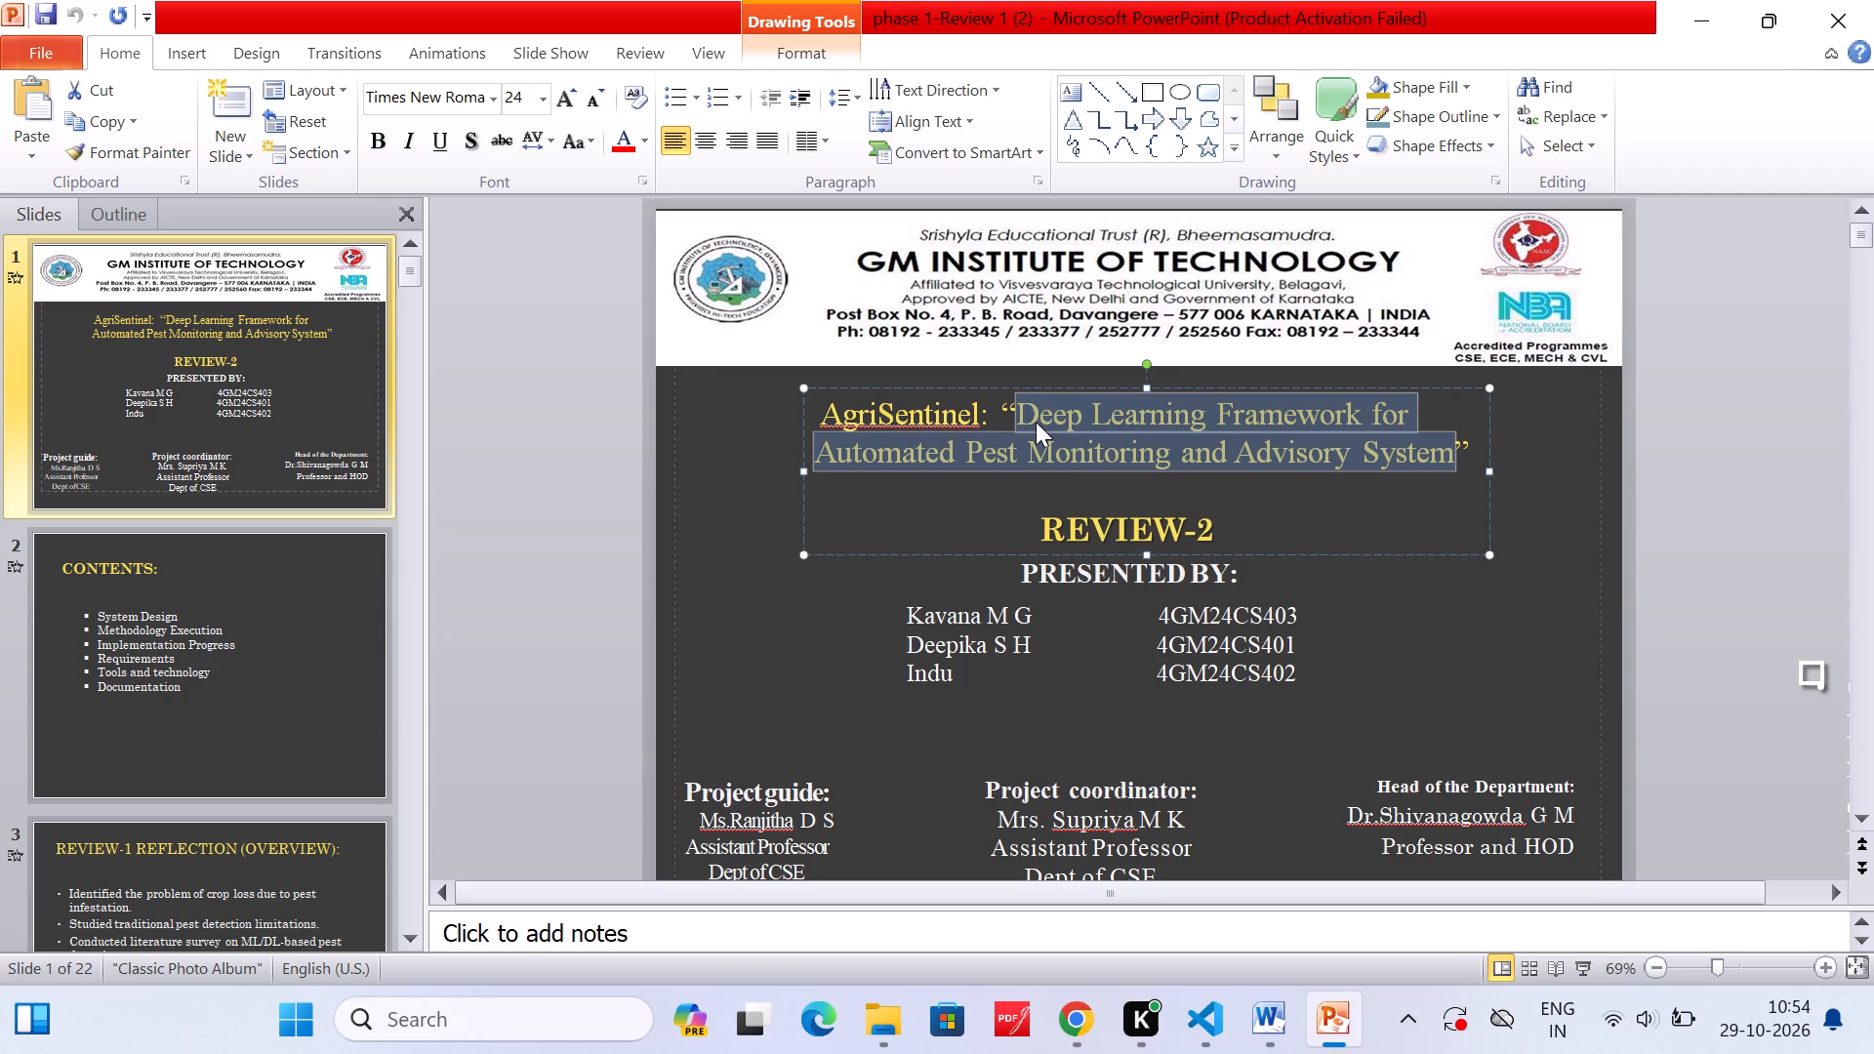
pyautogui.click(1277, 1019)
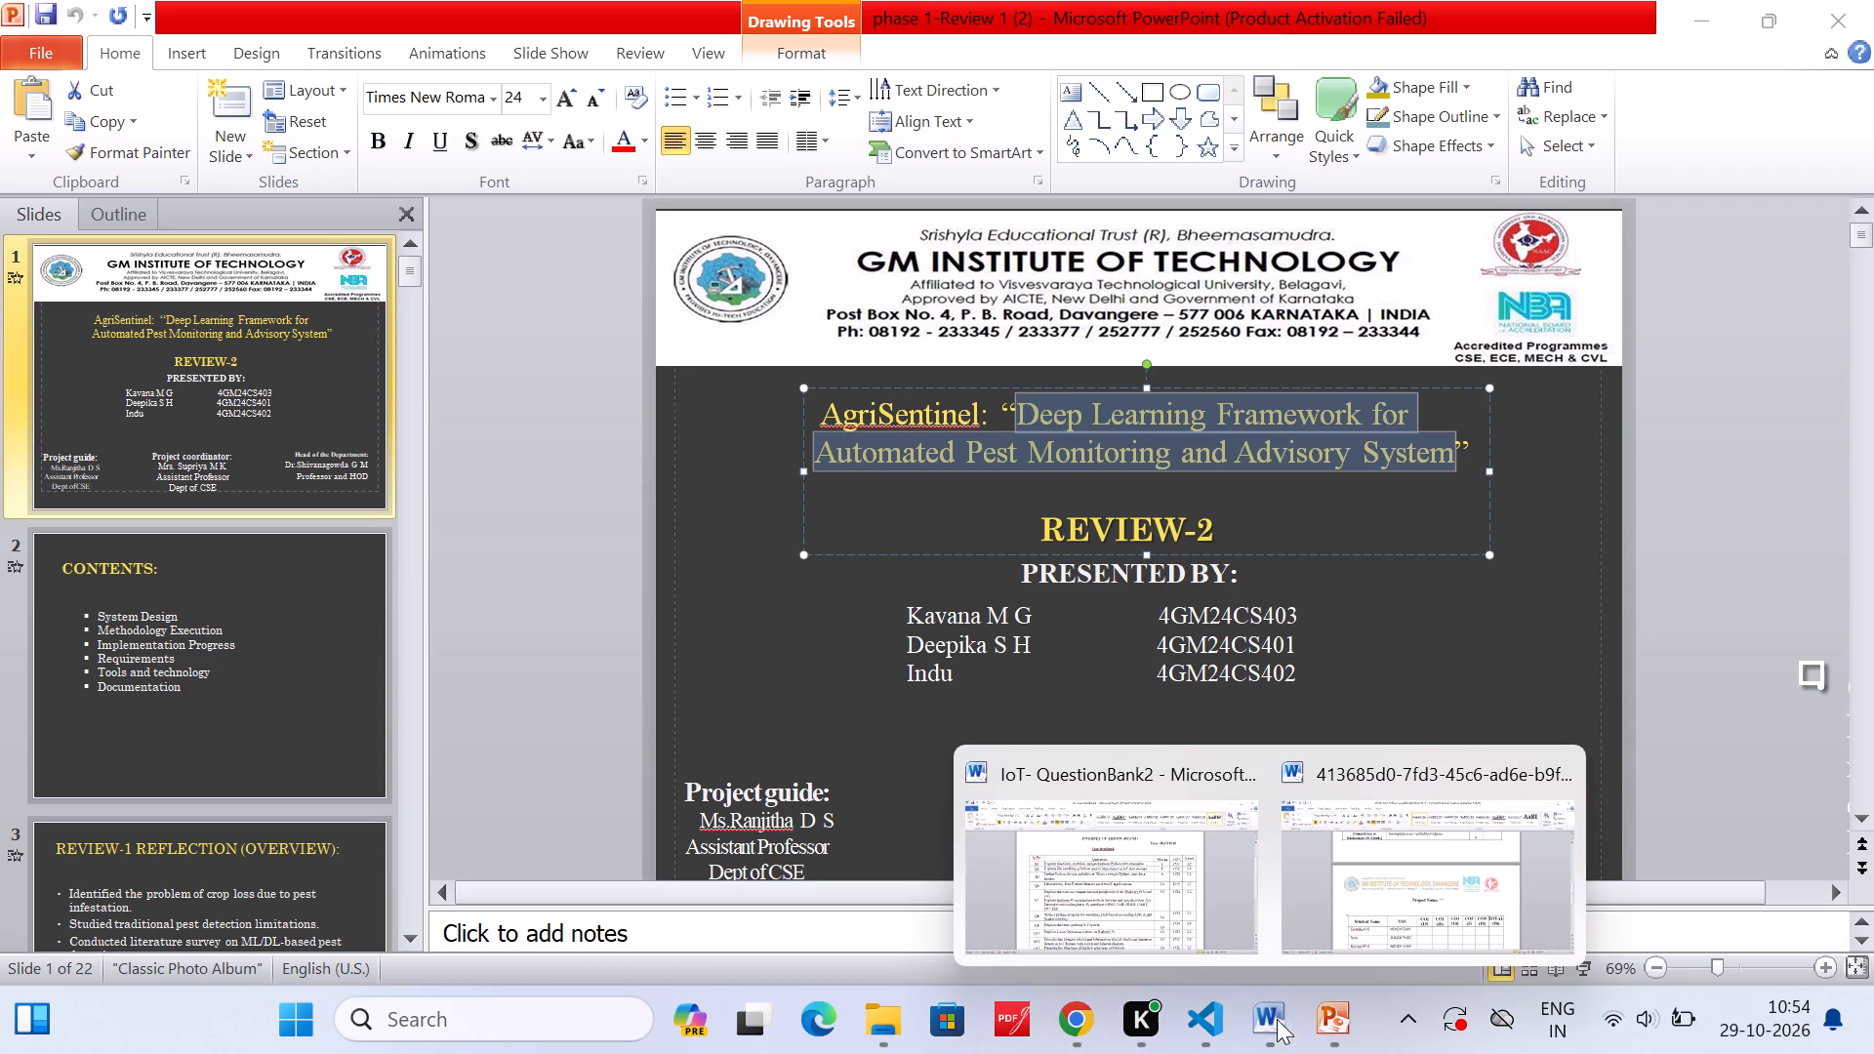
pyautogui.click(1409, 890)
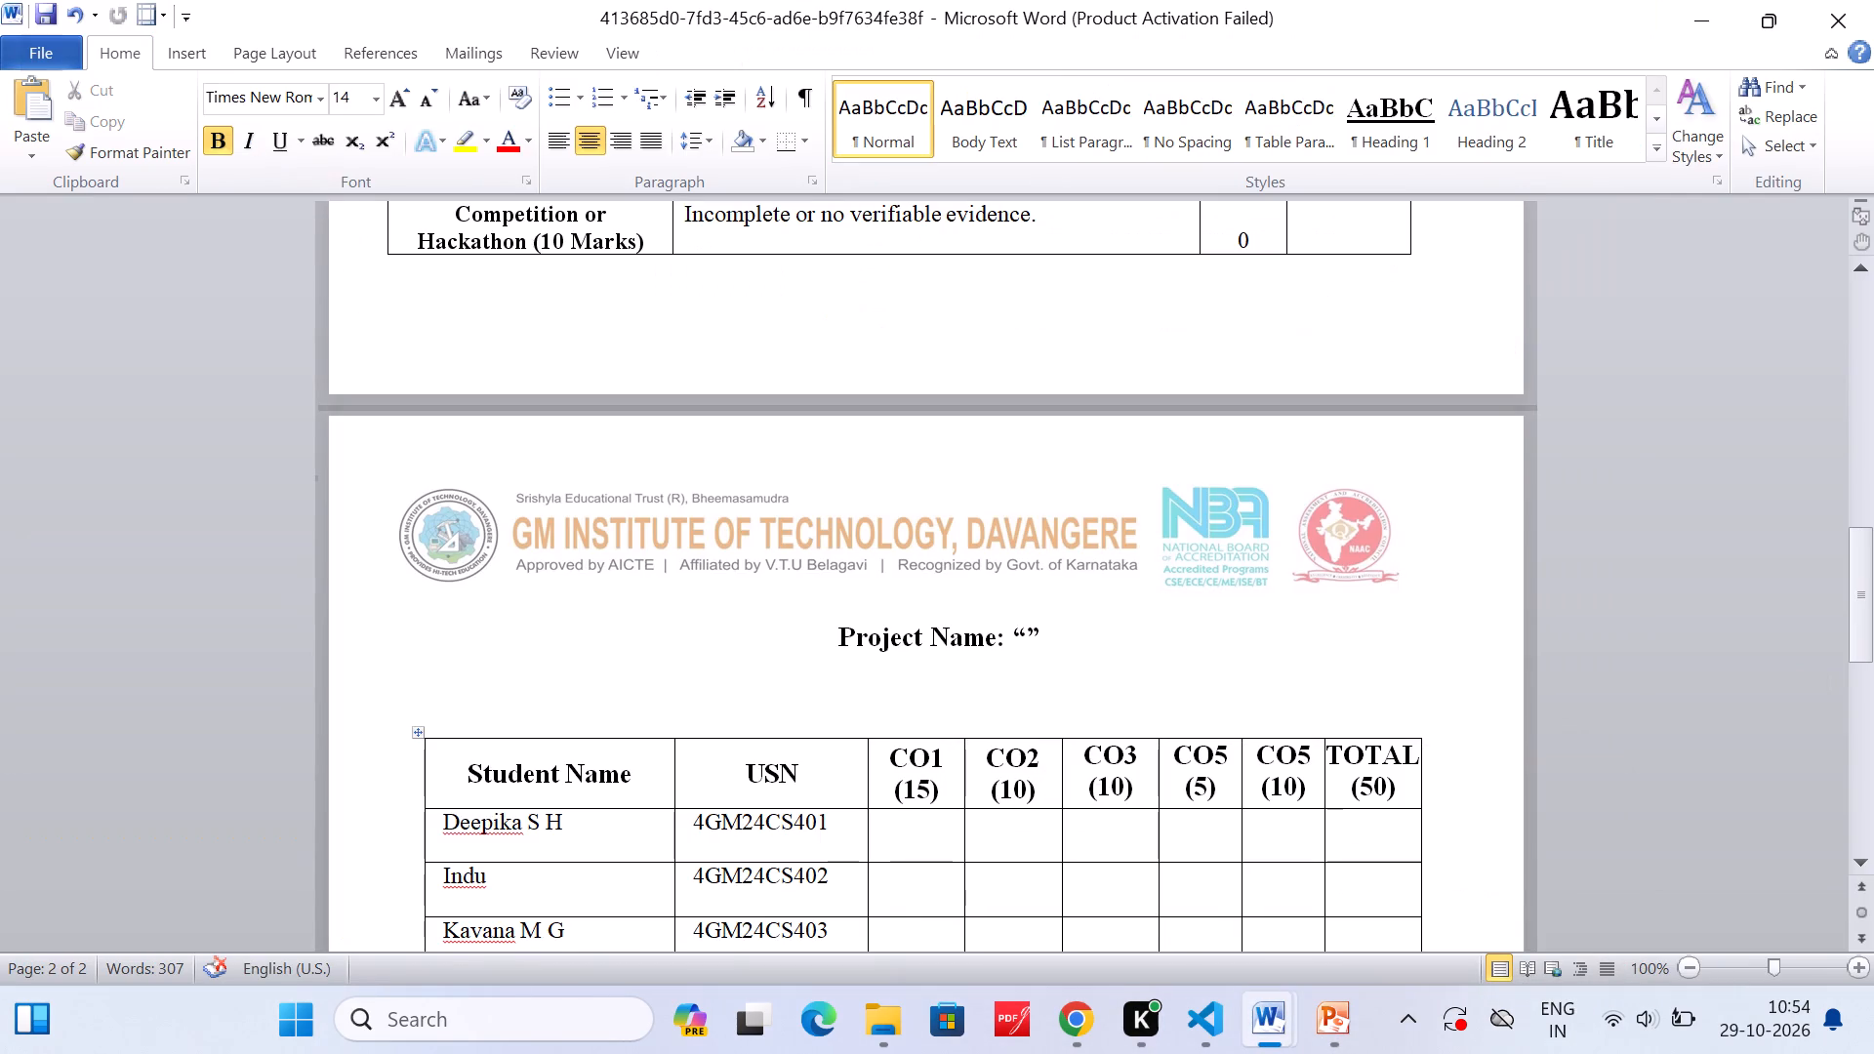
pyautogui.hotkey('ctrl', 'v')
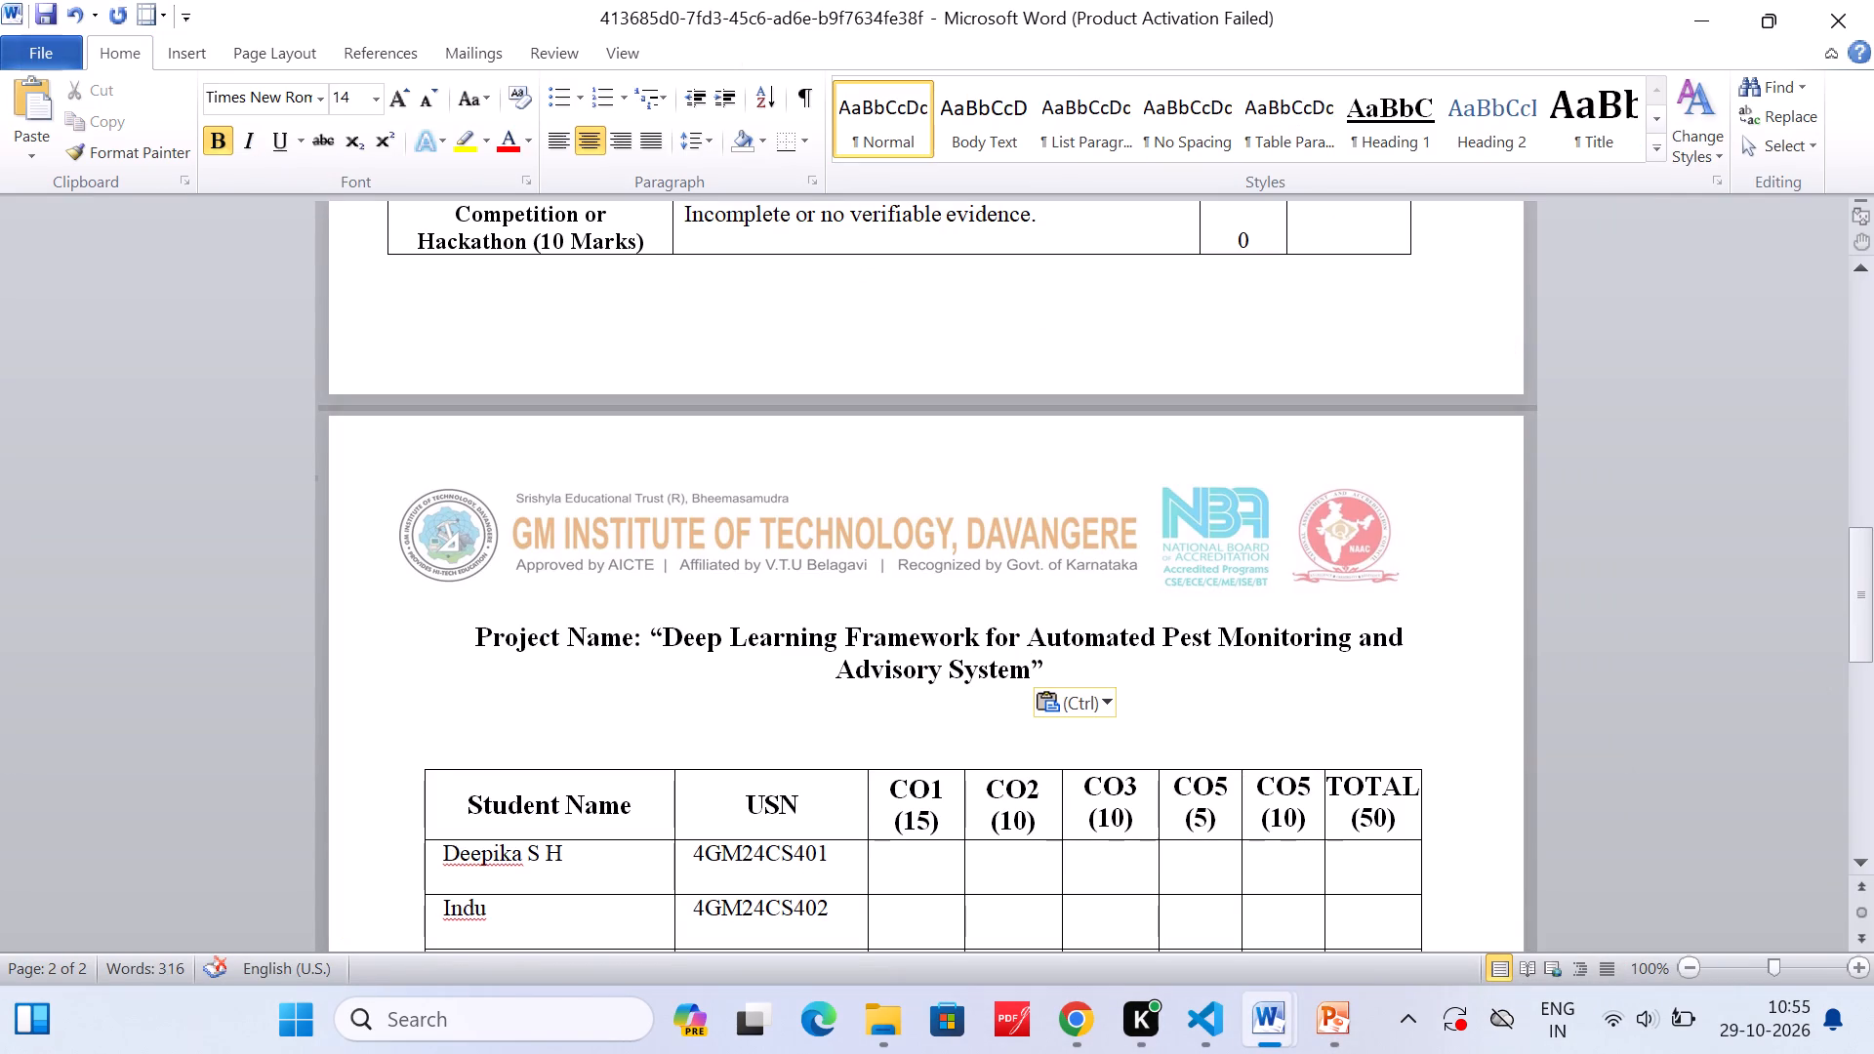
# Copy "AgriSentinel" from the PowerPoint title slide and insert it with a colon before the opening quotation mark in the Word project name.
pyautogui.scroll(-1, 1201, 640)
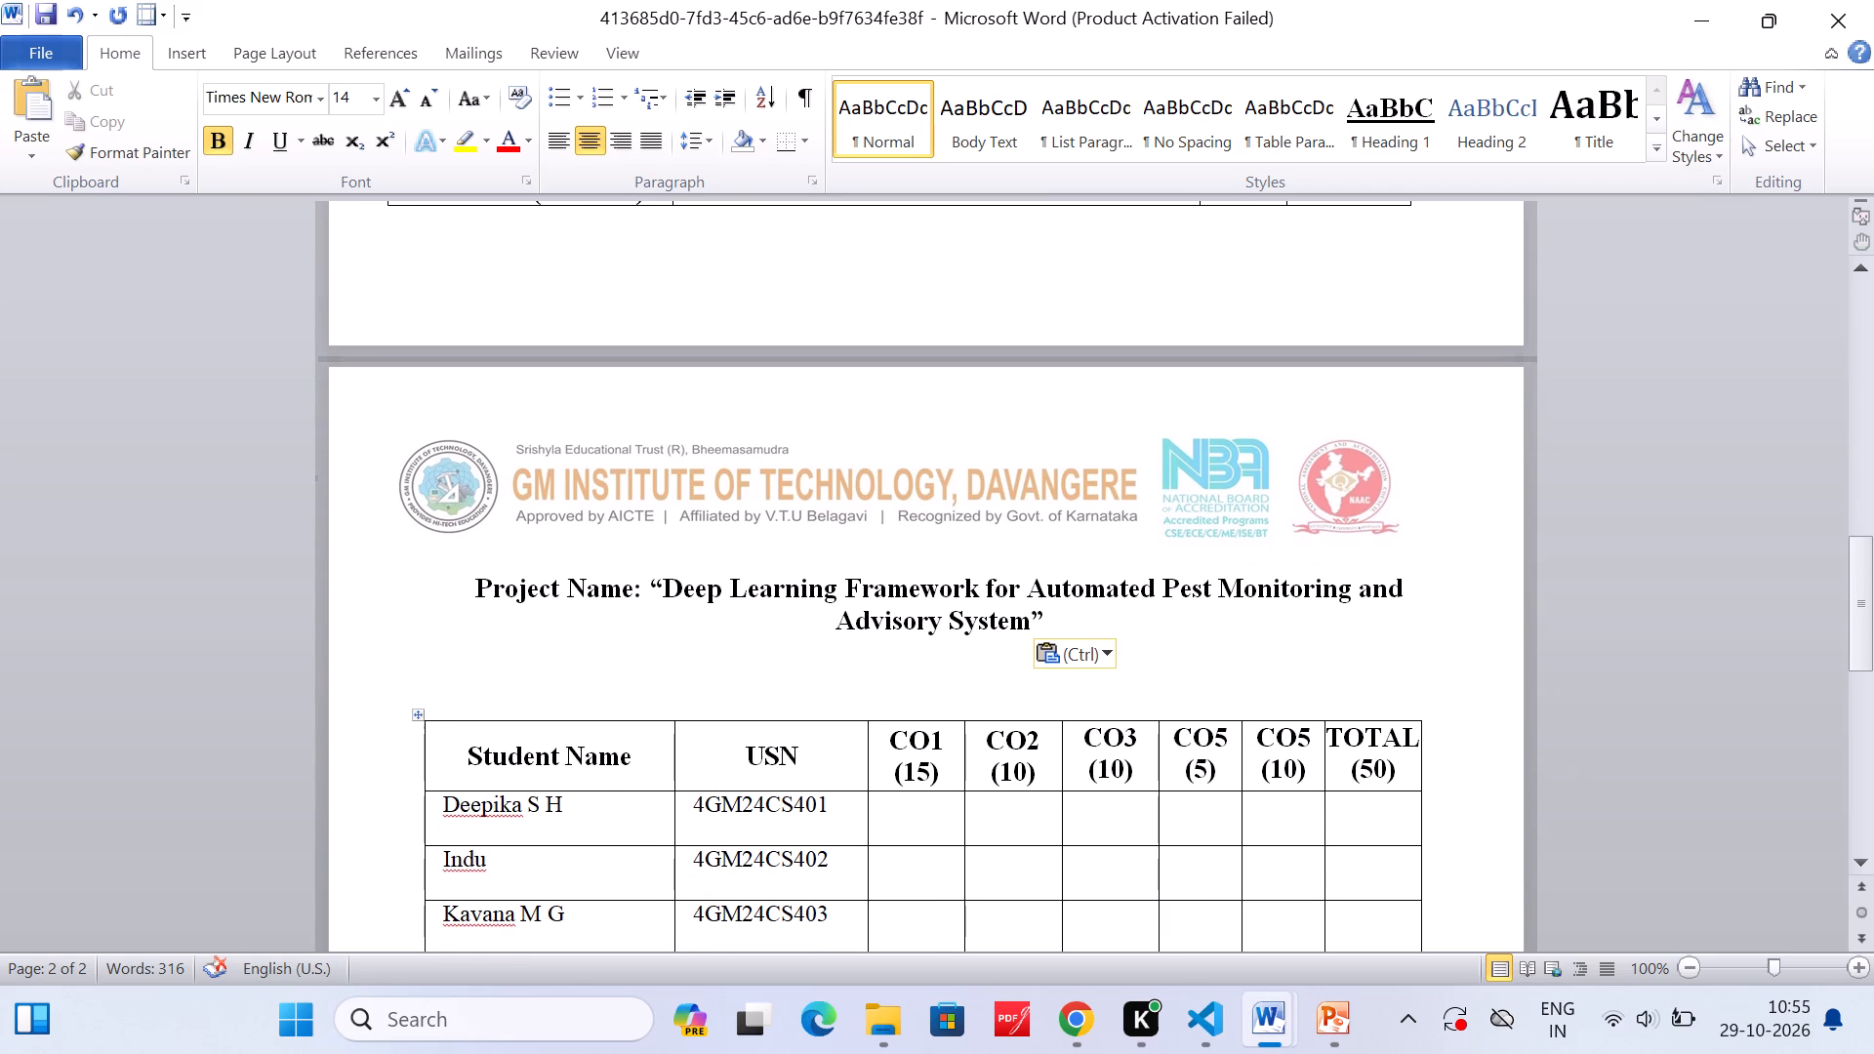
pyautogui.click(1343, 872)
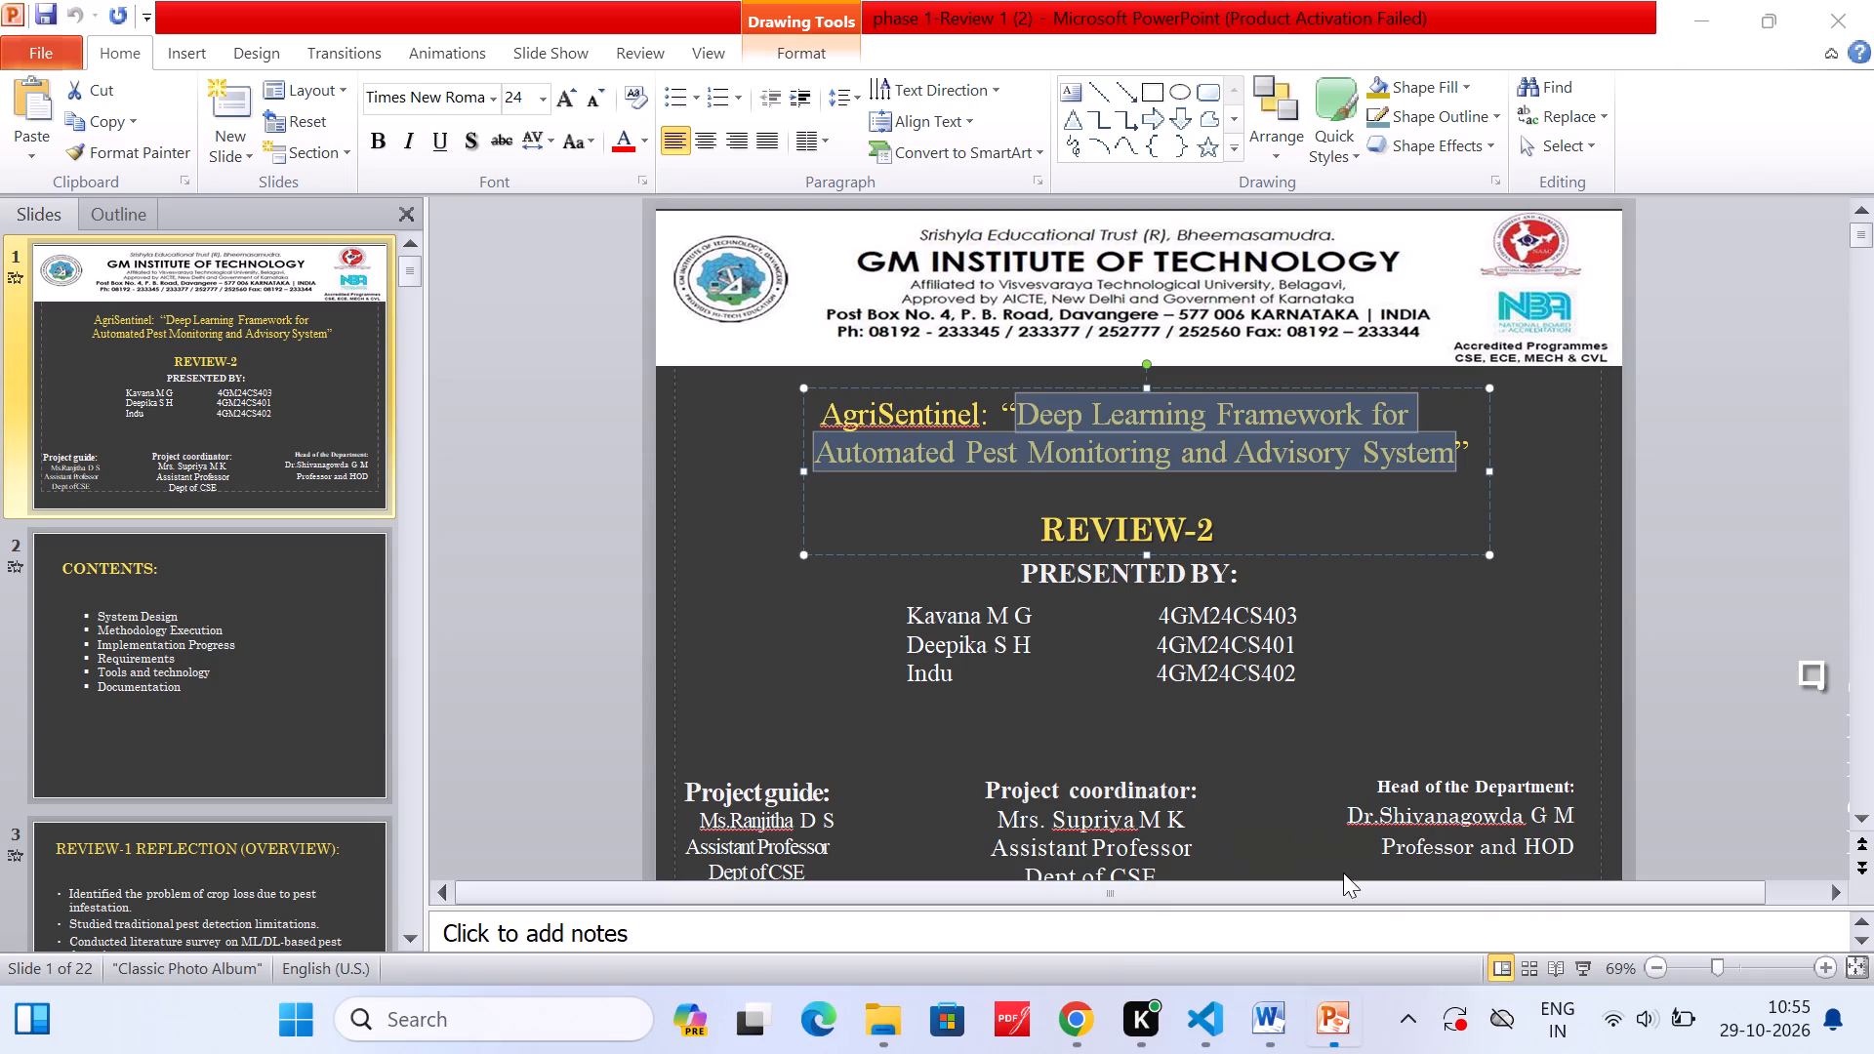
pyautogui.moveTo(987, 416); pyautogui.dragTo(831, 411)
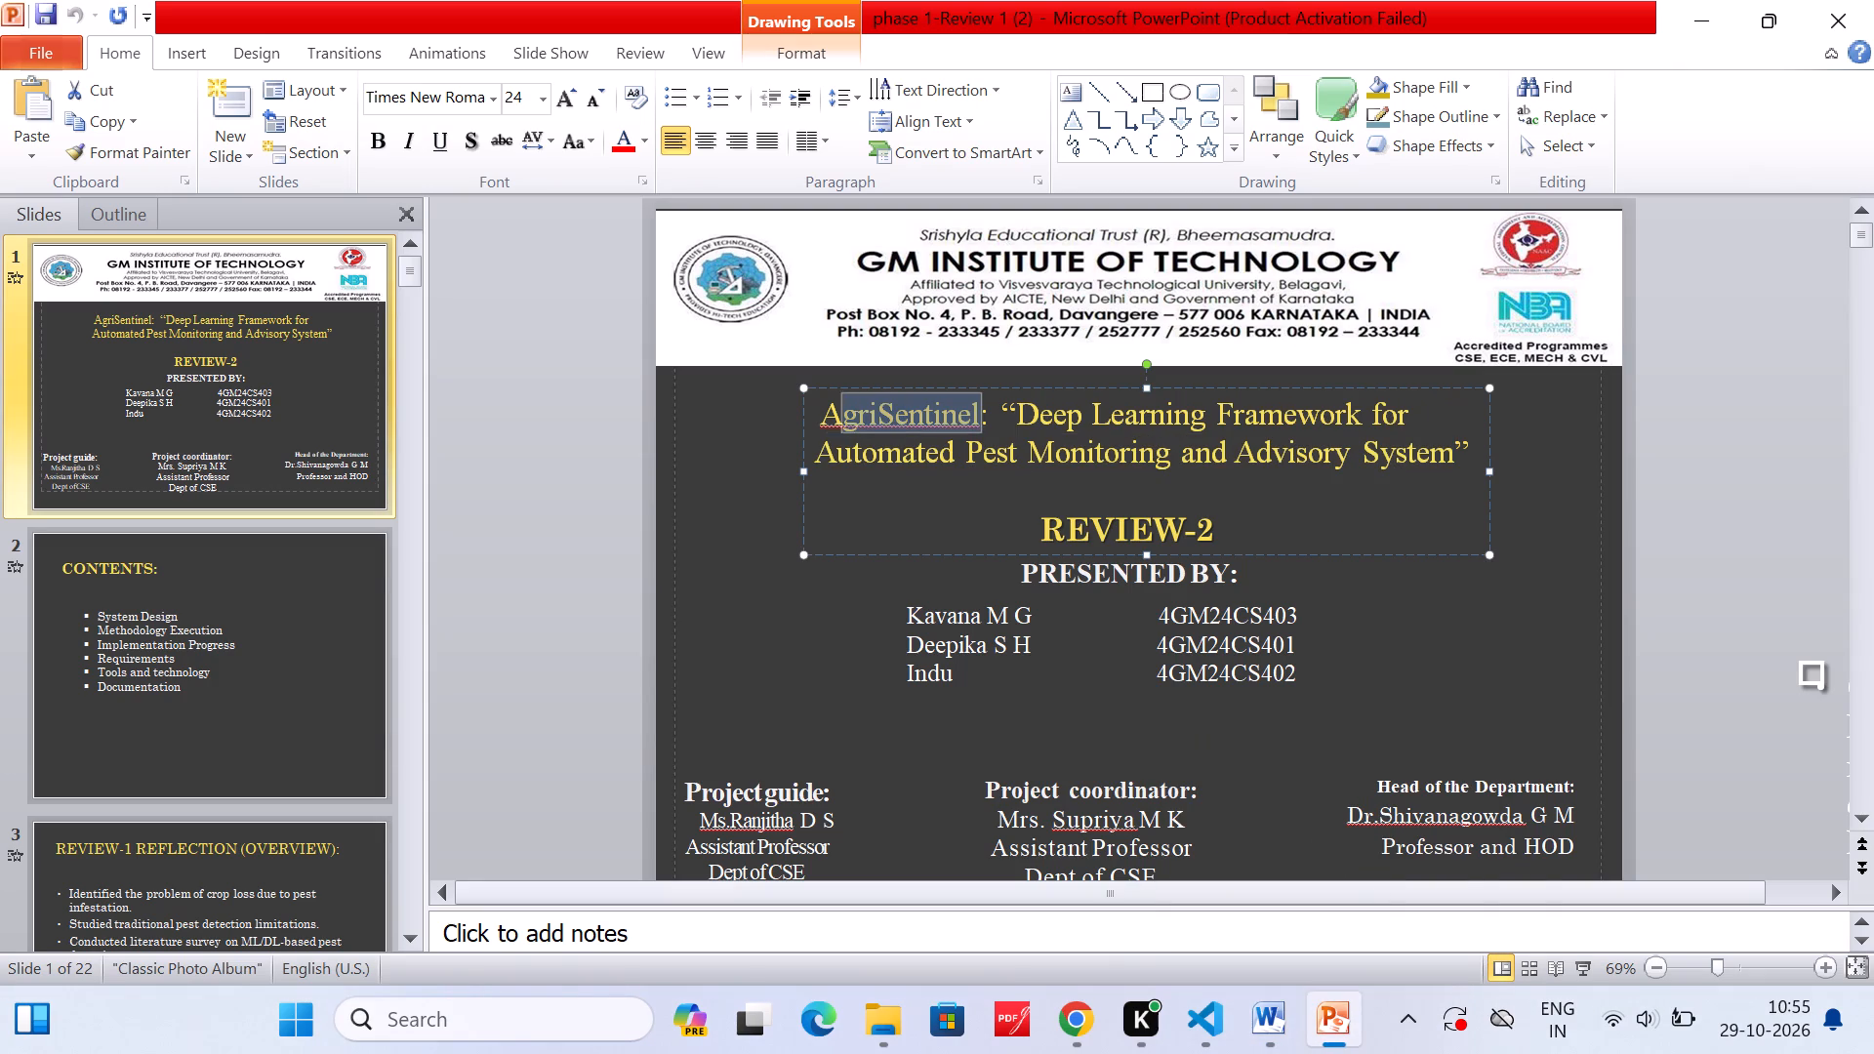
pyautogui.moveTo(831, 411); pyautogui.dragTo(803, 412)
pyautogui.hotkey('ctrl', 'c')
pyautogui.click(1398, 888)
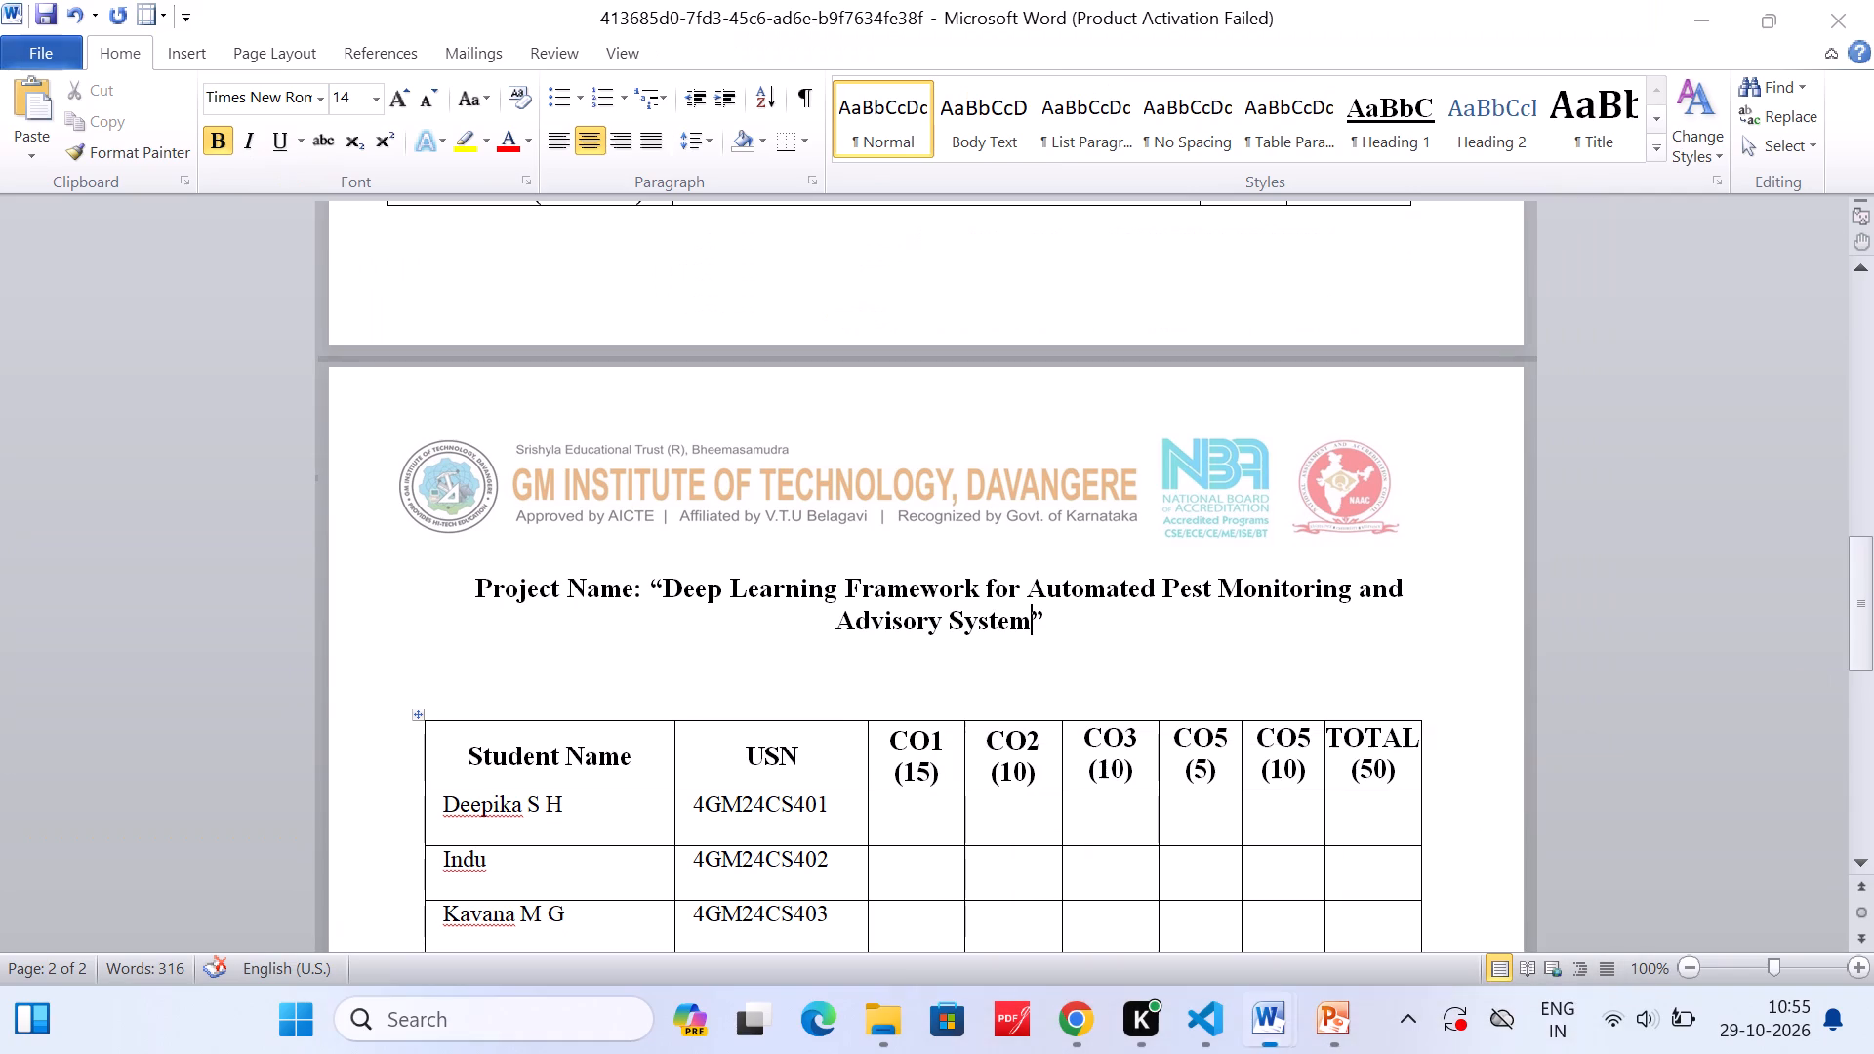
pyautogui.click(646, 585)
pyautogui.hotkey('ctrl', 'v')
pyautogui.hotkey('shift', ':')
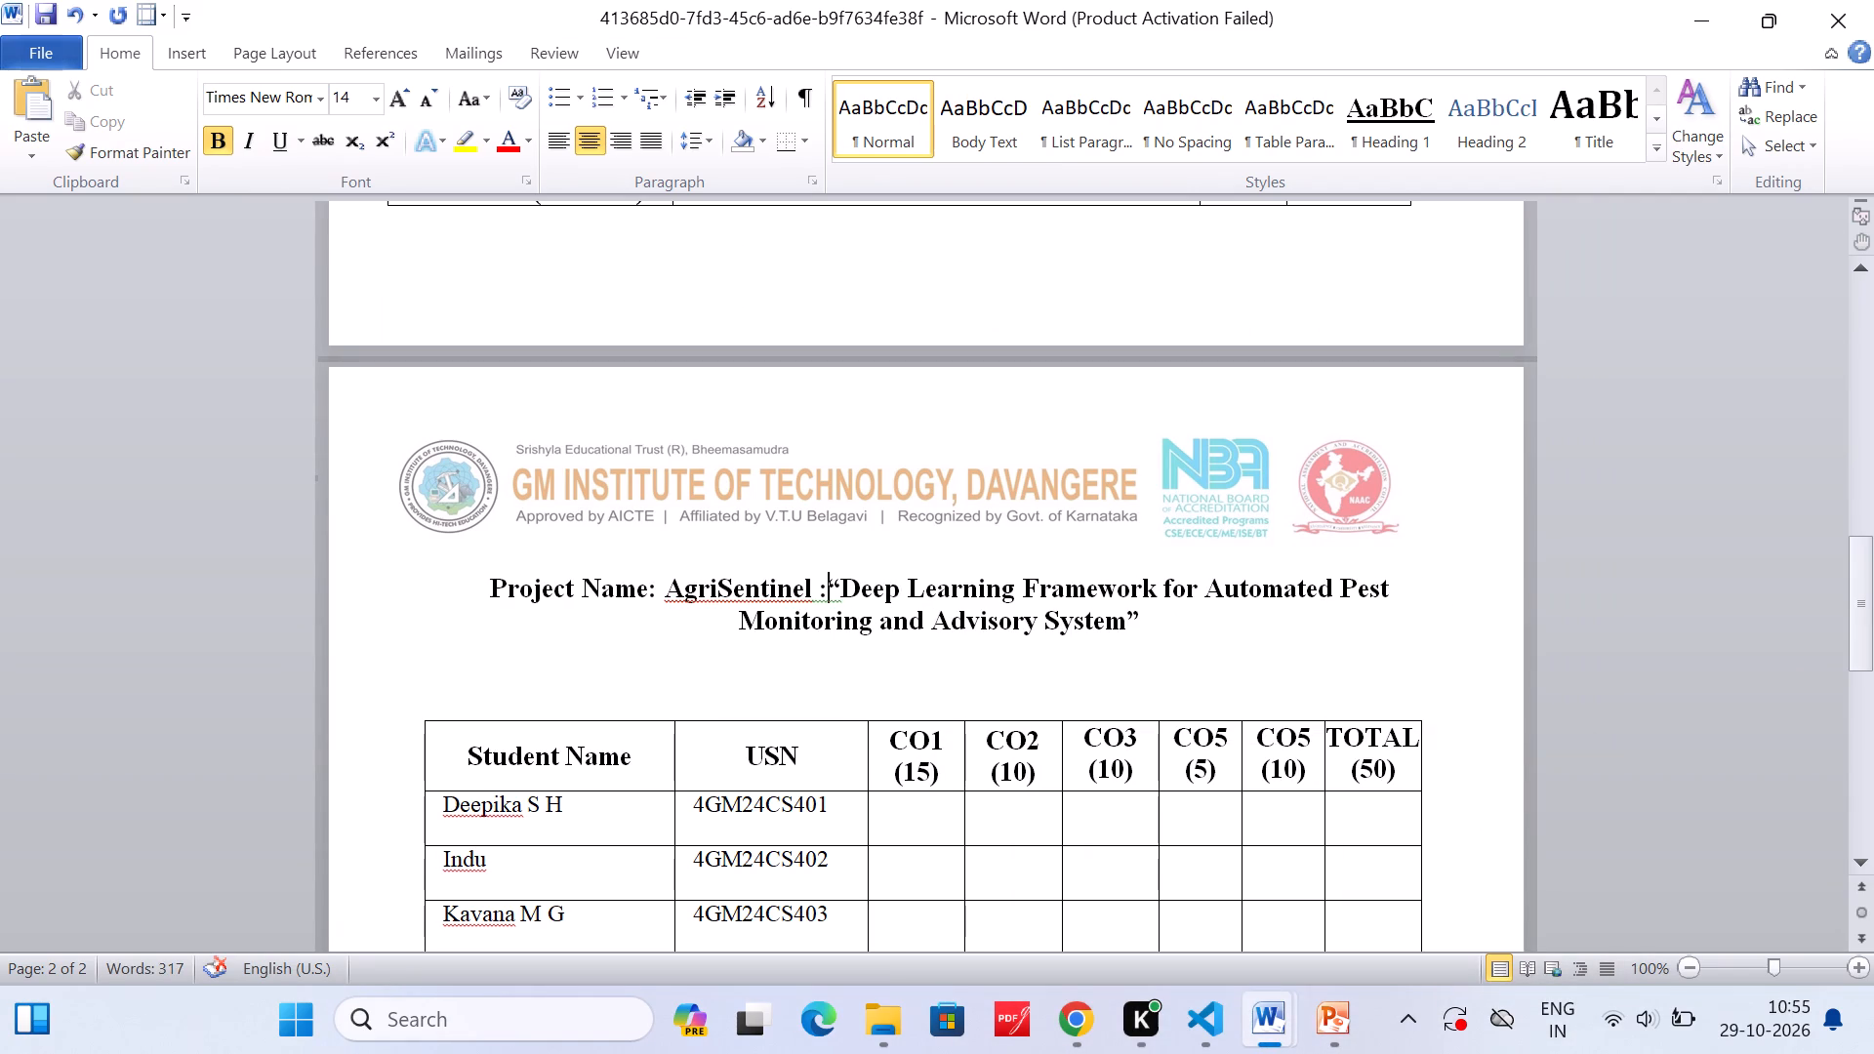
# Remove the space between "AgriSentinel" and its colon, and add a space between the colon and the opening quotation mark.
pyautogui.click(820, 590)
pyautogui.press('BackSpace')
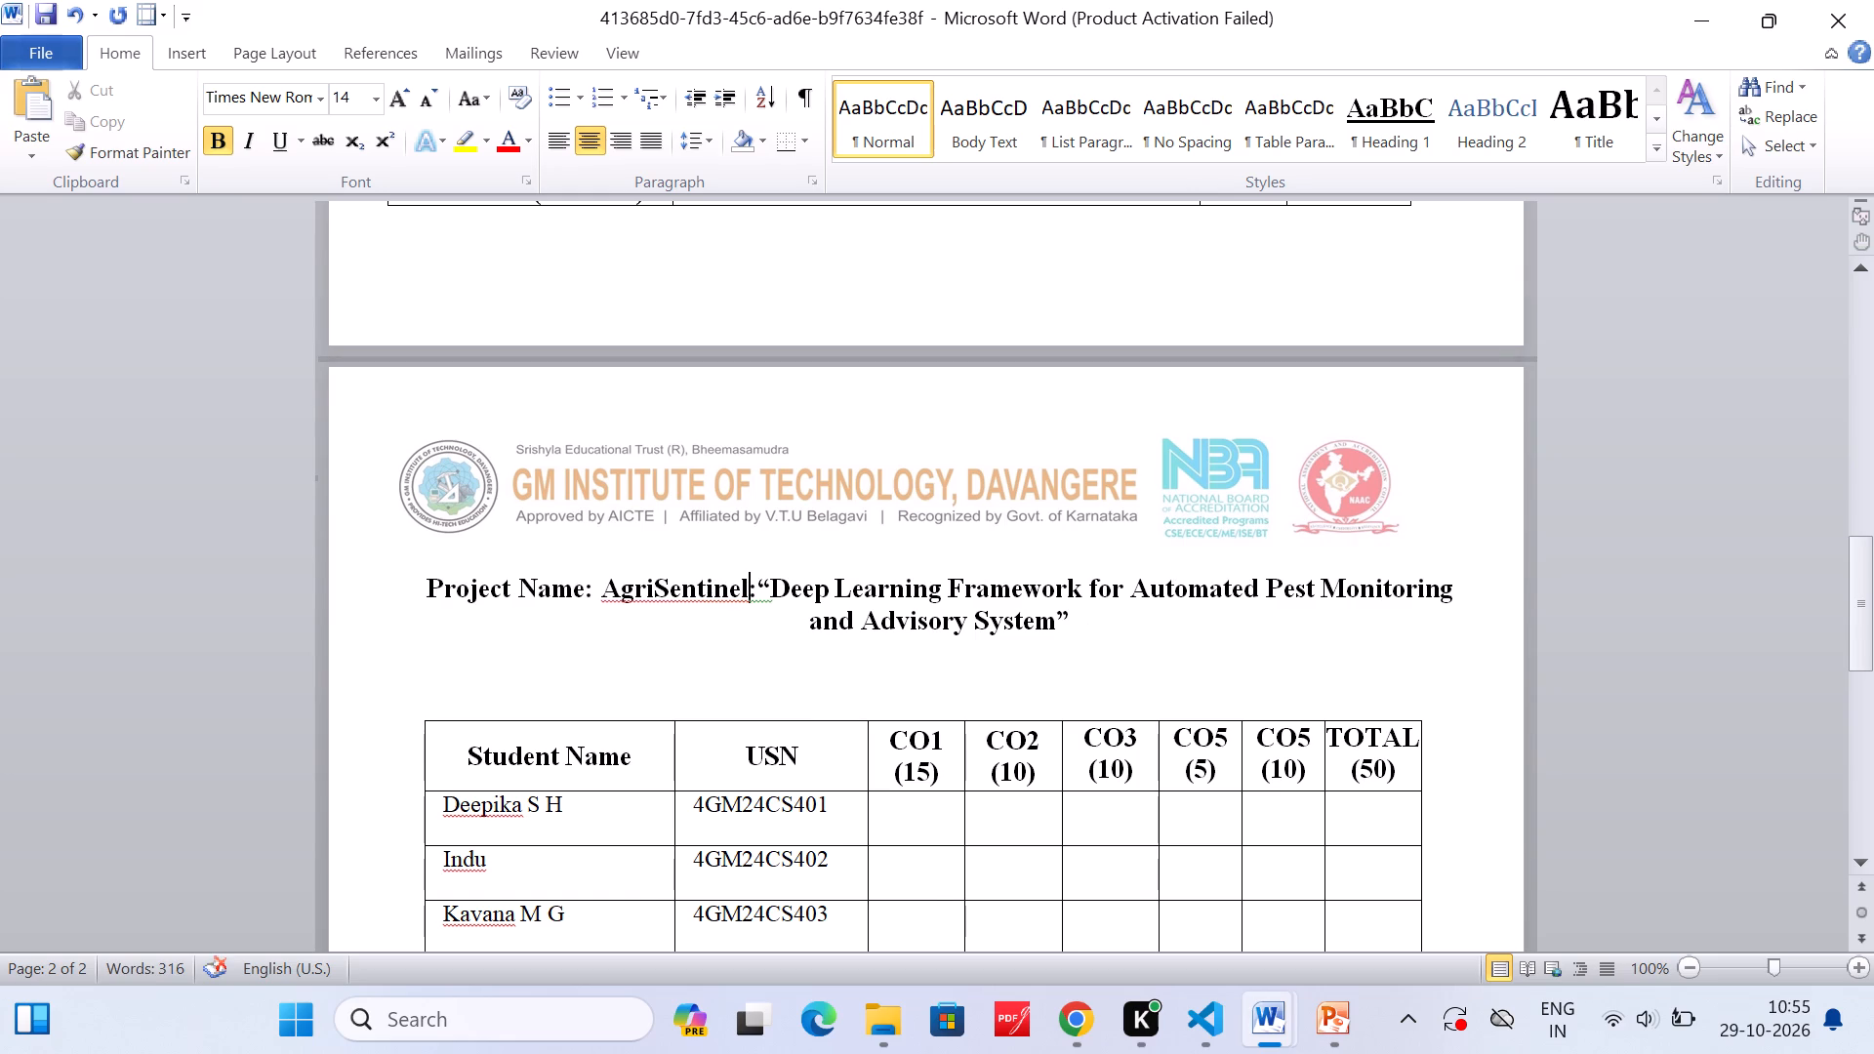
pyautogui.click(758, 593)
pyautogui.press('space')
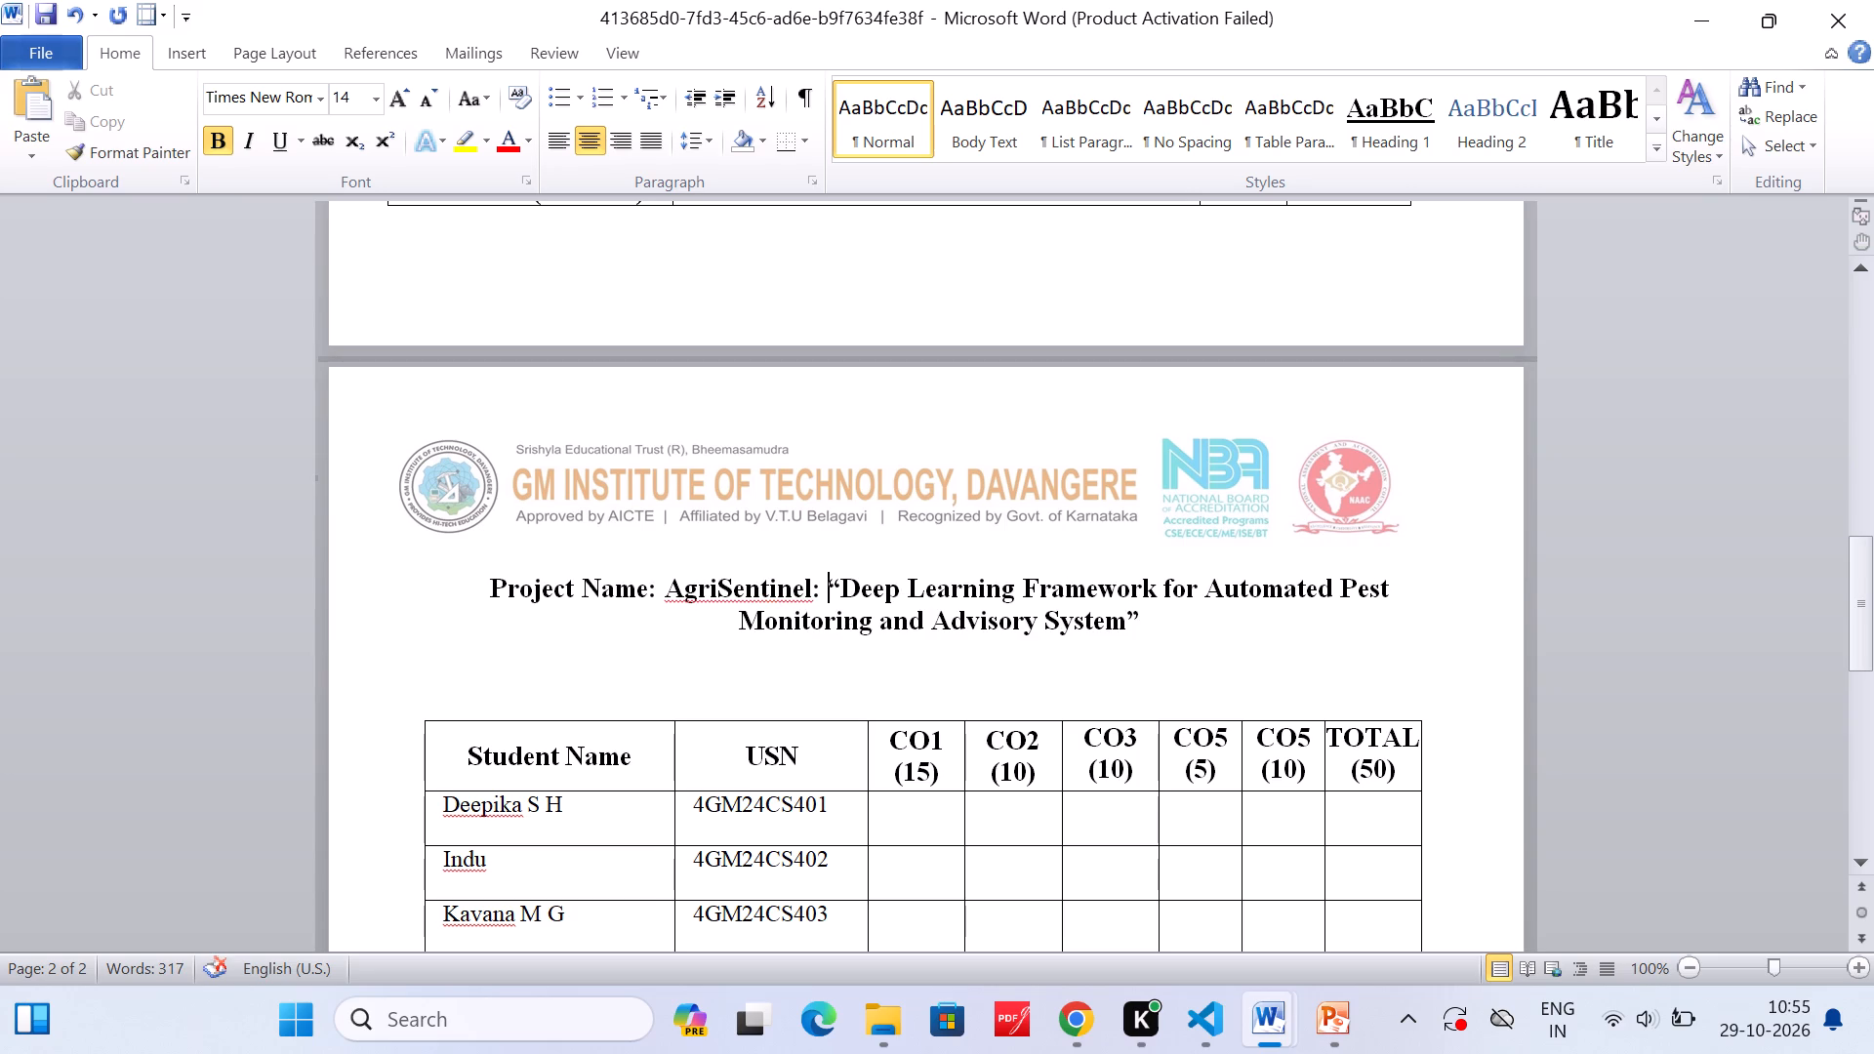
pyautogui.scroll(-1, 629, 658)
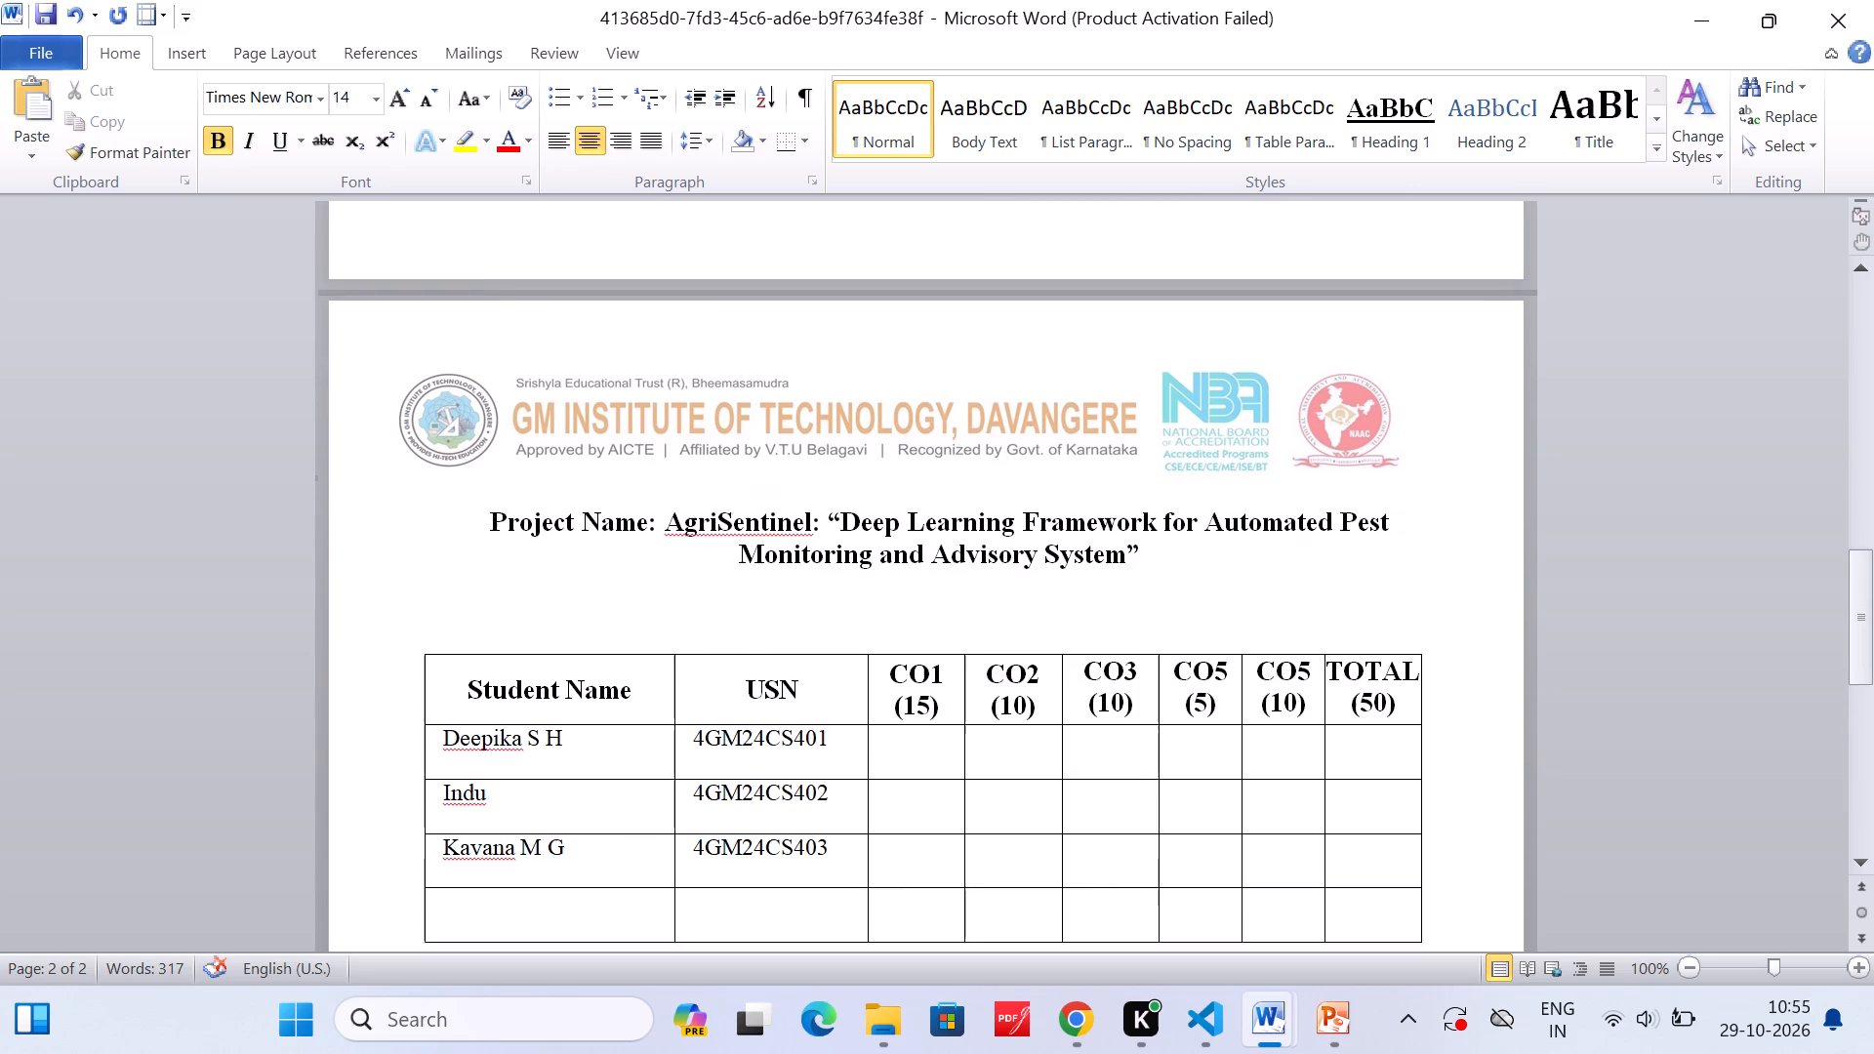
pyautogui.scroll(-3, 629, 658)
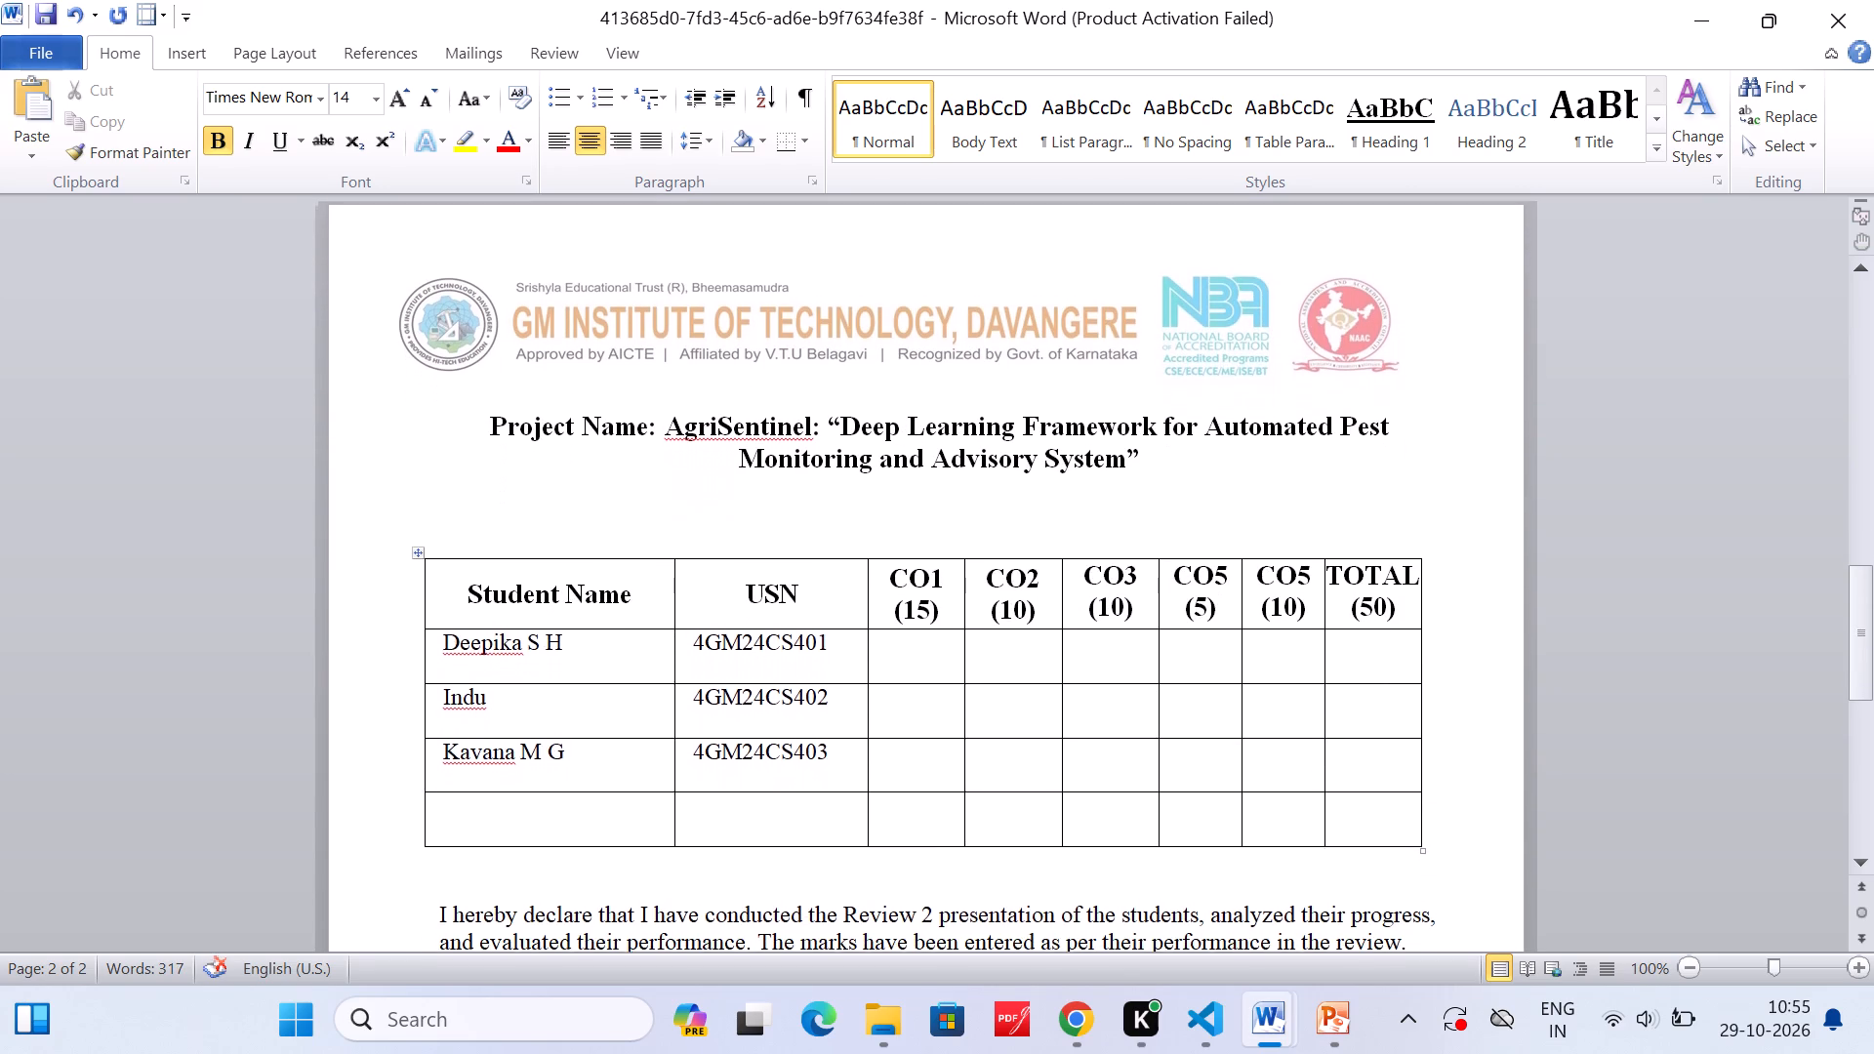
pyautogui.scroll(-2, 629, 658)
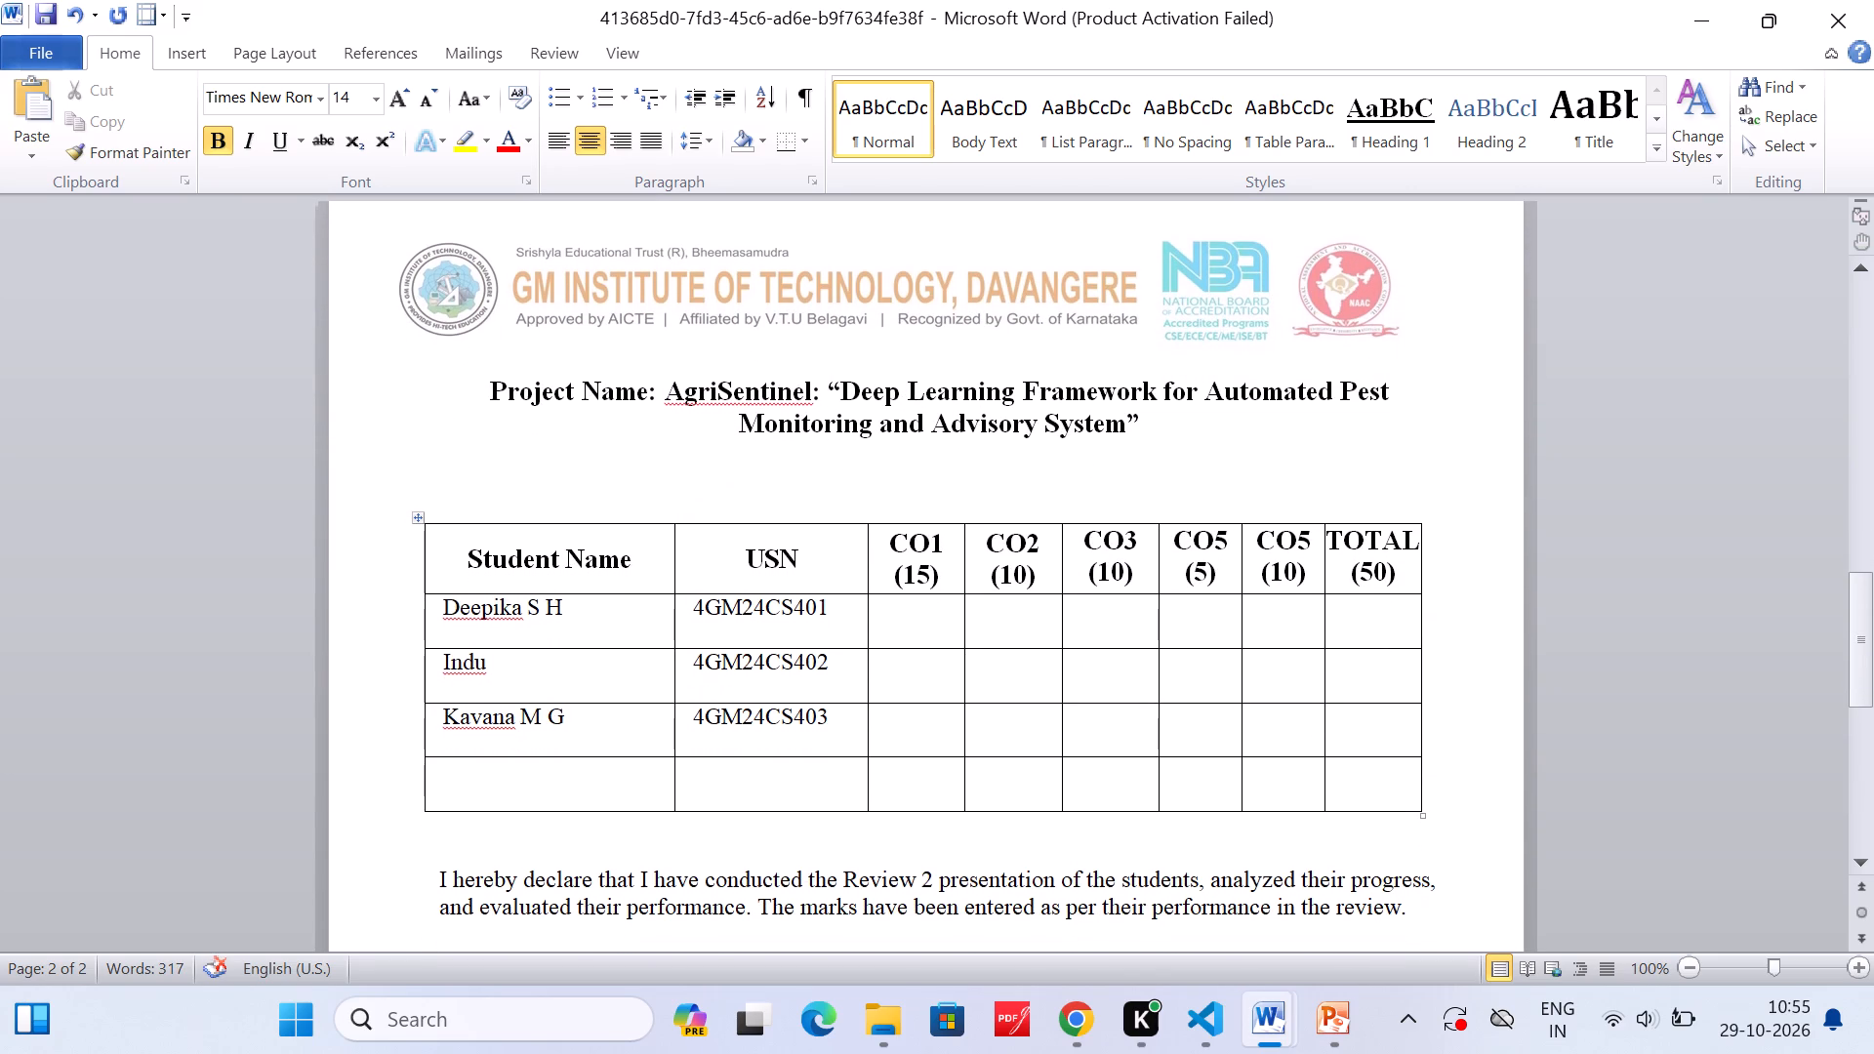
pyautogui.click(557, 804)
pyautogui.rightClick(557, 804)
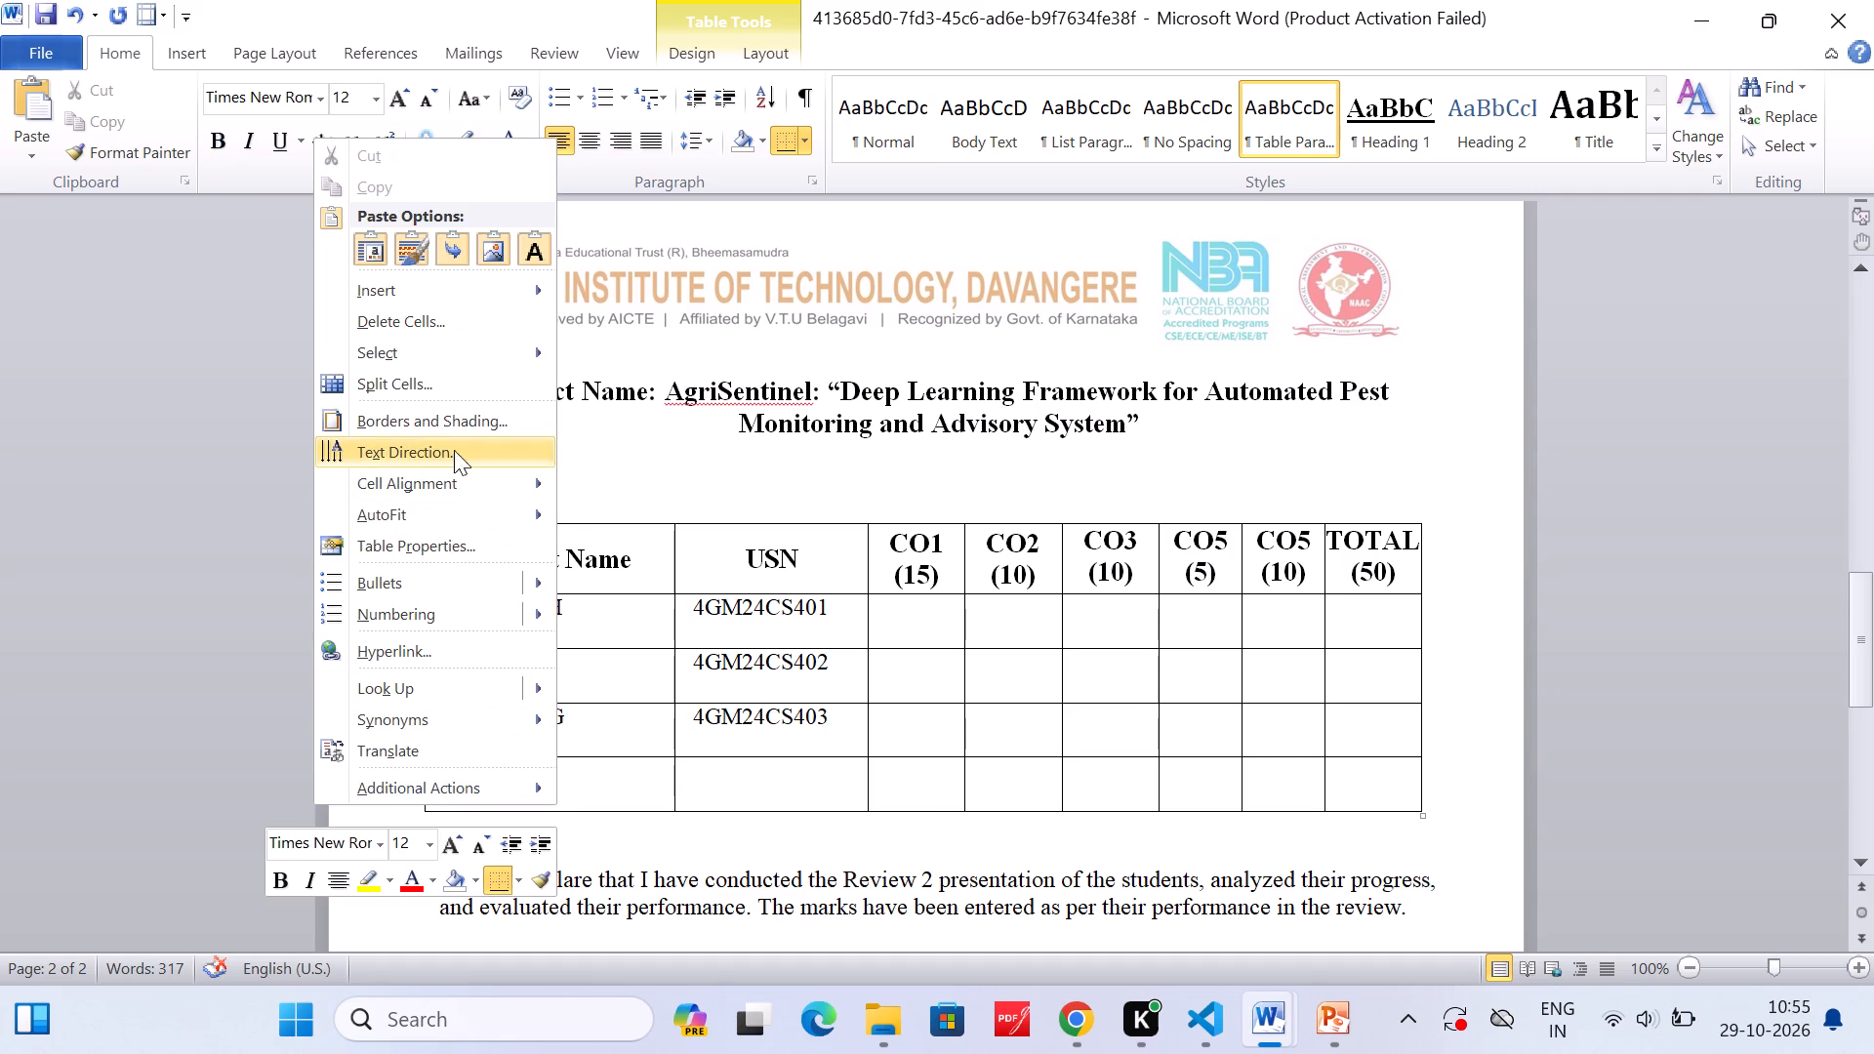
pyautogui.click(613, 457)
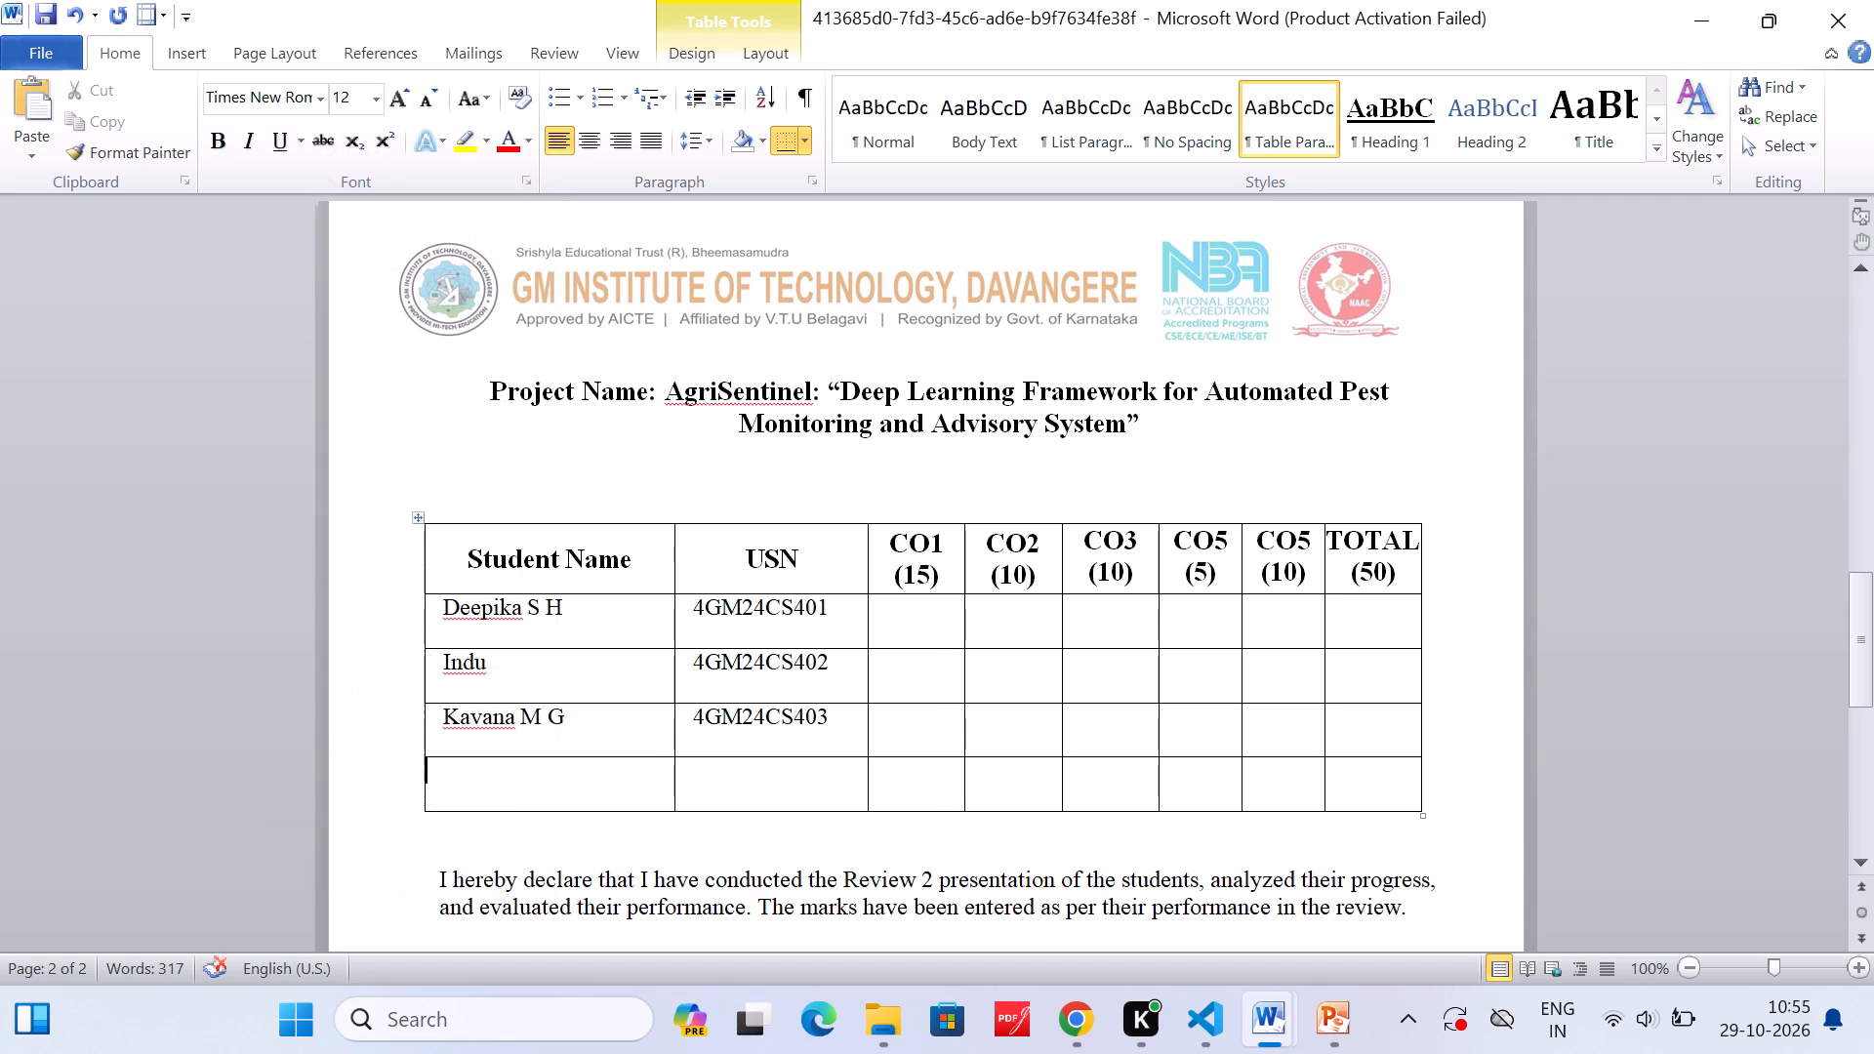
# Reduce the height of the empty last row in the student marks table by raising its bottom border.
pyautogui.click(427, 814)
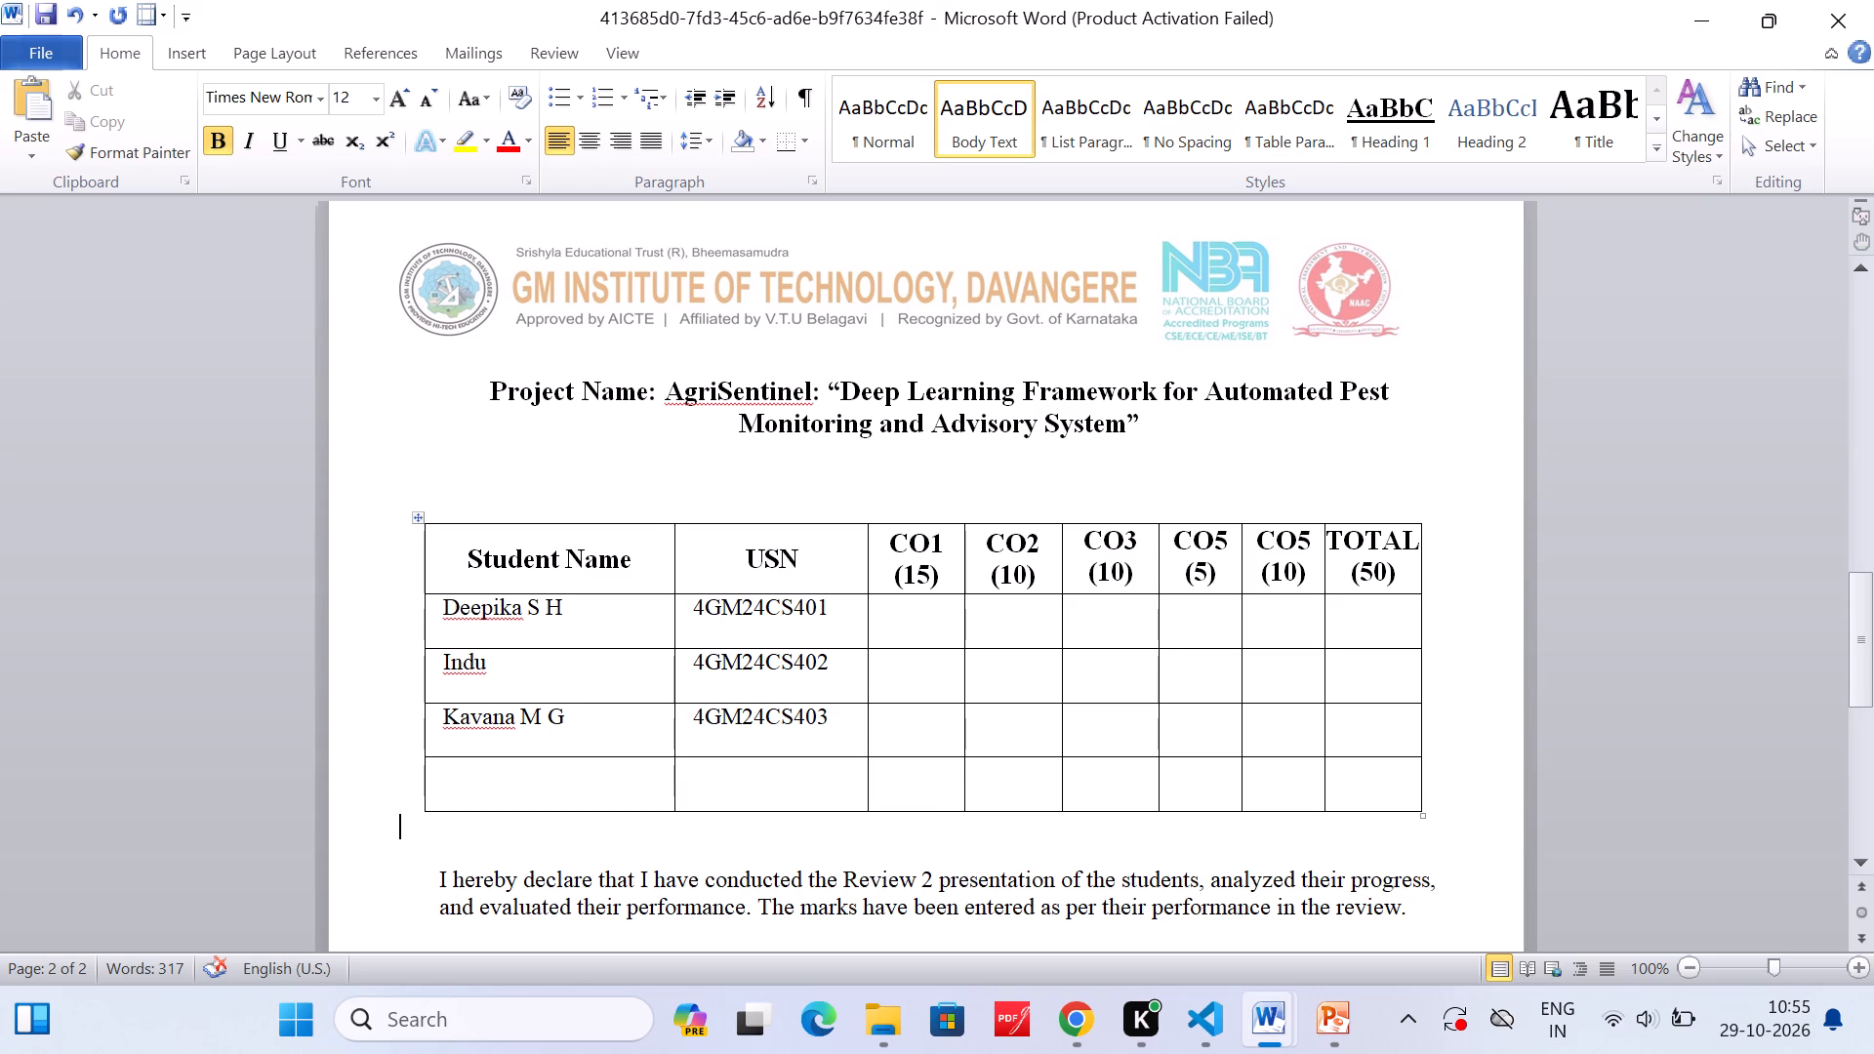
pyautogui.click(490, 811)
pyautogui.moveTo(490, 811); pyautogui.dragTo(489, 795)
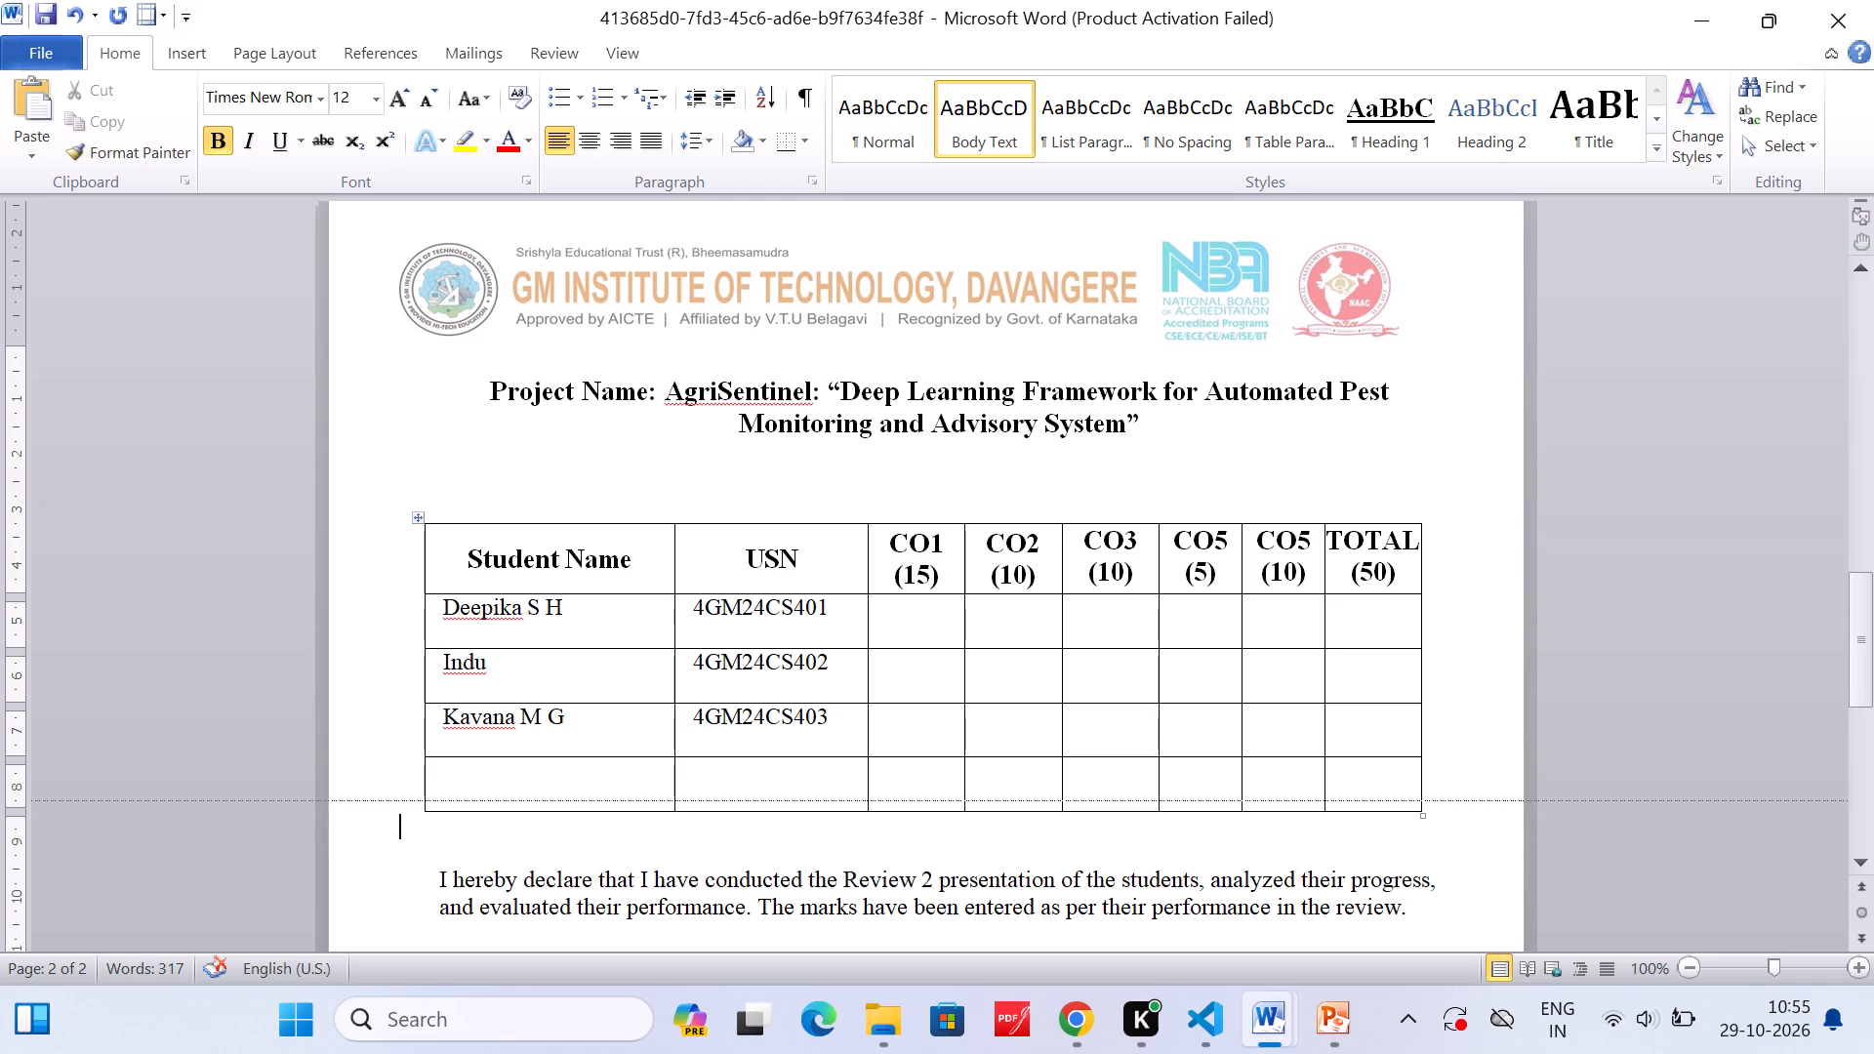
pyautogui.moveTo(489, 795); pyautogui.dragTo(484, 759)
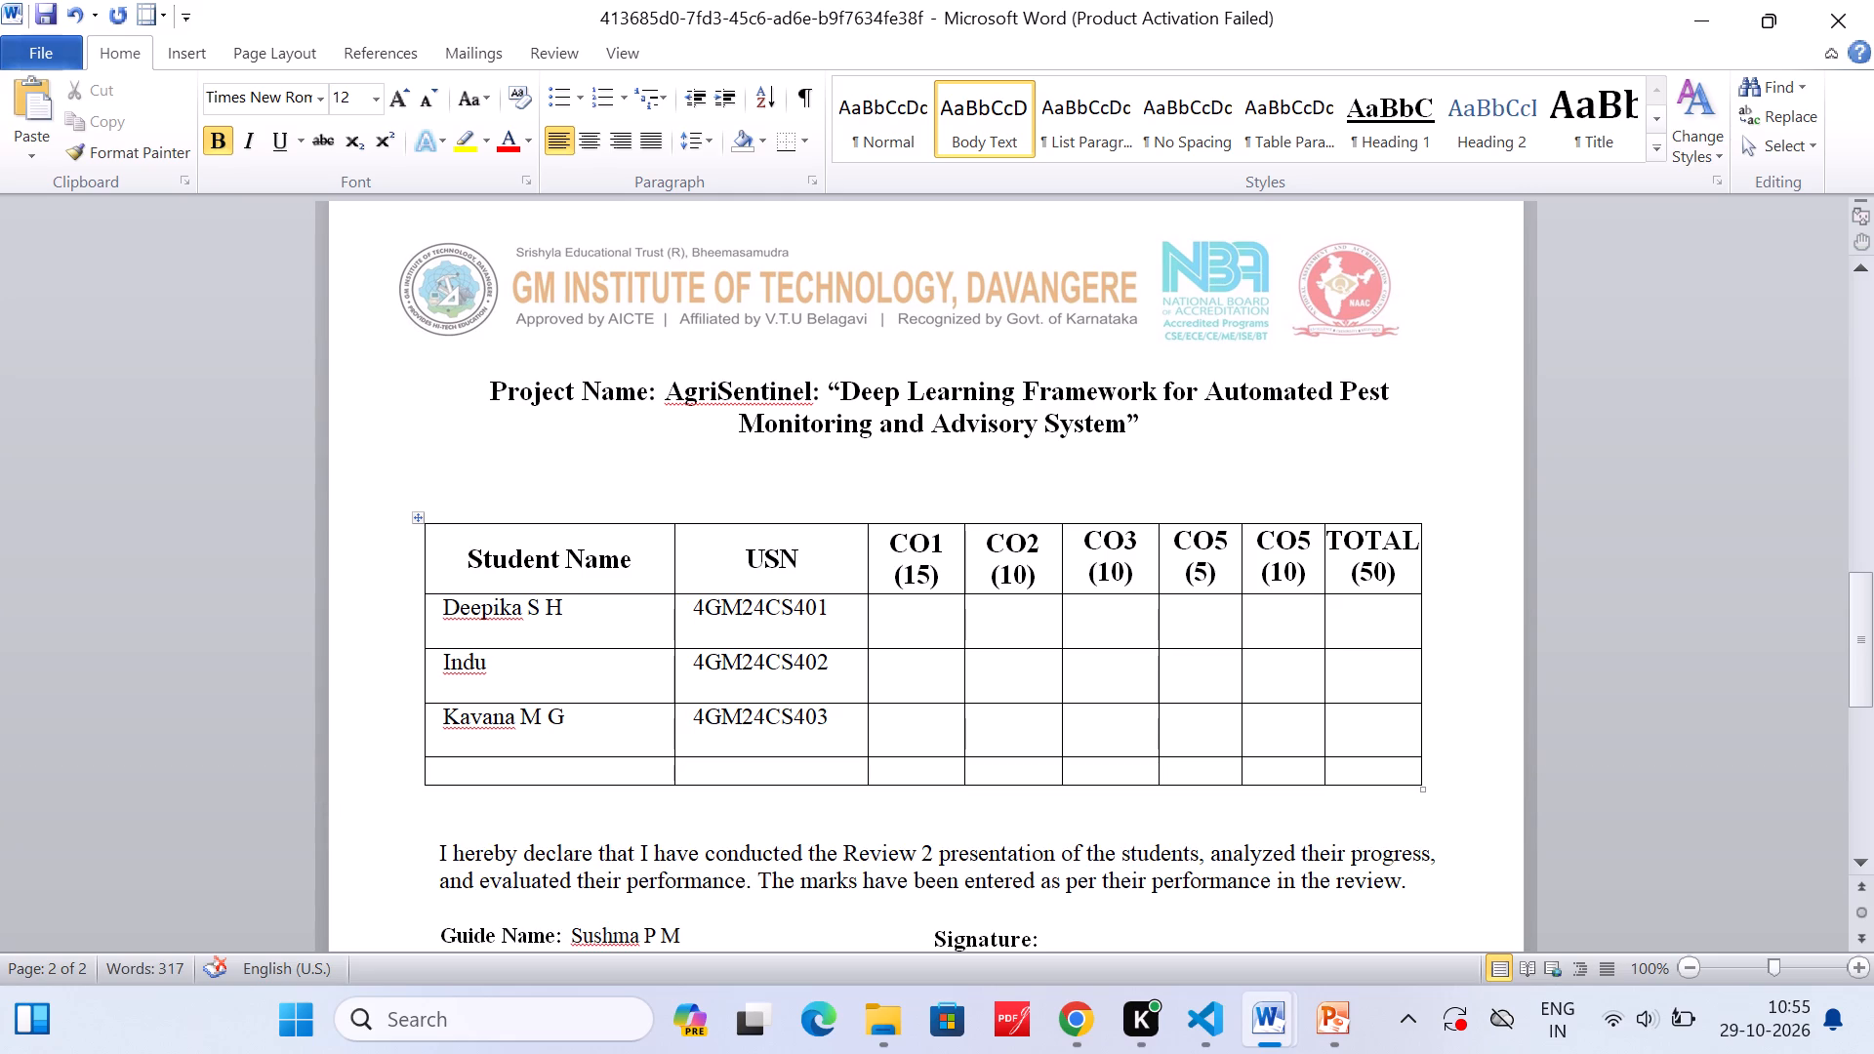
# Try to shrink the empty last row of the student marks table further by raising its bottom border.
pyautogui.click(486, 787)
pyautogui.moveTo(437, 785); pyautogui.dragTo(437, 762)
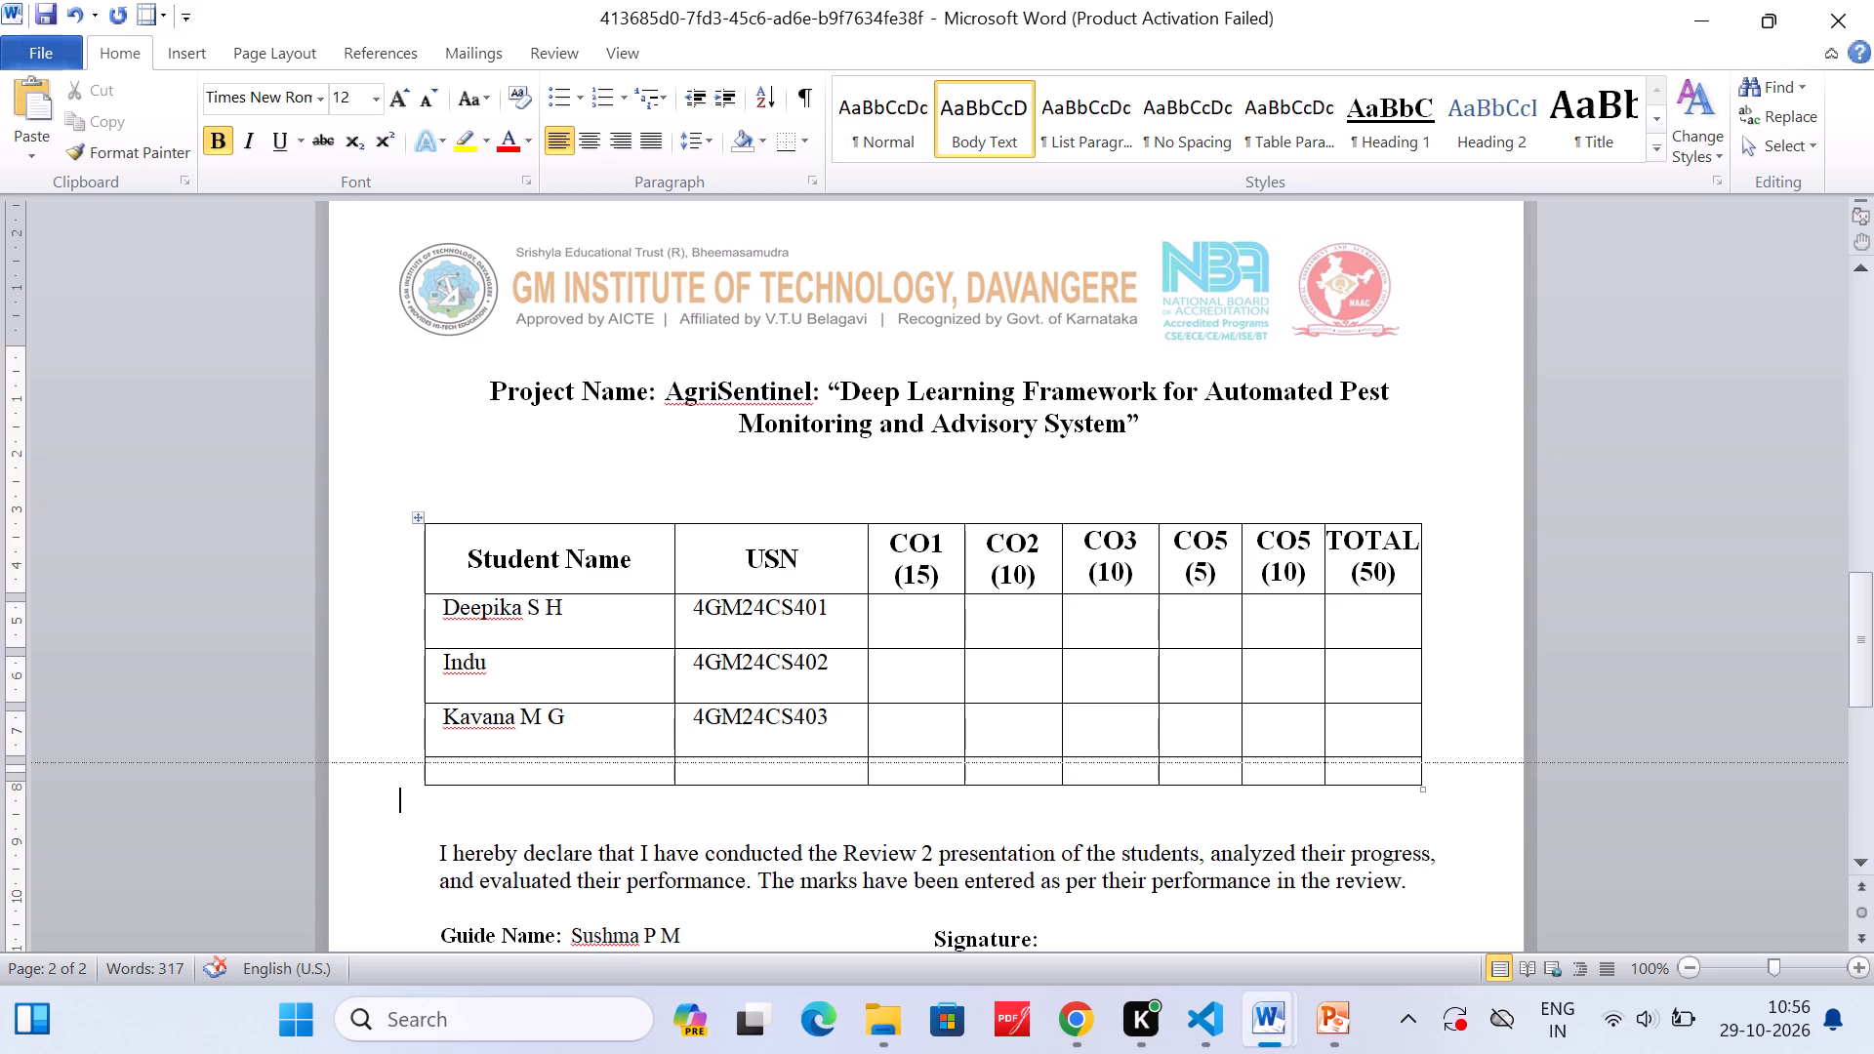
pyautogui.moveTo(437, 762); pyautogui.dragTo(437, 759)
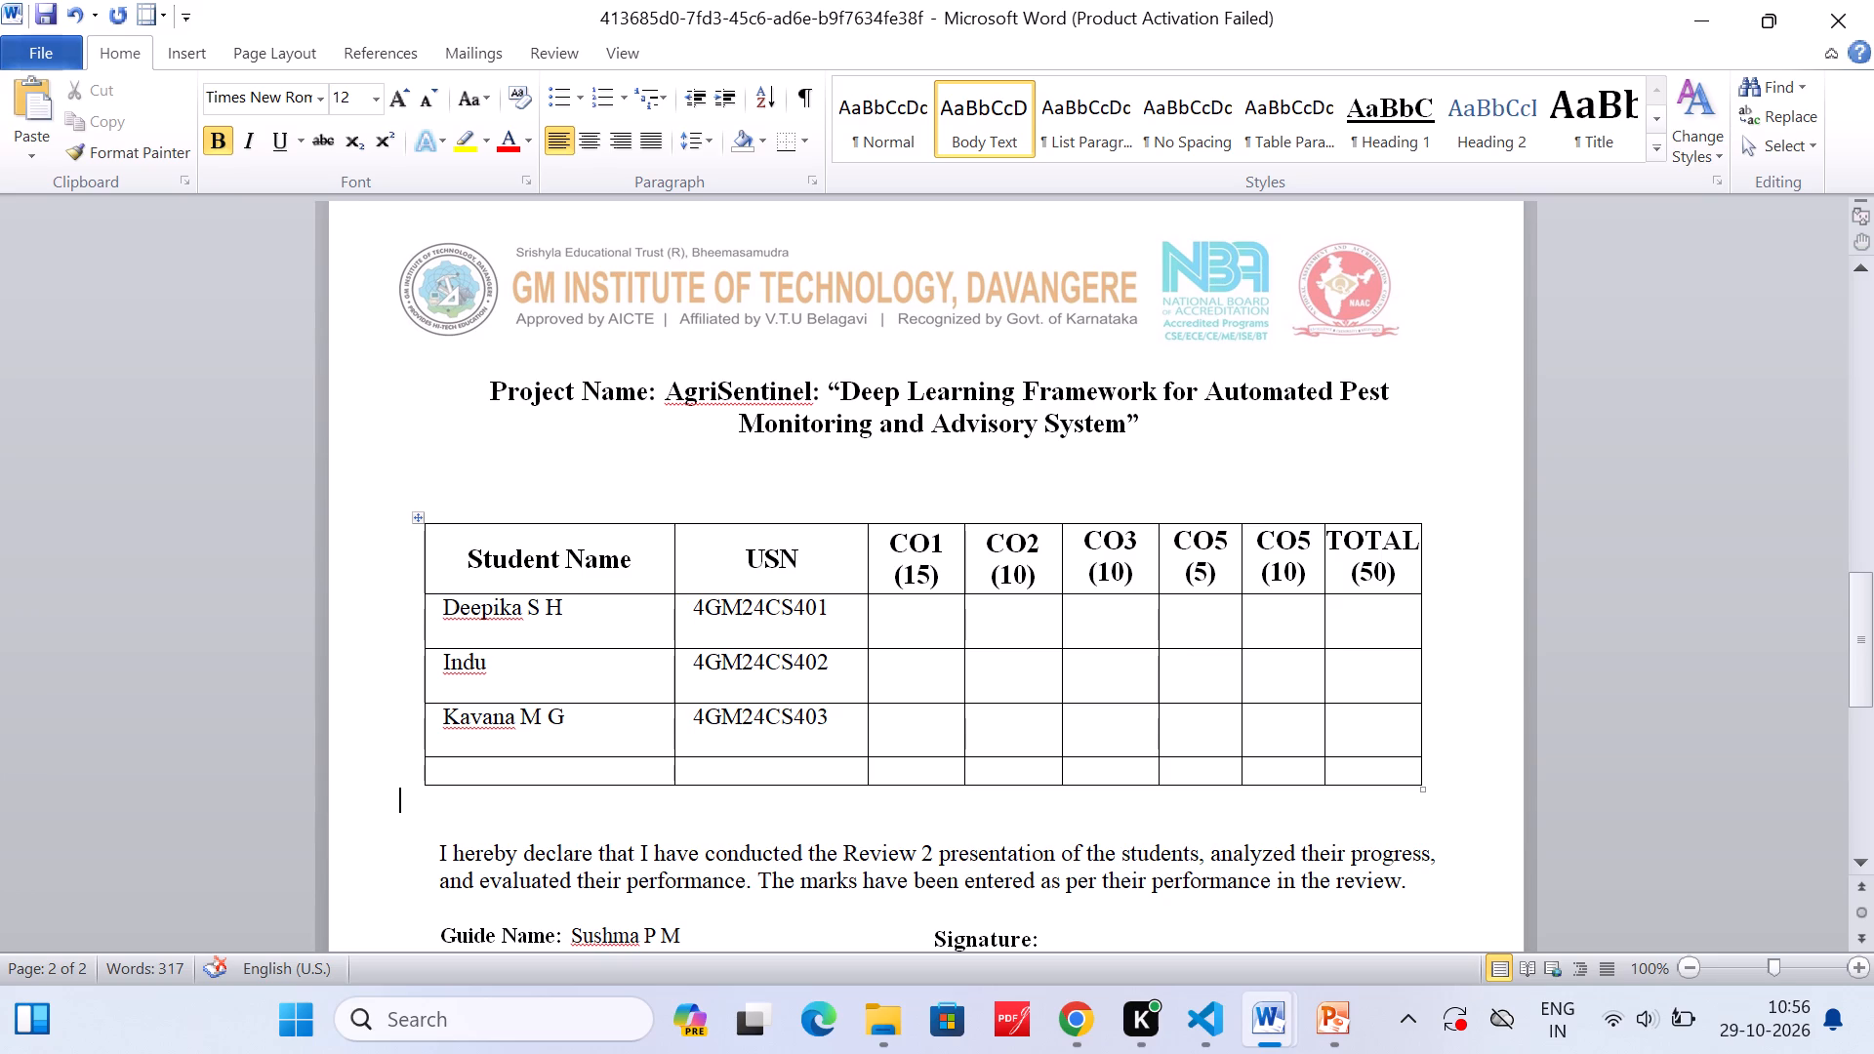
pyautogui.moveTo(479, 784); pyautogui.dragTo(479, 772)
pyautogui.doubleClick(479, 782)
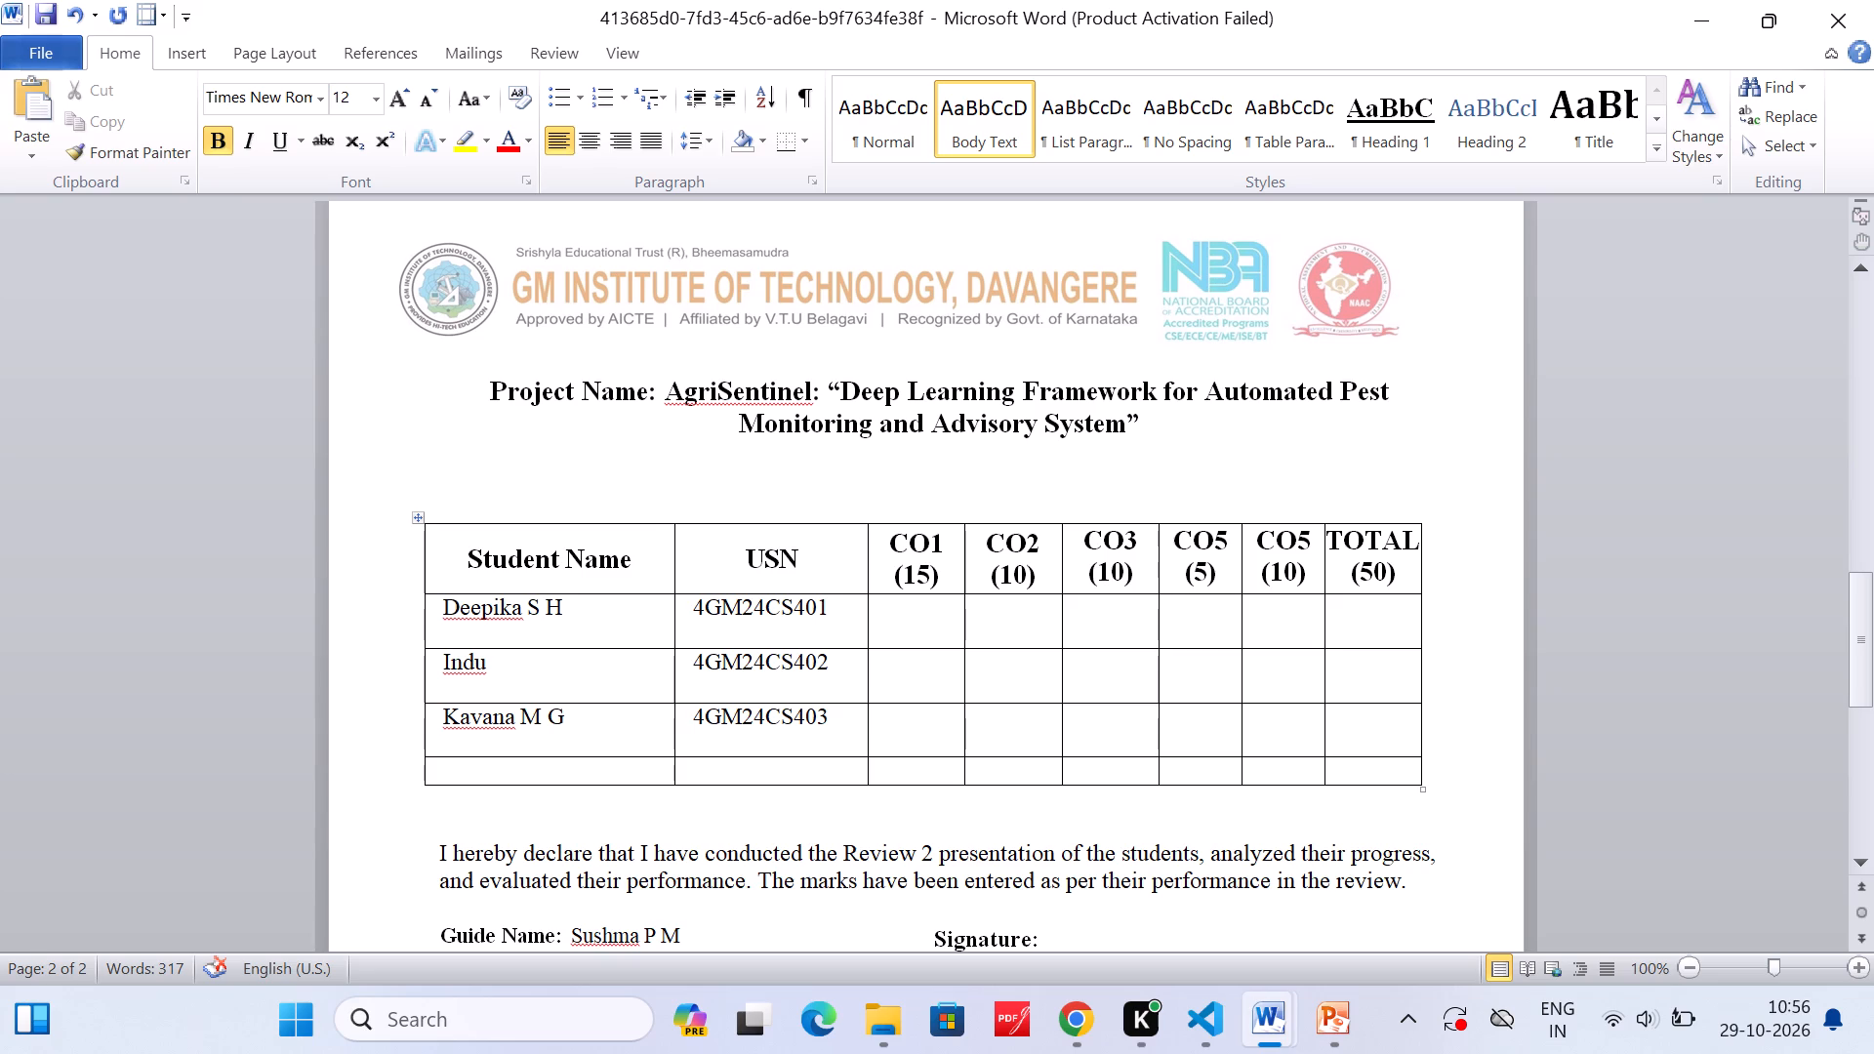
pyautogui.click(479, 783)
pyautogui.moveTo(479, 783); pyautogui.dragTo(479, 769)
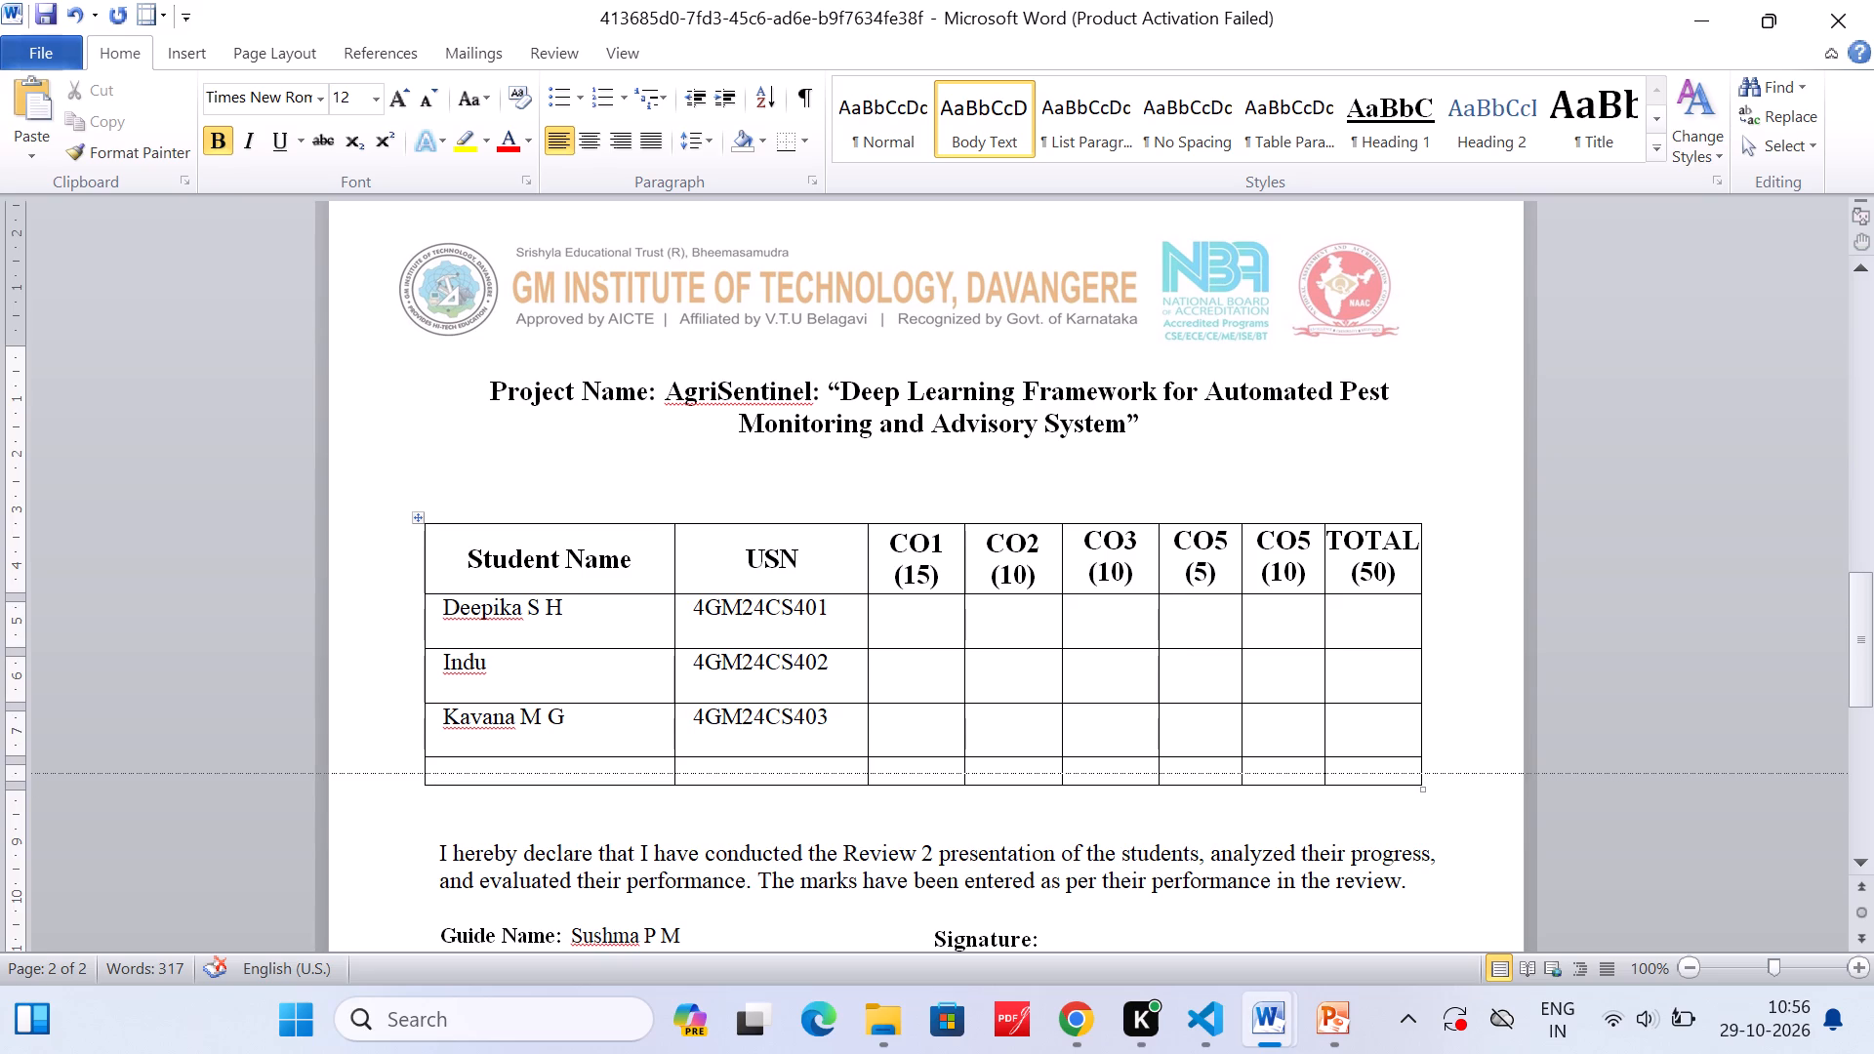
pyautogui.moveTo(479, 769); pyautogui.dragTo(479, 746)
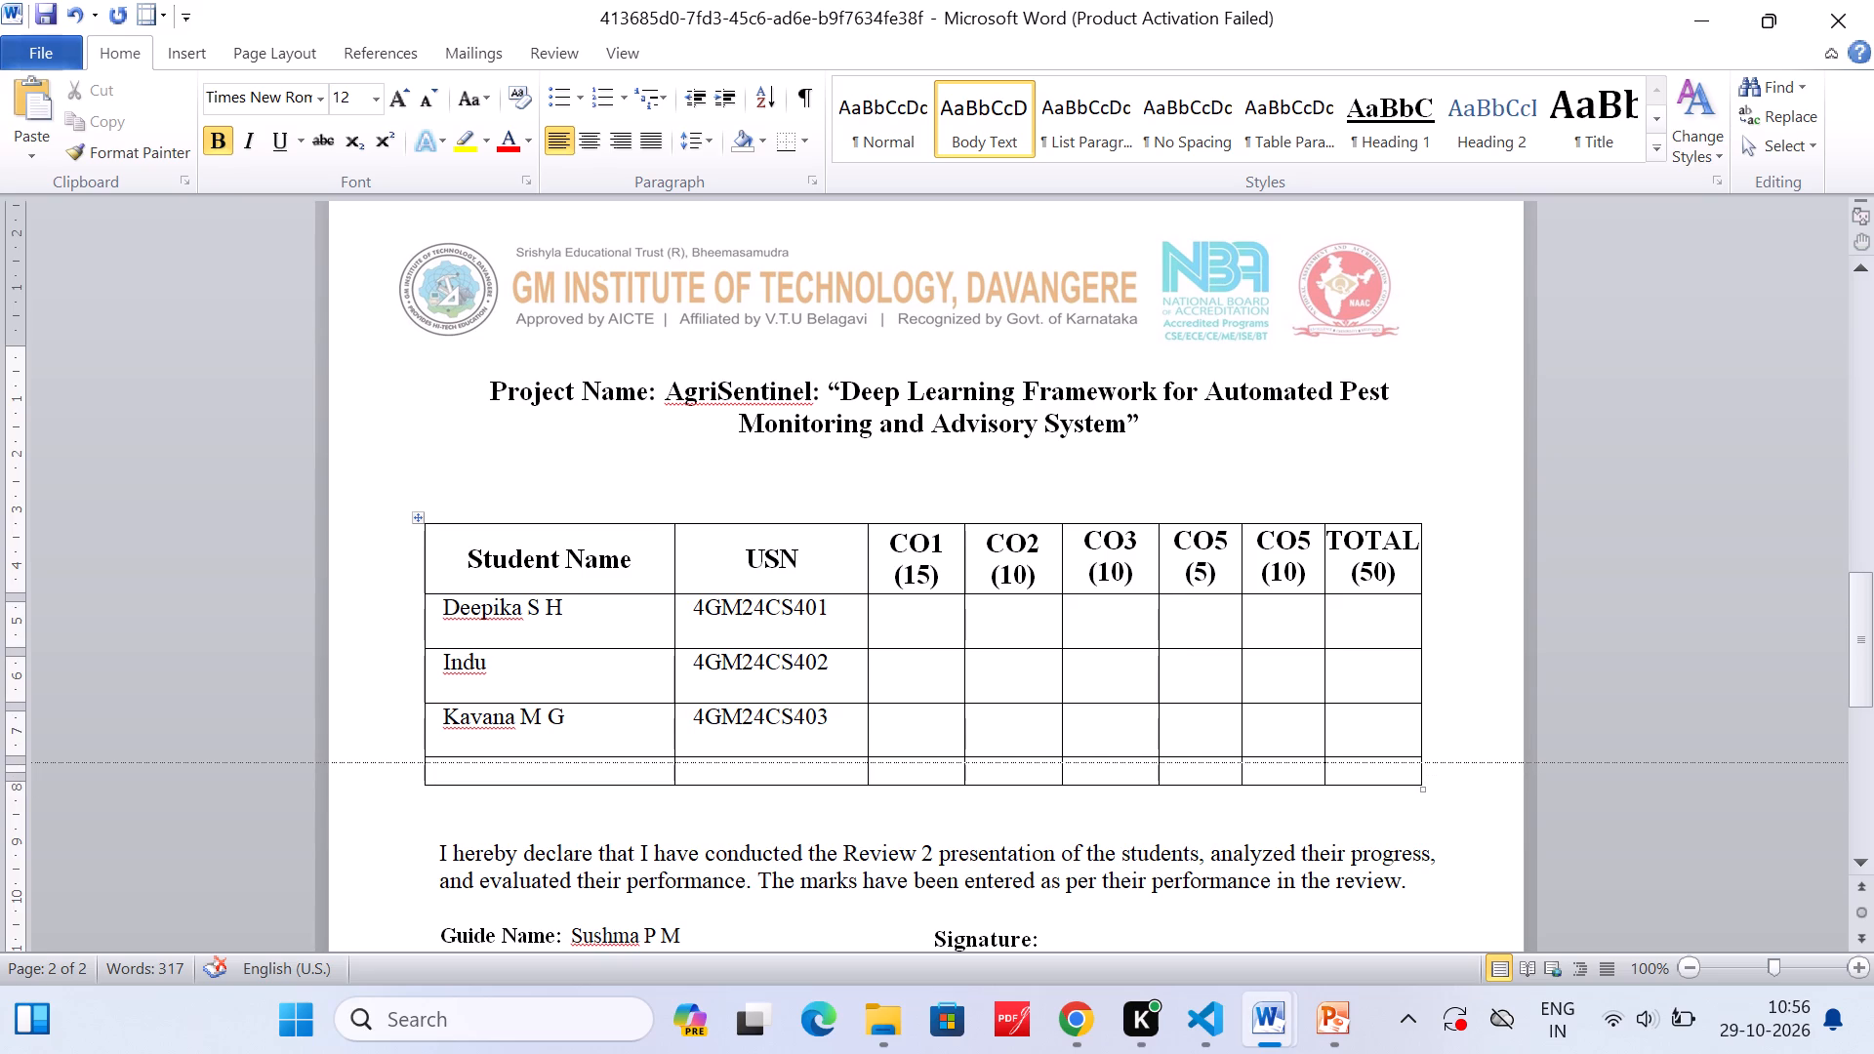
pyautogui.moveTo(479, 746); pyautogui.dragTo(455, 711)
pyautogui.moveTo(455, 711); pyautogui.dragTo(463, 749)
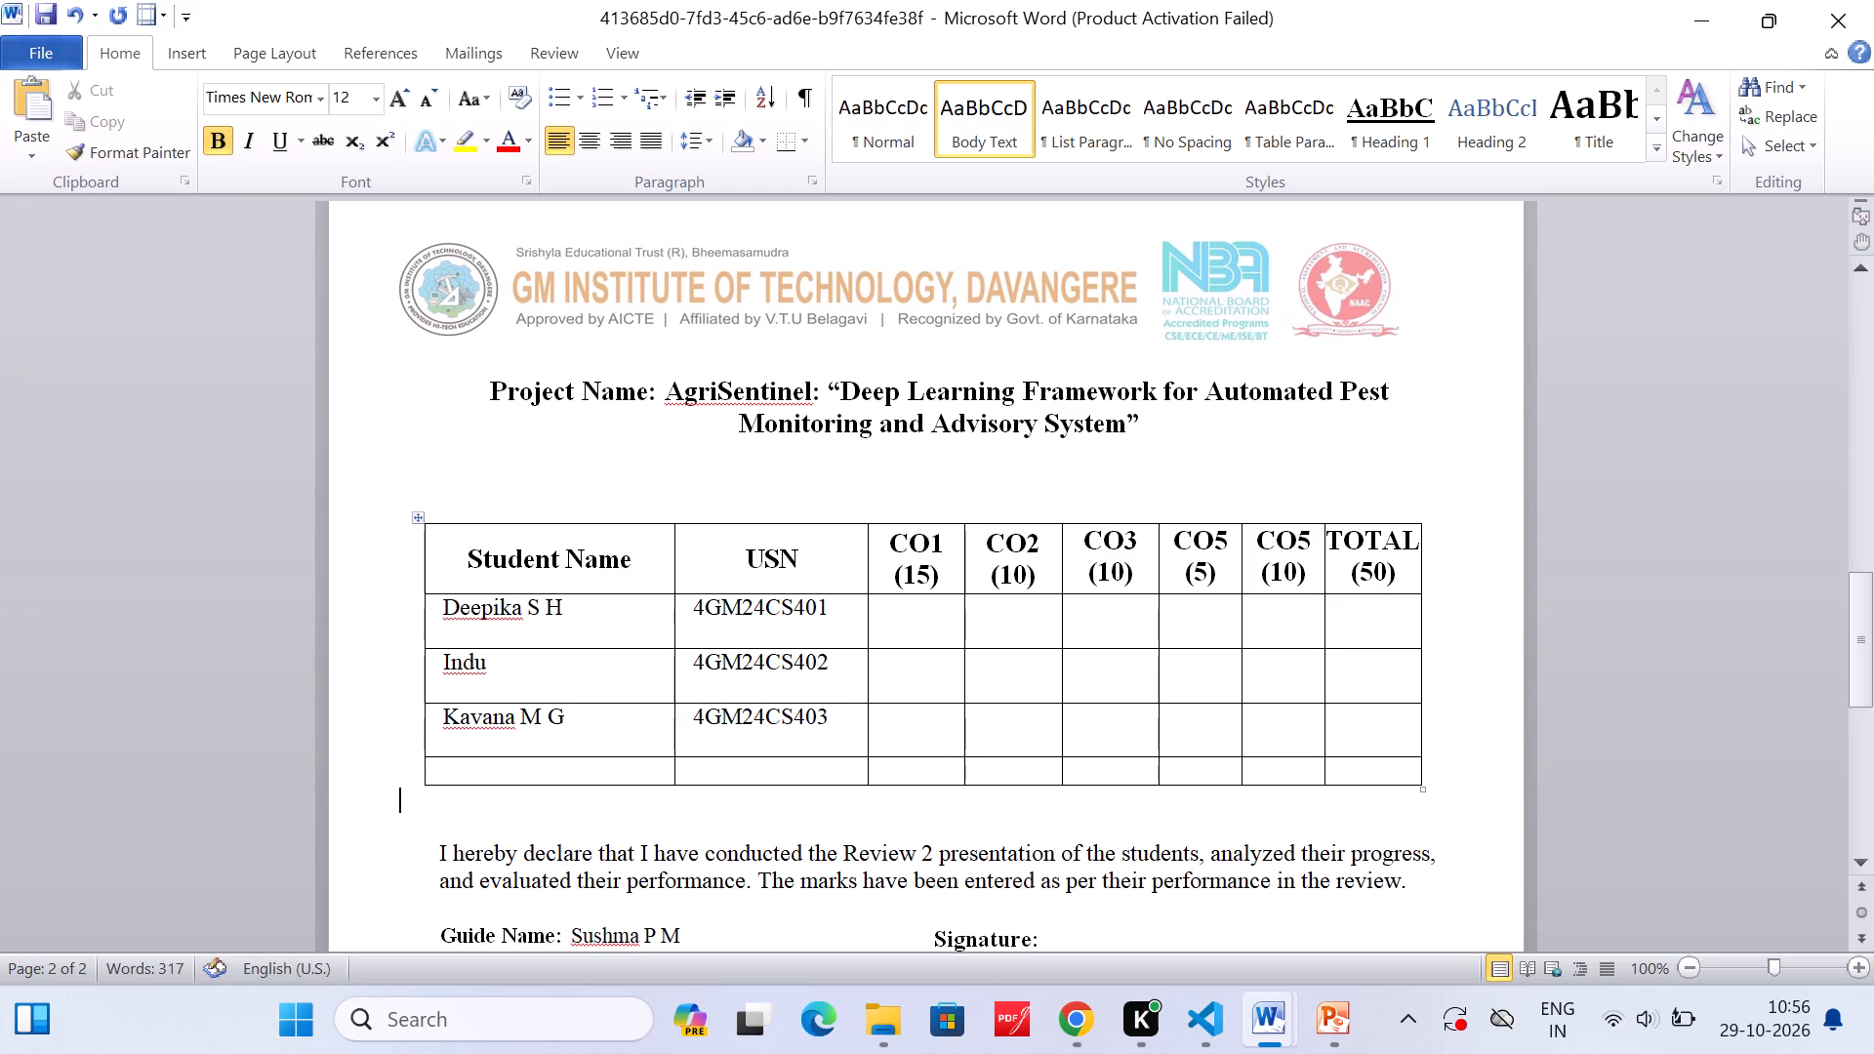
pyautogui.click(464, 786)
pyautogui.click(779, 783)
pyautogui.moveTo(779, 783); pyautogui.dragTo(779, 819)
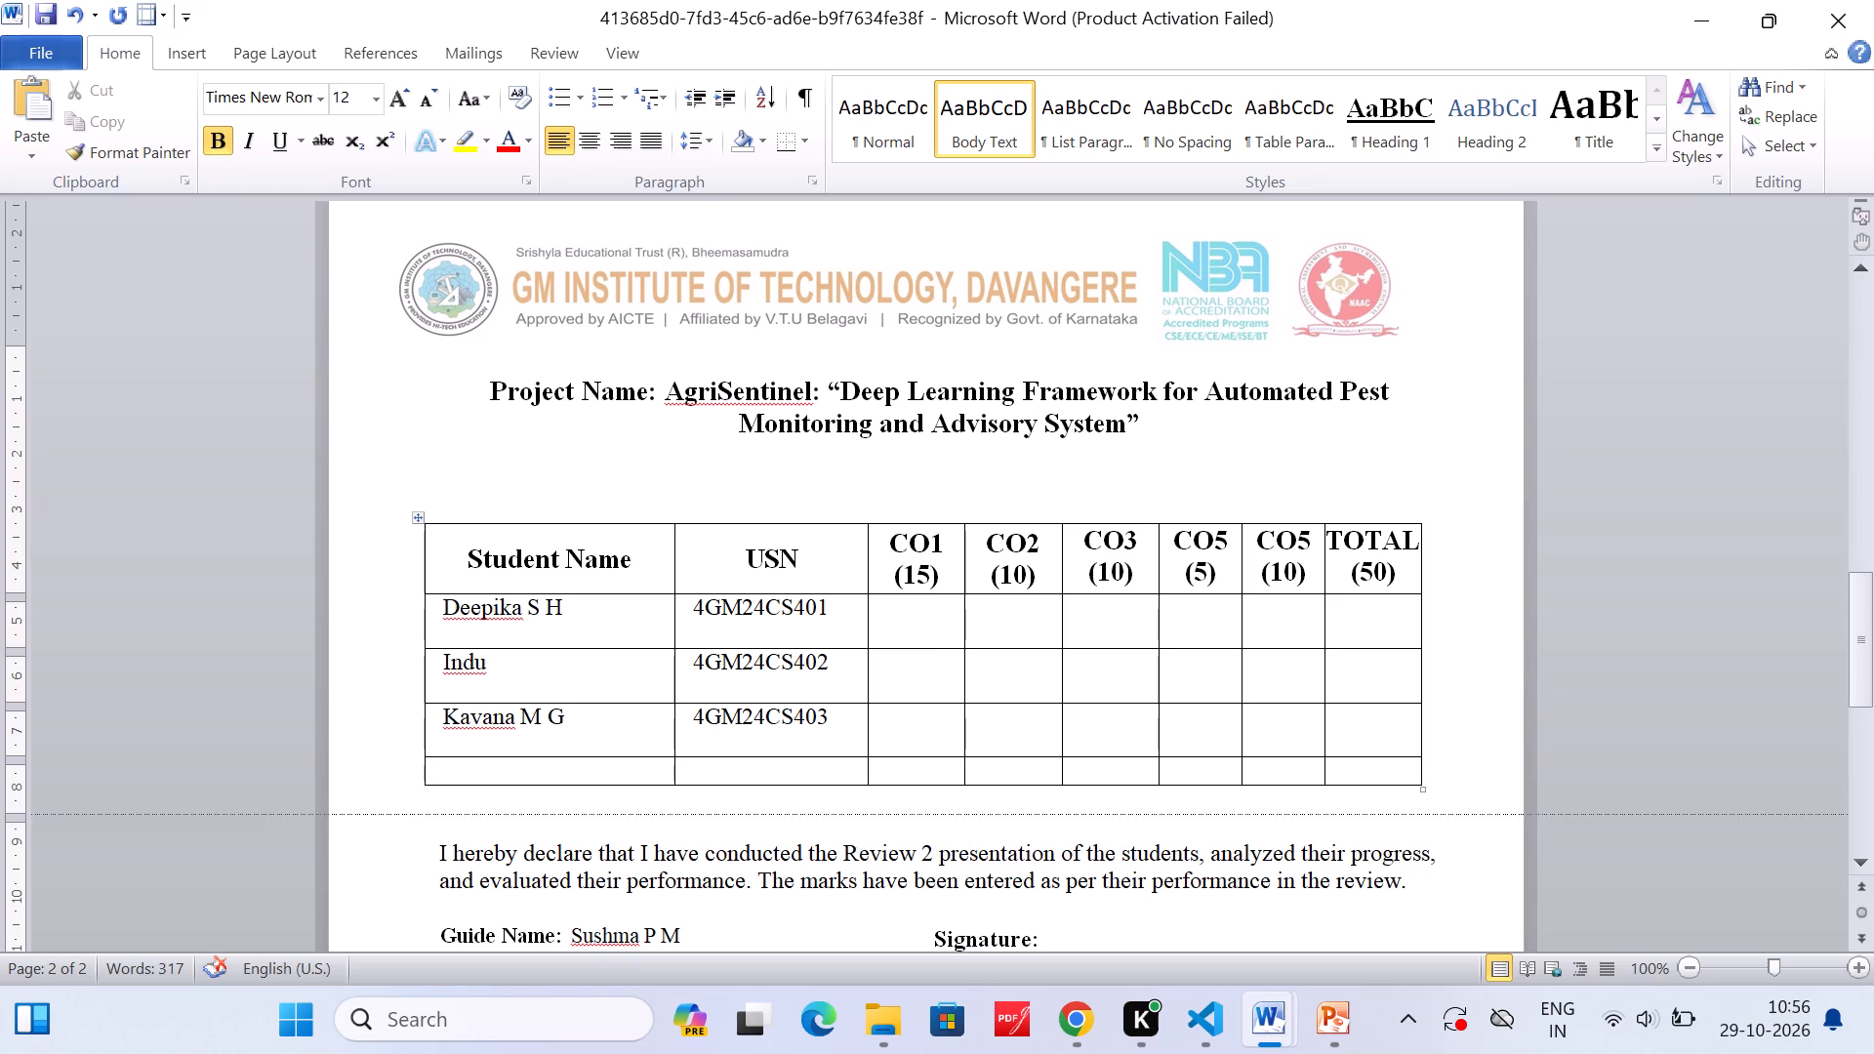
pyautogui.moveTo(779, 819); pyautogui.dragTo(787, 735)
# Delete the entire empty last row below the third student in the student marks table.
pyautogui.click(775, 767)
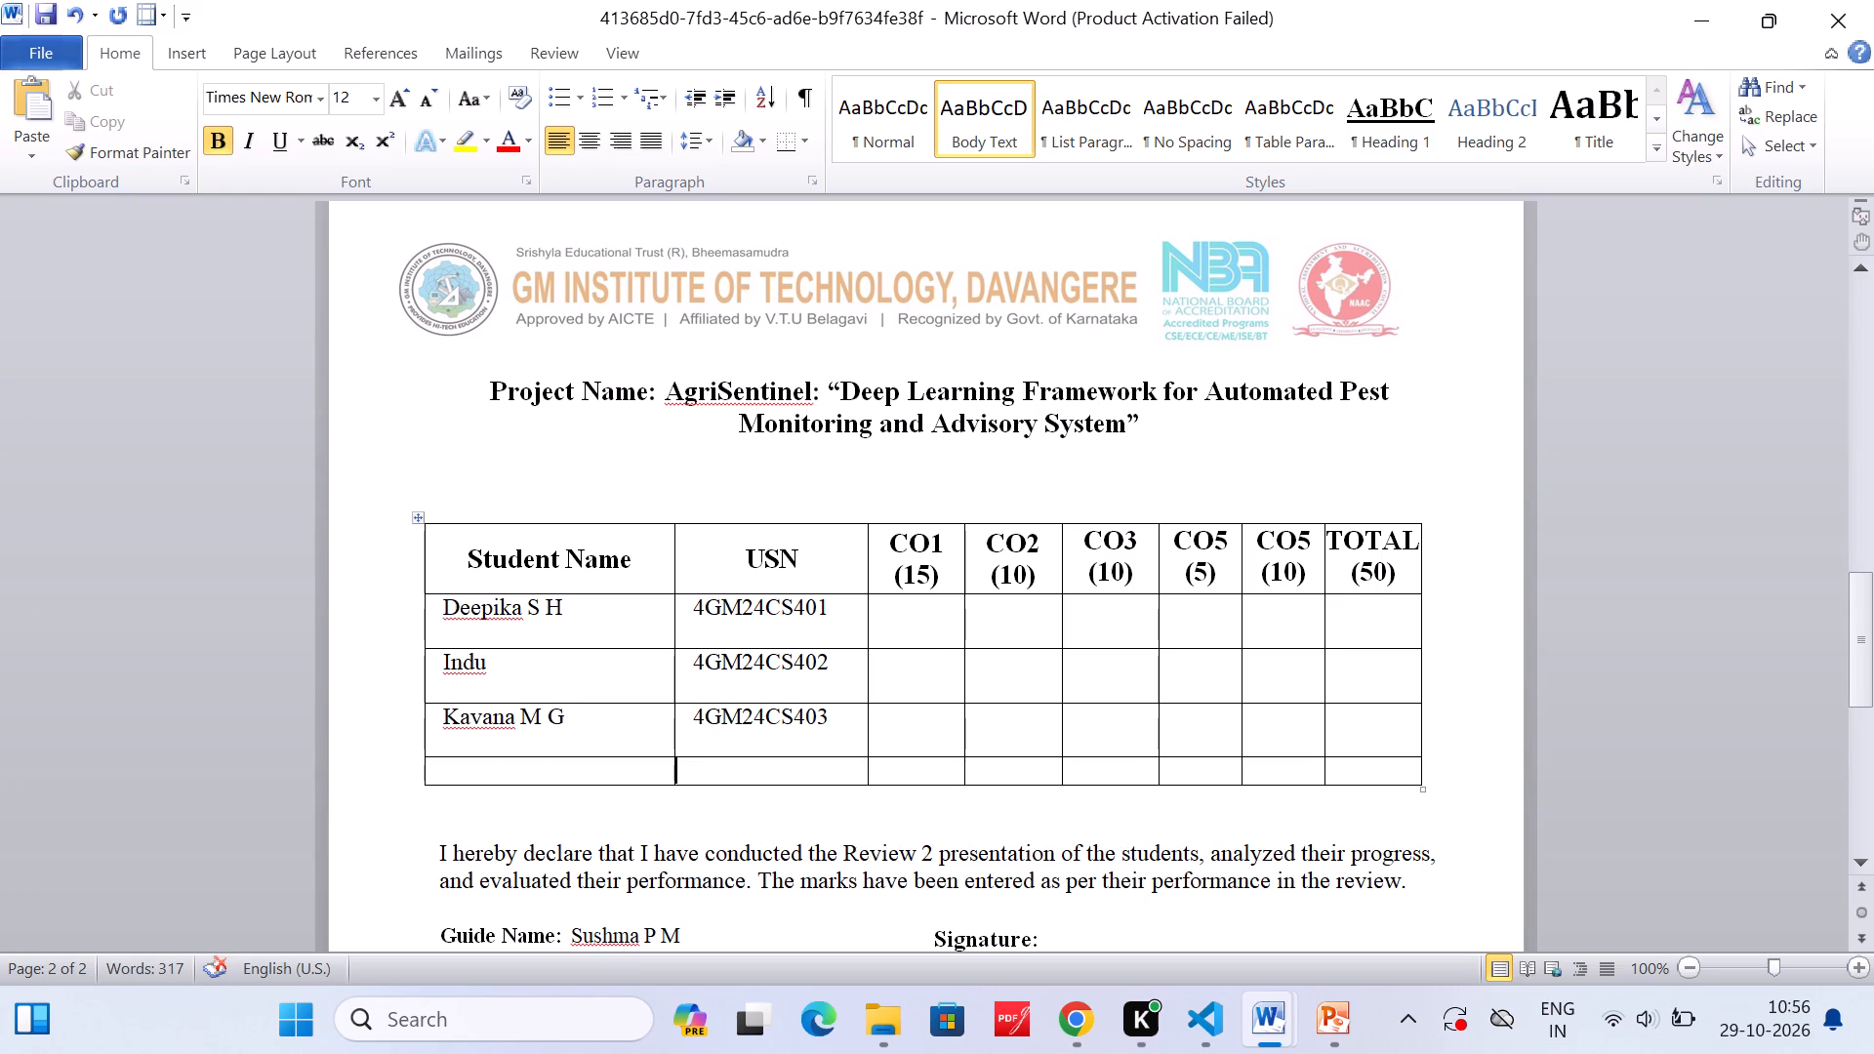
pyautogui.rightClick(775, 767)
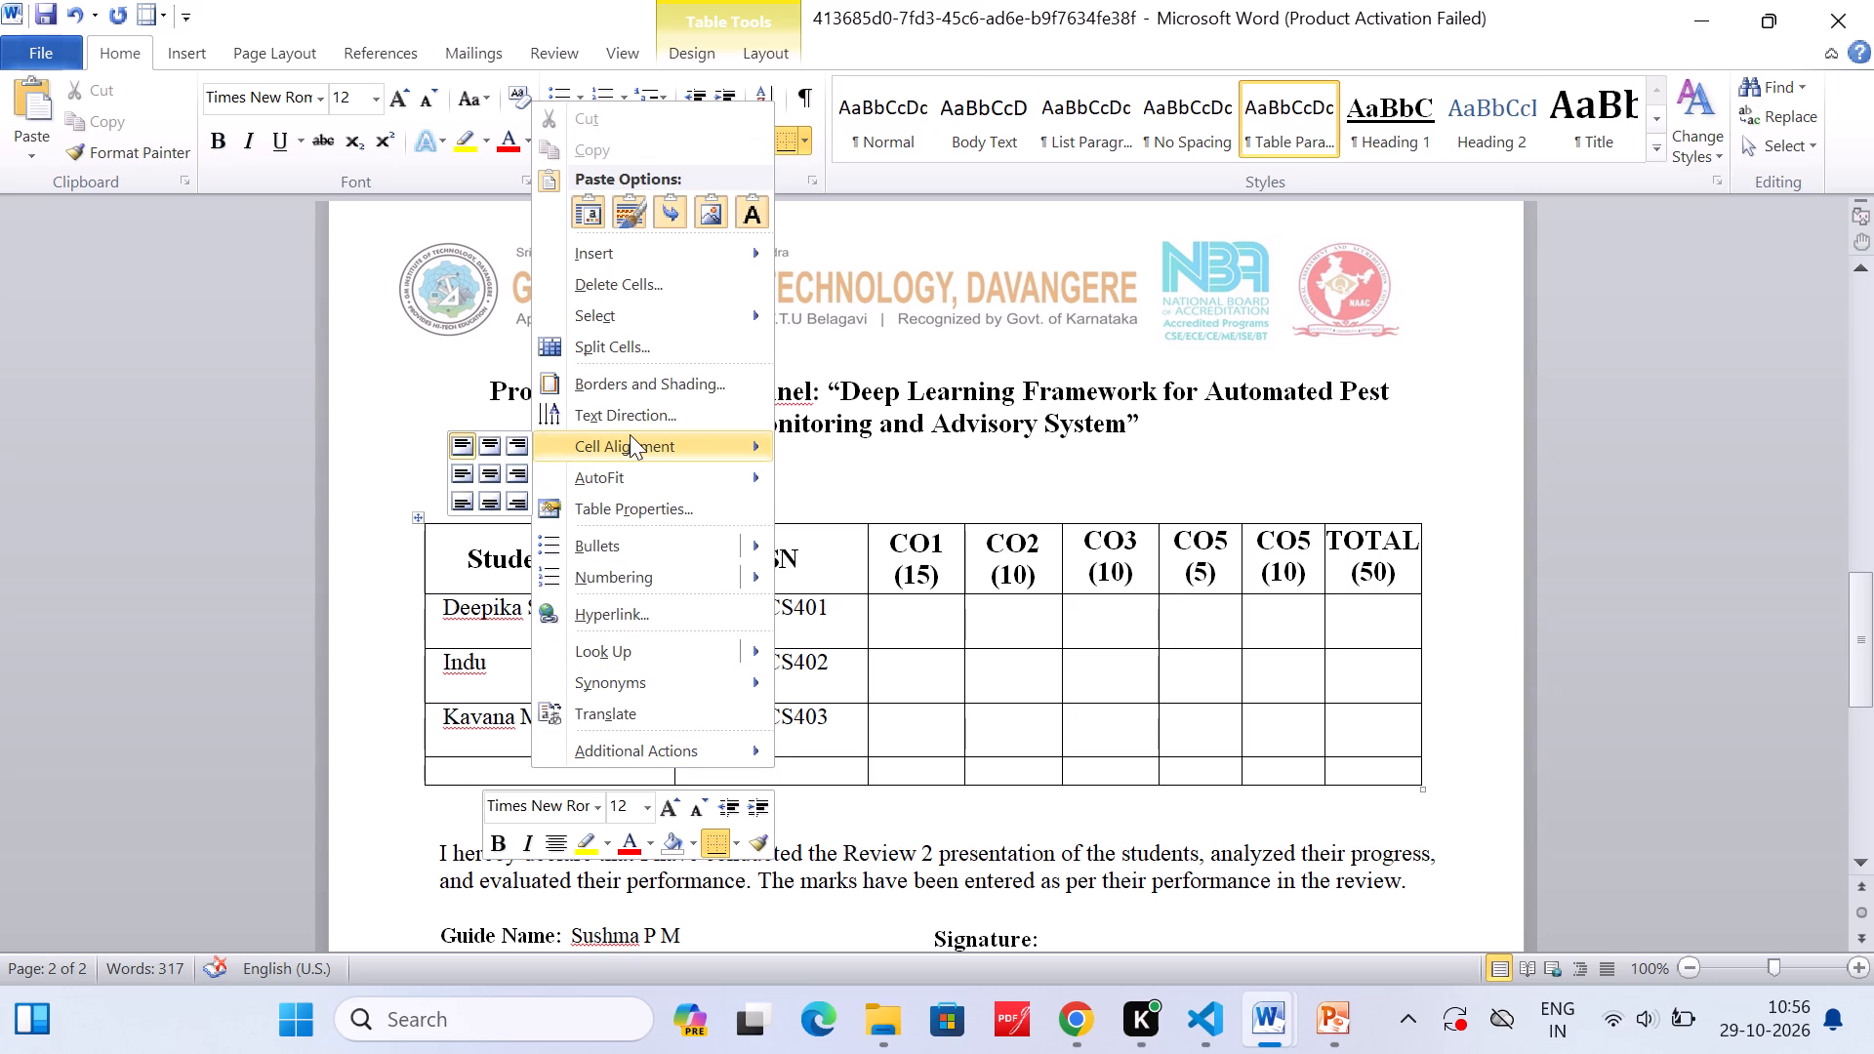
pyautogui.click(662, 287)
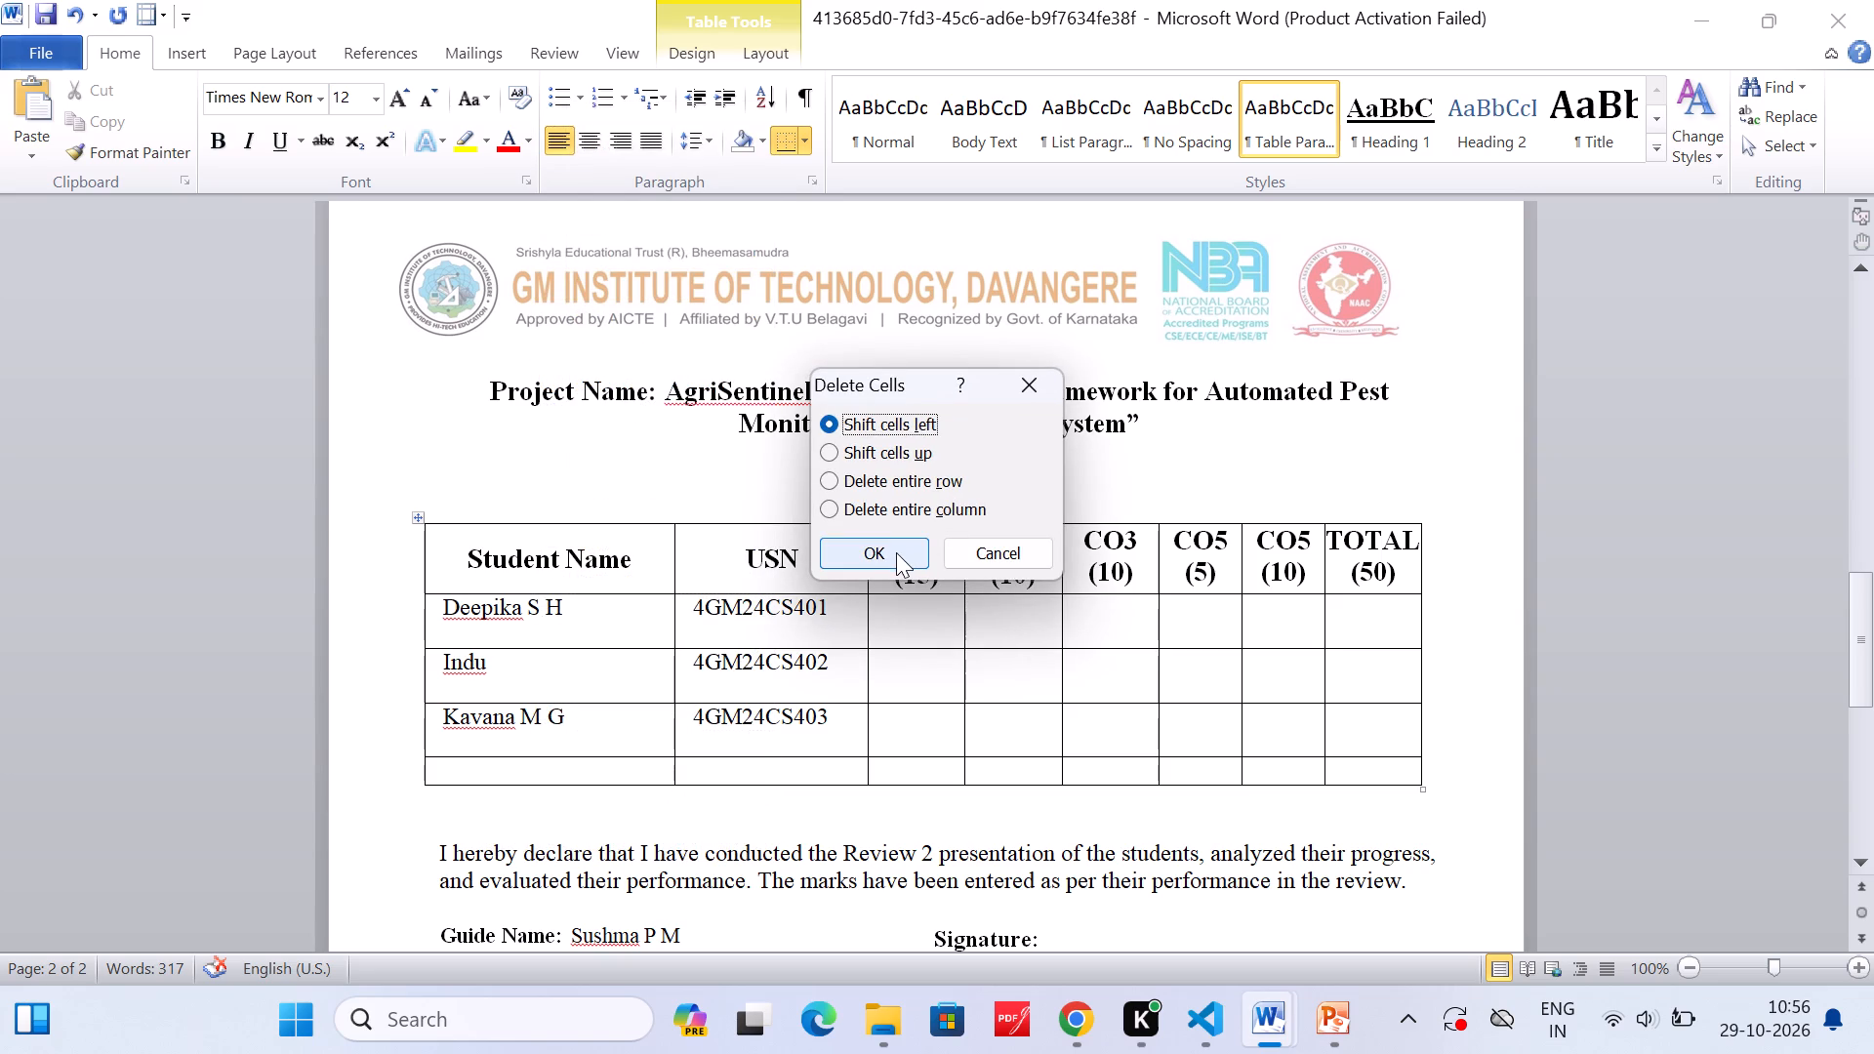
pyautogui.click(917, 478)
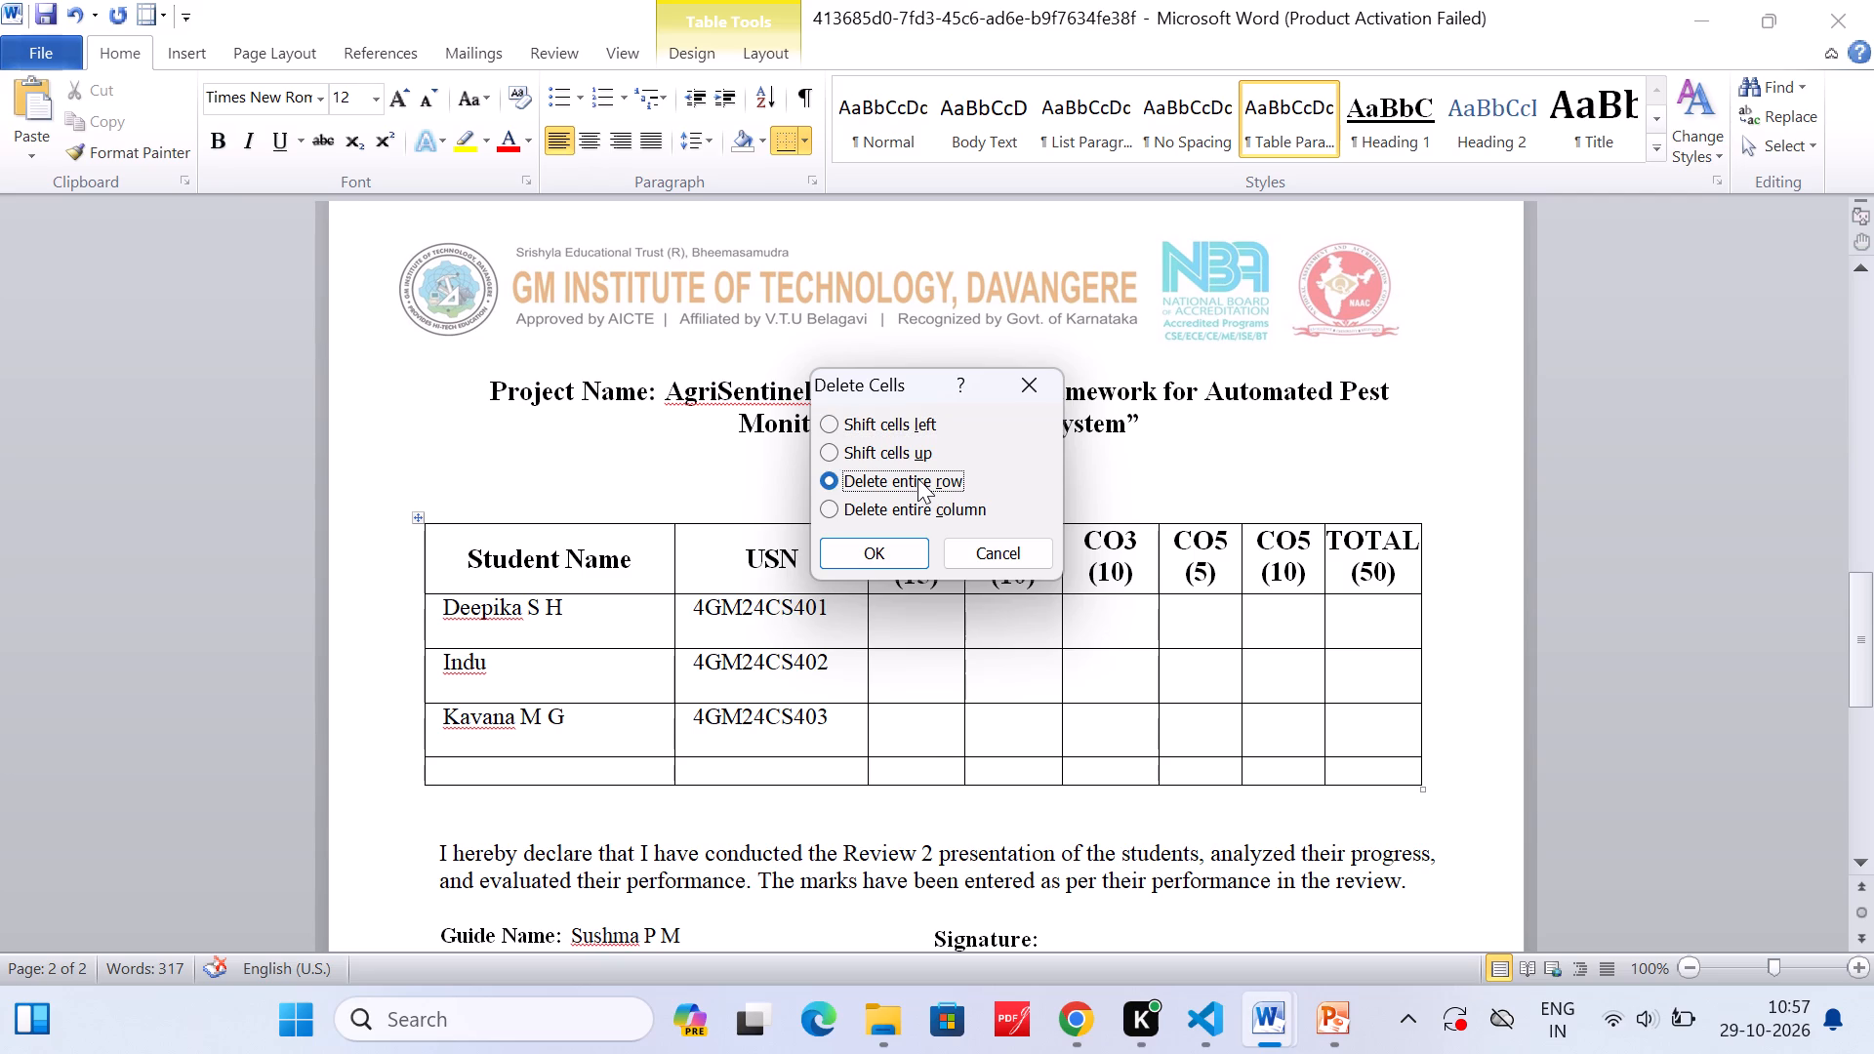
pyautogui.click(899, 547)
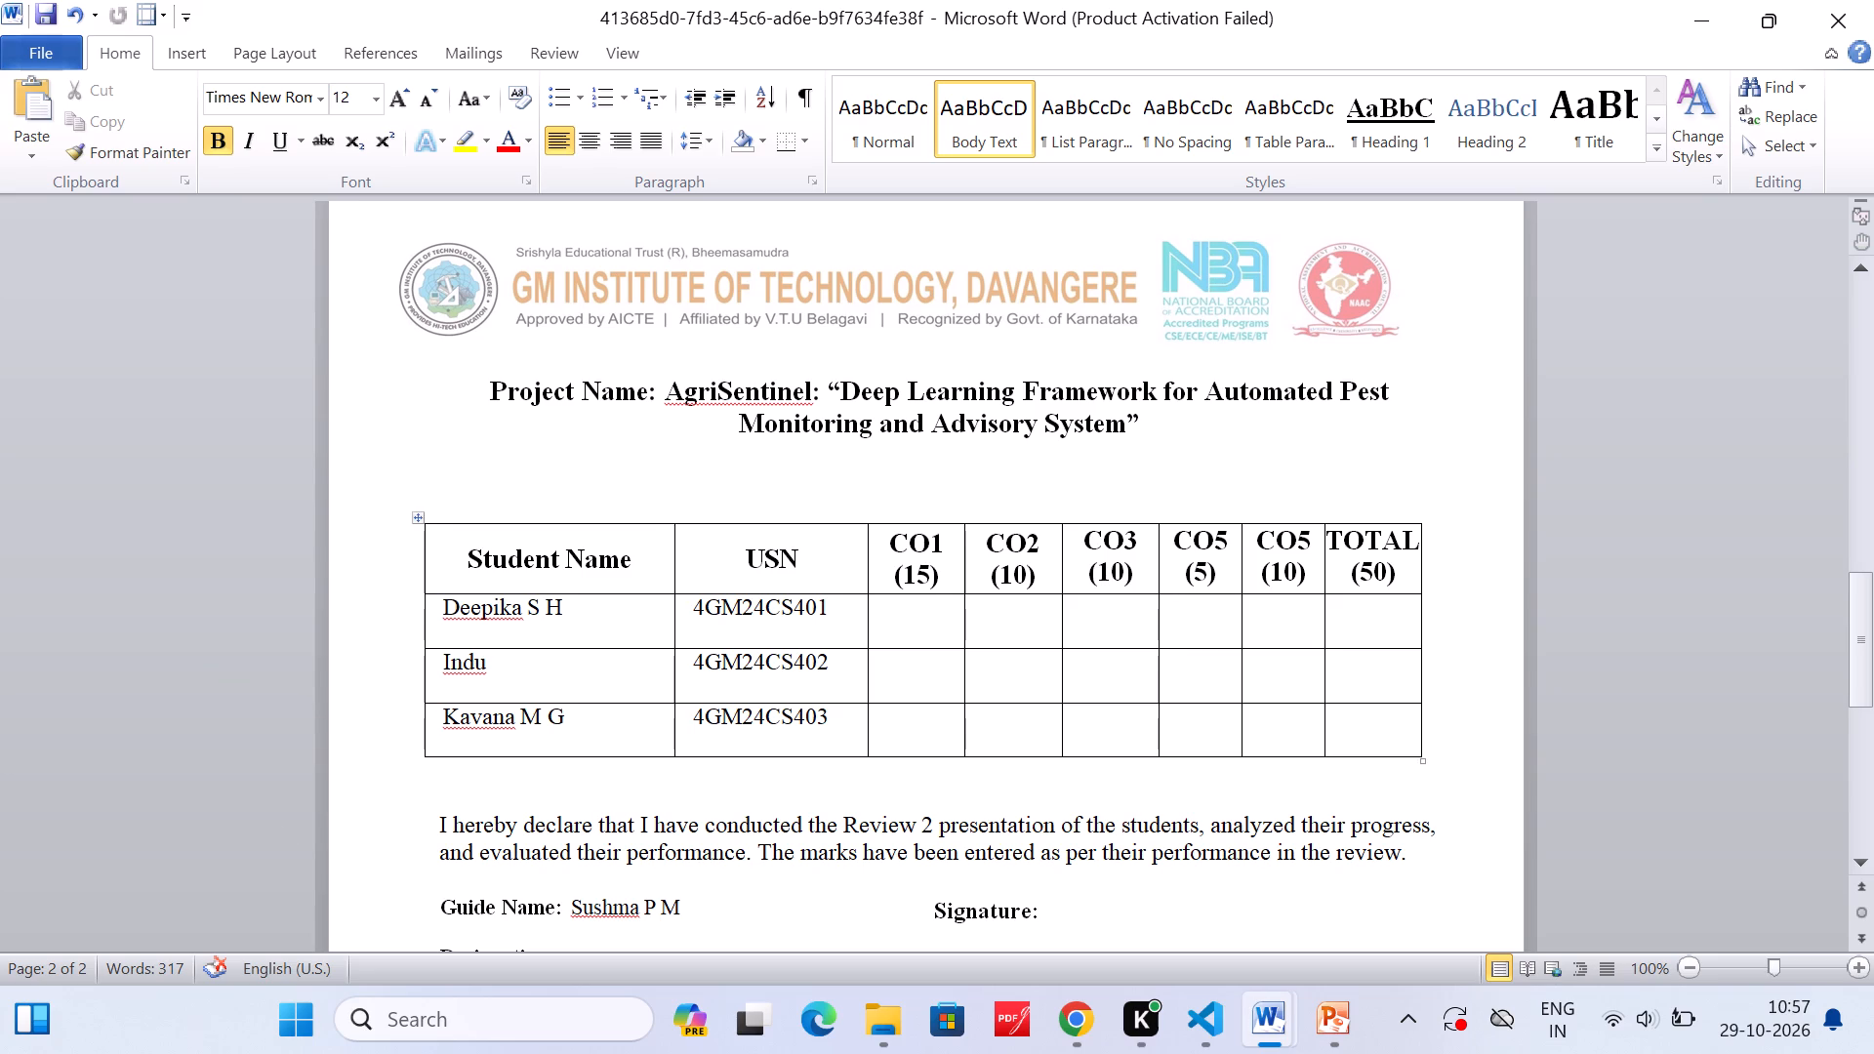
# Check both pages of the evaluation document and save it under its existing name.
pyautogui.scroll(-3, 813, 767)
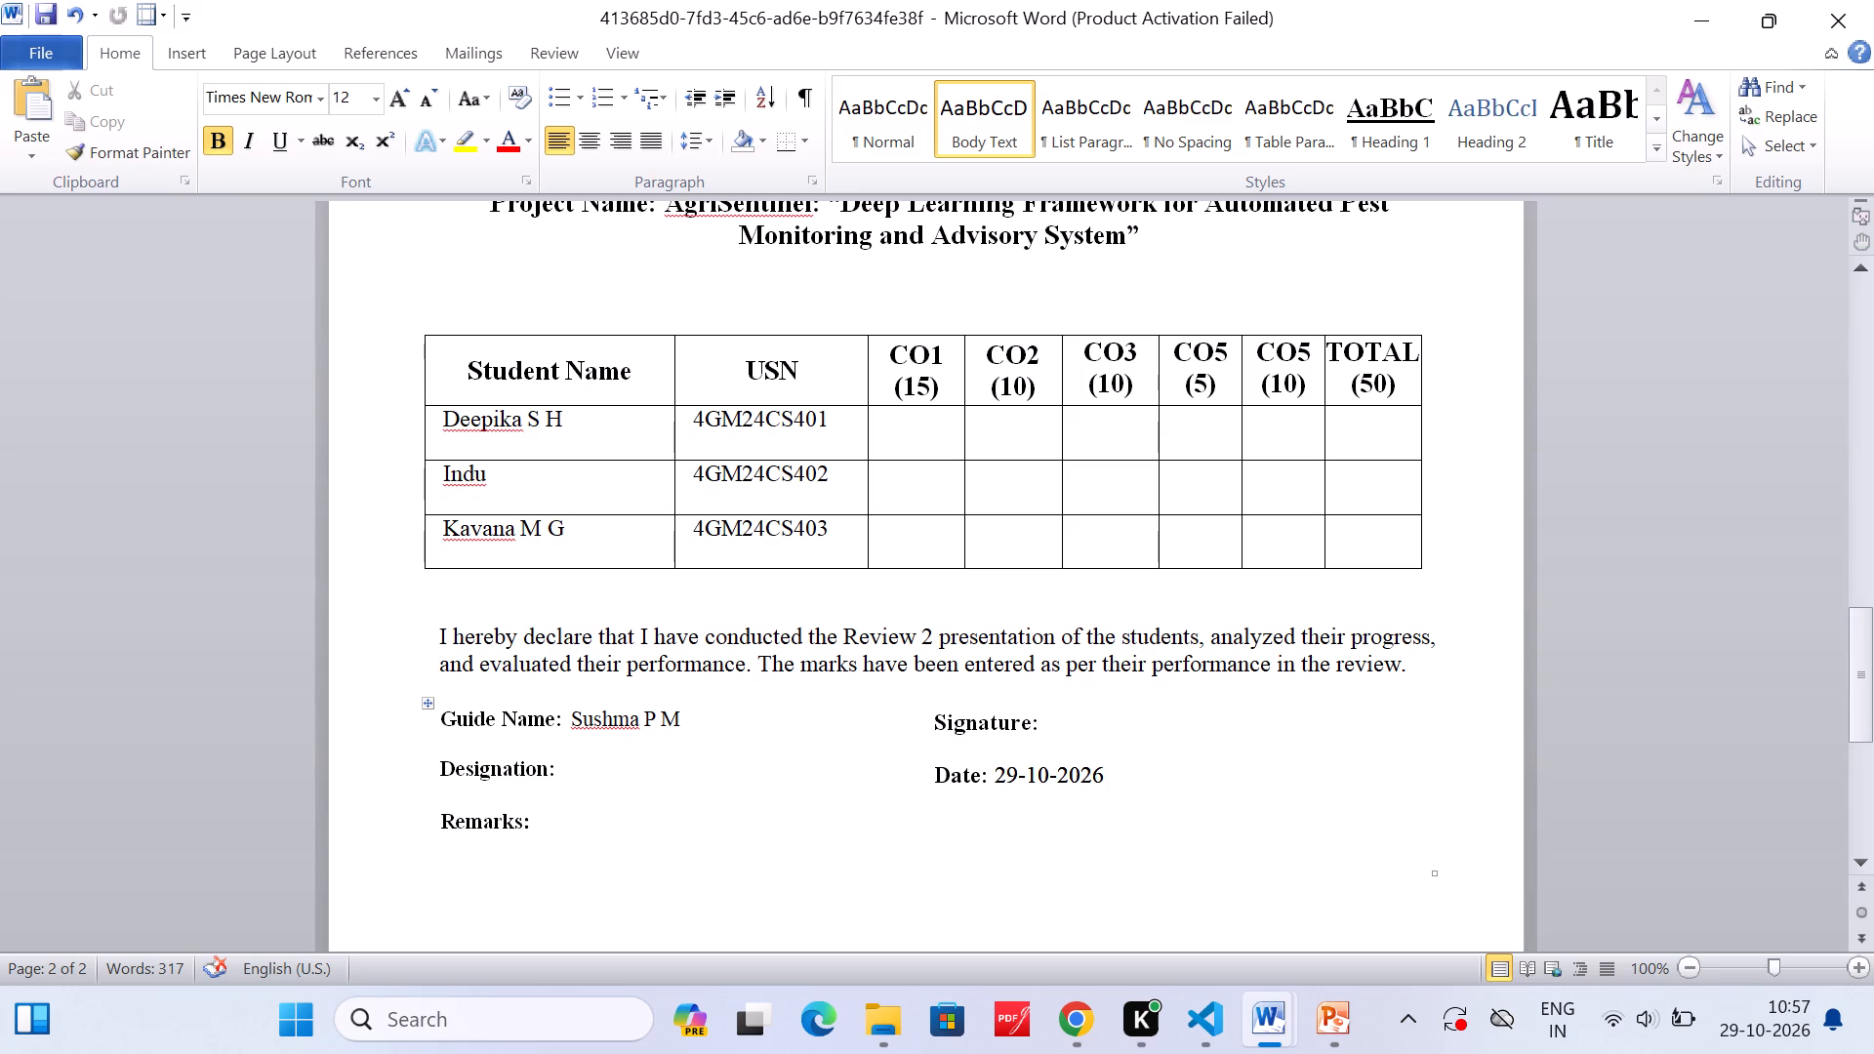
pyautogui.scroll(1, 793, 549)
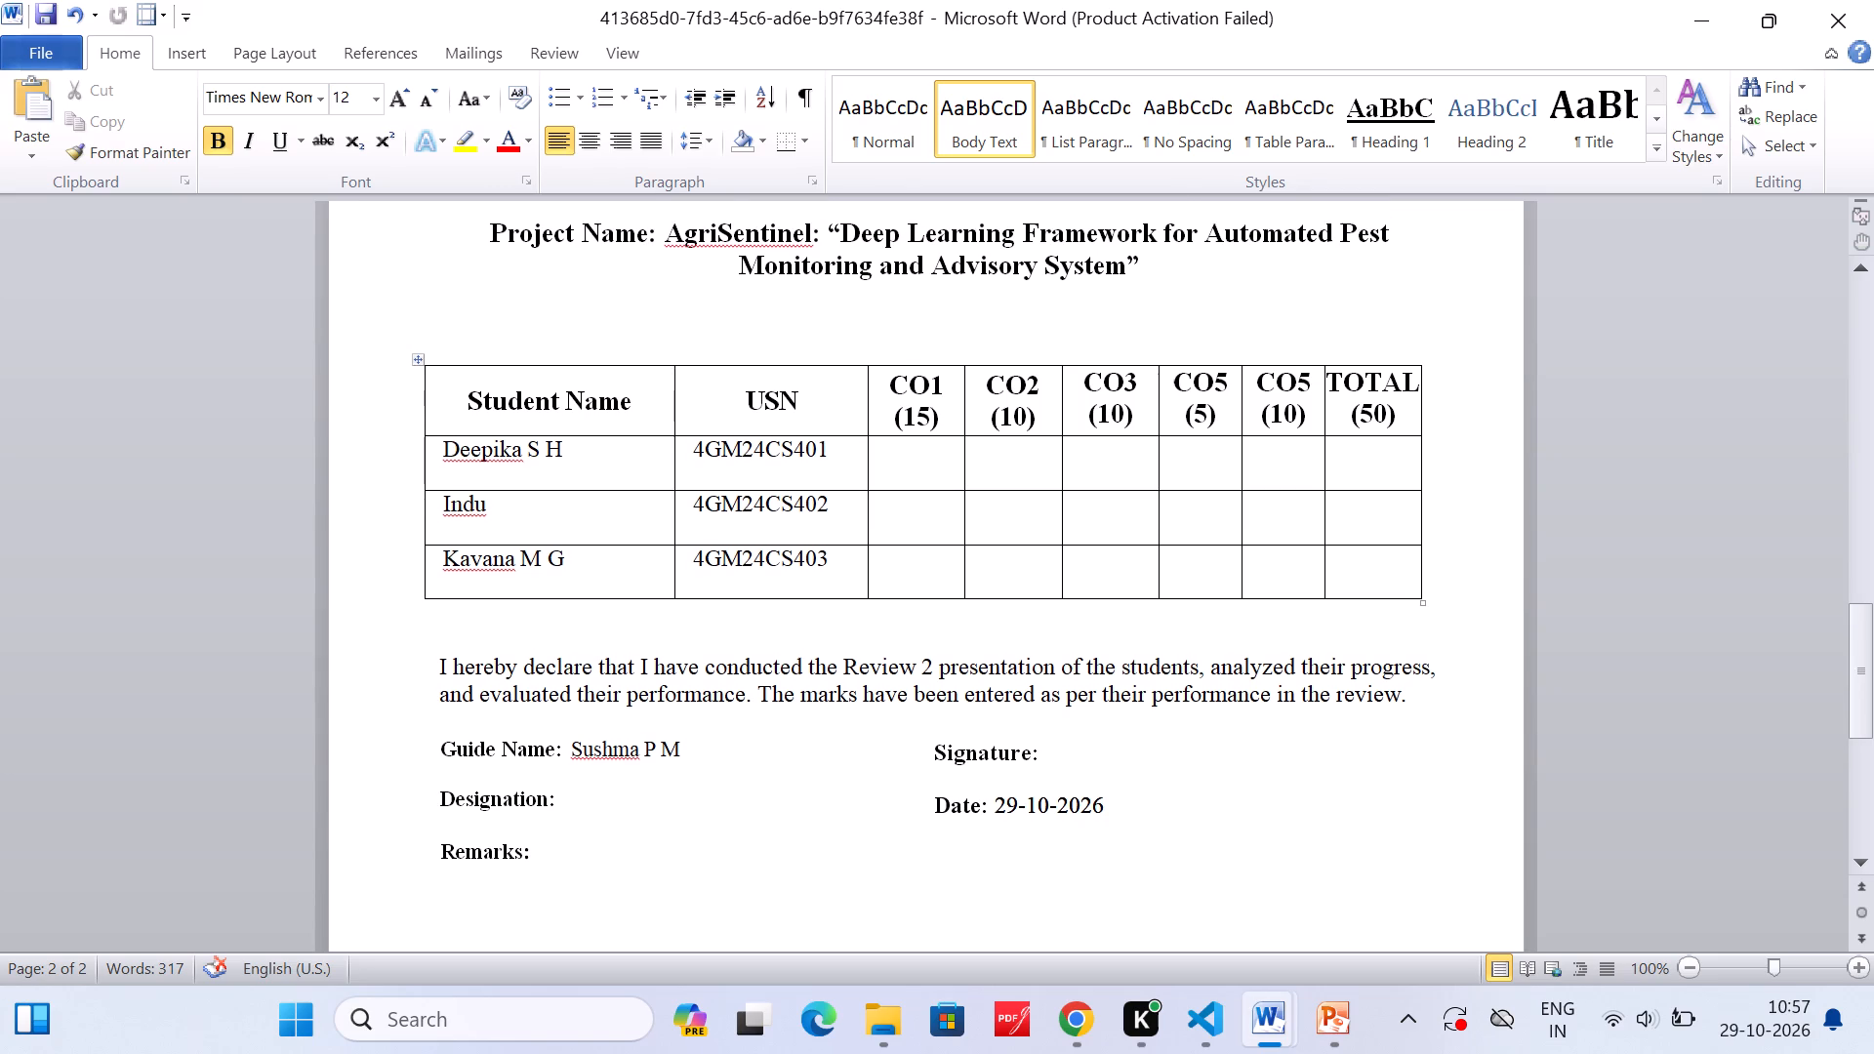
pyautogui.scroll(9, 793, 549)
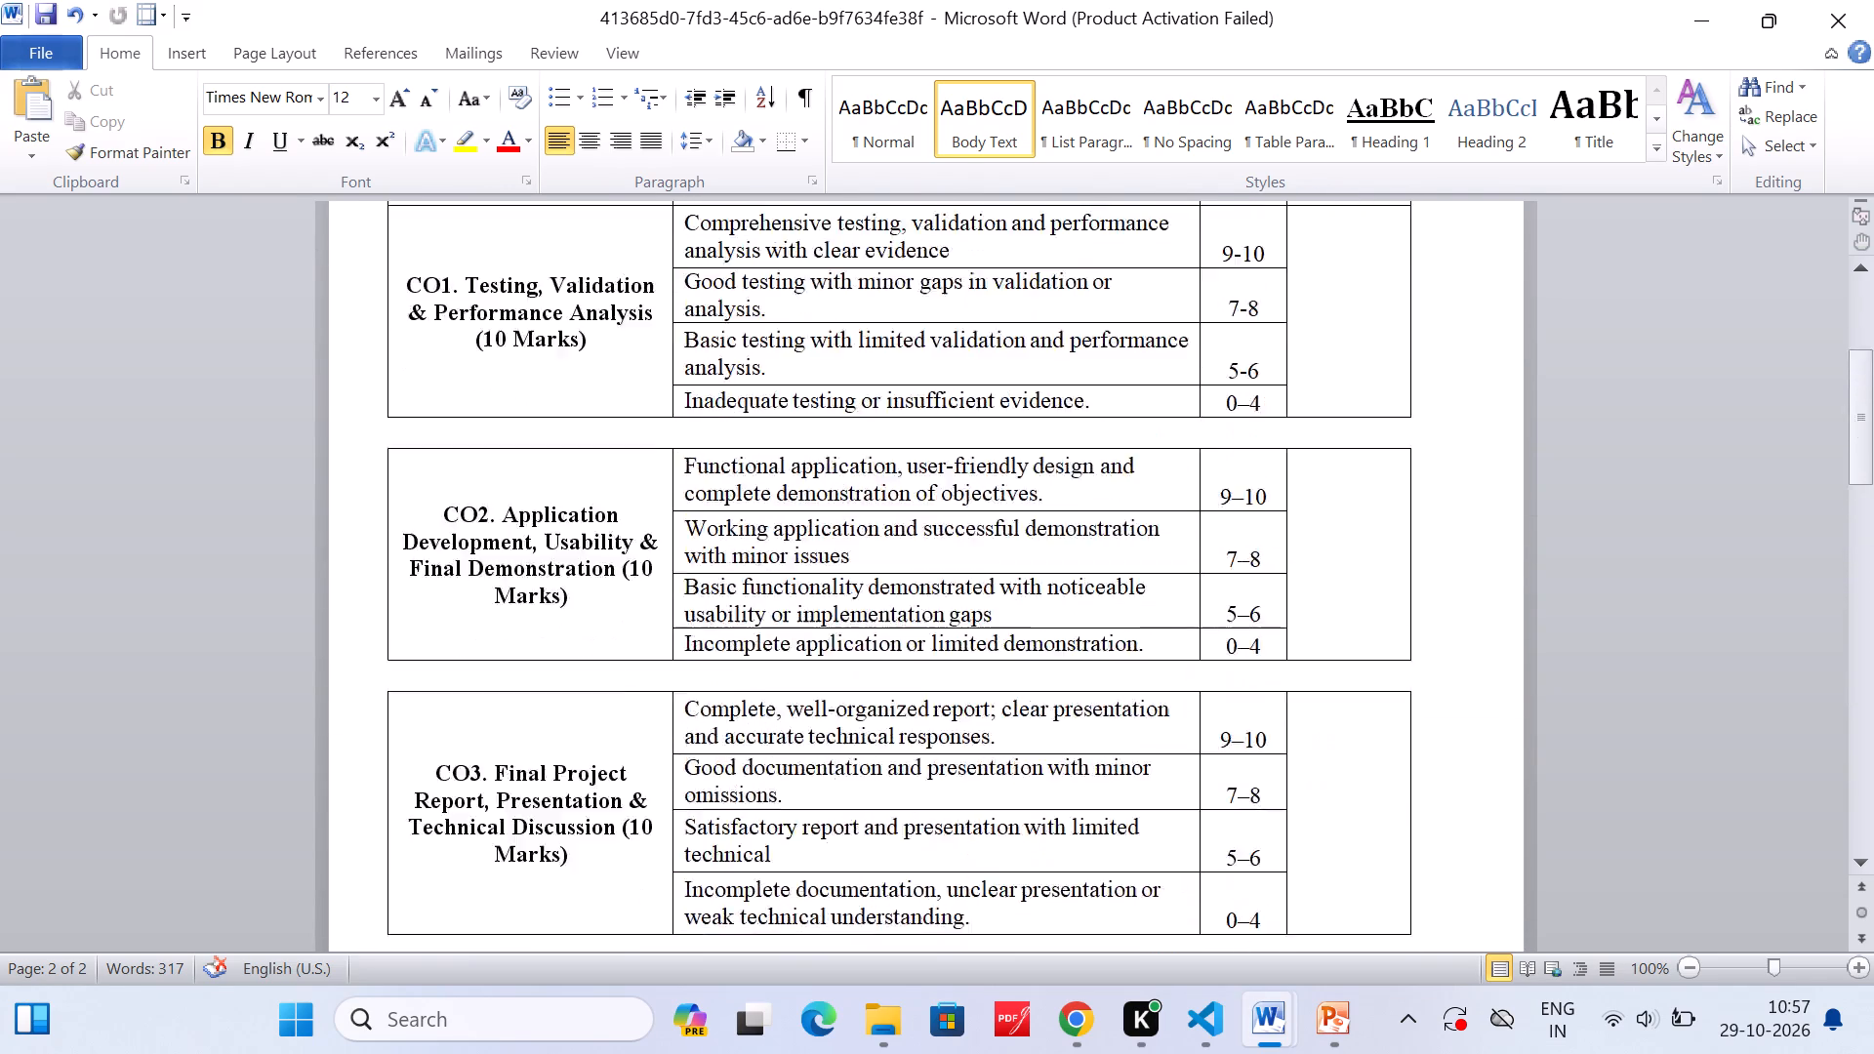
pyautogui.scroll(2, 793, 549)
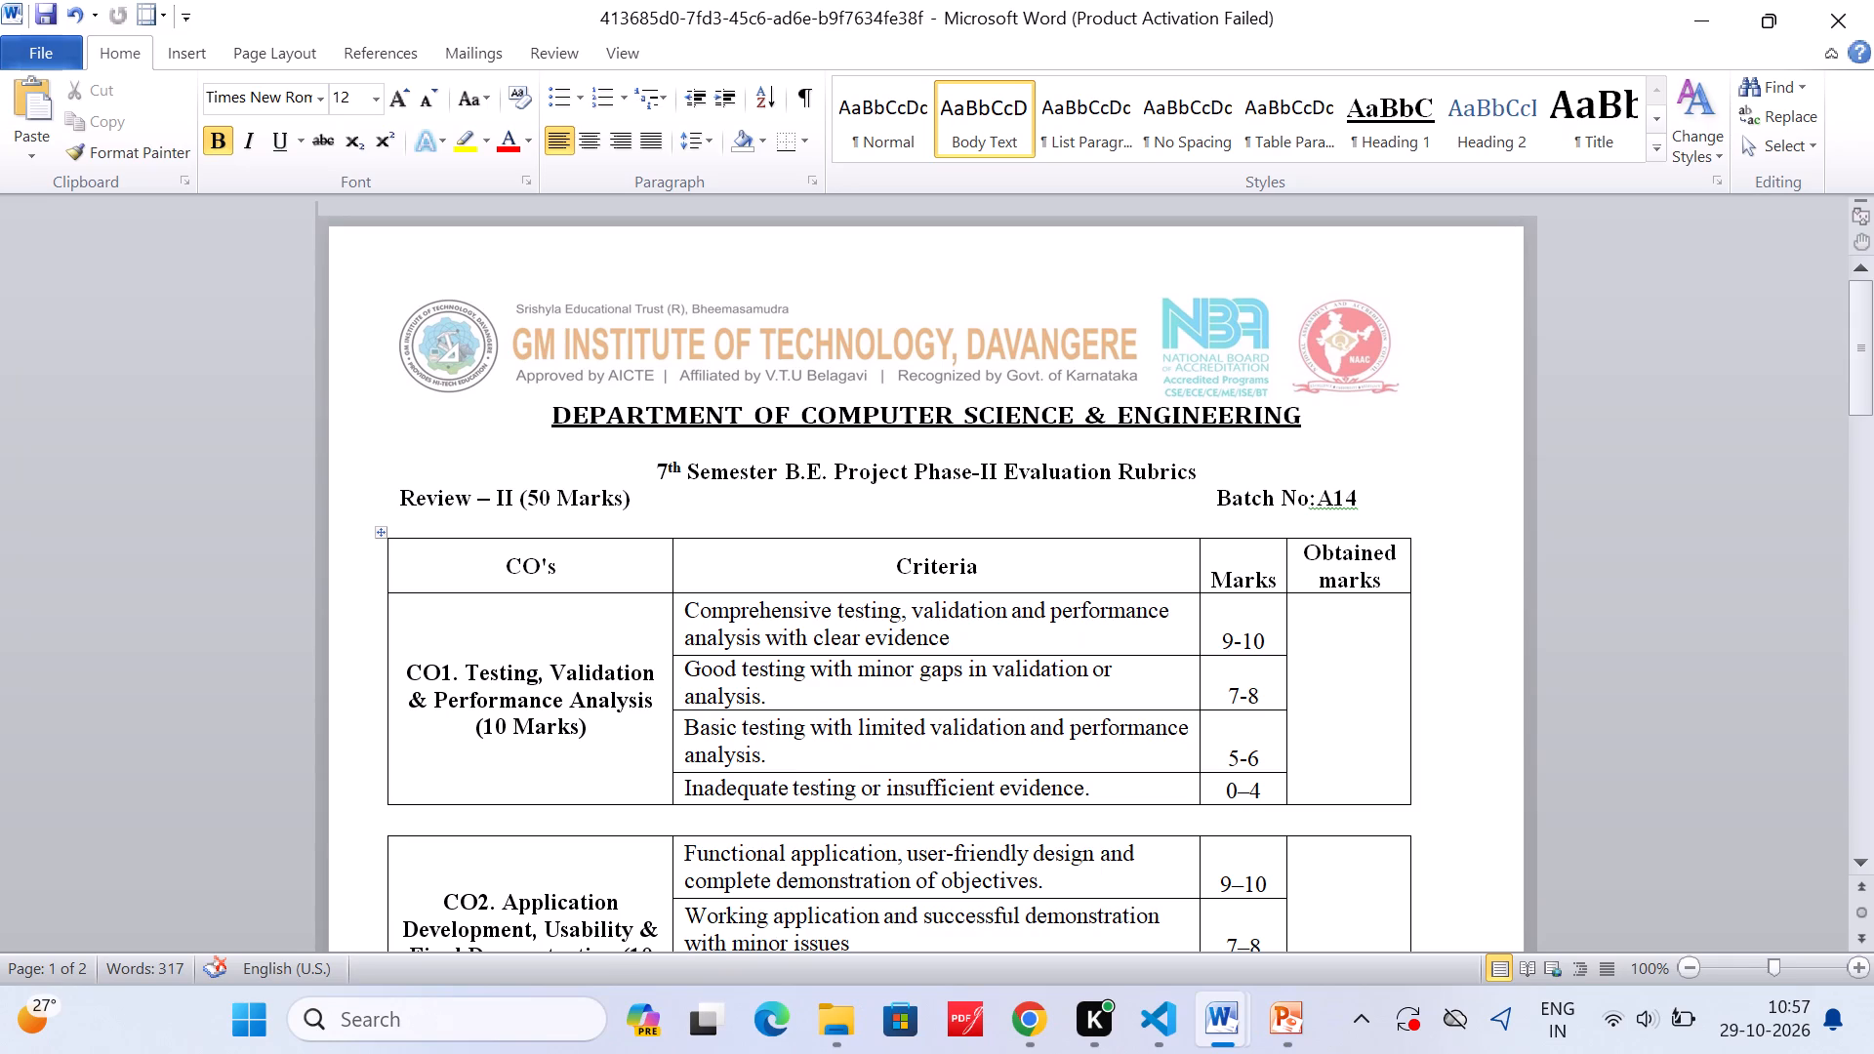
pyautogui.hotkey('ctrl', 's')
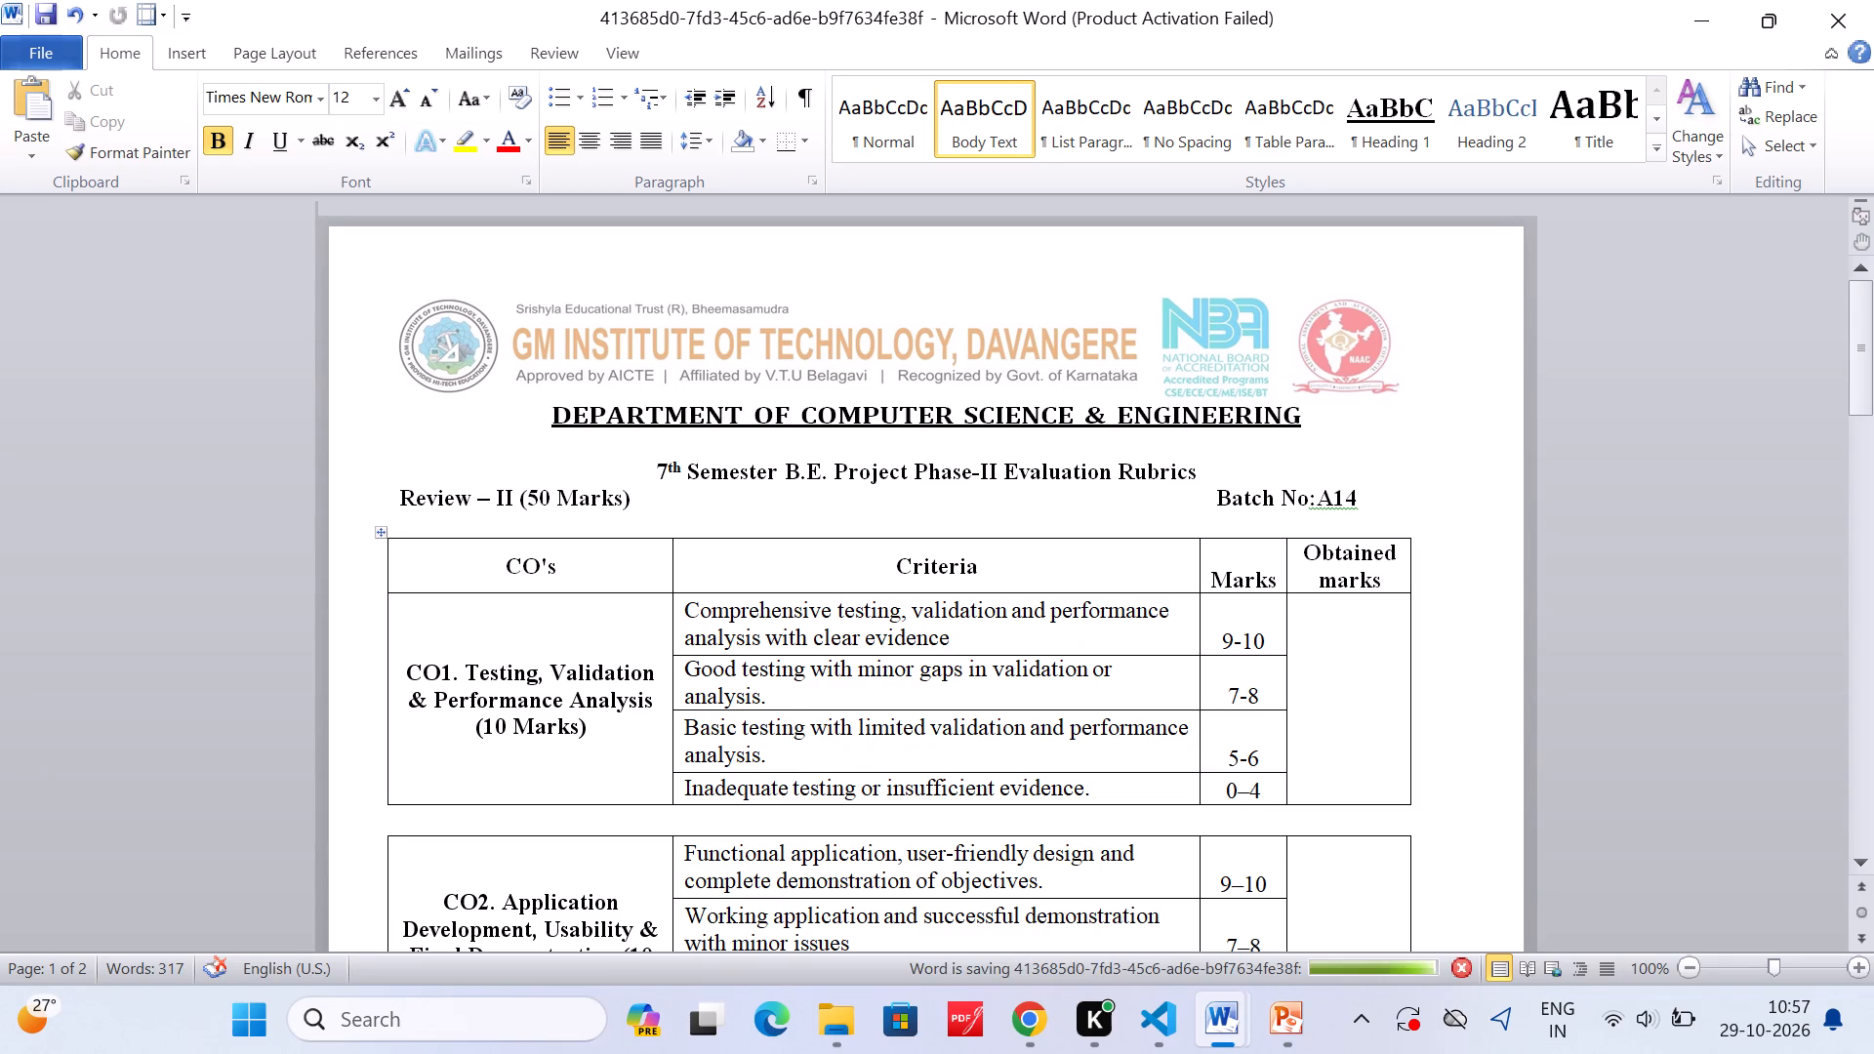
# Save a copy of the evaluation document to the Desktop as a PDF named Ph2R2.
pyautogui.click(41, 47)
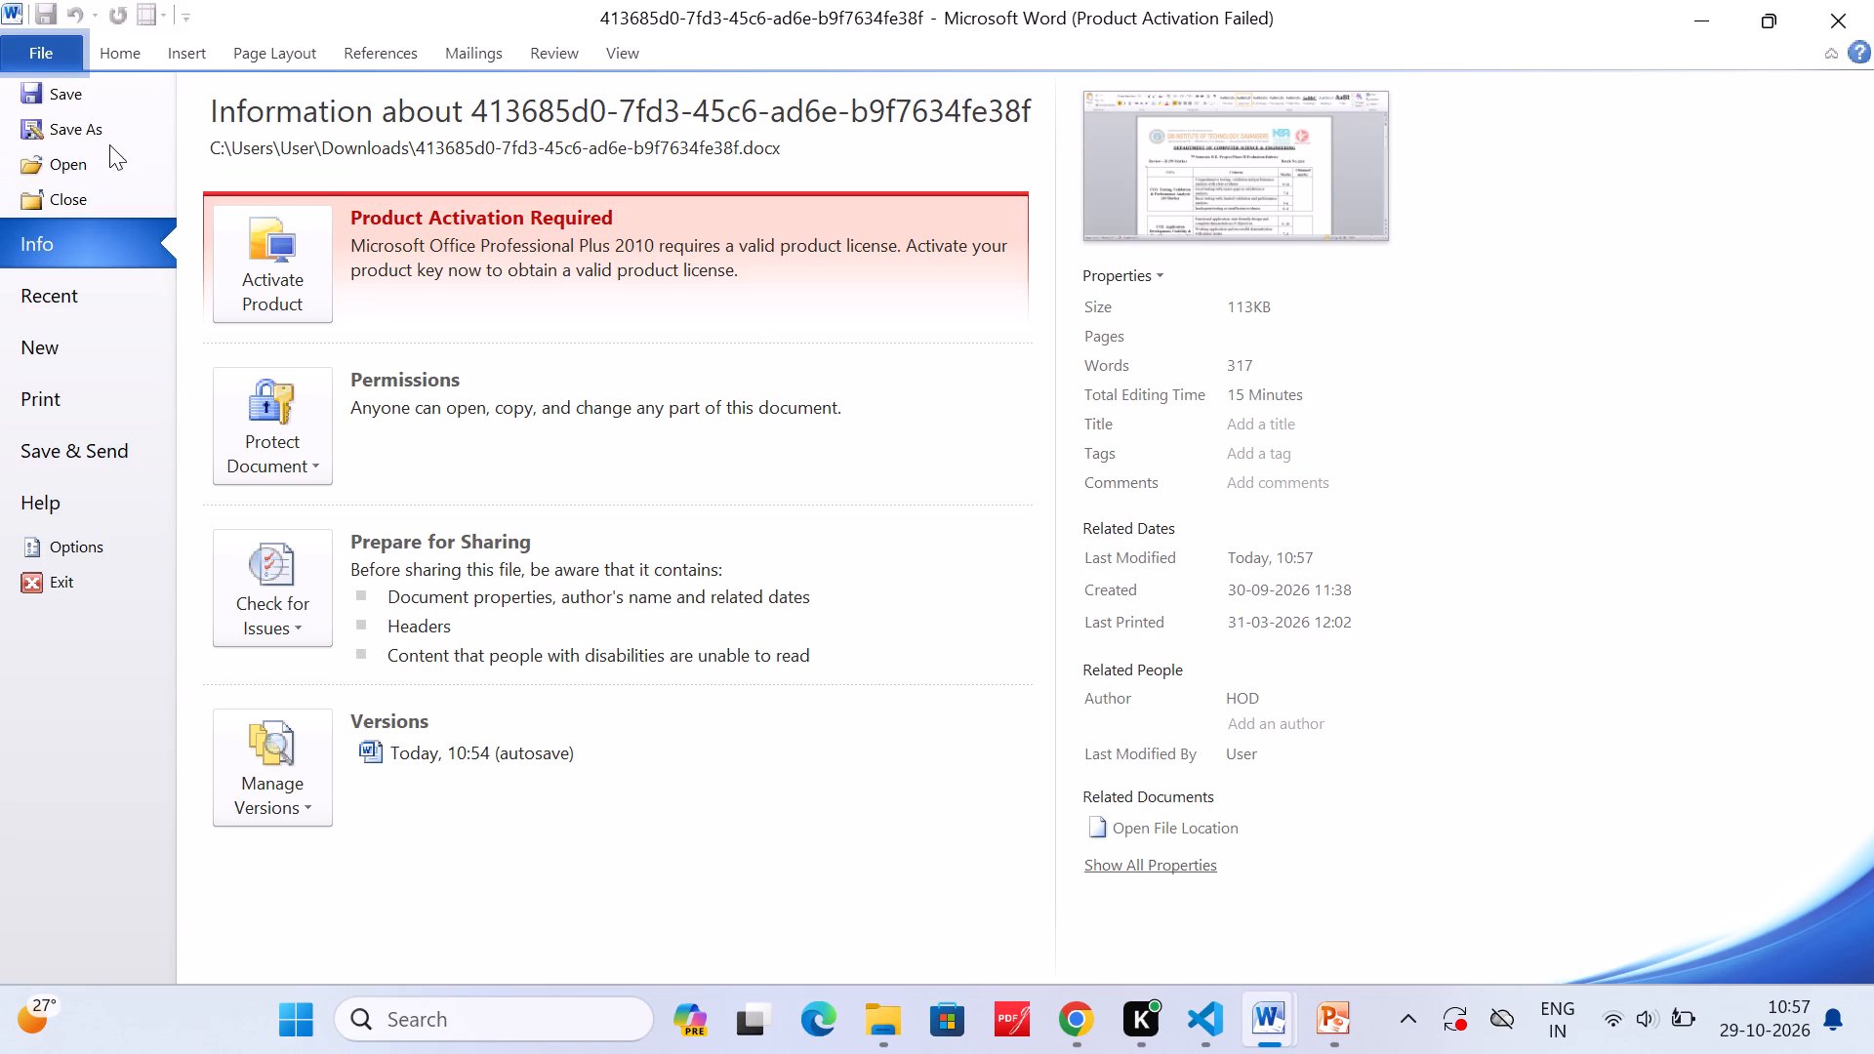
pyautogui.click(109, 134)
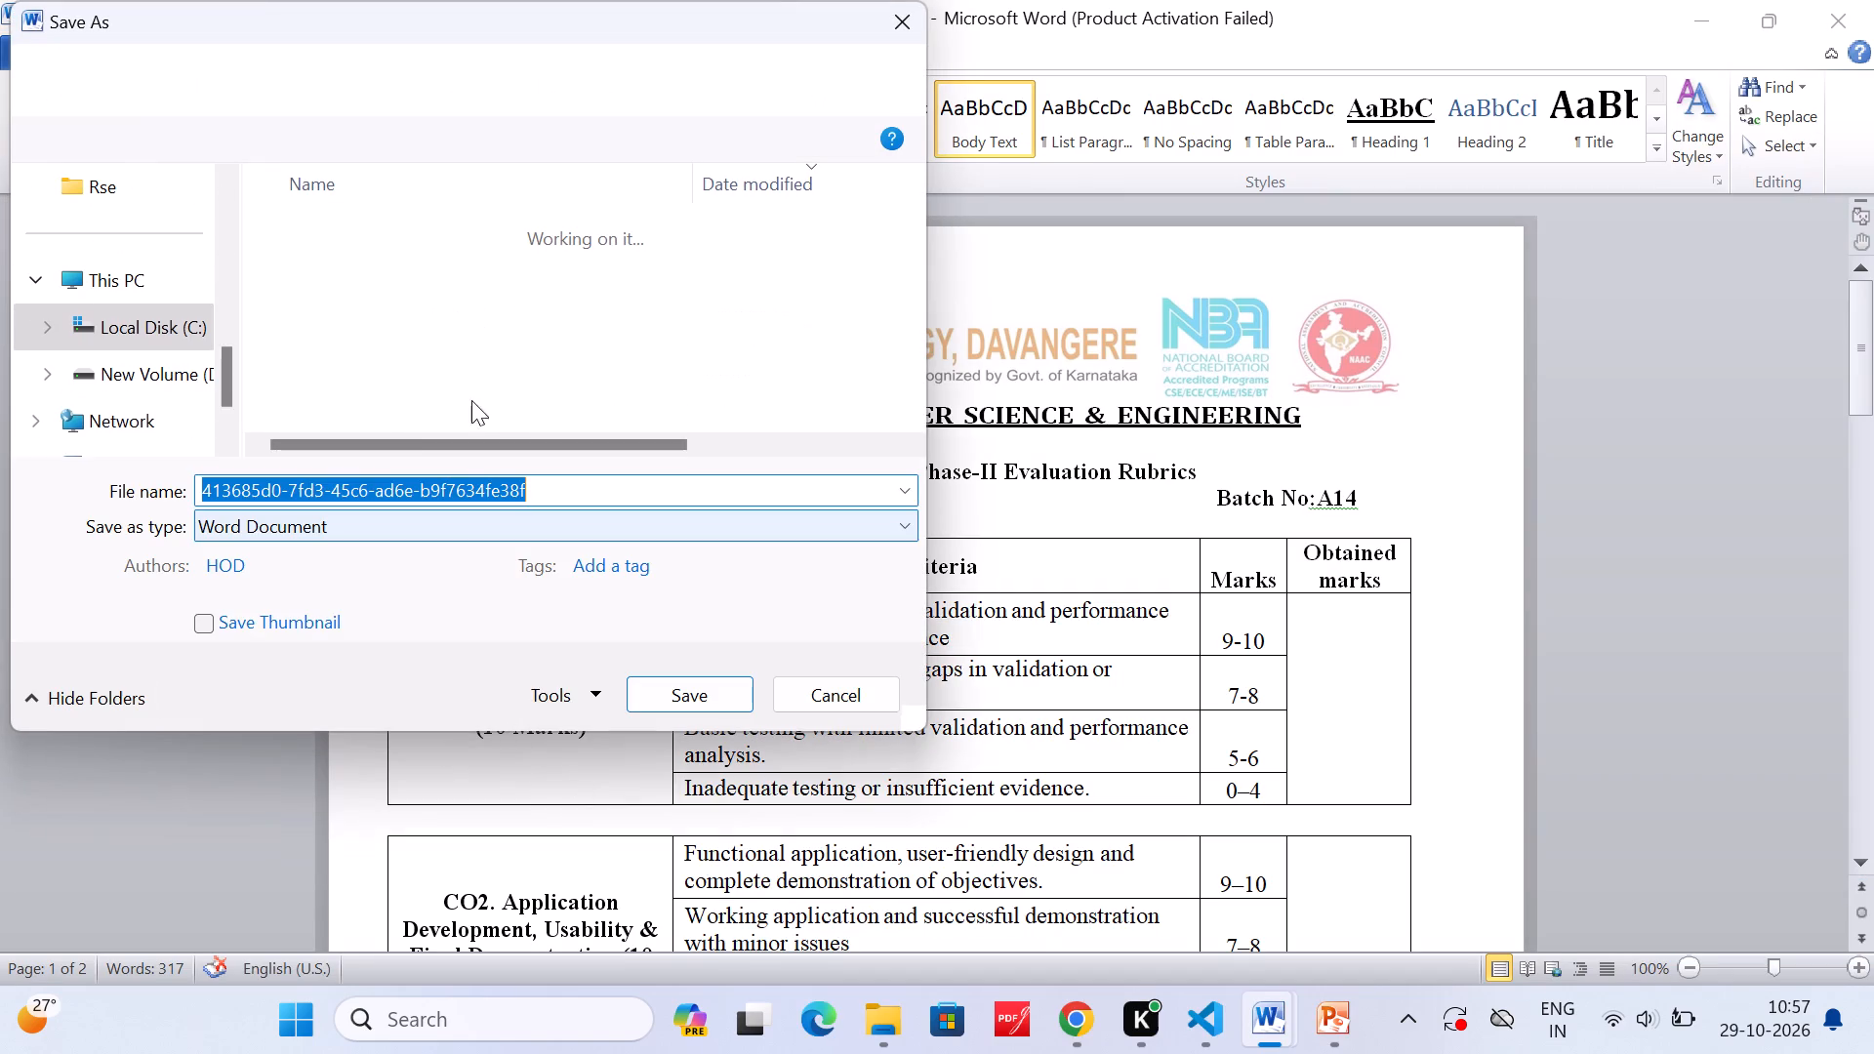
pyautogui.click(530, 485)
pyautogui.press('BackSpace')
pyautogui.press('BackSpace')
pyautogui.press('BackSpace')
pyautogui.press('BackSpace')
pyautogui.press('BackSpace')
pyautogui.press('BackSpace')
pyautogui.press('BackSpace')
pyautogui.press('BackSpace')
pyautogui.press('BackSpace')
pyautogui.press('BackSpace')
pyautogui.press('BackSpace')
pyautogui.press('BackSpace')
pyautogui.press('BackSpace')
pyautogui.press('BackSpace')
pyautogui.press('BackSpace')
pyautogui.press('BackSpace')
pyautogui.press('BackSpace')
pyautogui.press('BackSpace')
pyautogui.press('BackSpace')
pyautogui.press('BackSpace')
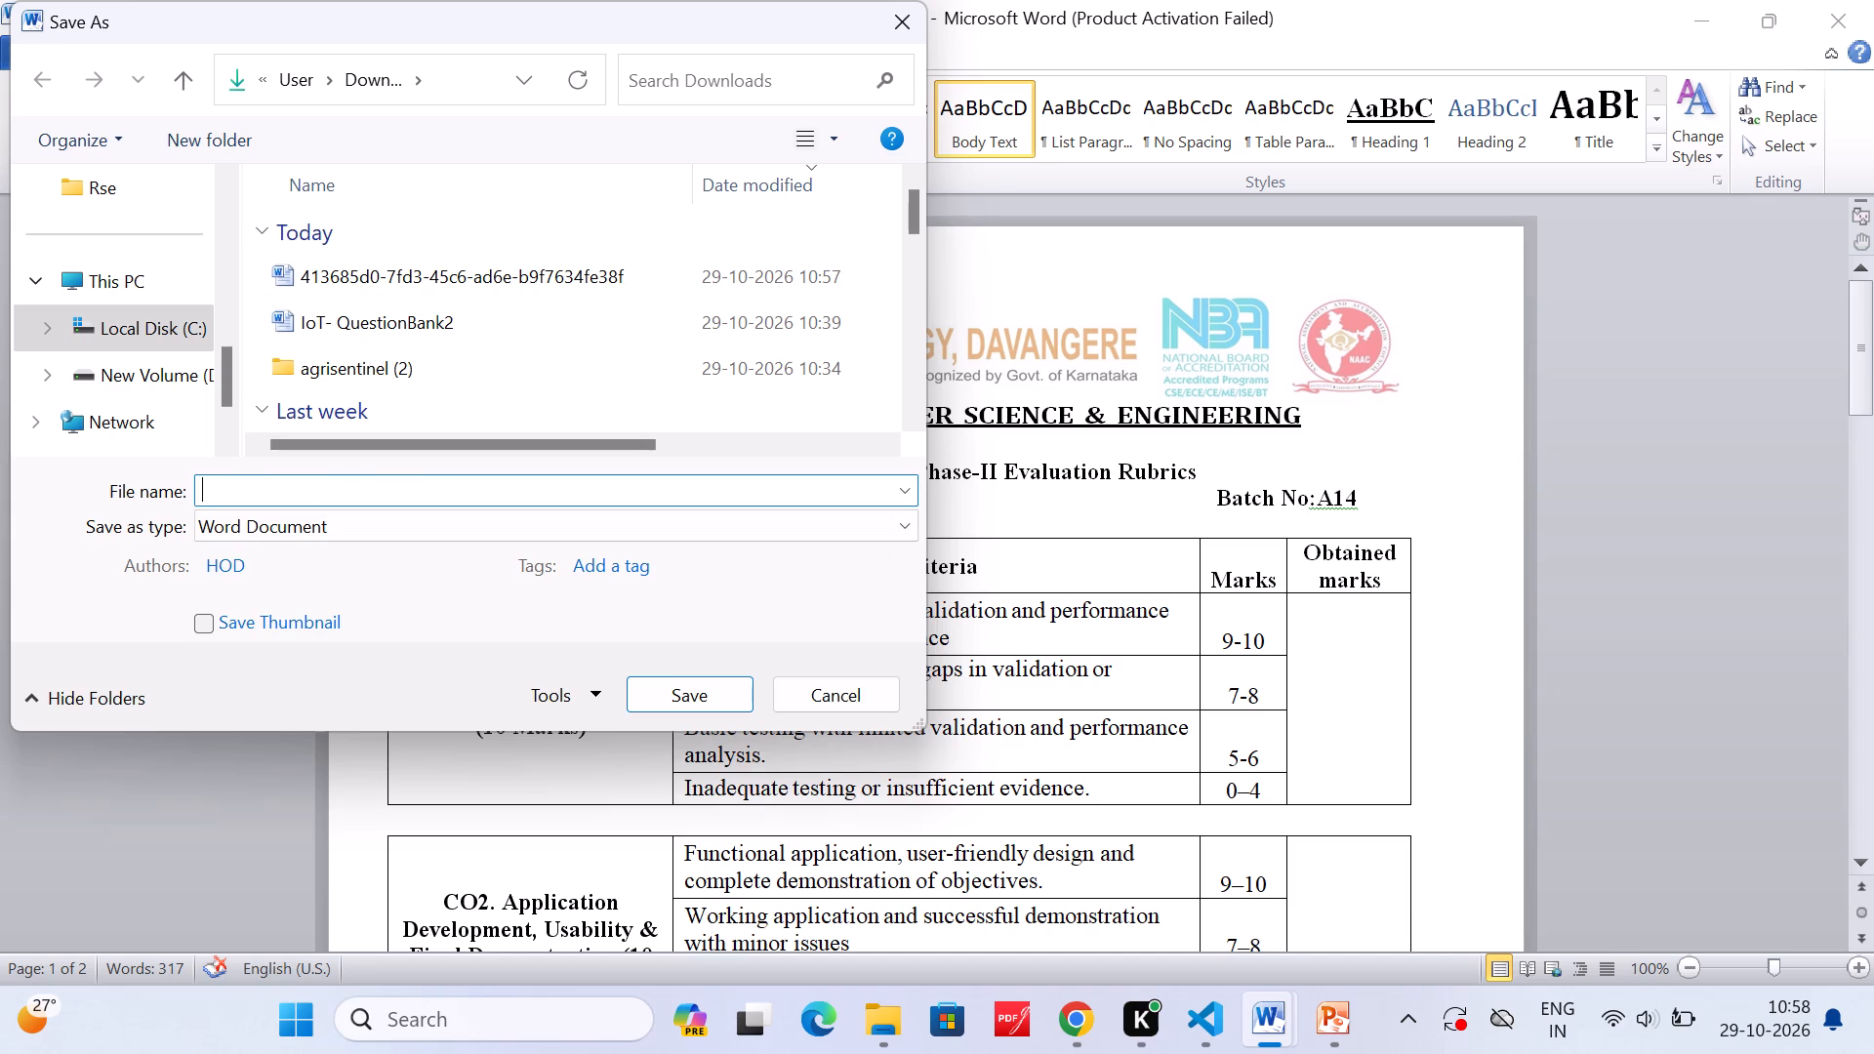
pyautogui.write('Ph')
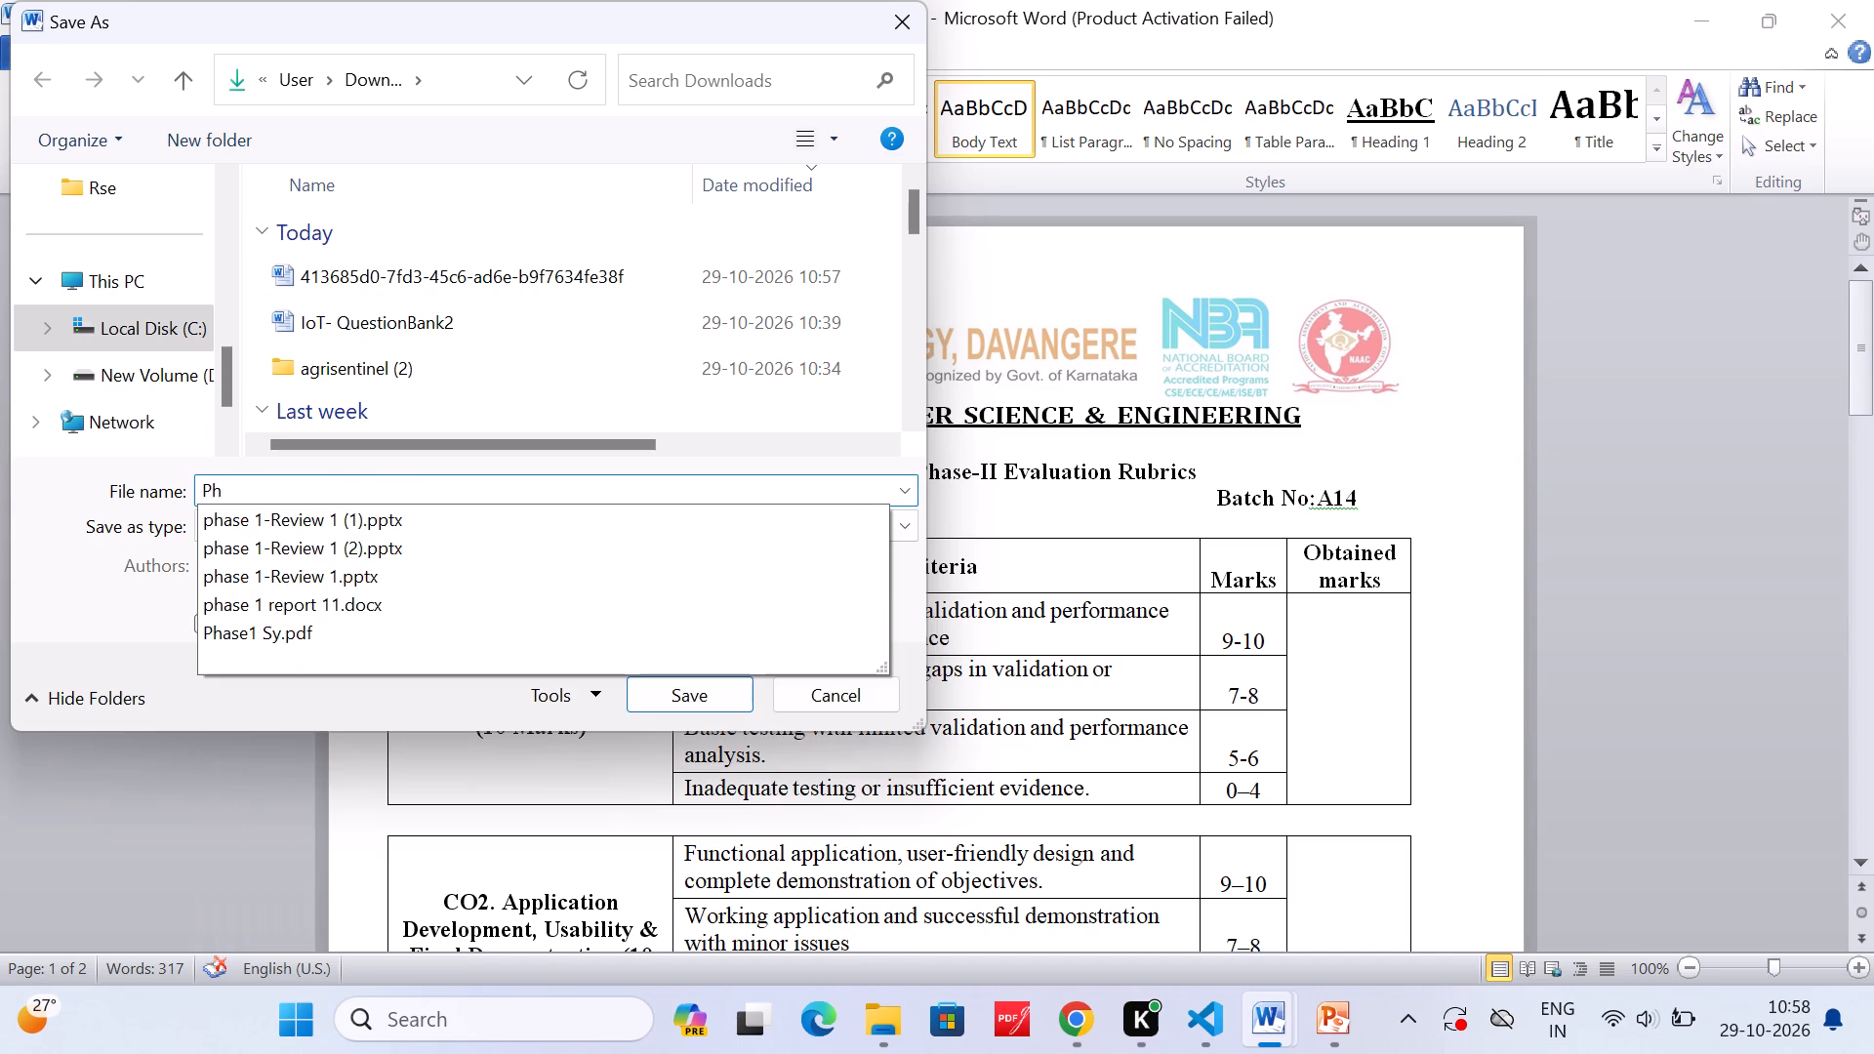
pyautogui.press('2')
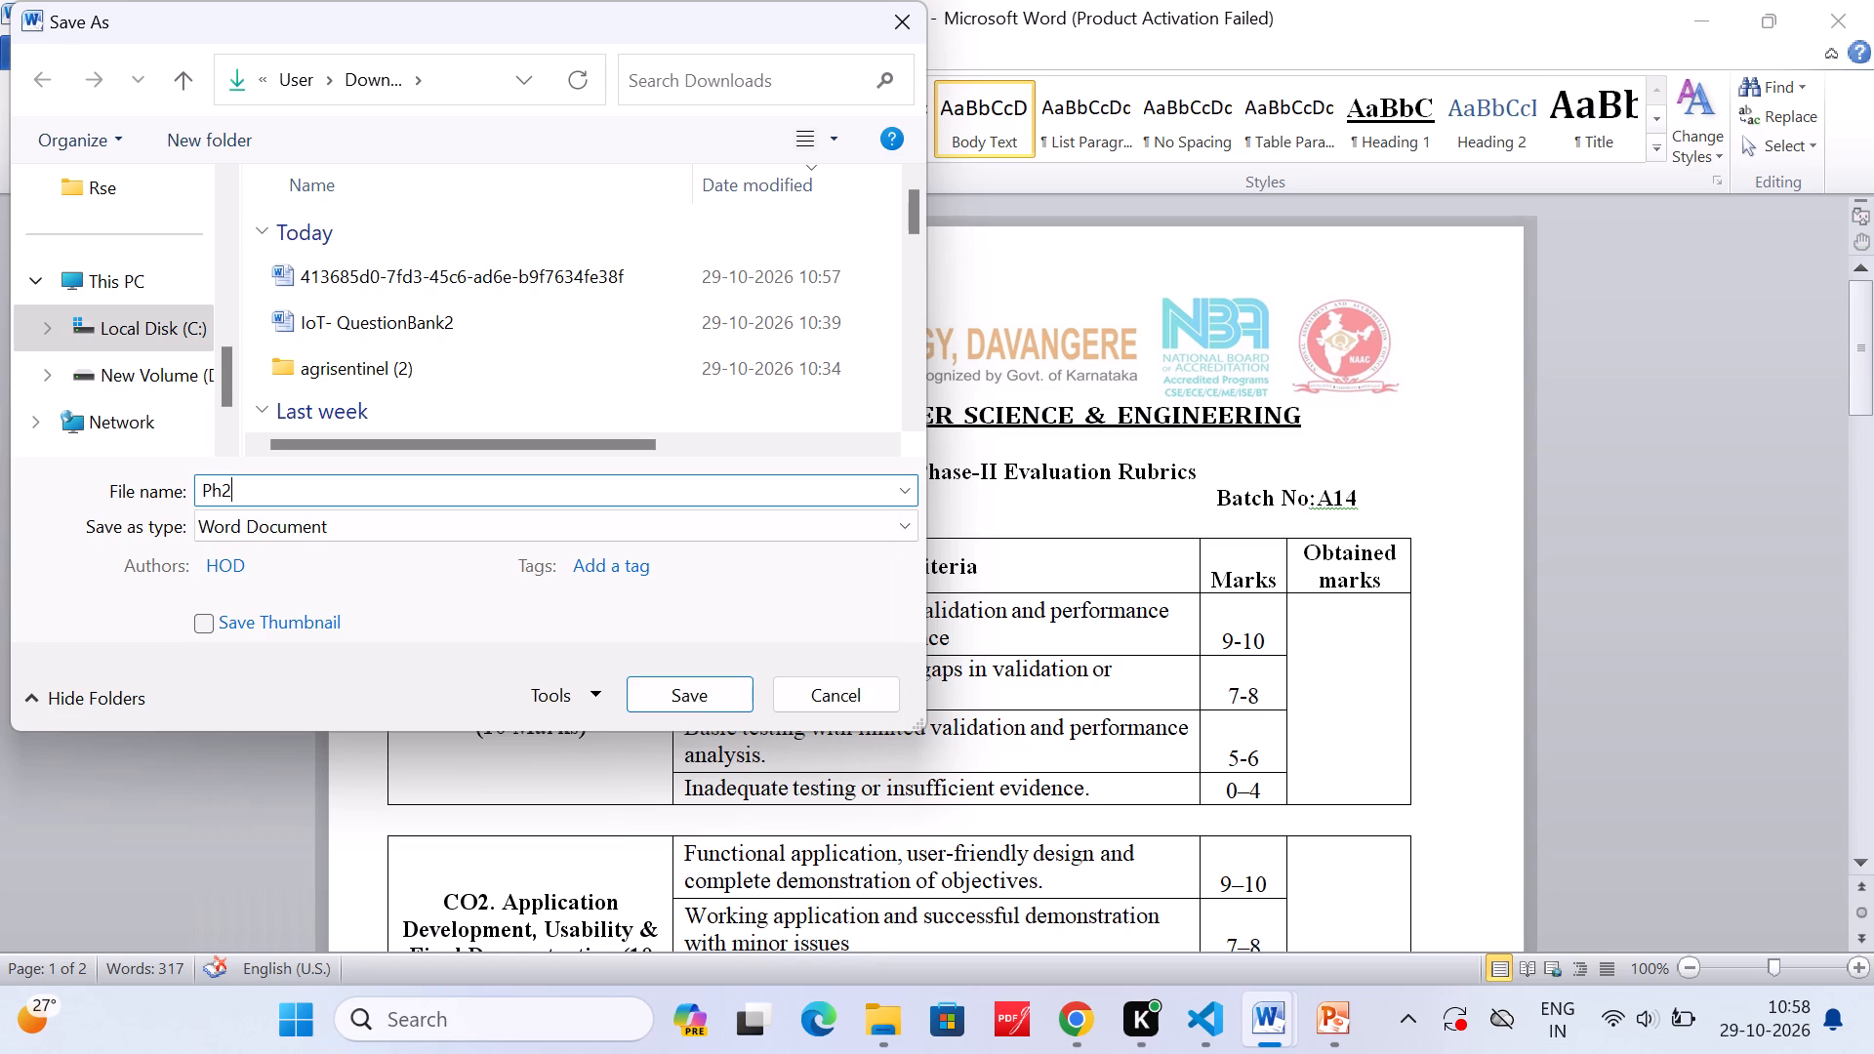
pyautogui.hotkey('shift', 'r')
pyautogui.press('2')
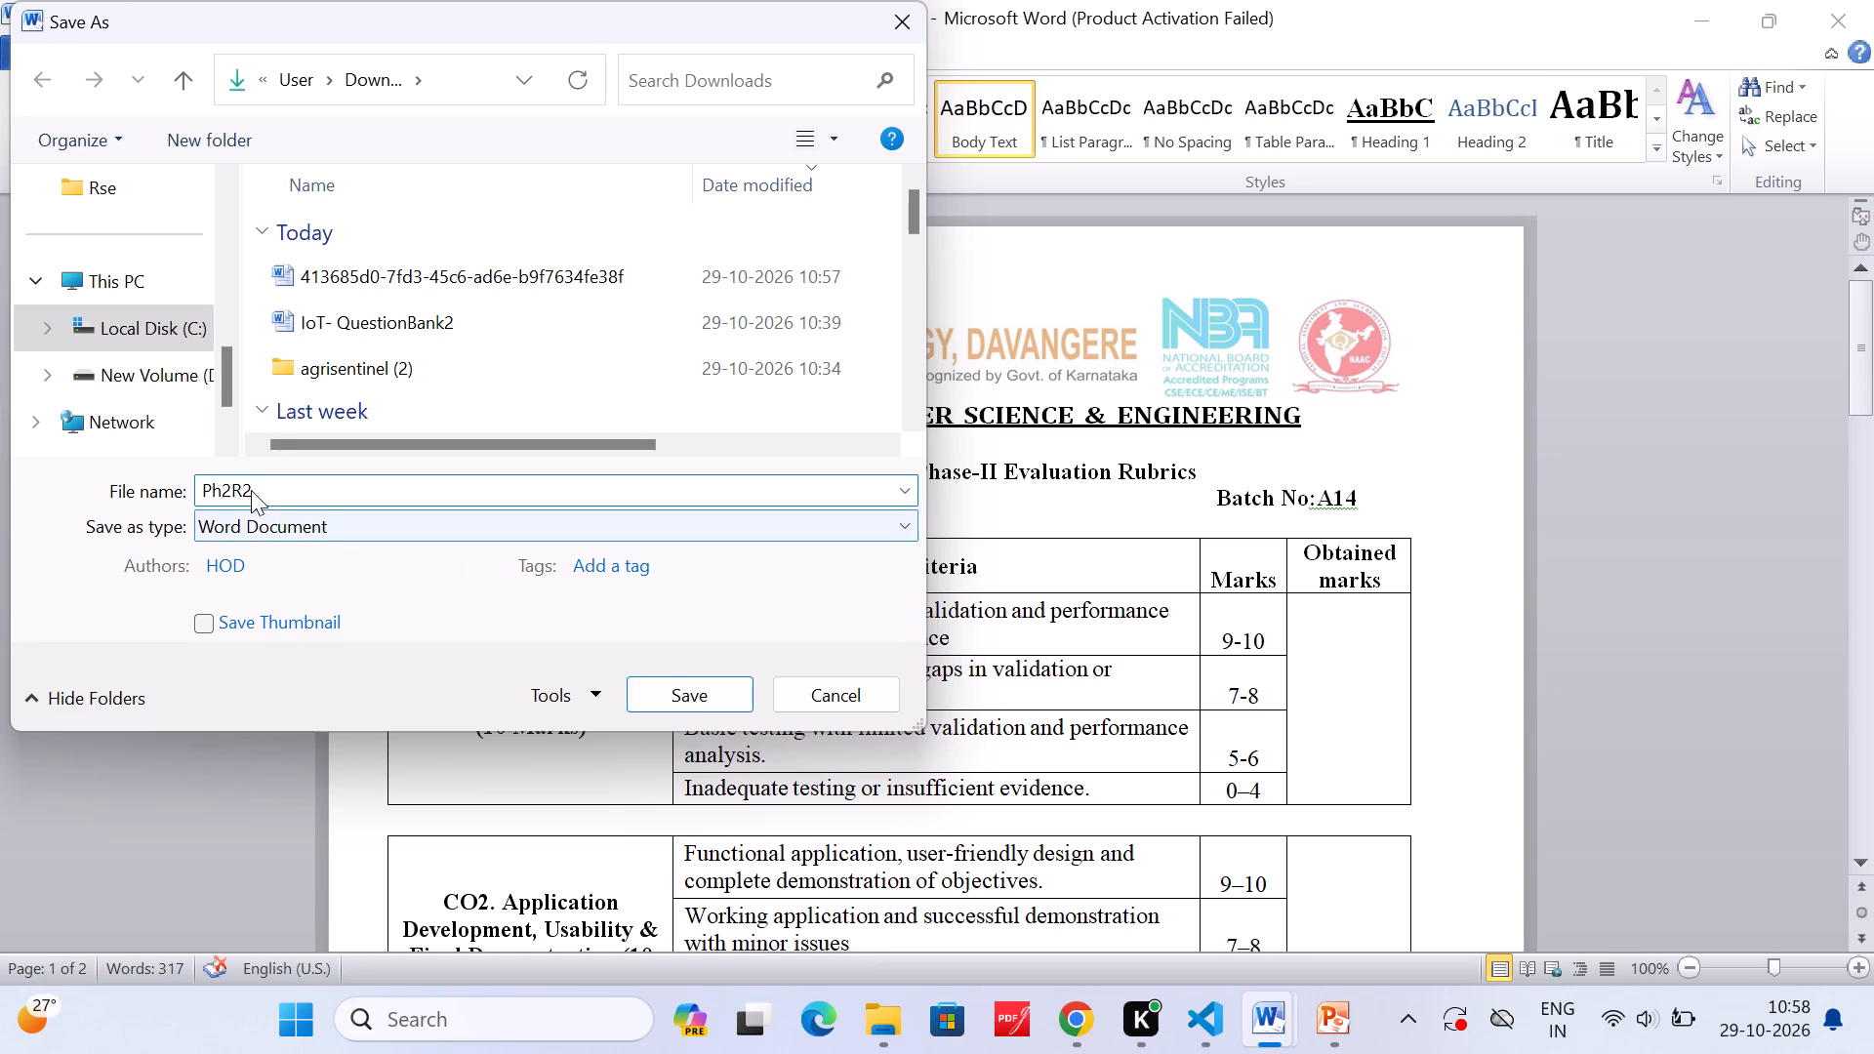
pyautogui.scroll(4, 167, 270)
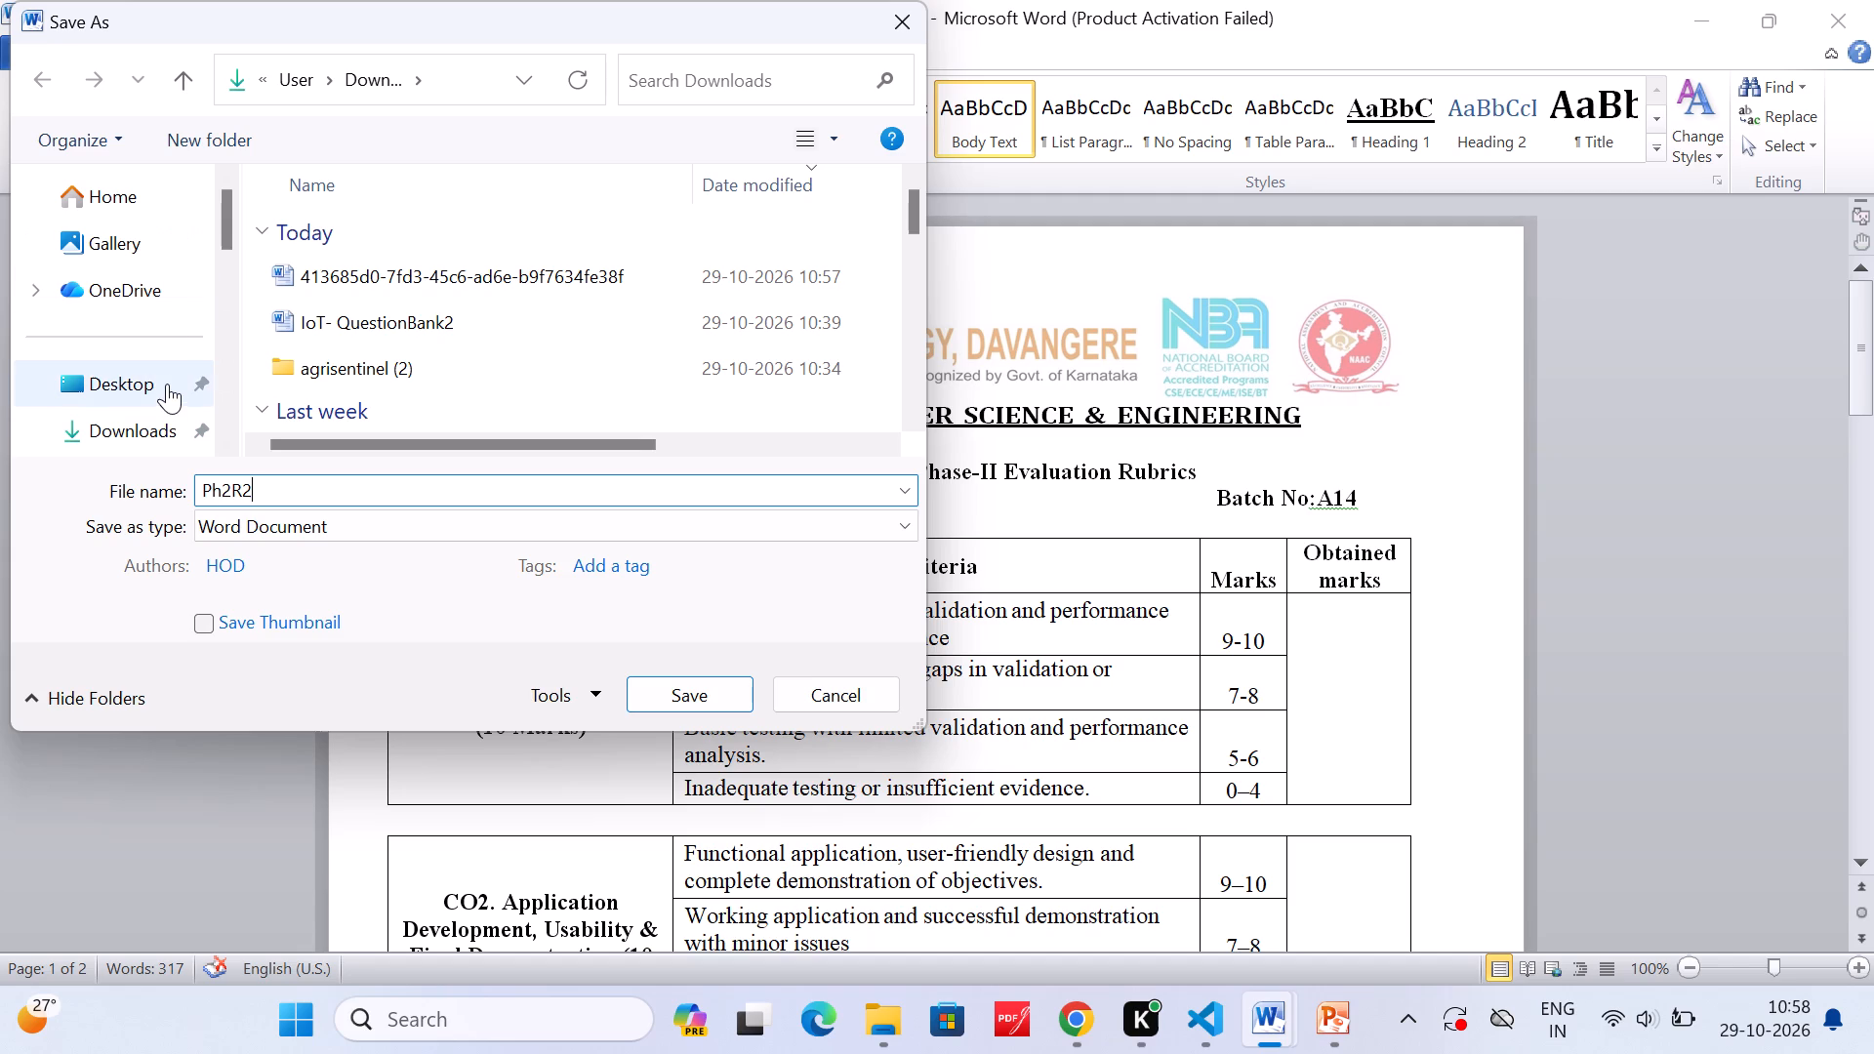
pyautogui.click(167, 392)
pyautogui.click(334, 524)
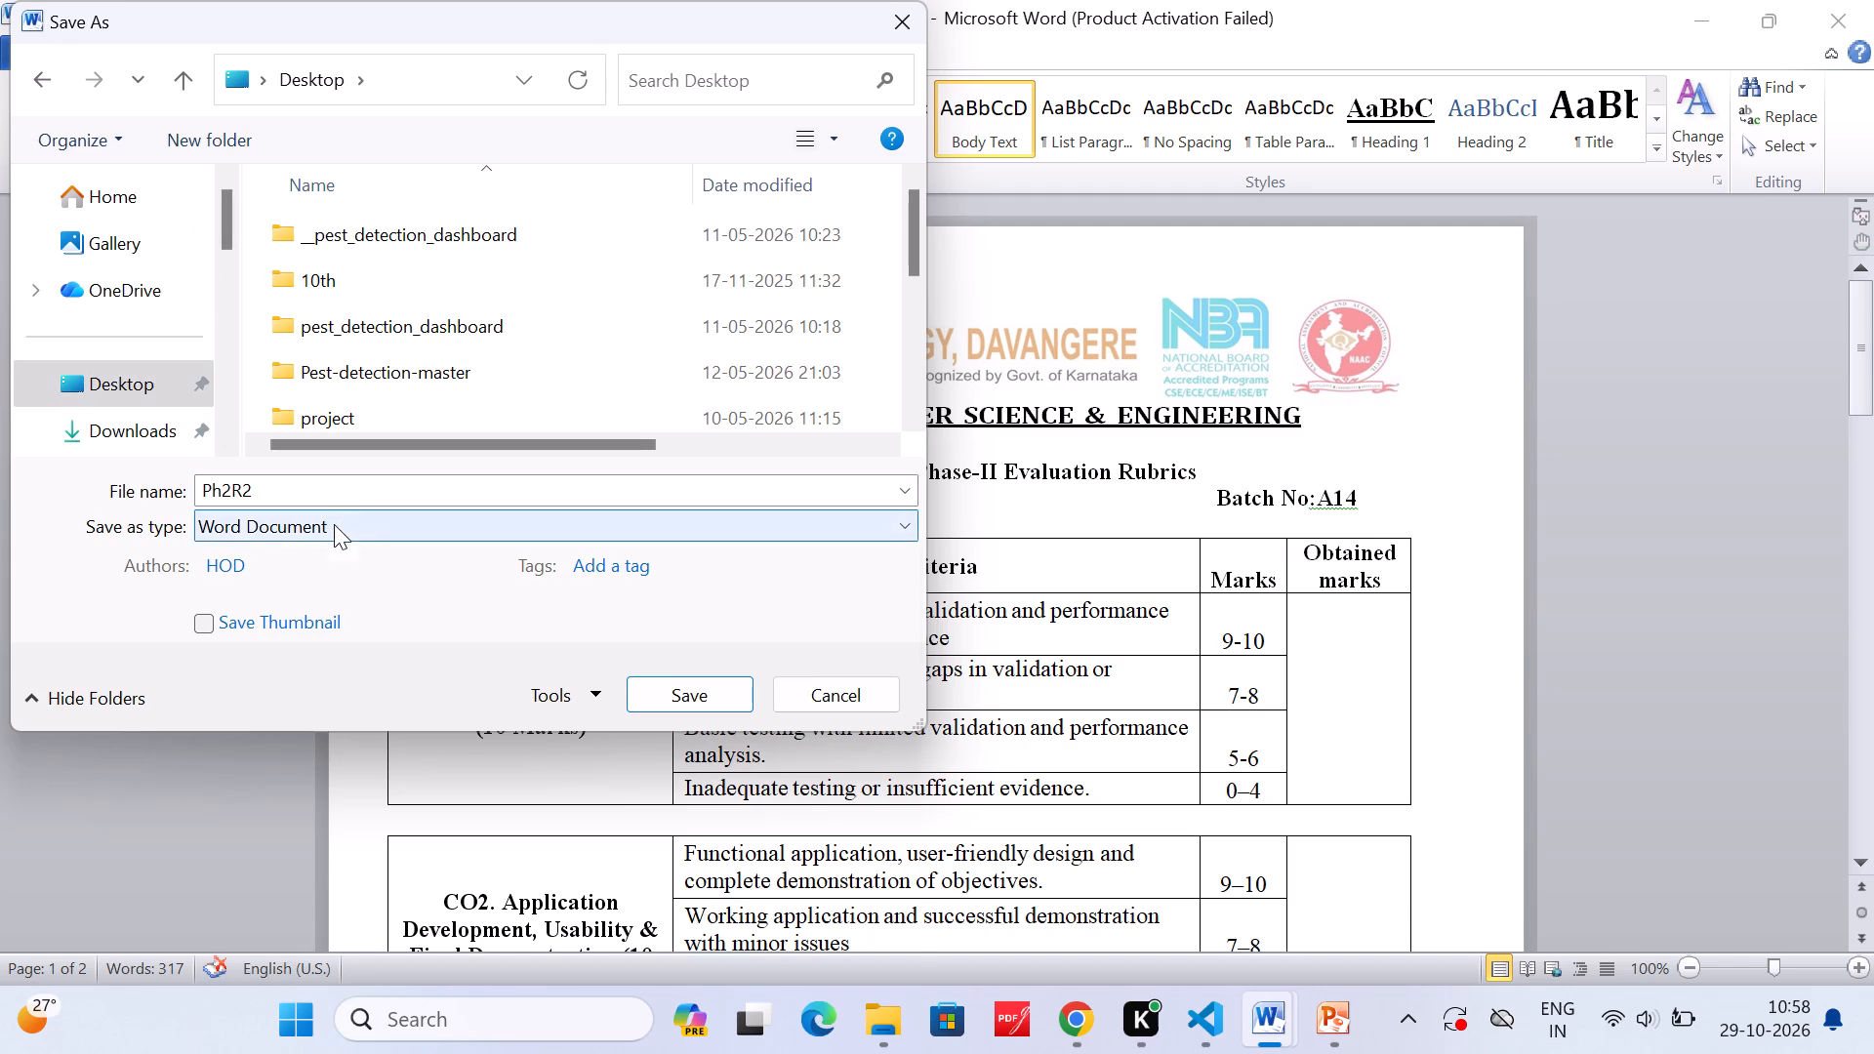
pyautogui.click(227, 707)
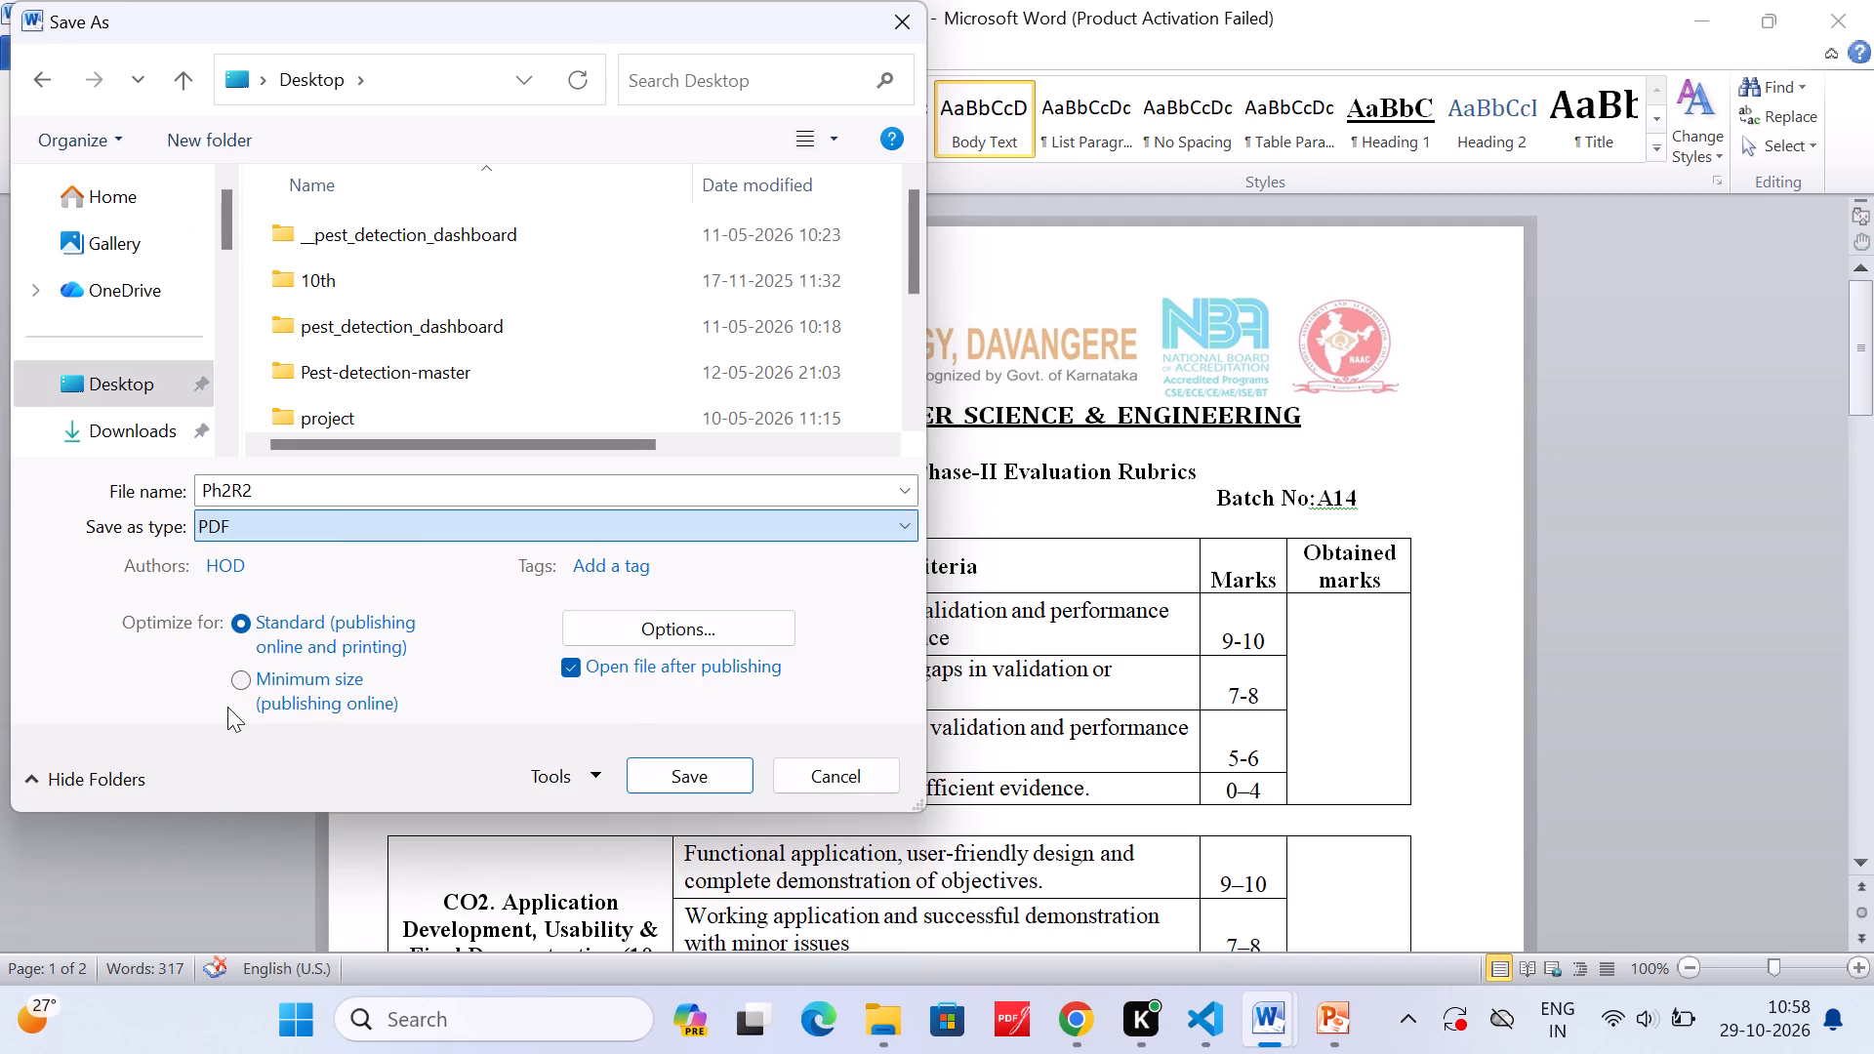
pyautogui.click(715, 780)
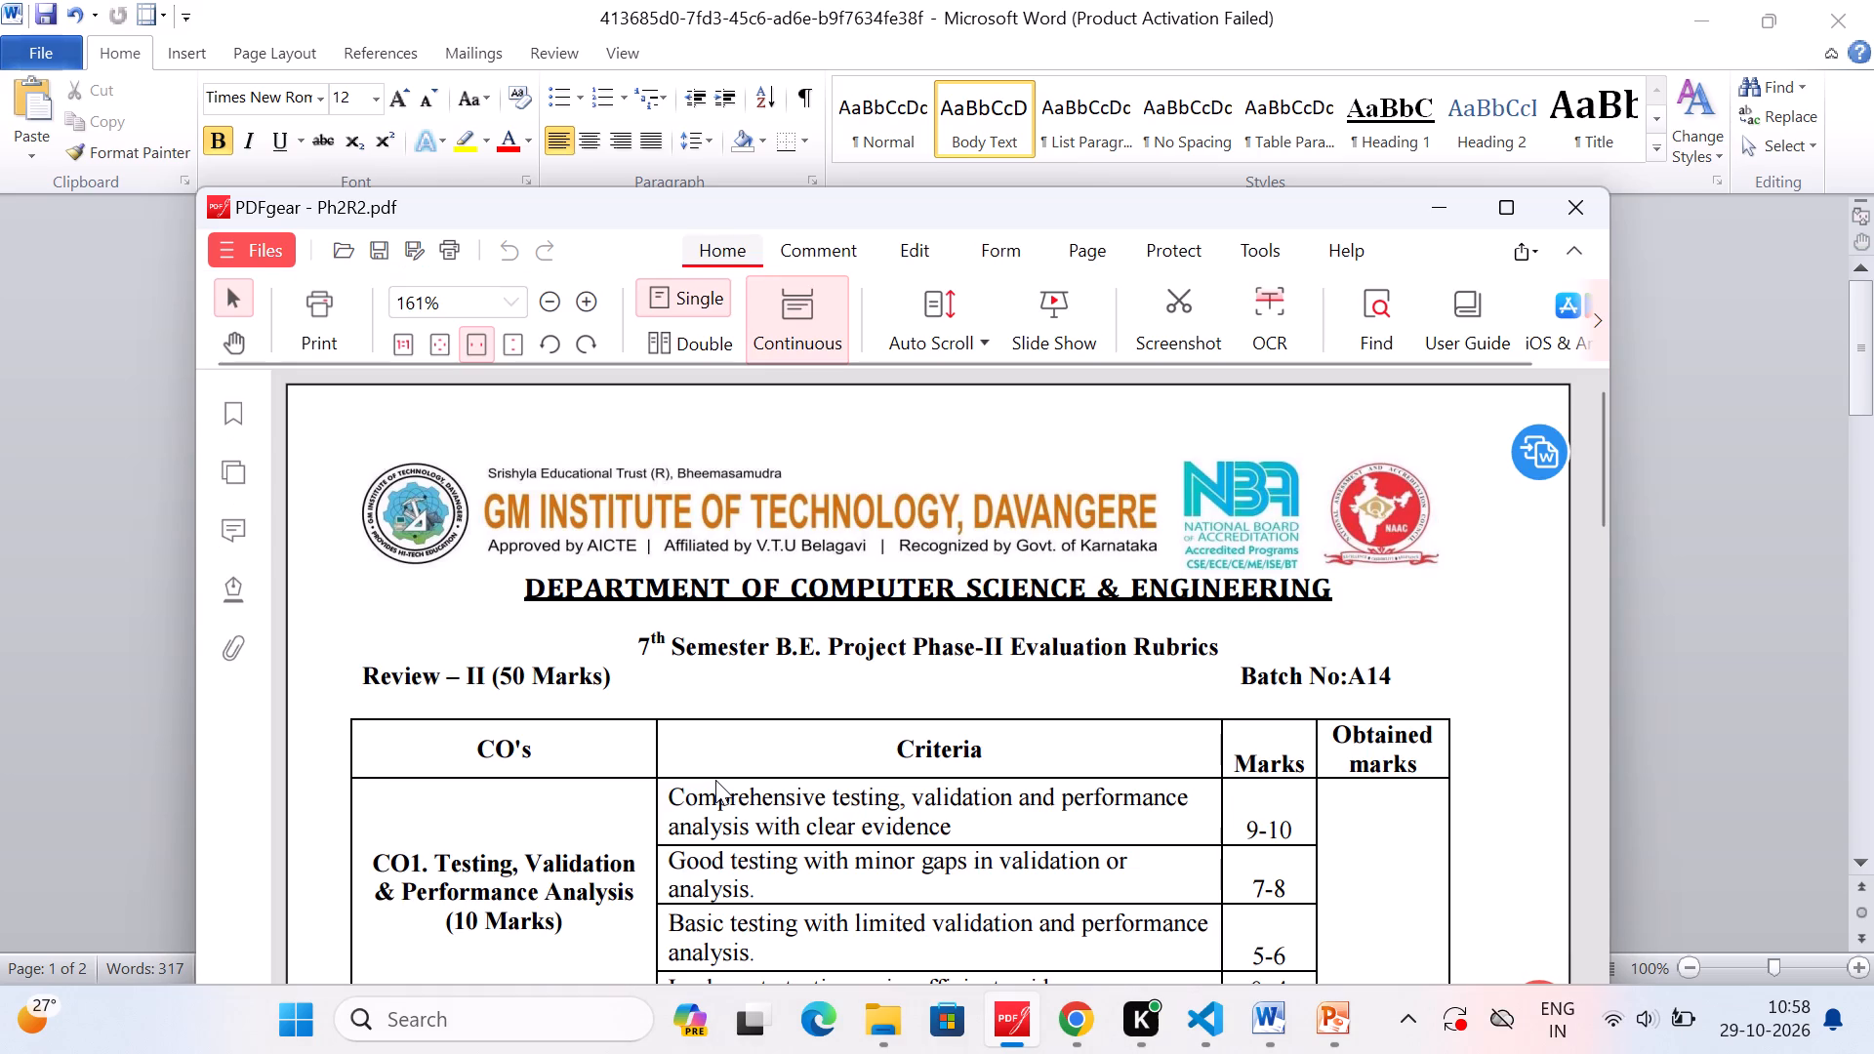
# Maximise the exported Ph2R2 PDF and check both pages, from the rubric tables to the student marks table and signature lines.
pyautogui.click(1492, 192)
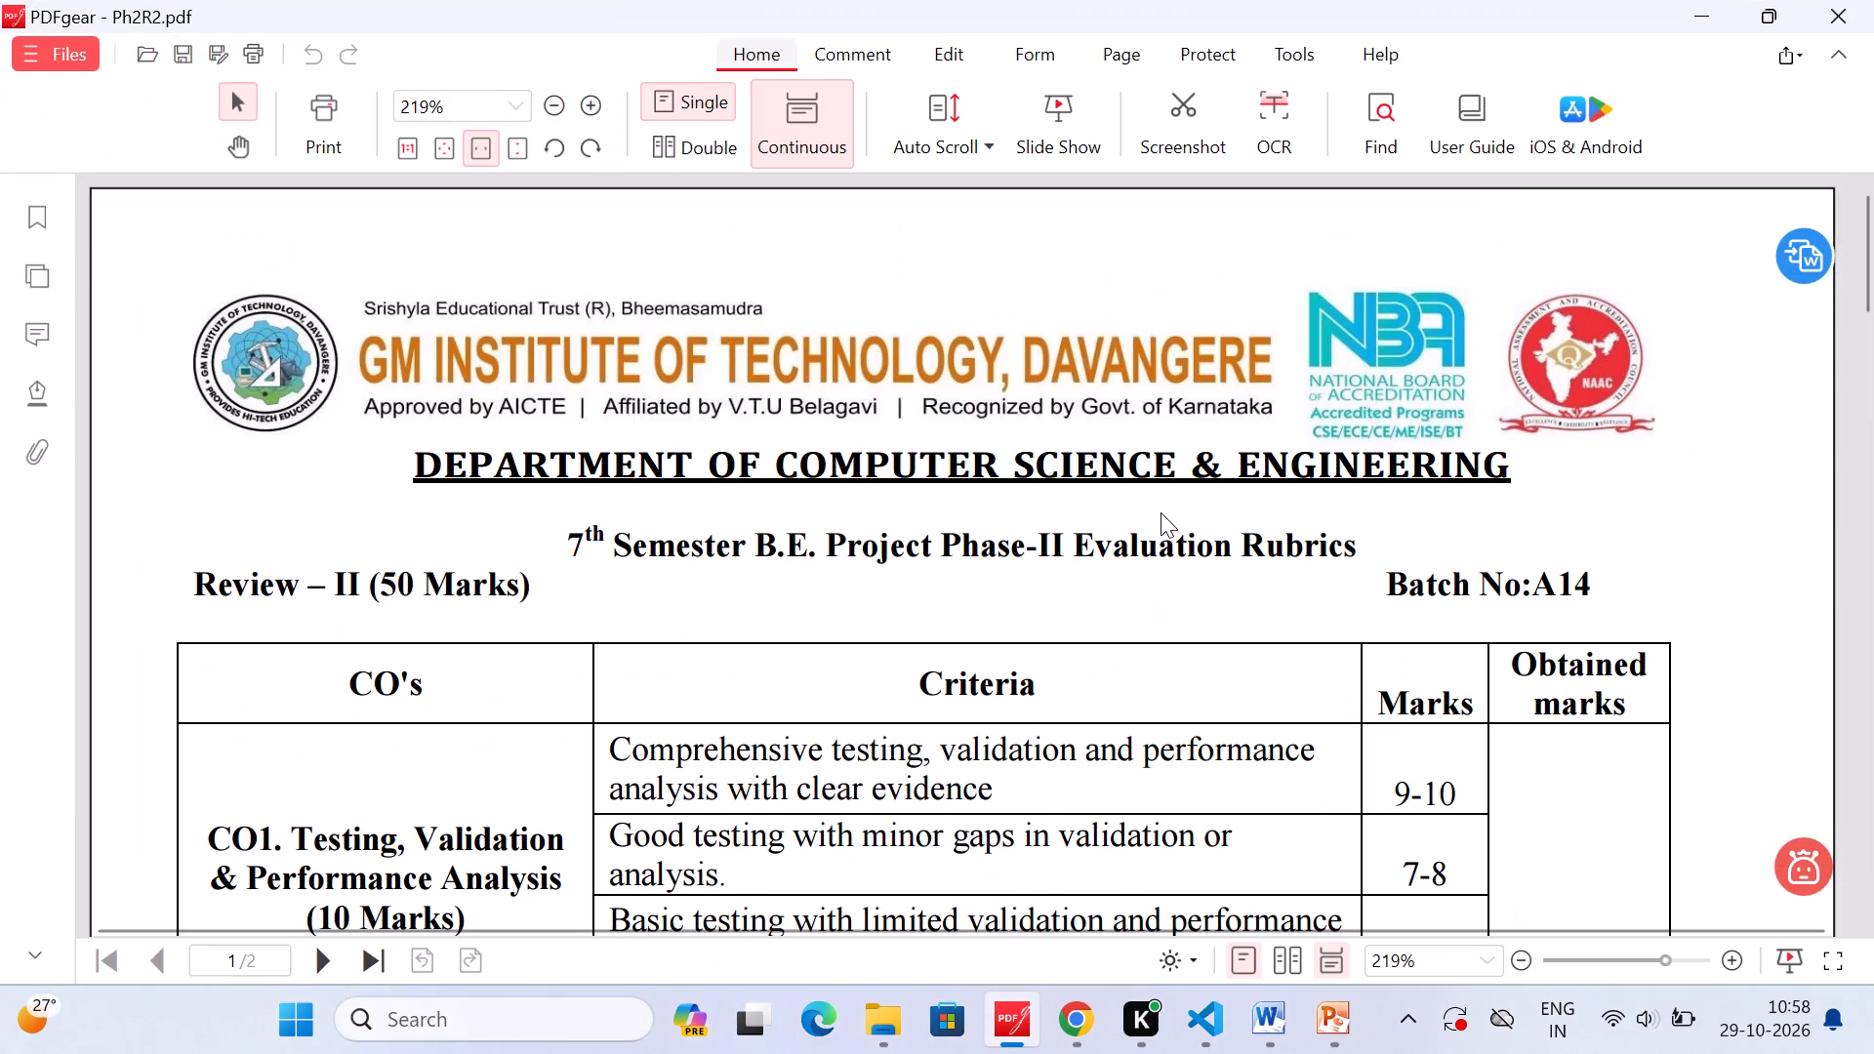
pyautogui.scroll(-1, 1161, 512)
pyautogui.keyDown('ctrl'); pyautogui.scroll(-3, 1161, 512); pyautogui.keyUp('ctrl')
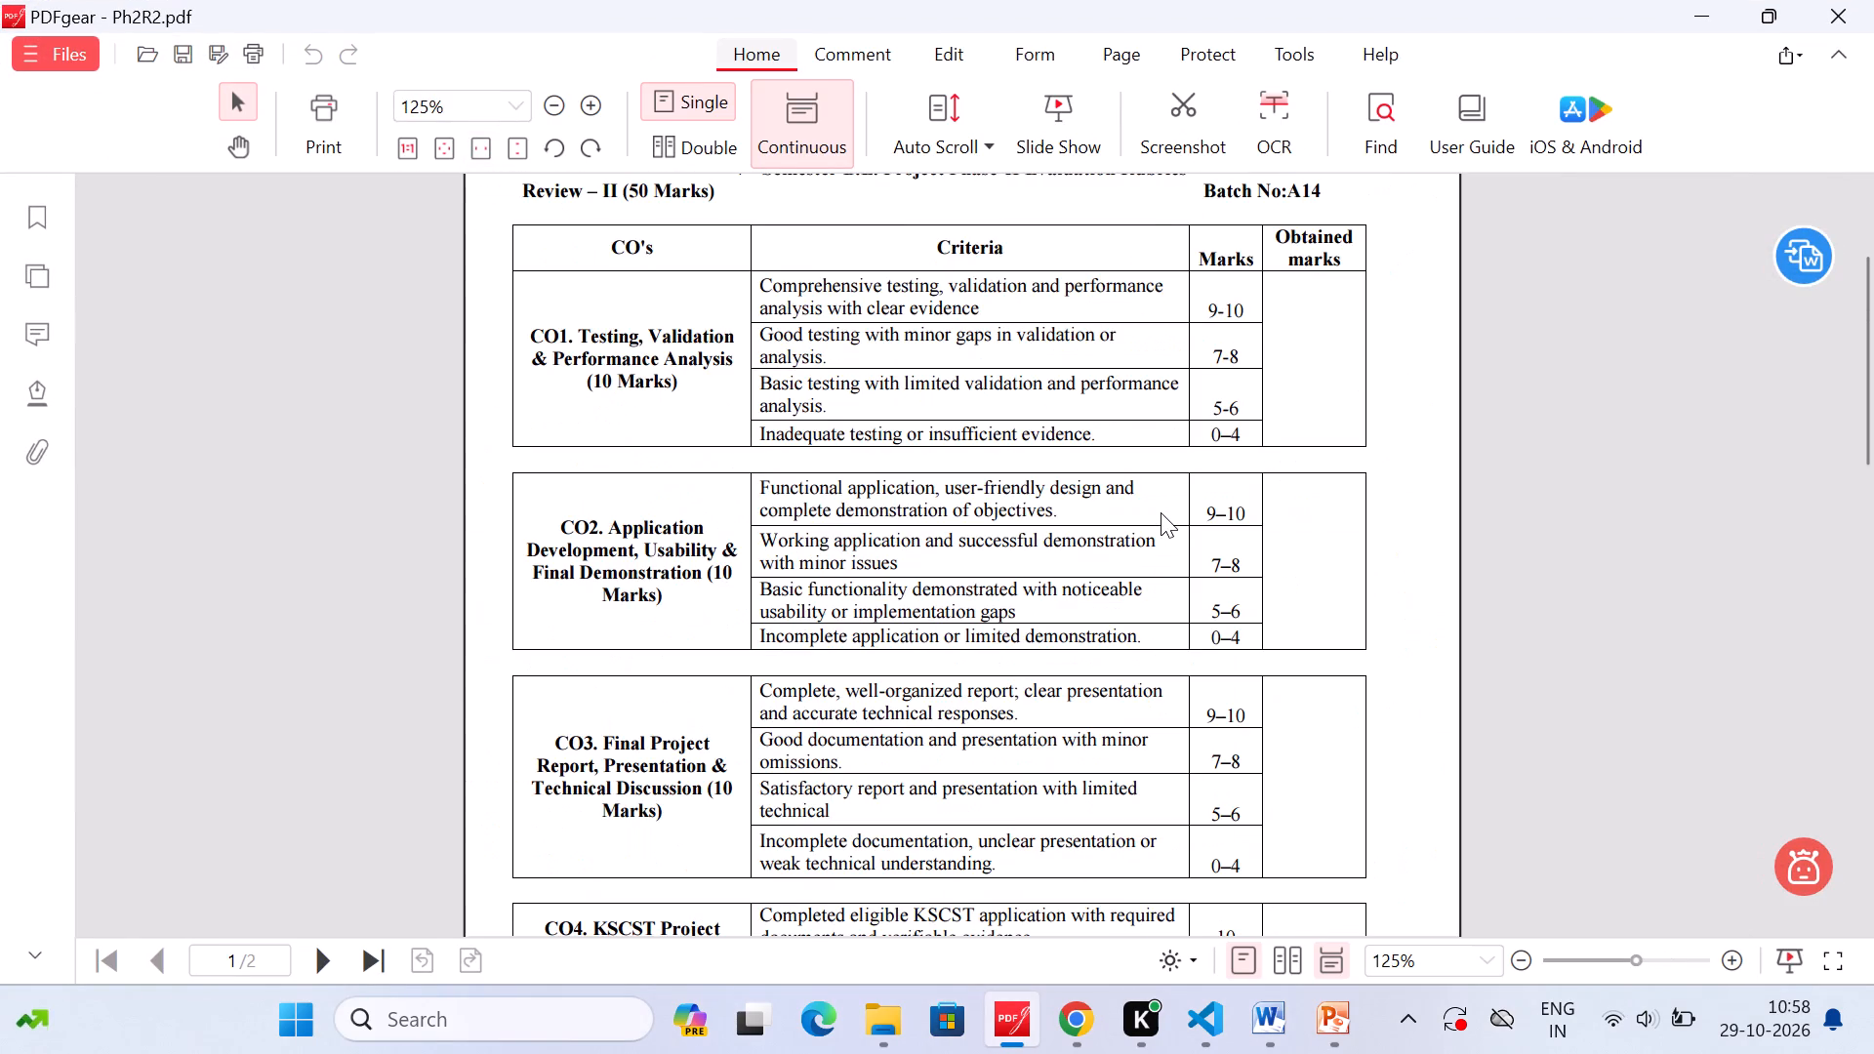
pyautogui.scroll(2, 1161, 512)
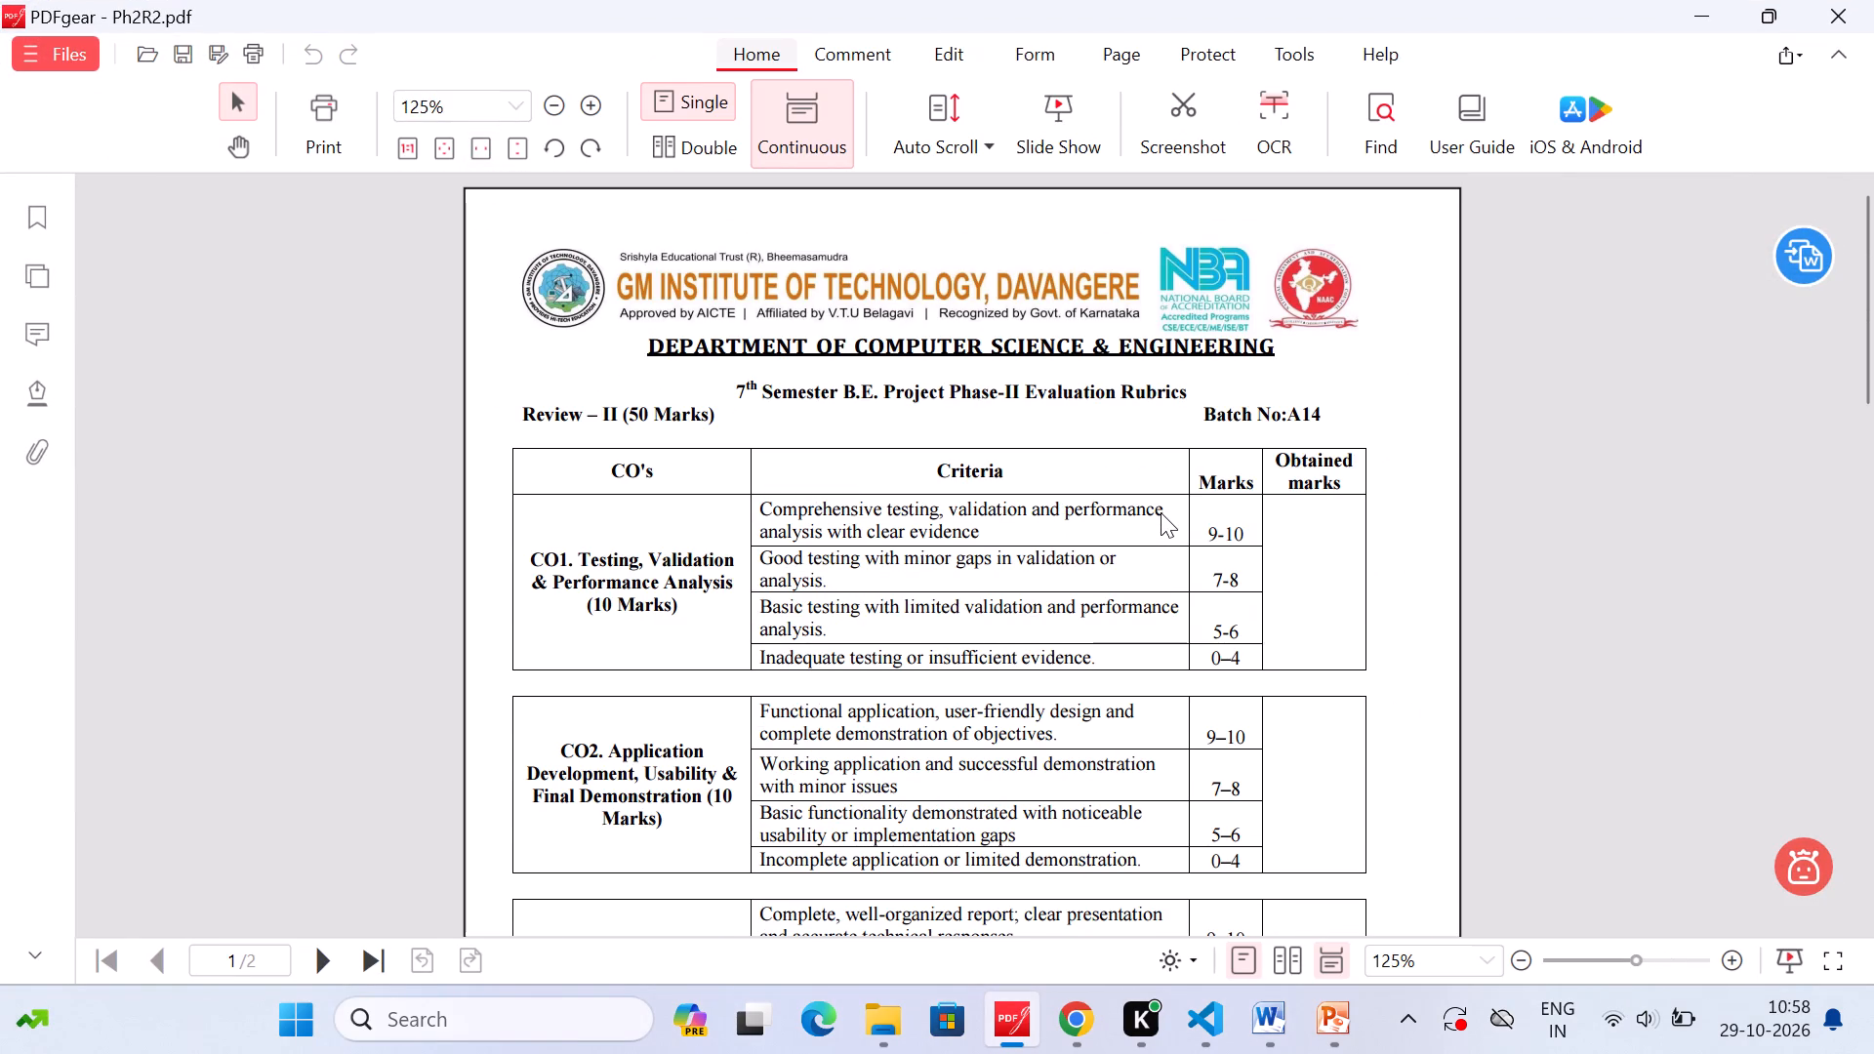
pyautogui.scroll(-3, 1161, 512)
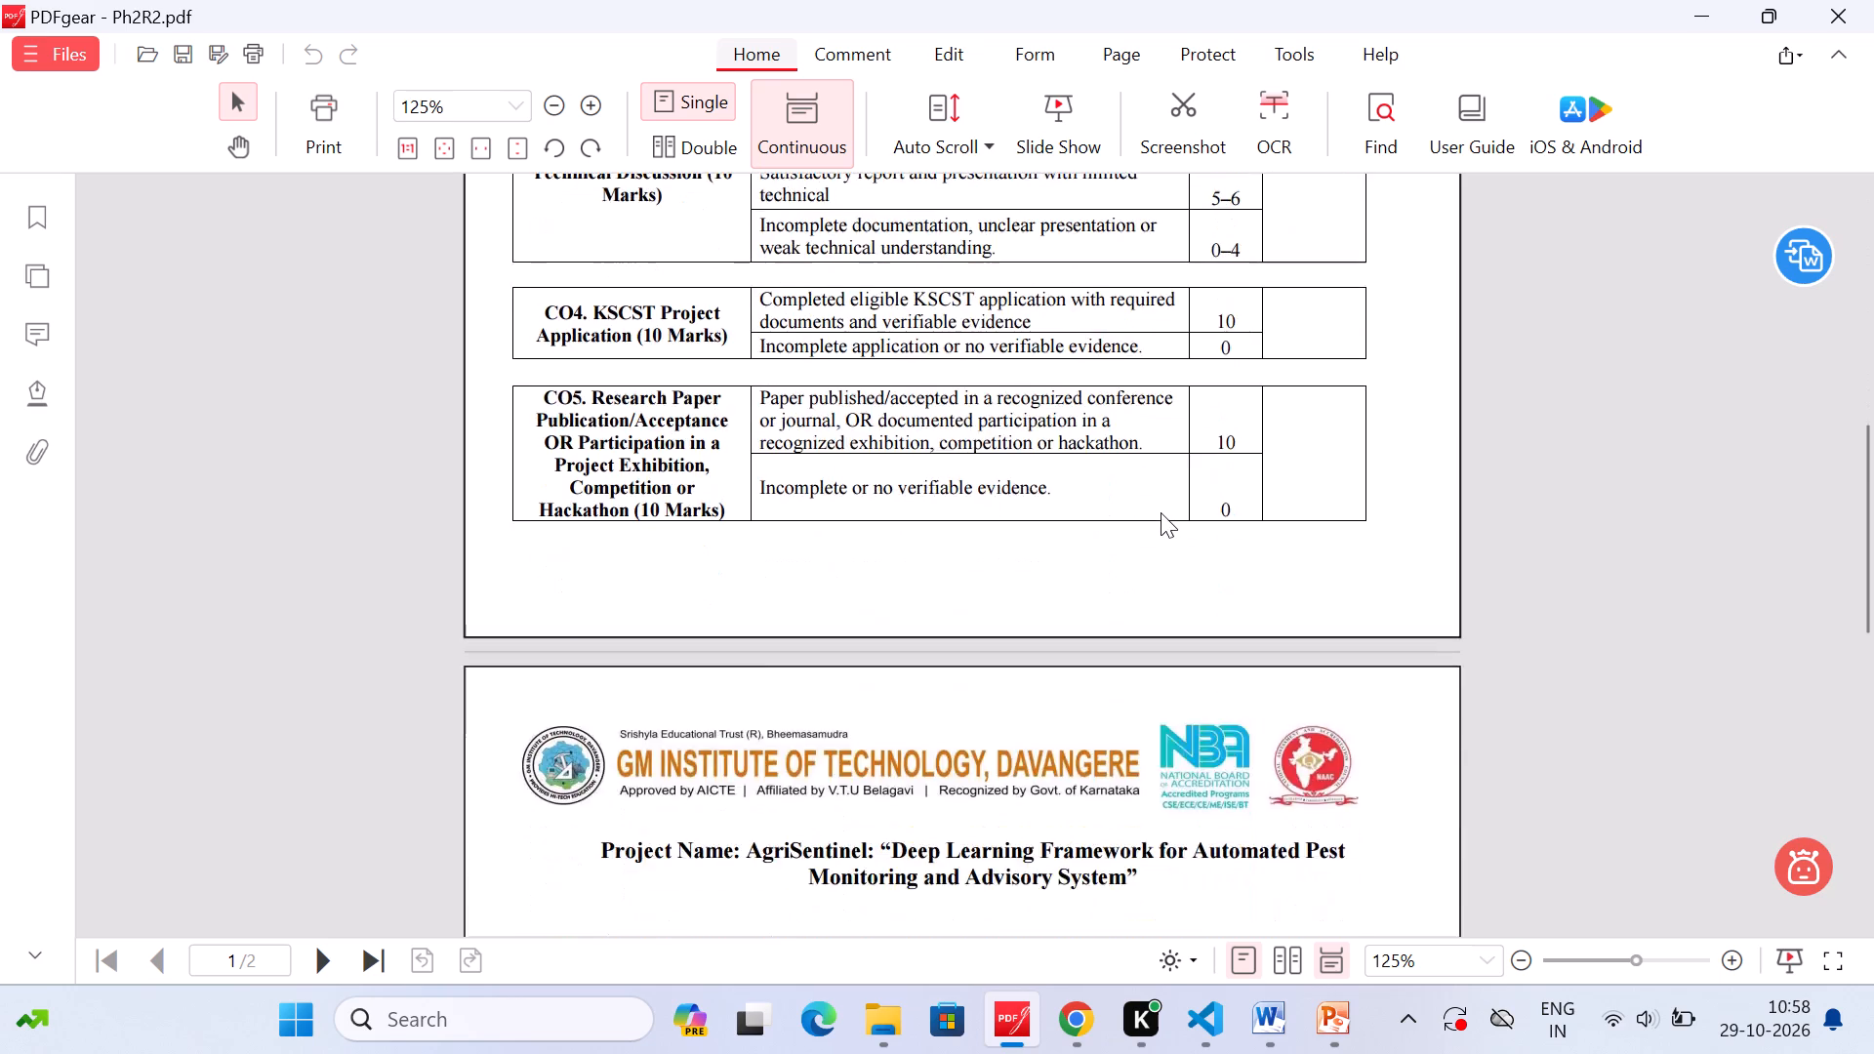
pyautogui.scroll(-3, 1161, 512)
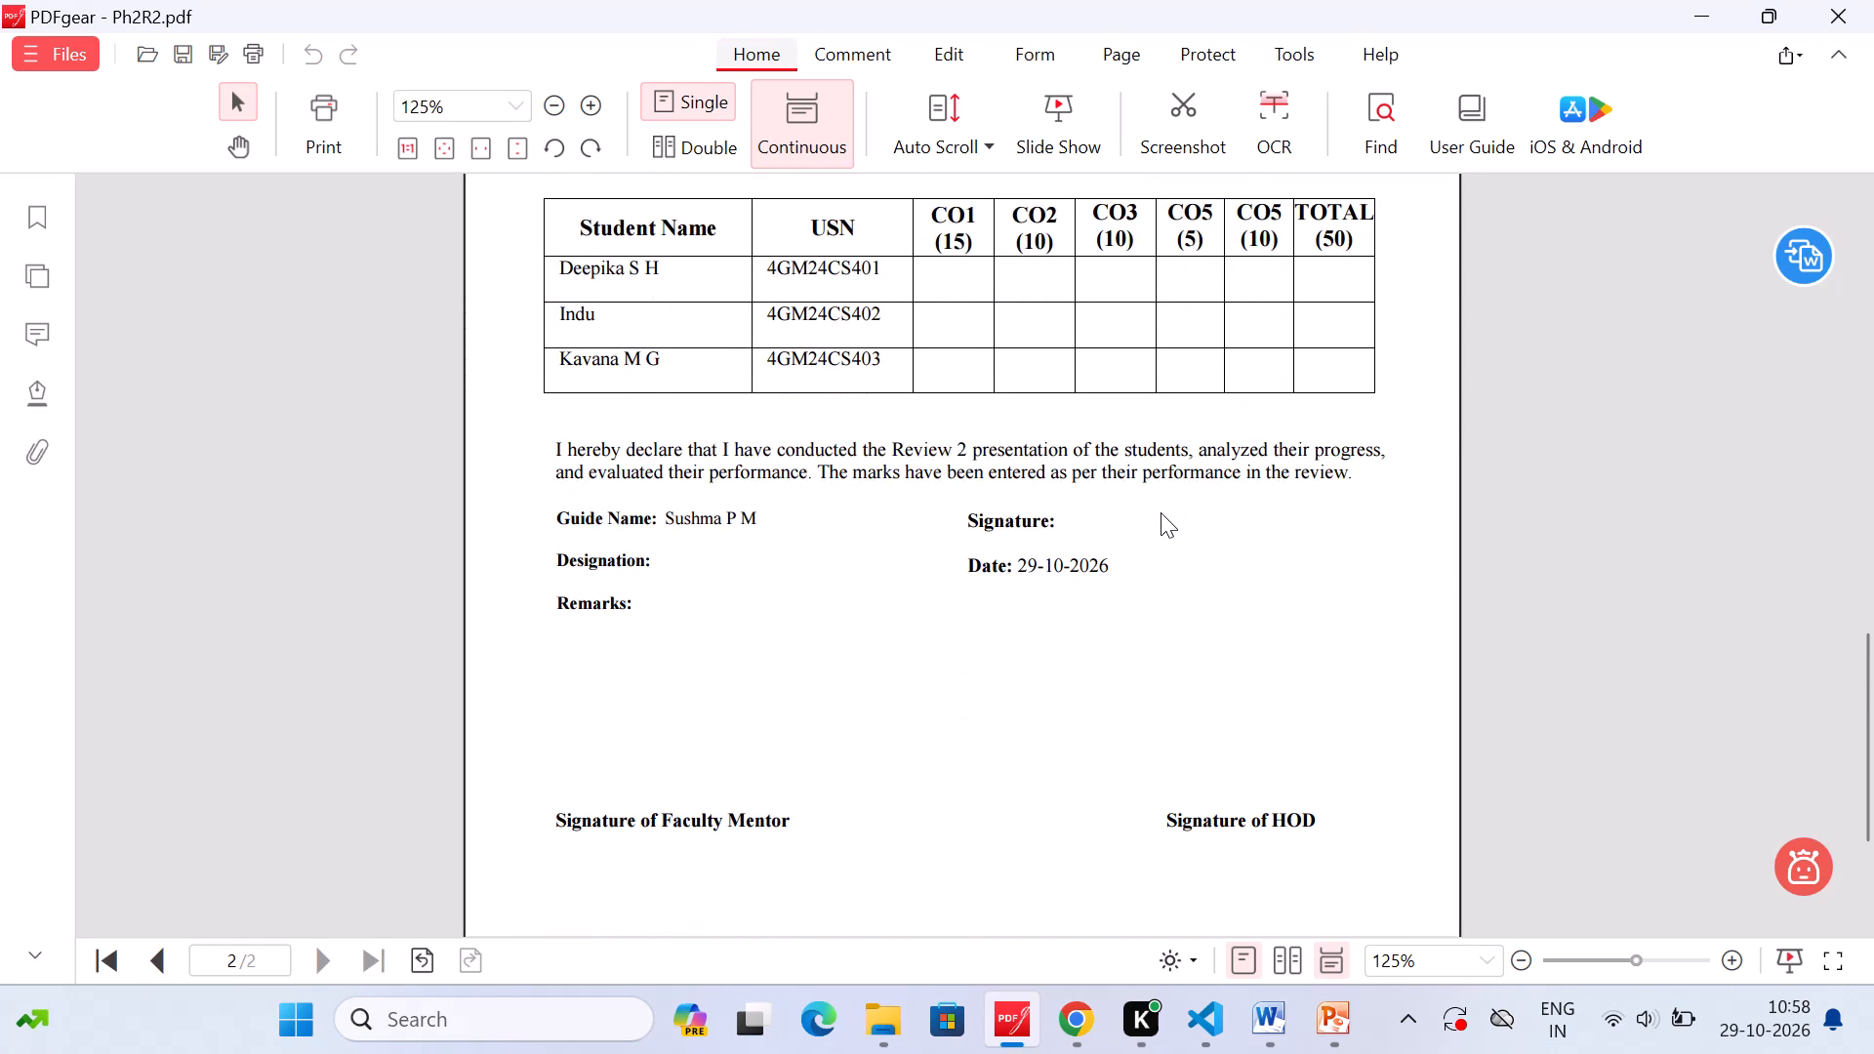
pyautogui.scroll(2, 1161, 512)
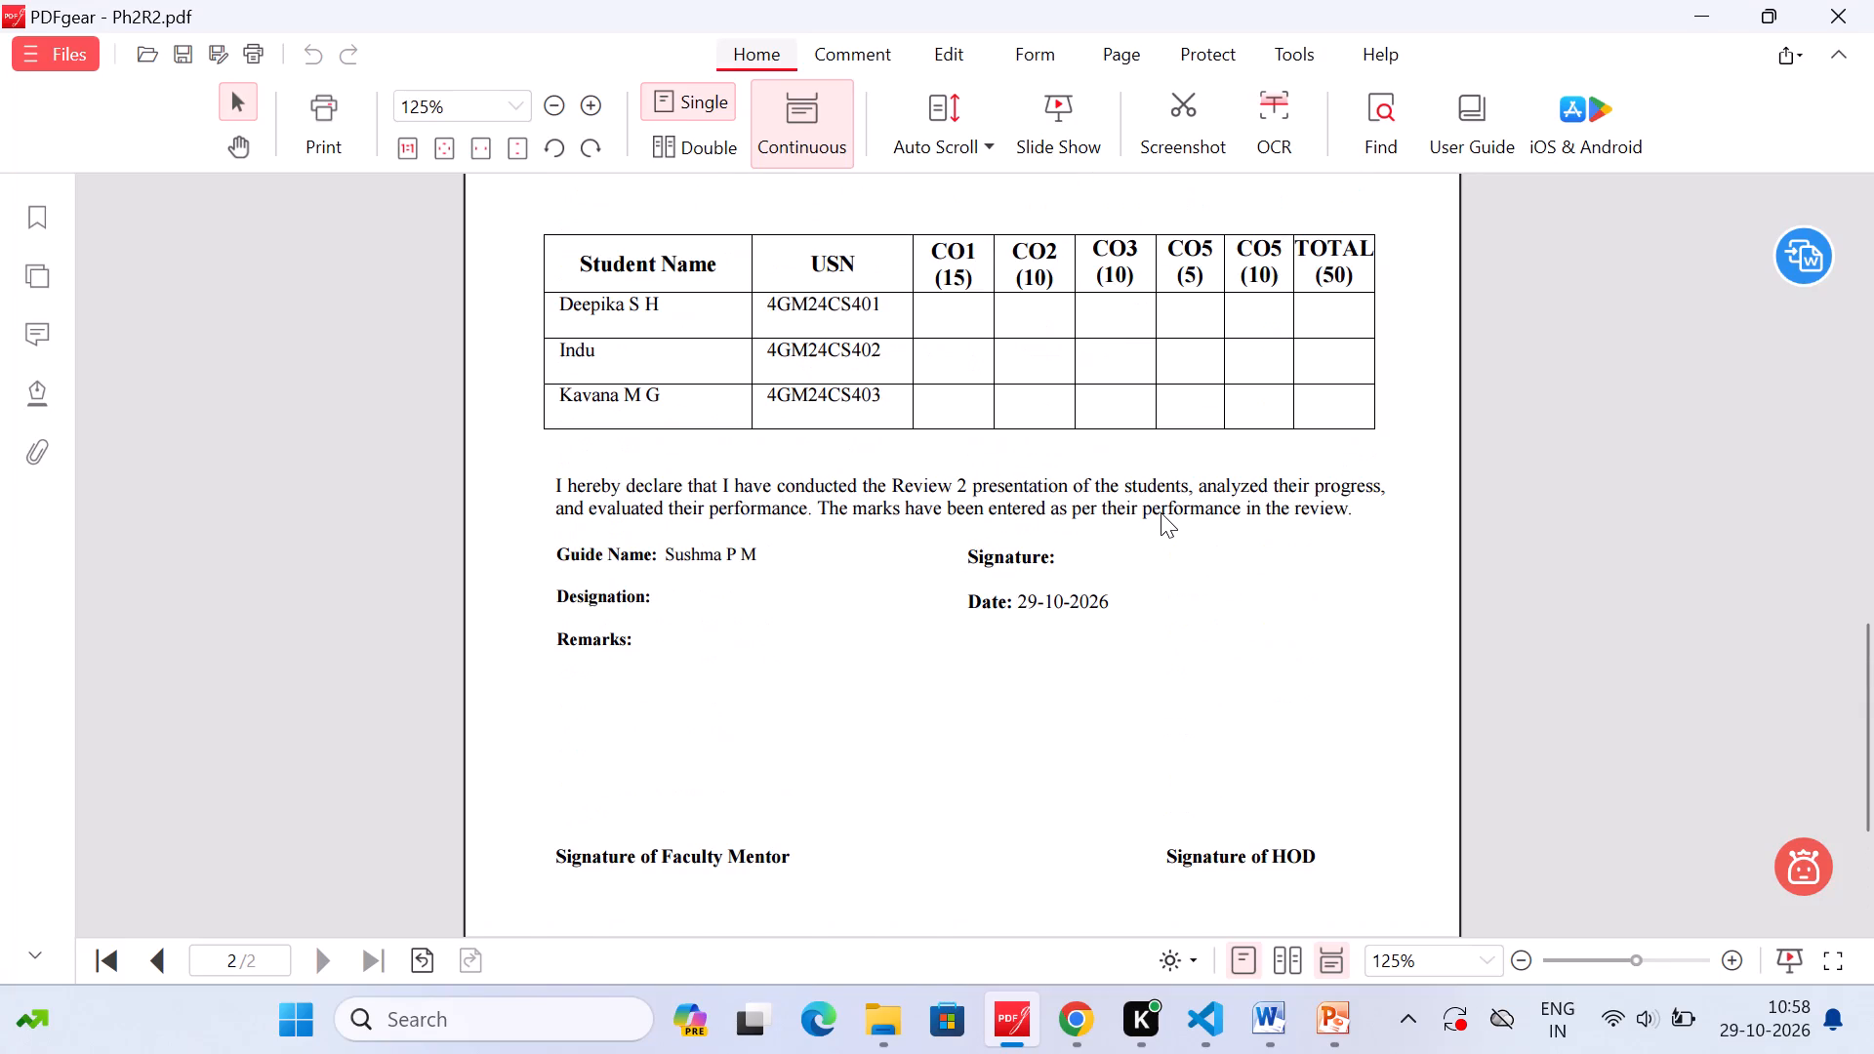
pyautogui.scroll(1, 1161, 512)
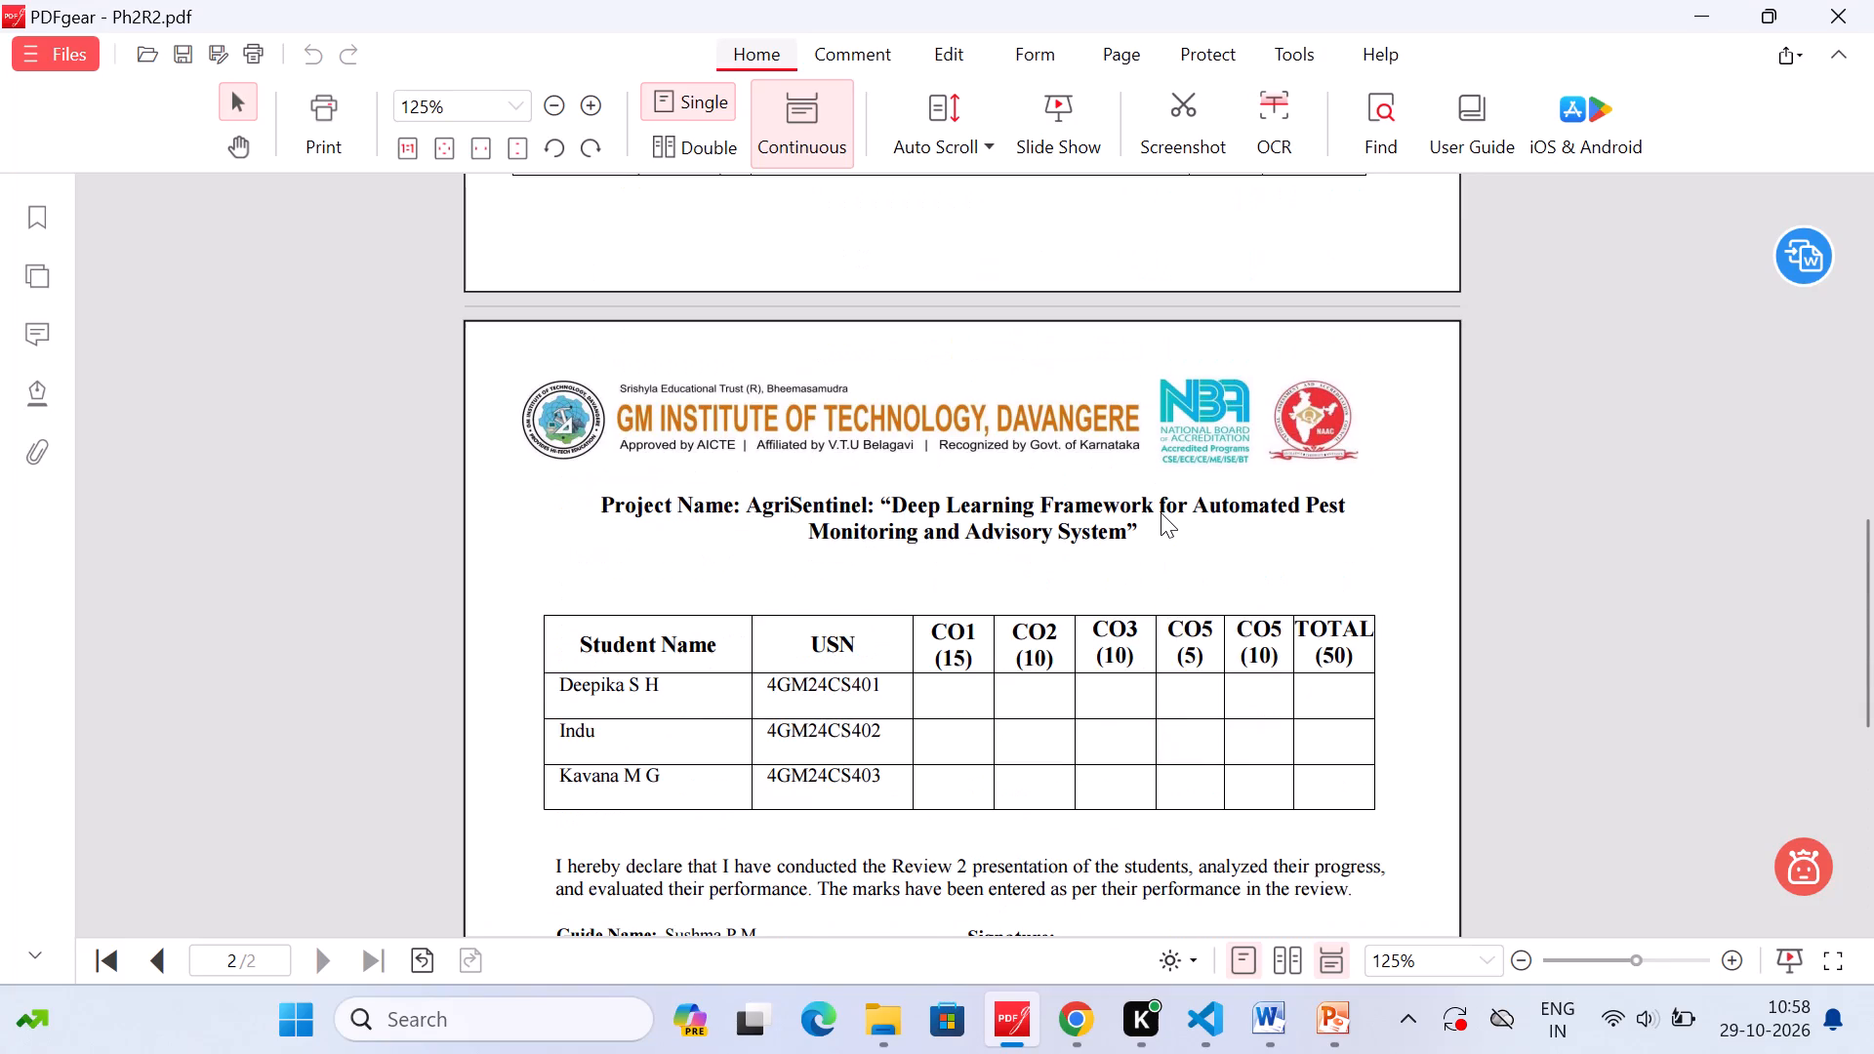
pyautogui.scroll(1, 1161, 512)
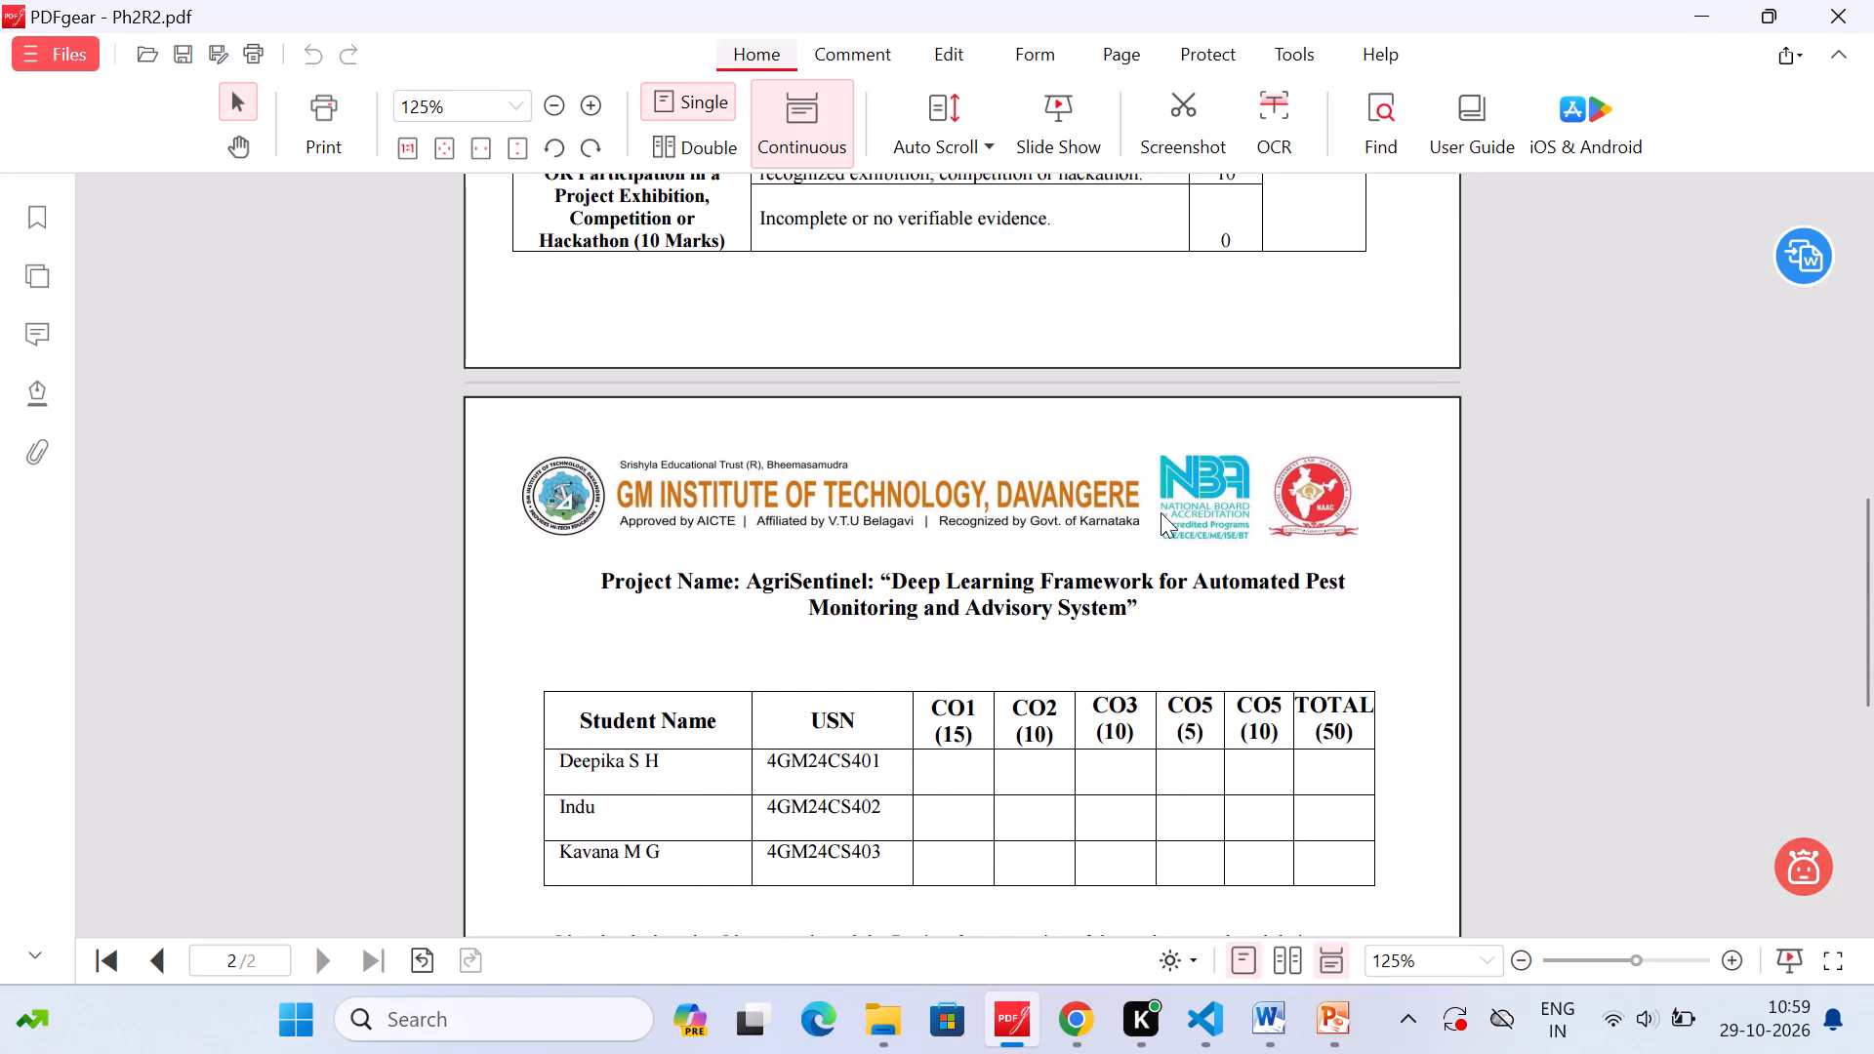
pyautogui.scroll(1, 1161, 512)
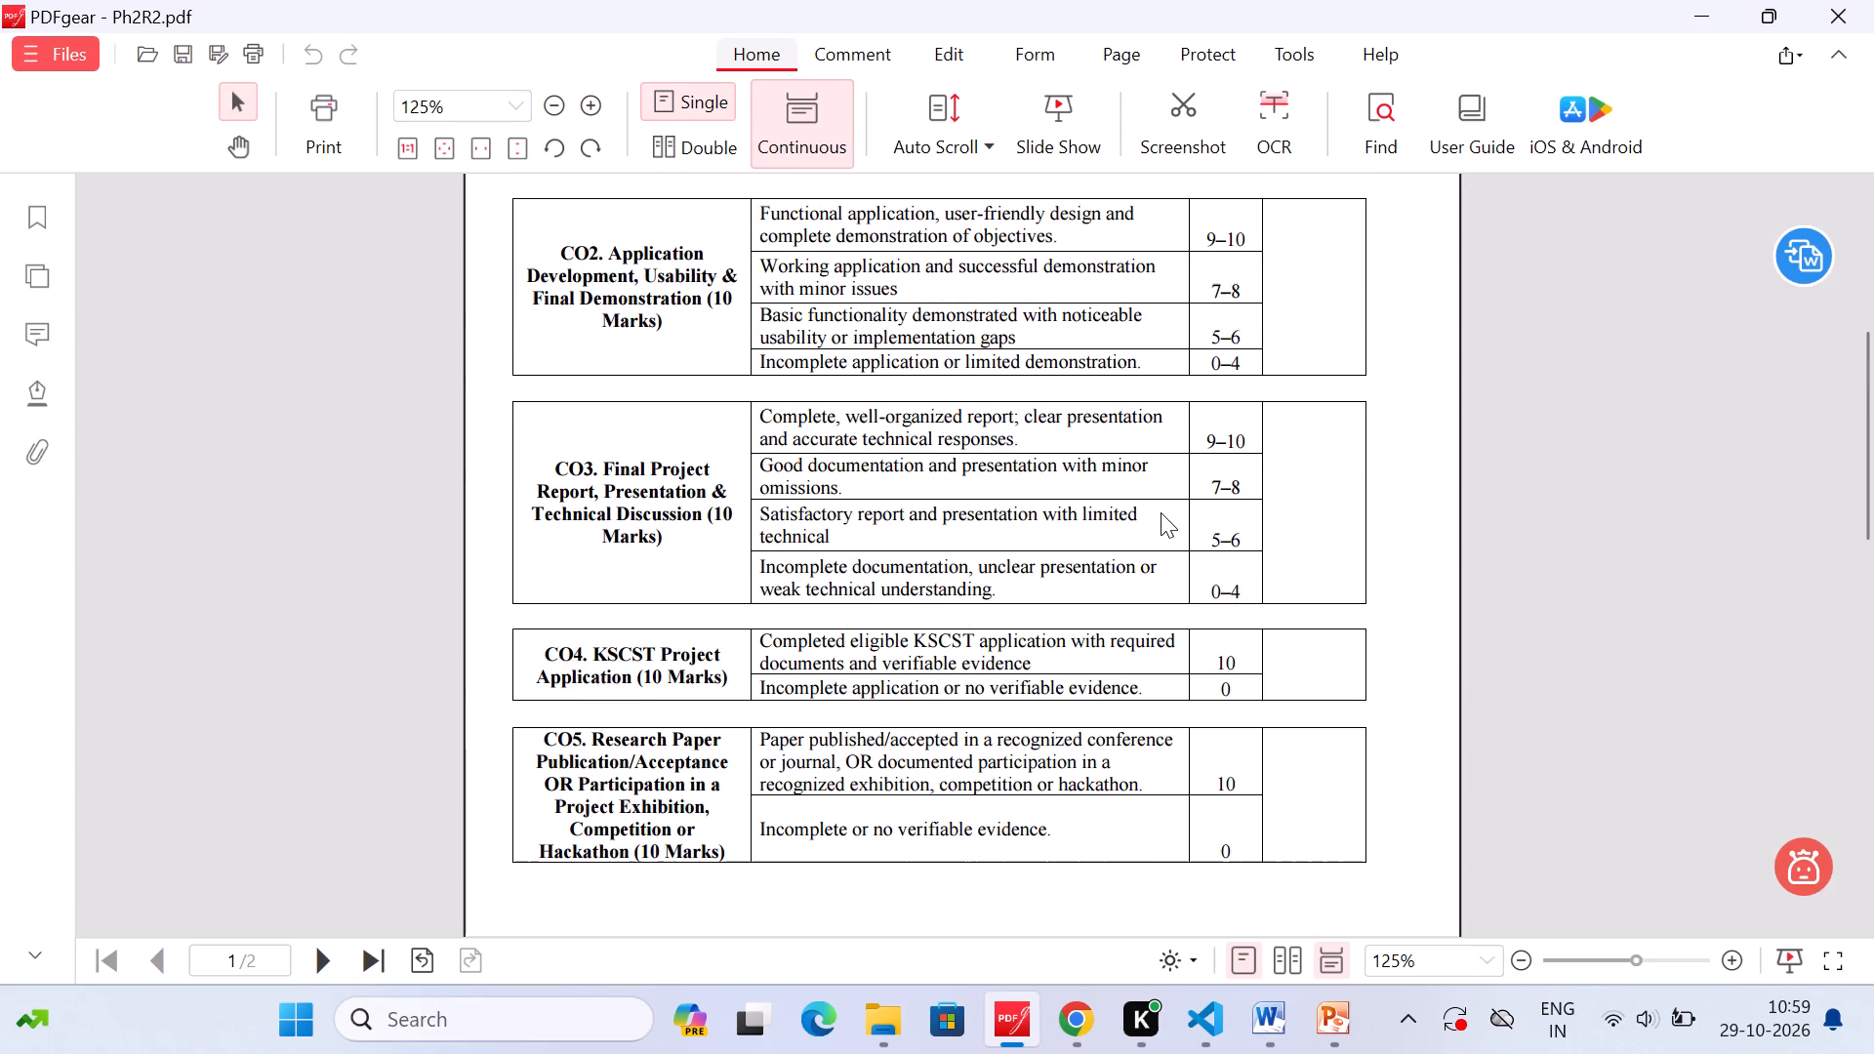
pyautogui.scroll(2, 1161, 512)
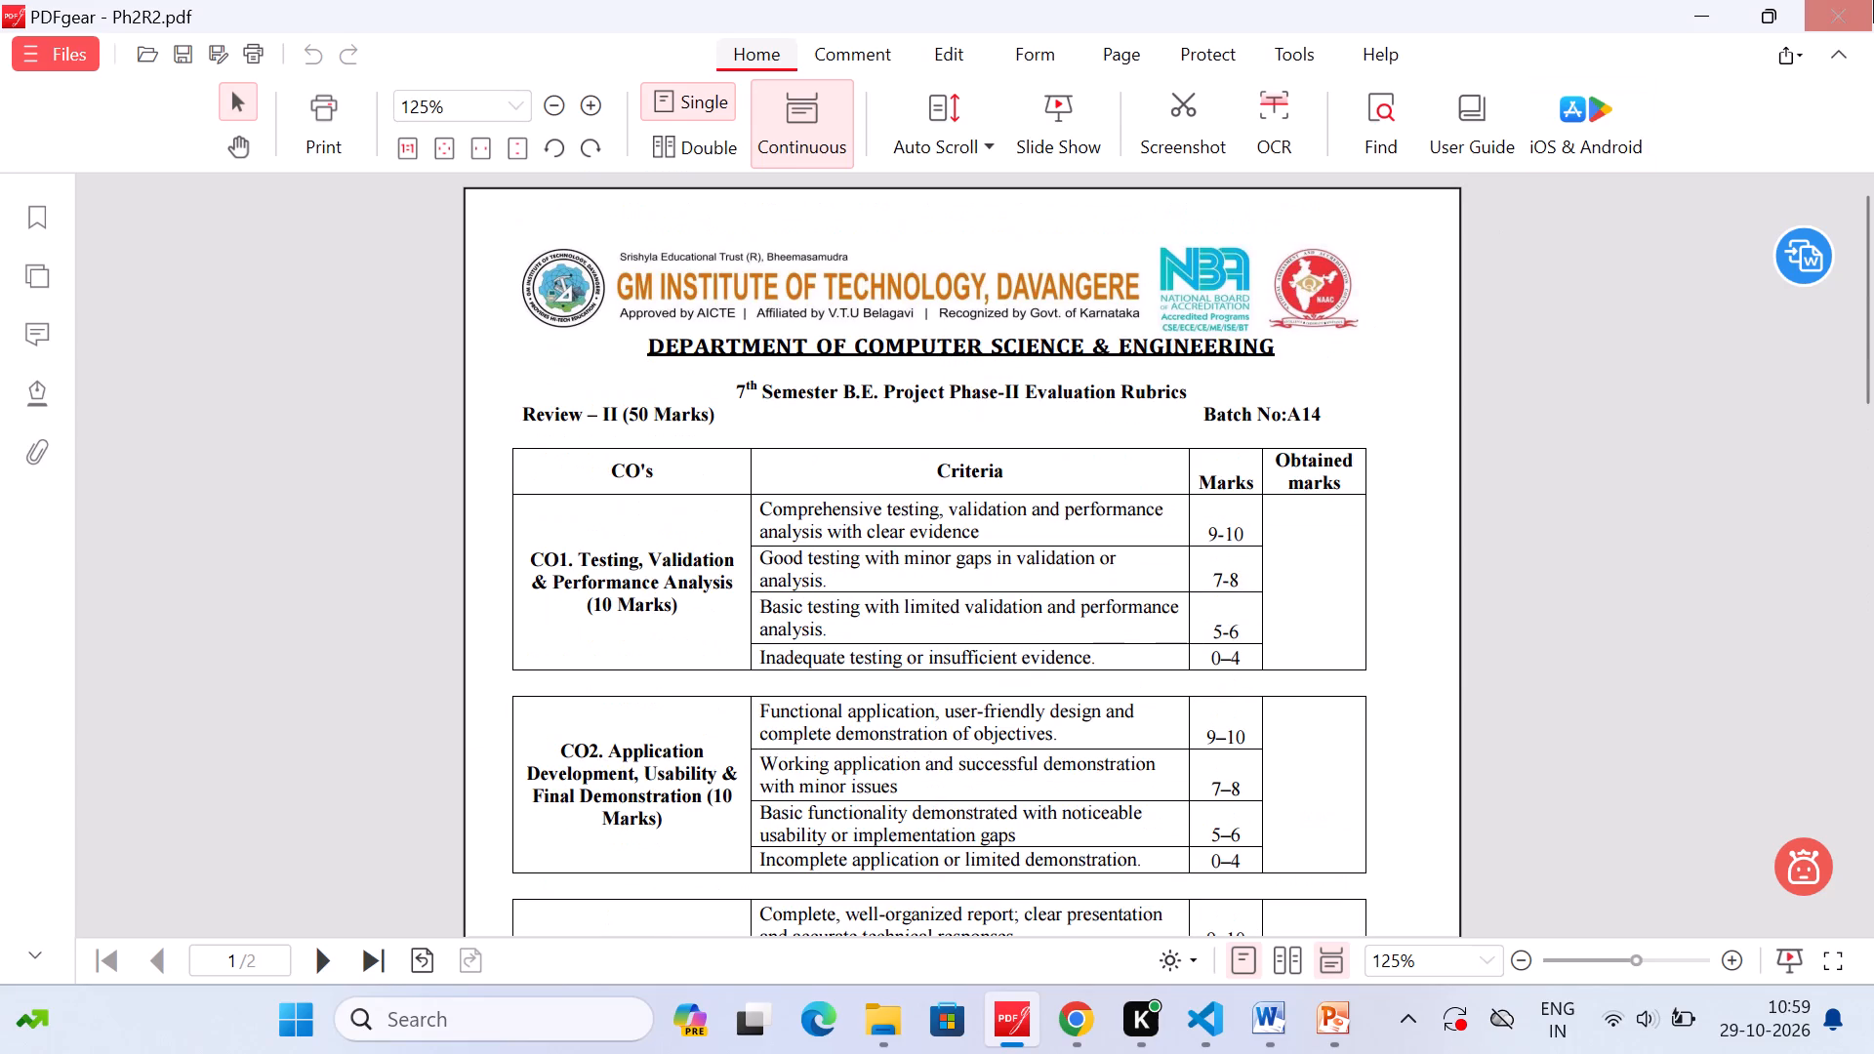
# Minimise the PDF viewer and the Word evaluation document to bring up the project's PowerPoint presentation.
pyautogui.click(1712, 20)
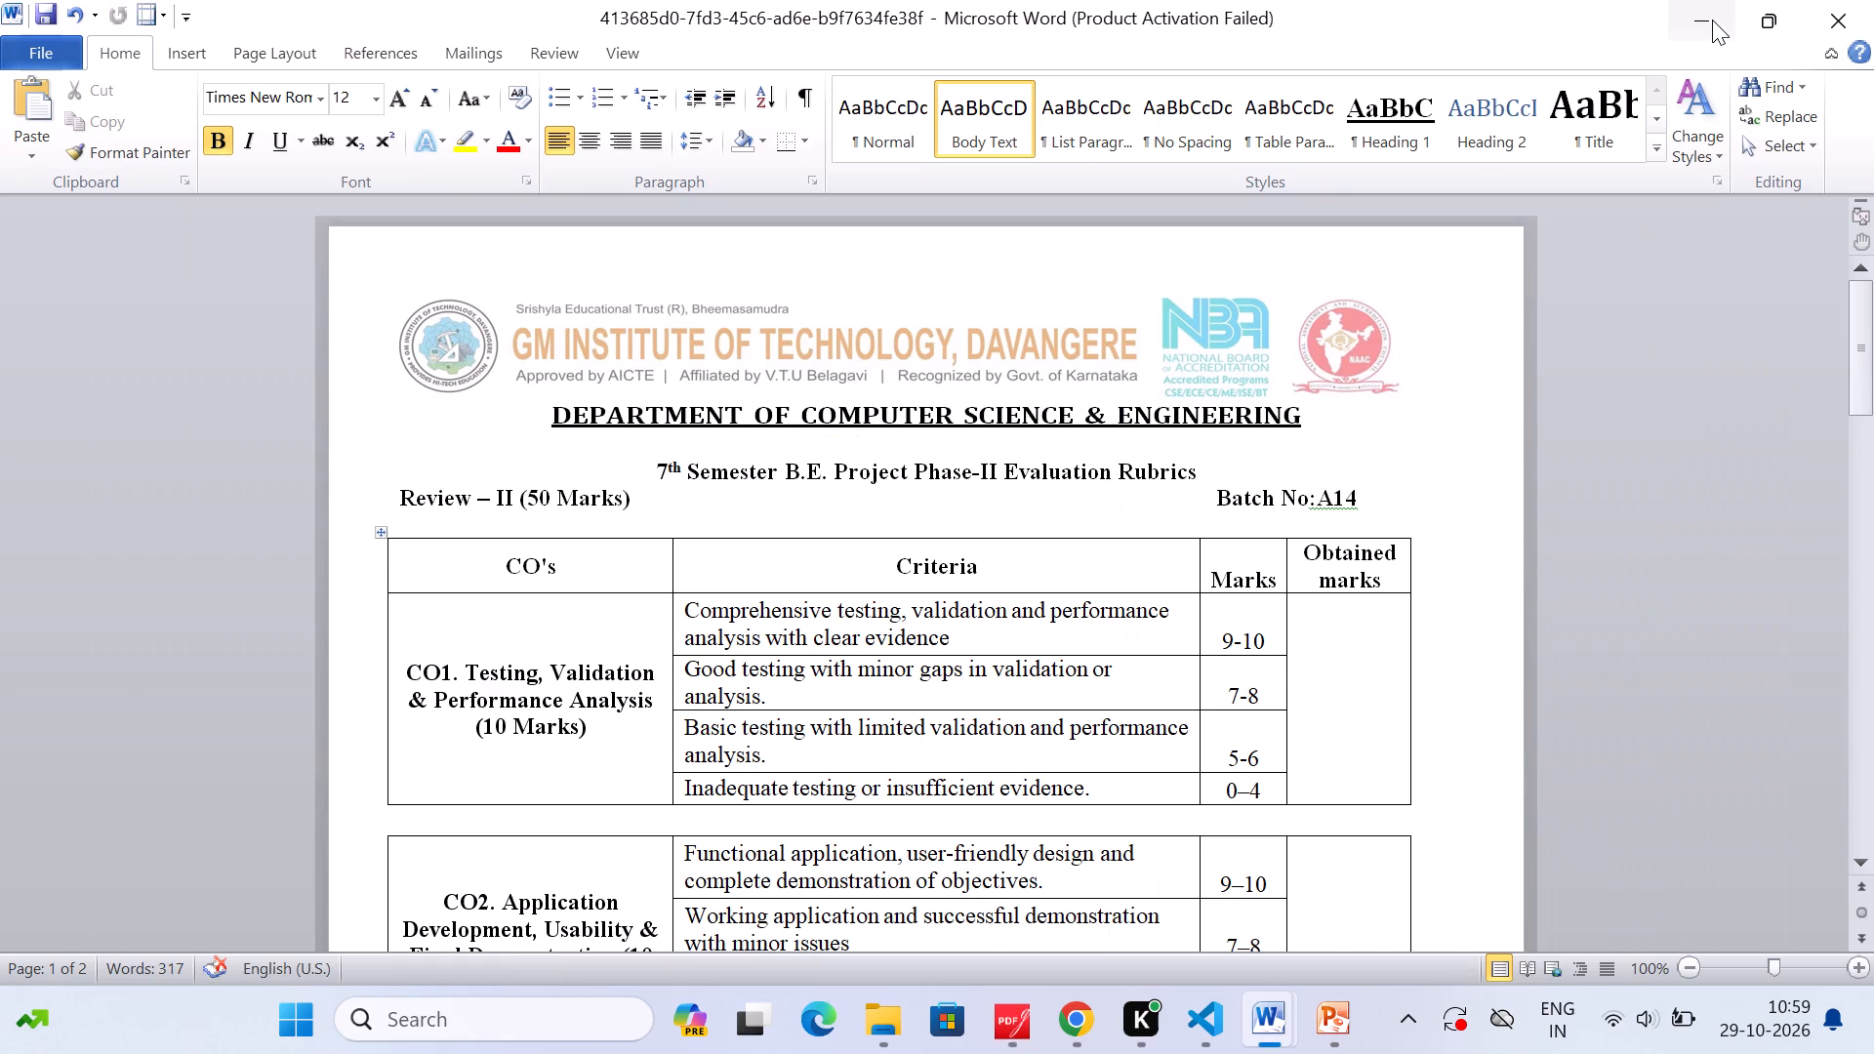
pyautogui.click(1712, 20)
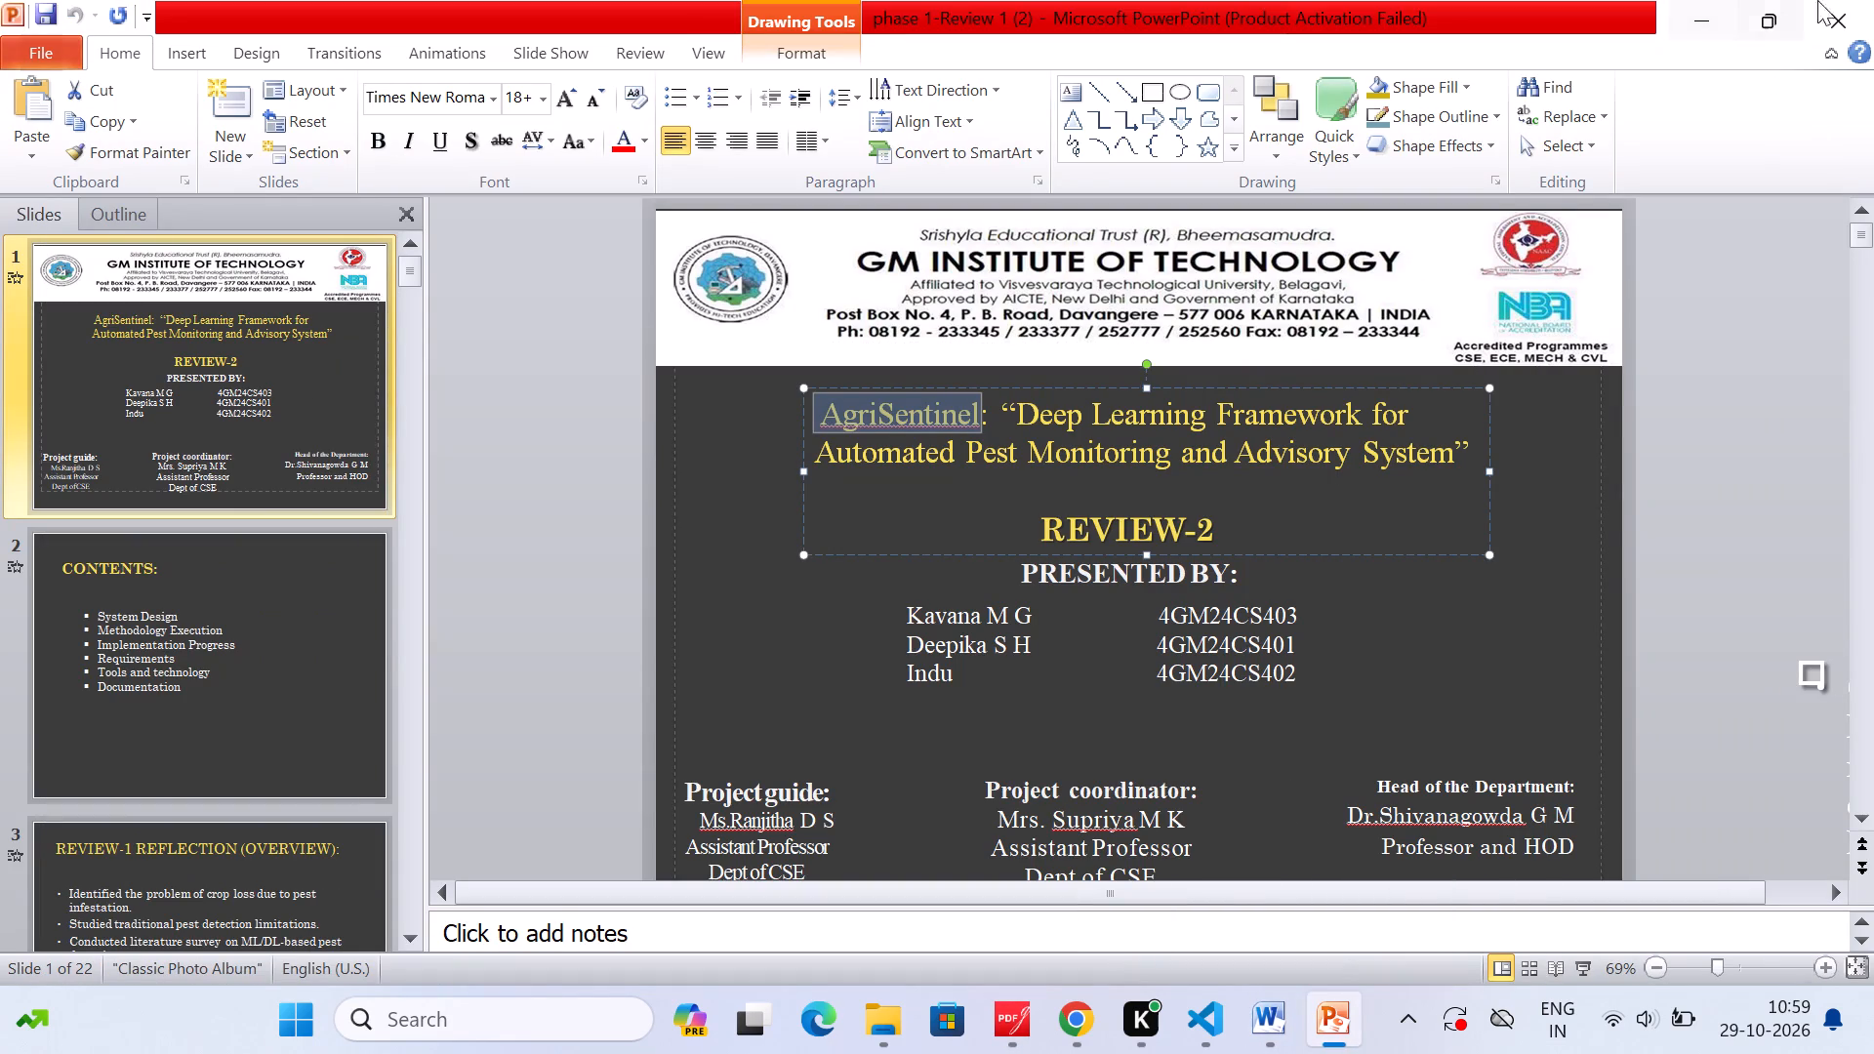
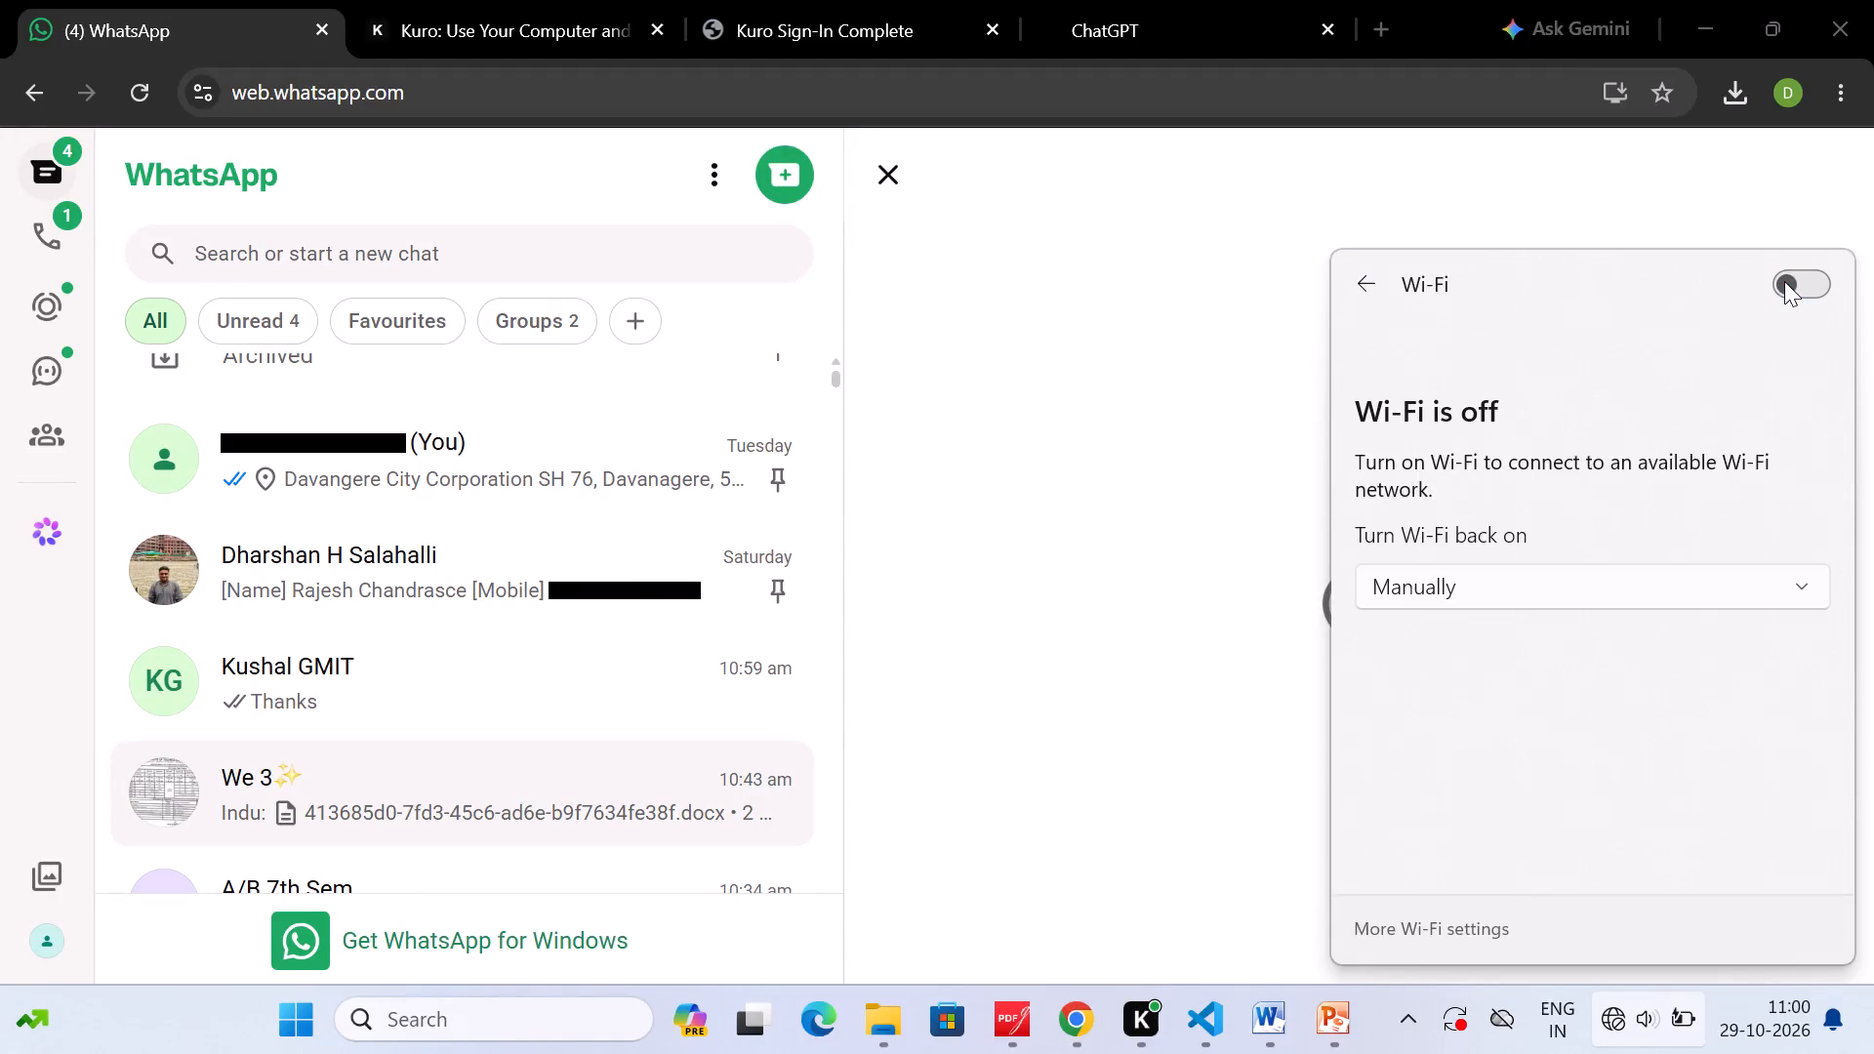
# Turn the computer's Wi-Fi back on so the available networks can be reached.
pyautogui.click(1784, 281)
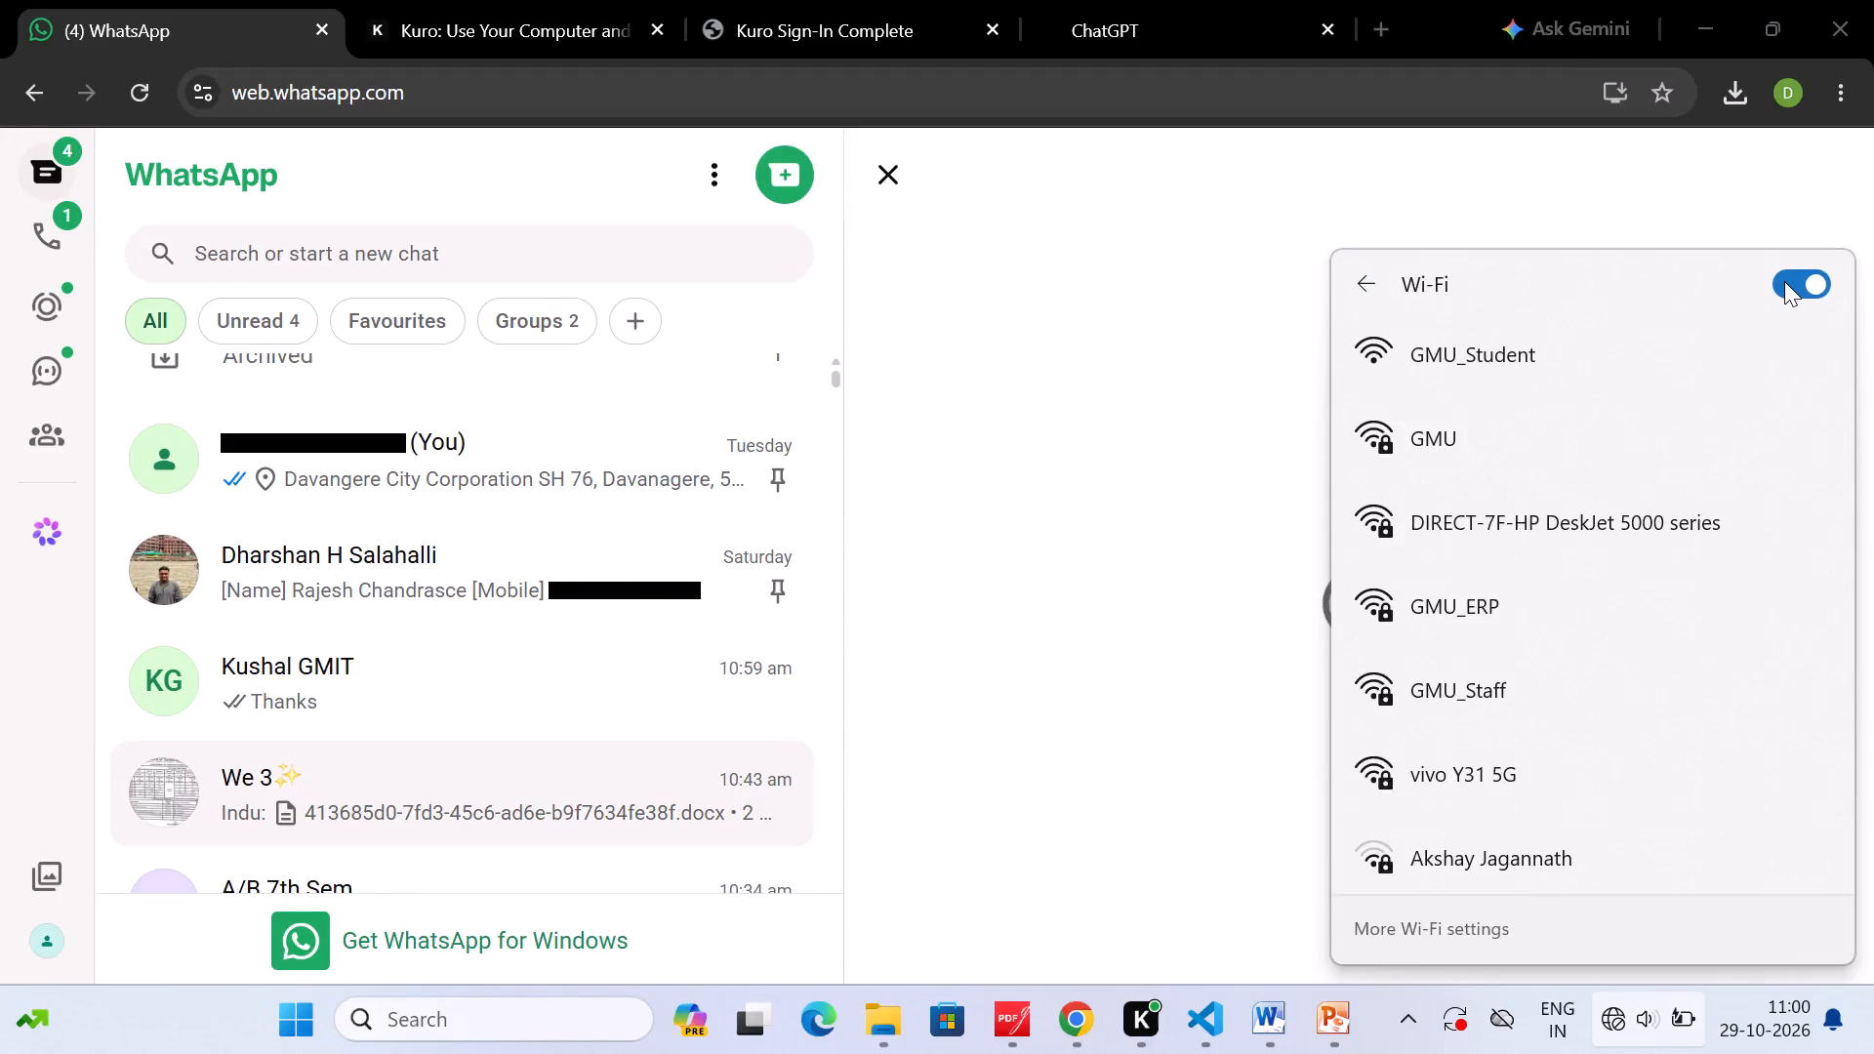
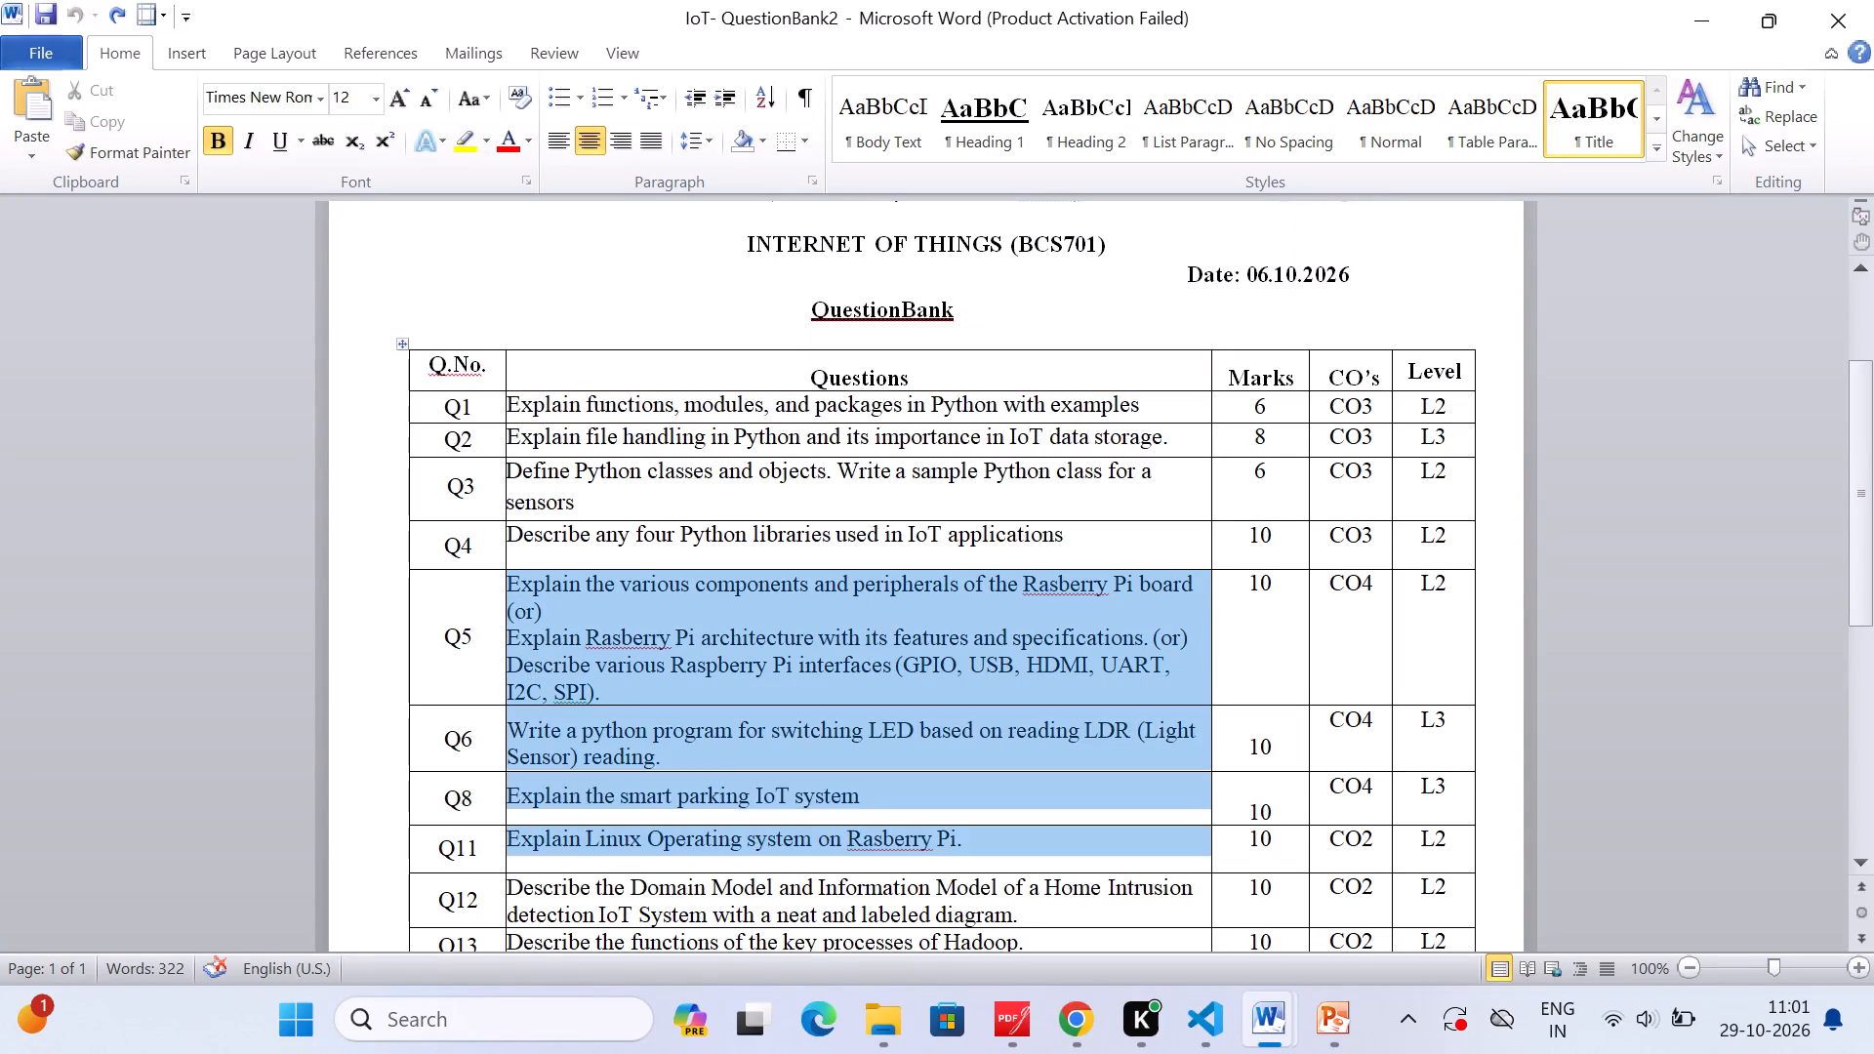
# Review the Internet of Things question bank table through Q20 and back to its heading, leaving no text selected.
pyautogui.moveTo(1026, 917); pyautogui.dragTo(1152, 608)
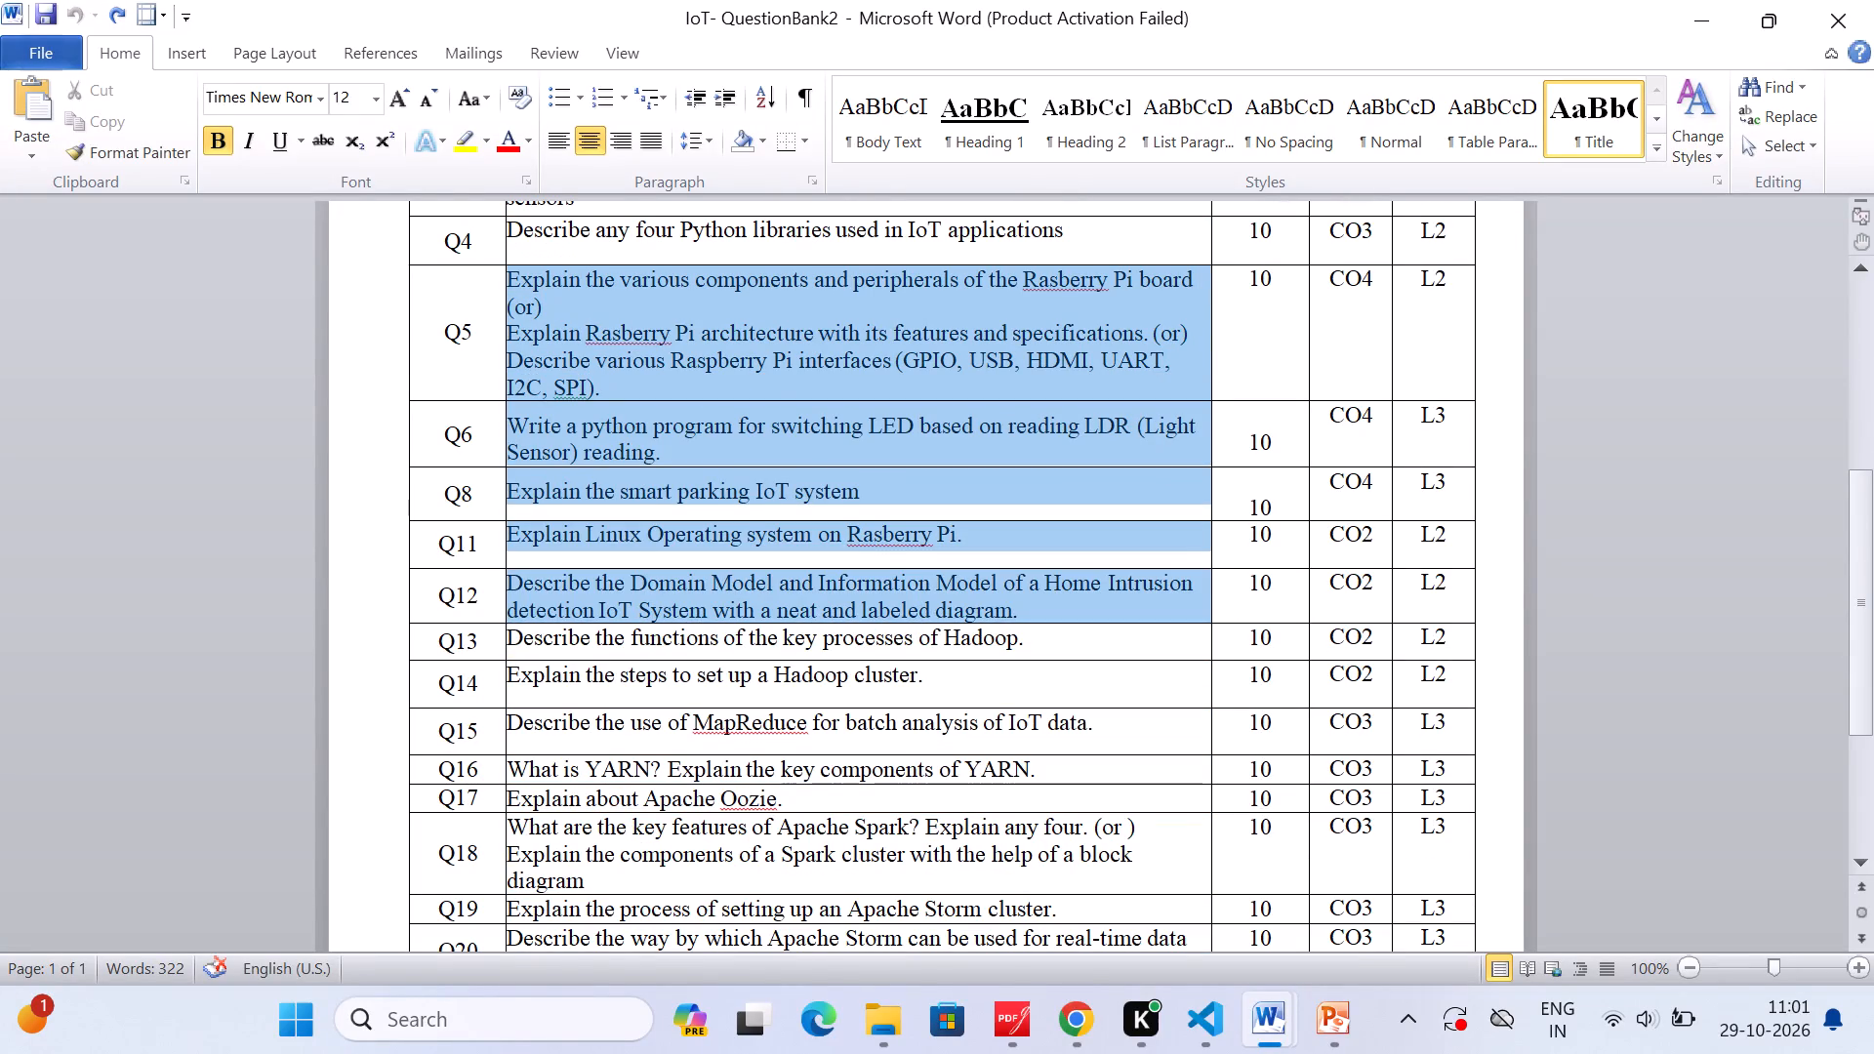
pyautogui.moveTo(1152, 608); pyautogui.dragTo(1007, 638)
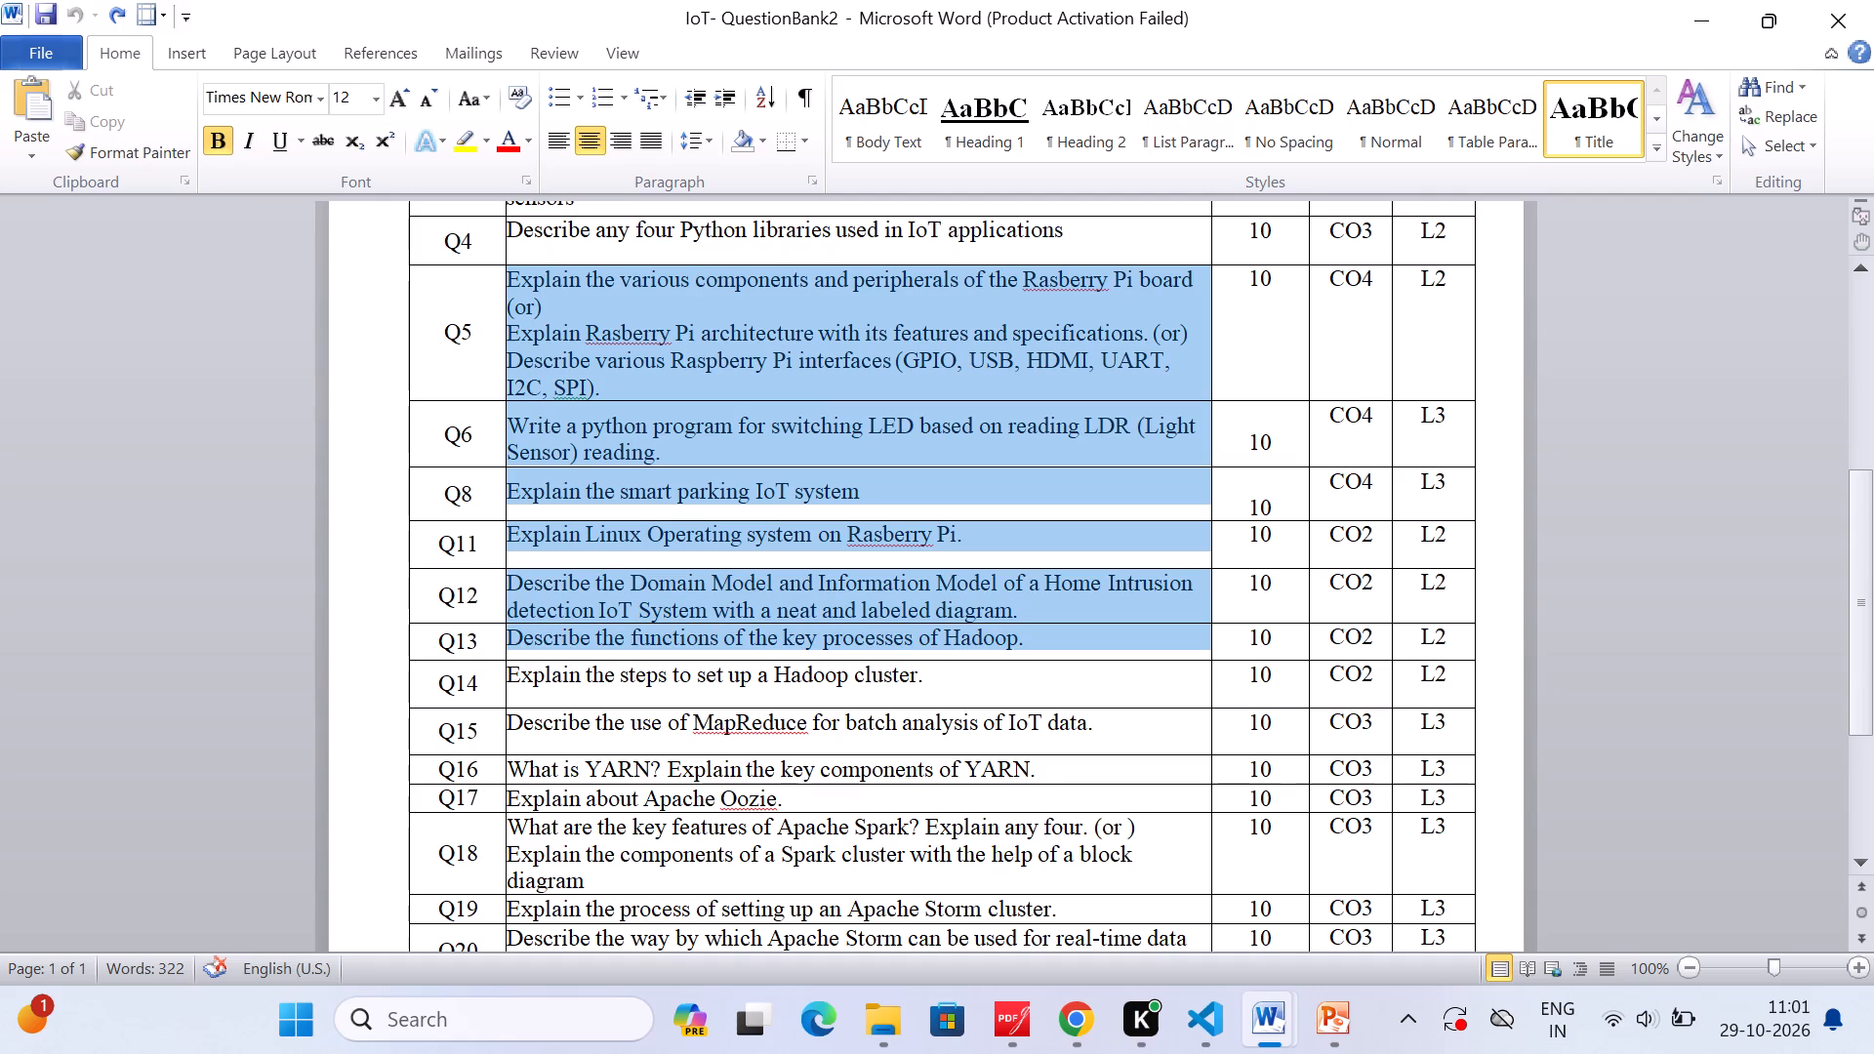
pyautogui.moveTo(1007, 638); pyautogui.dragTo(1130, 1031)
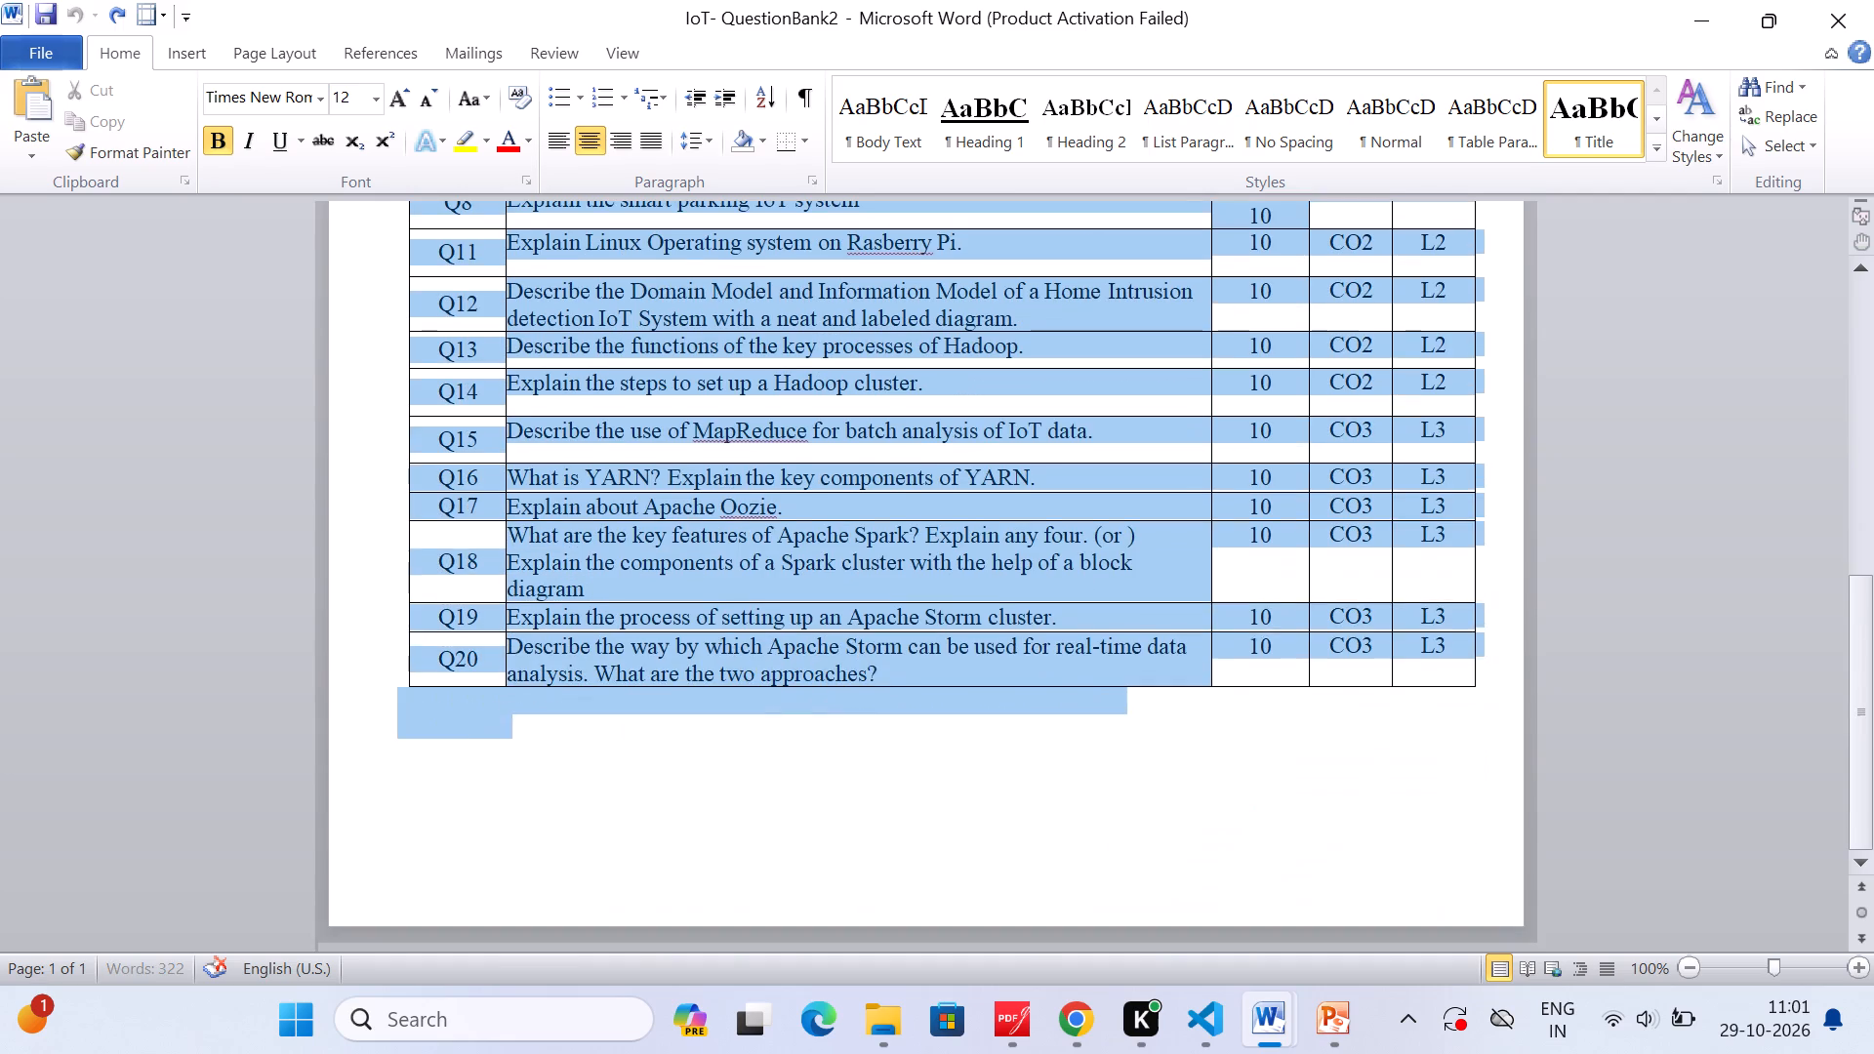
pyautogui.moveTo(1130, 1031); pyautogui.dragTo(992, 613)
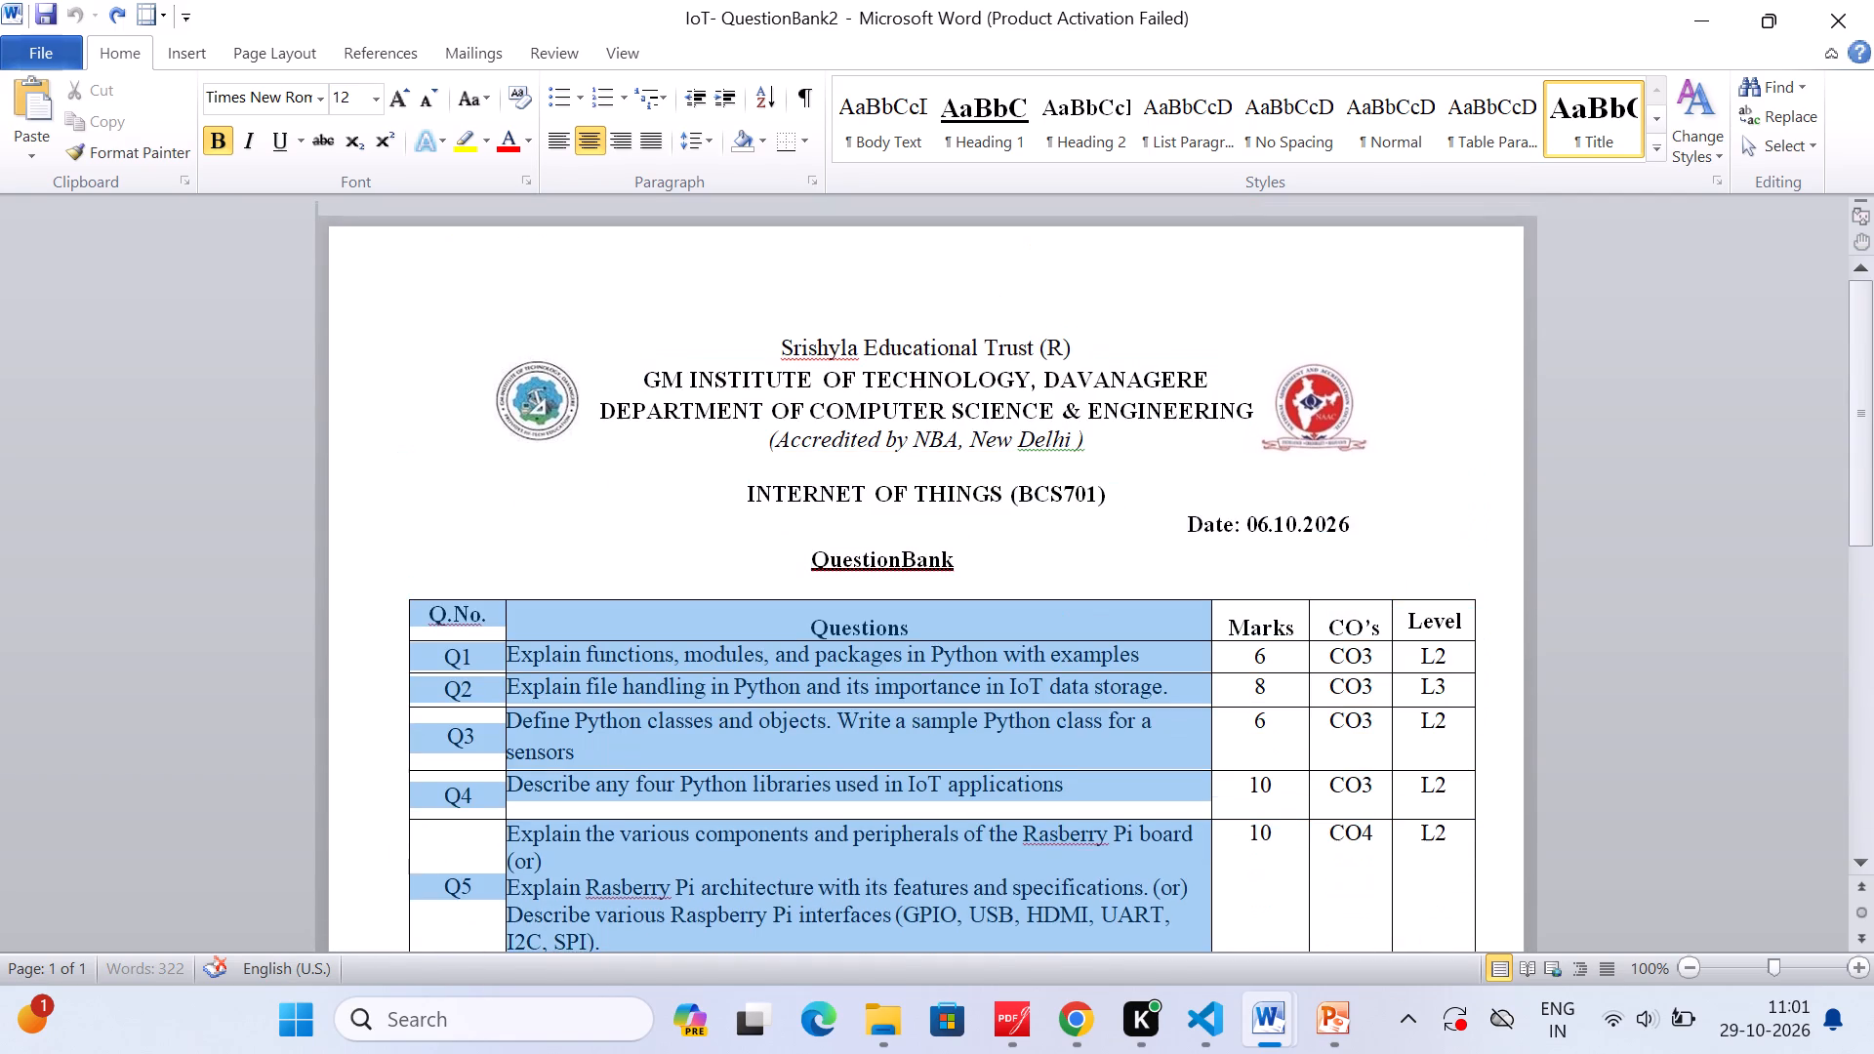
pyautogui.moveTo(992, 613); pyautogui.dragTo(990, 652)
pyautogui.click(1031, 577)
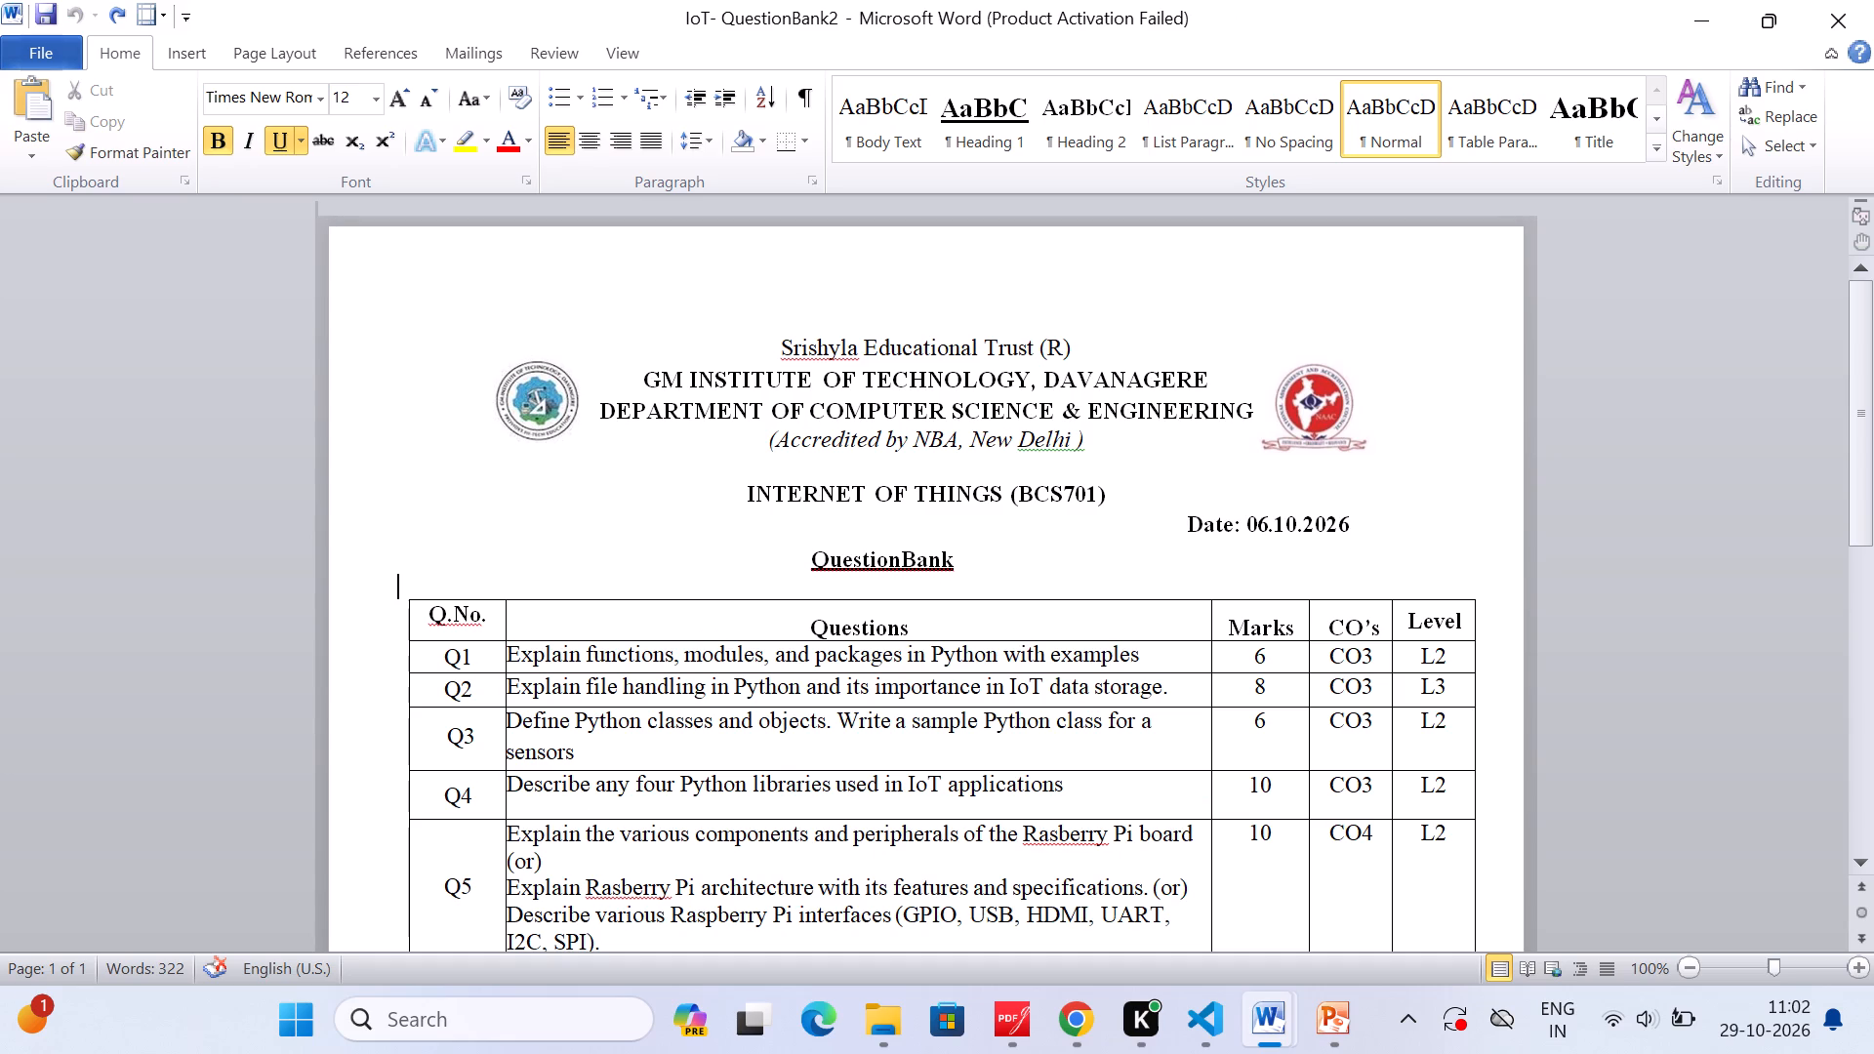
# Look through the Internet of Things question bank table from Q1 to Q20, highlighting the questions while reading and clearing the selection.
pyautogui.click(512, 661)
pyautogui.moveTo(512, 661); pyautogui.dragTo(1206, 902)
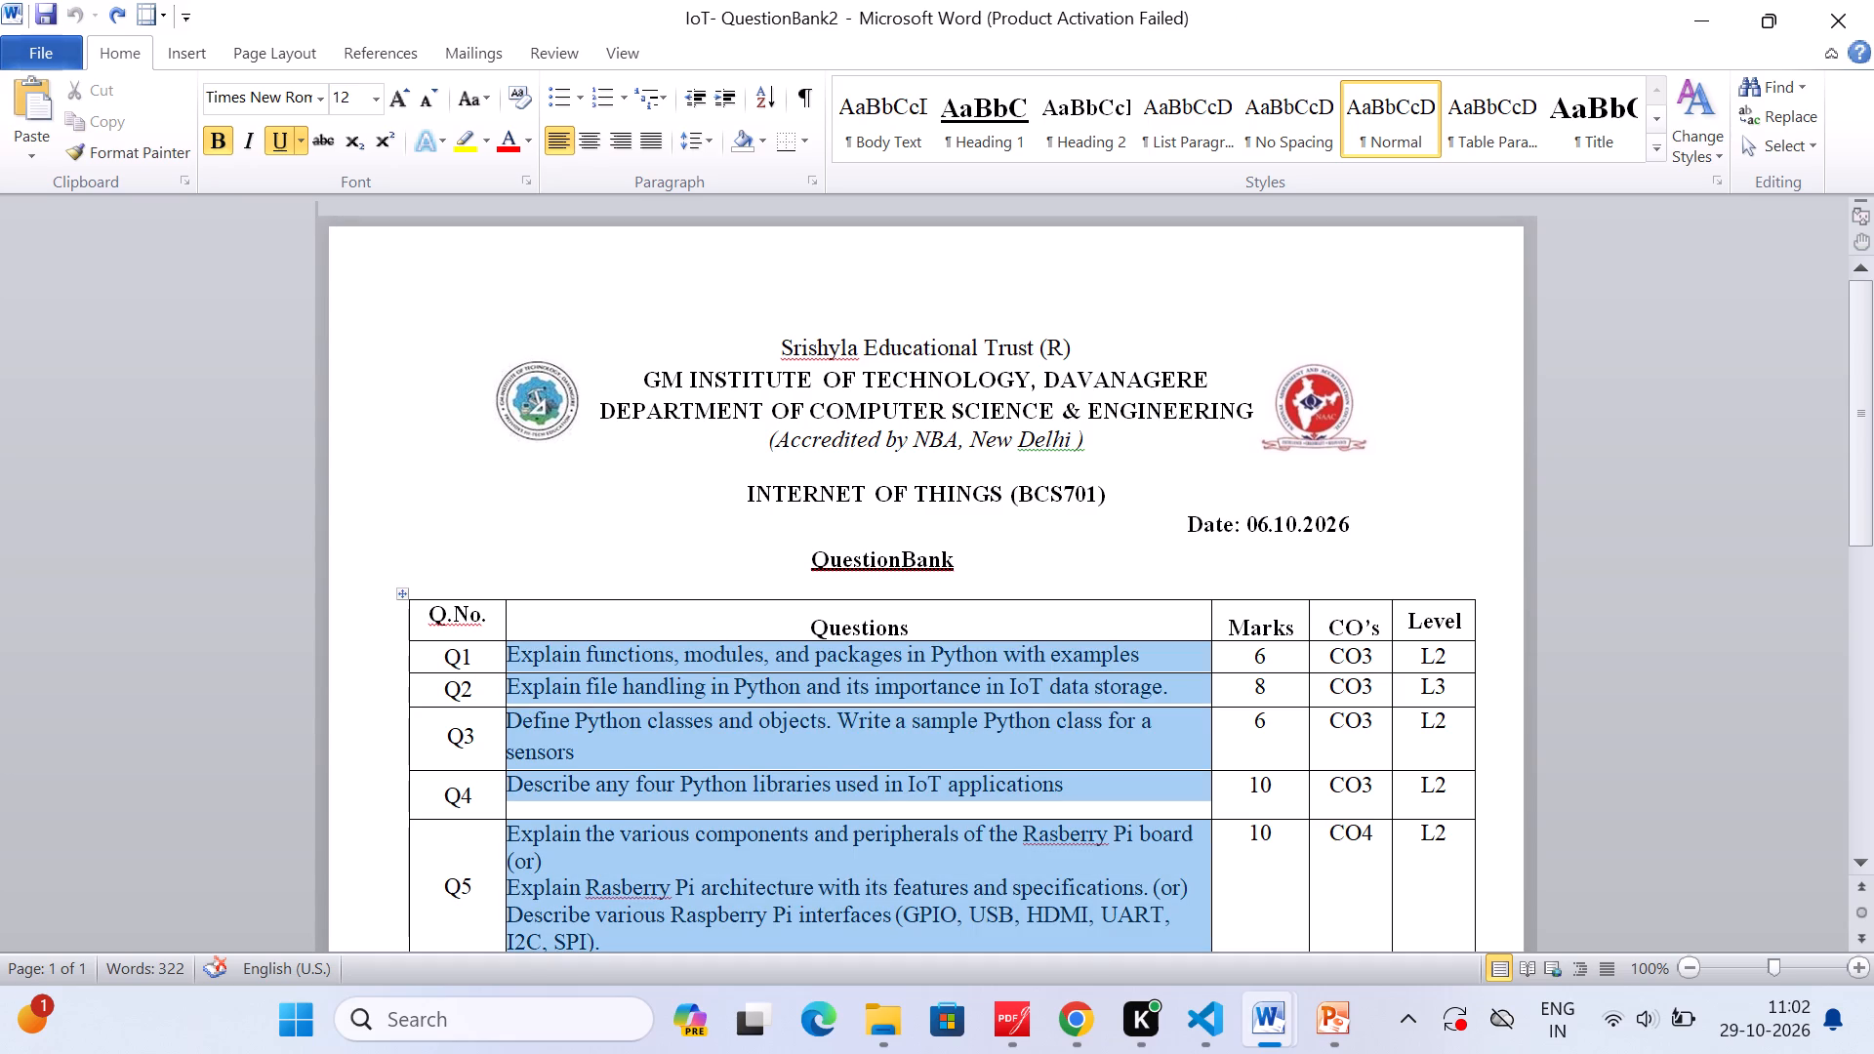
pyautogui.moveTo(1206, 902); pyautogui.dragTo(1172, 917)
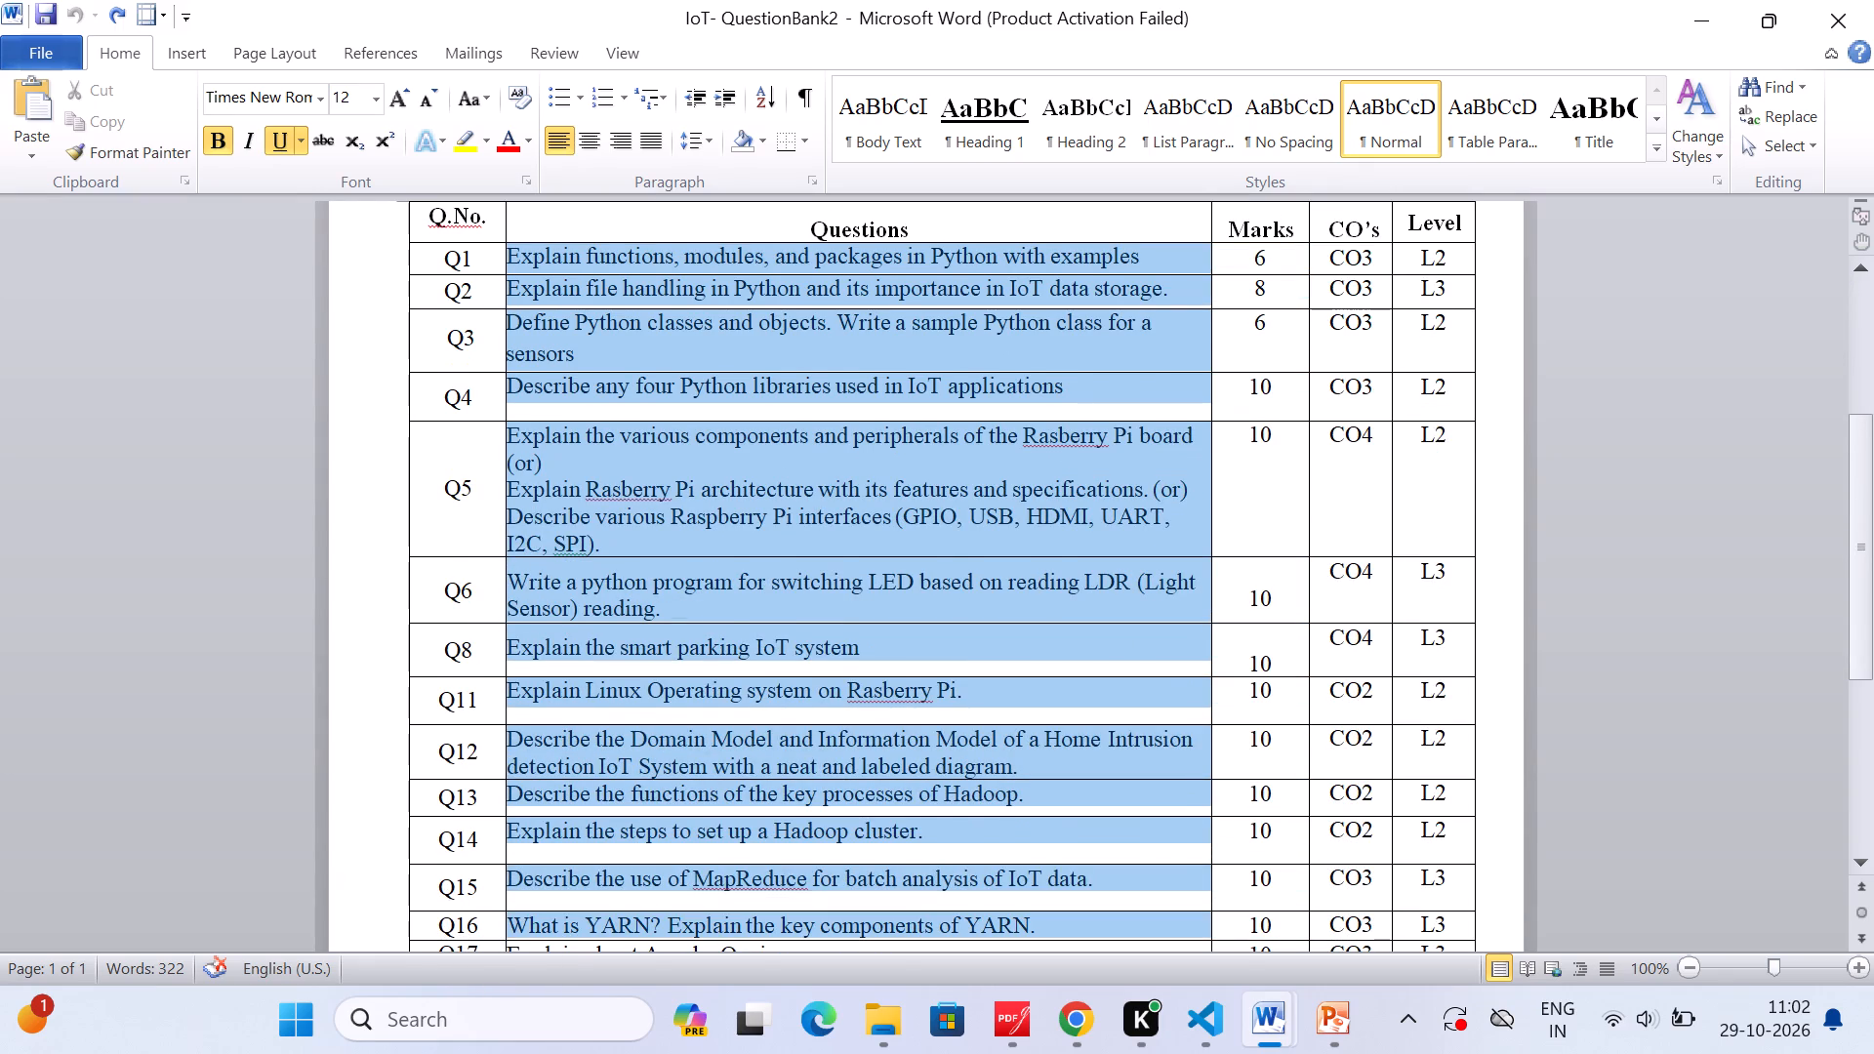
pyautogui.moveTo(1172, 917); pyautogui.dragTo(1080, 702)
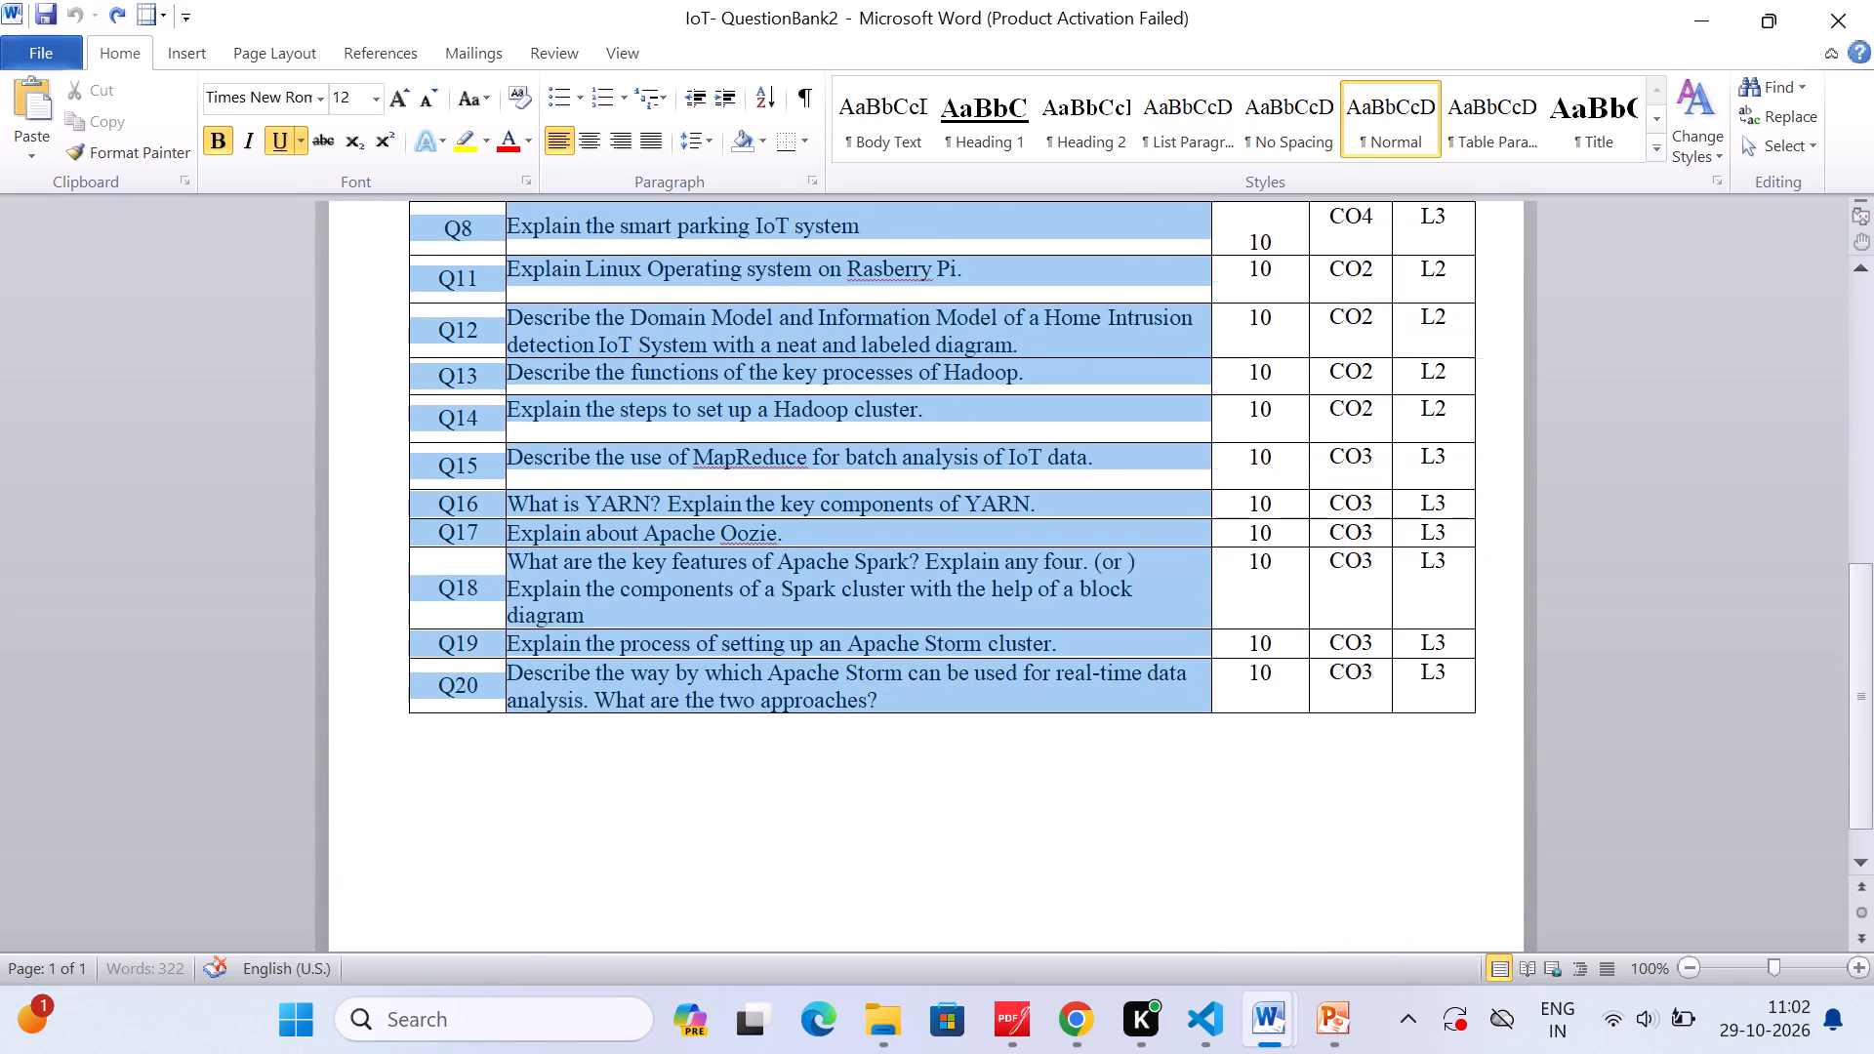
pyautogui.moveTo(1080, 702); pyautogui.dragTo(666, 336)
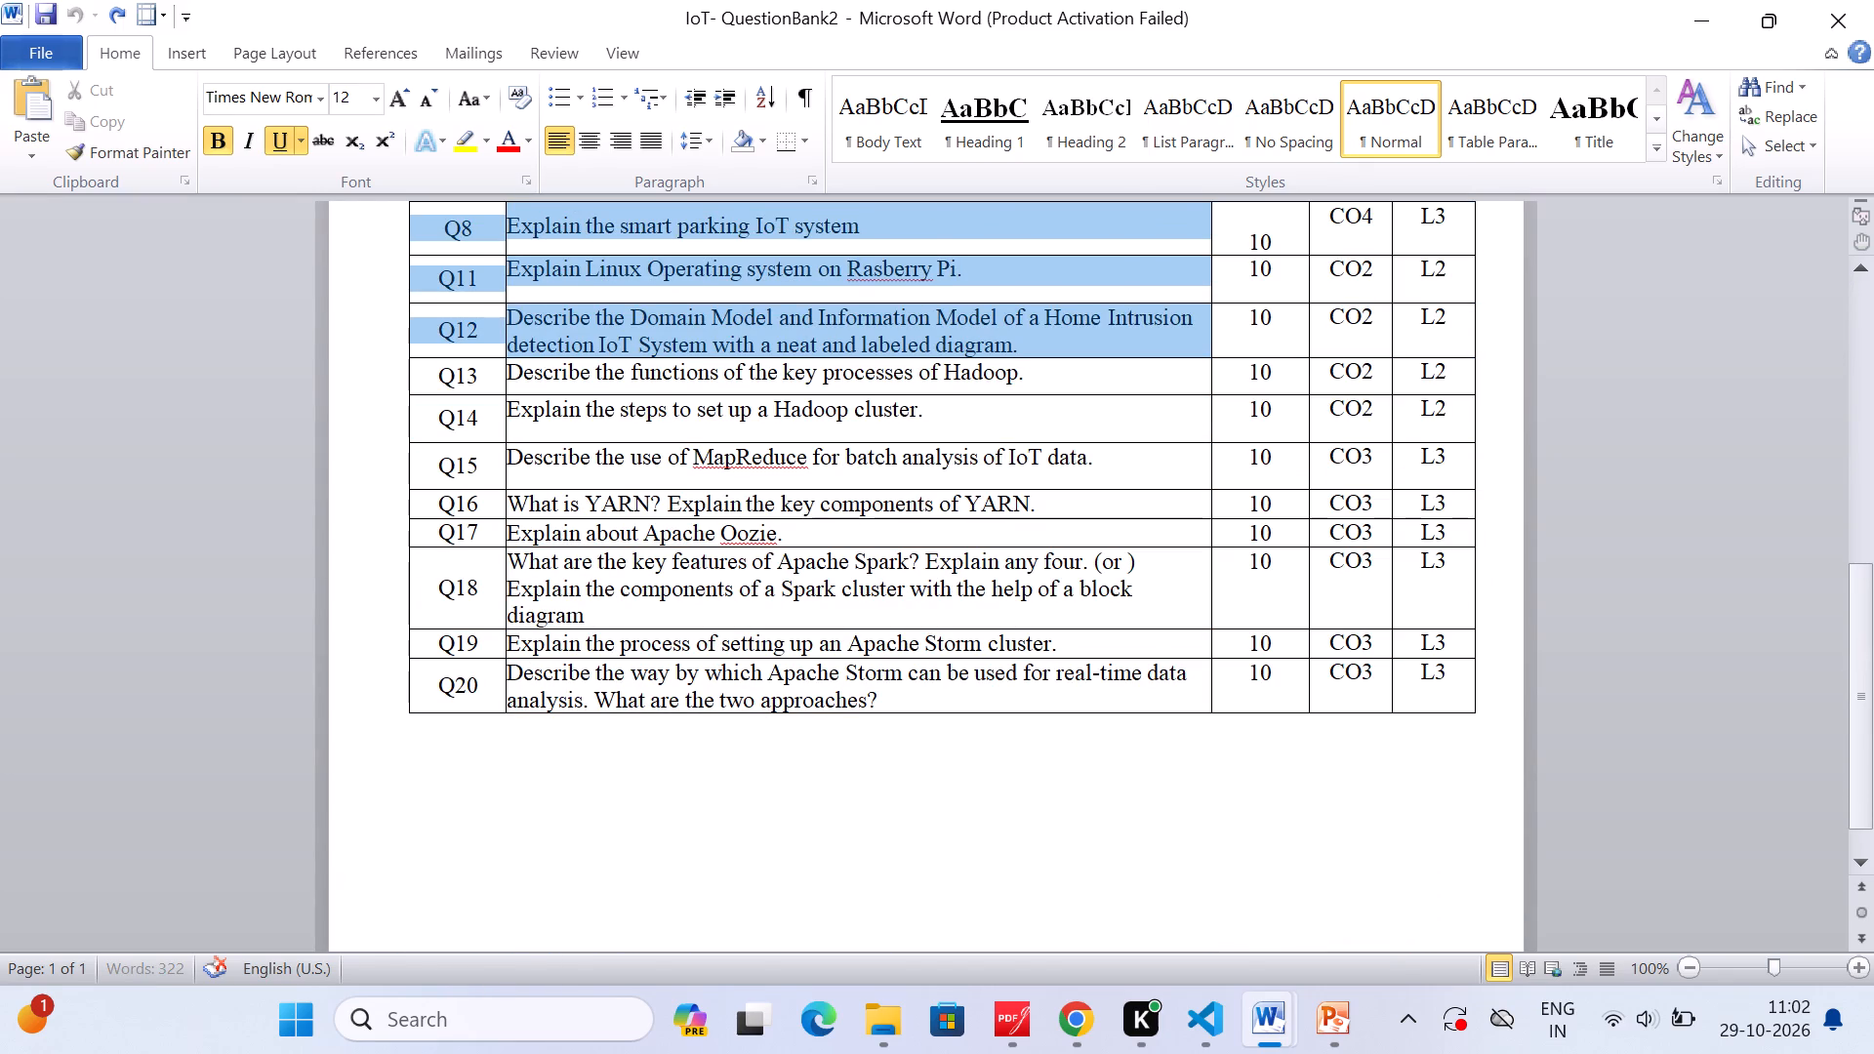
pyautogui.moveTo(666, 336); pyautogui.dragTo(982, 310)
pyautogui.click(982, 310)
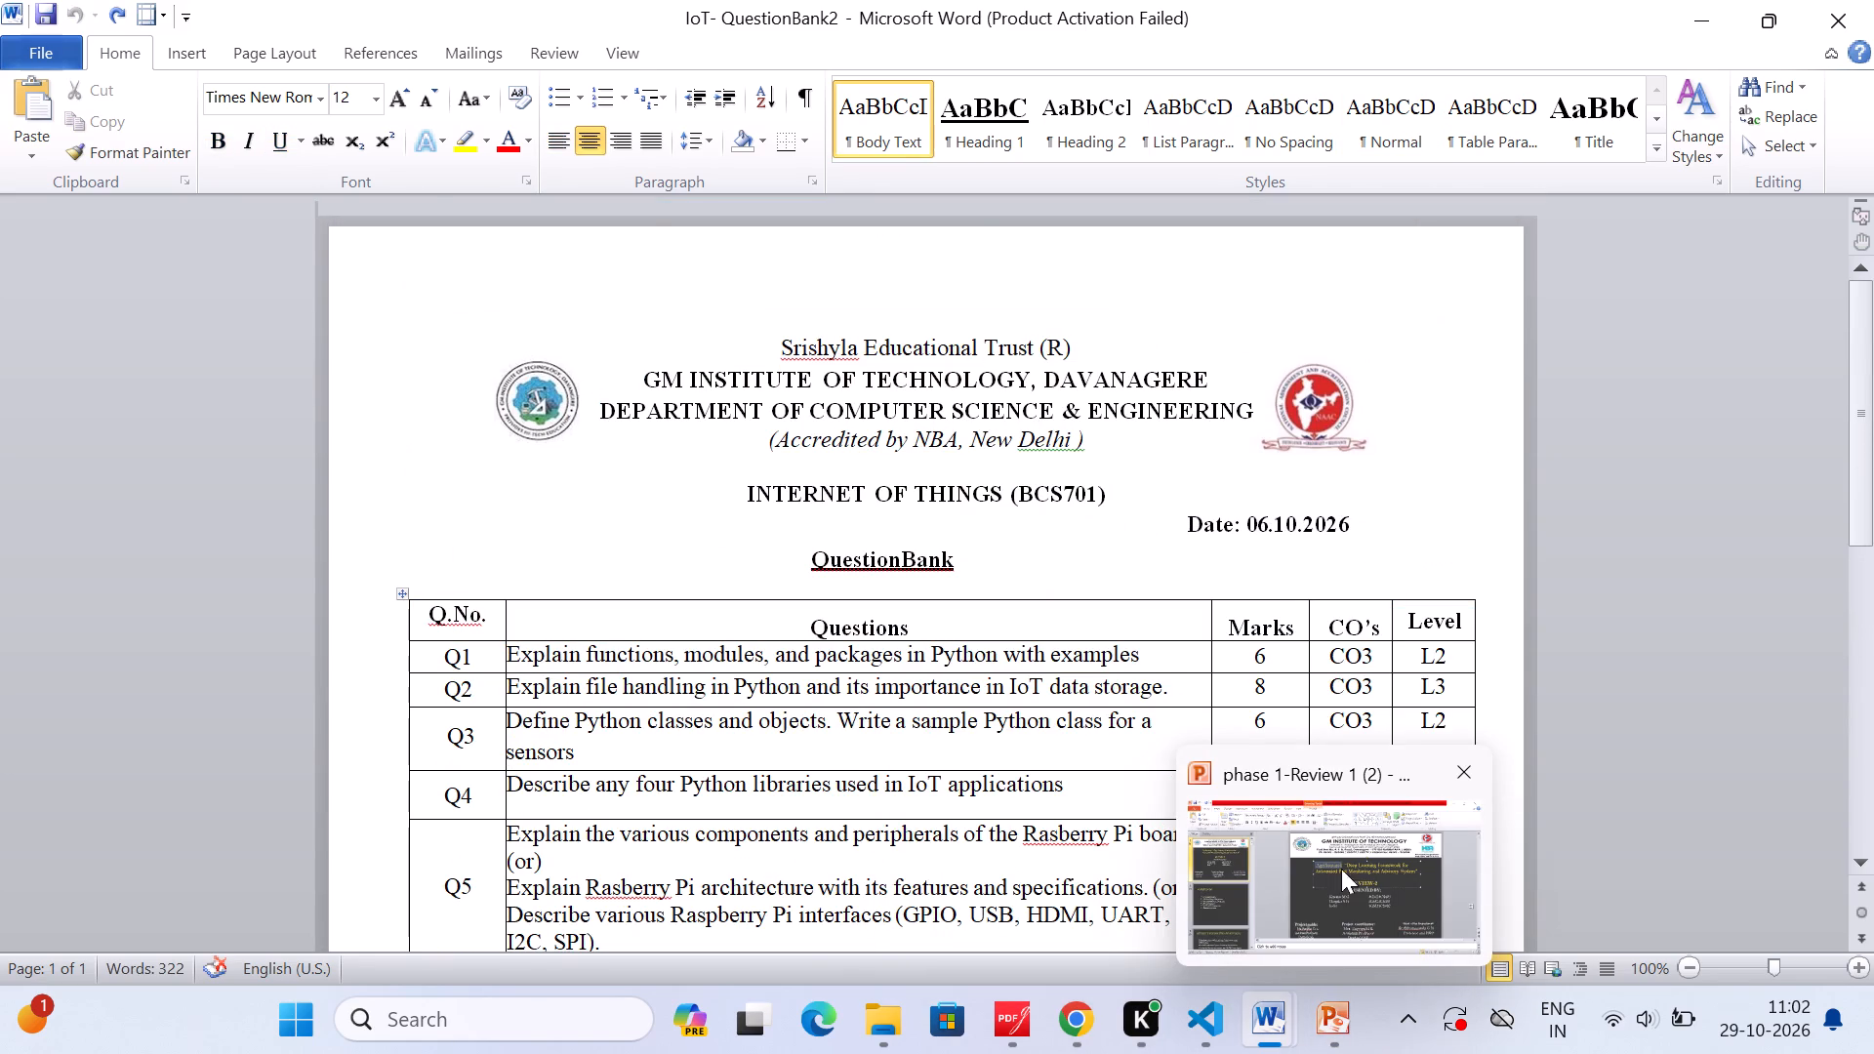
# Switch to the AgriSentinel Review-2 presentation in PowerPoint and on to the agrisentinel project's test_system.py in Visual Studio Code.
pyautogui.click(1341, 916)
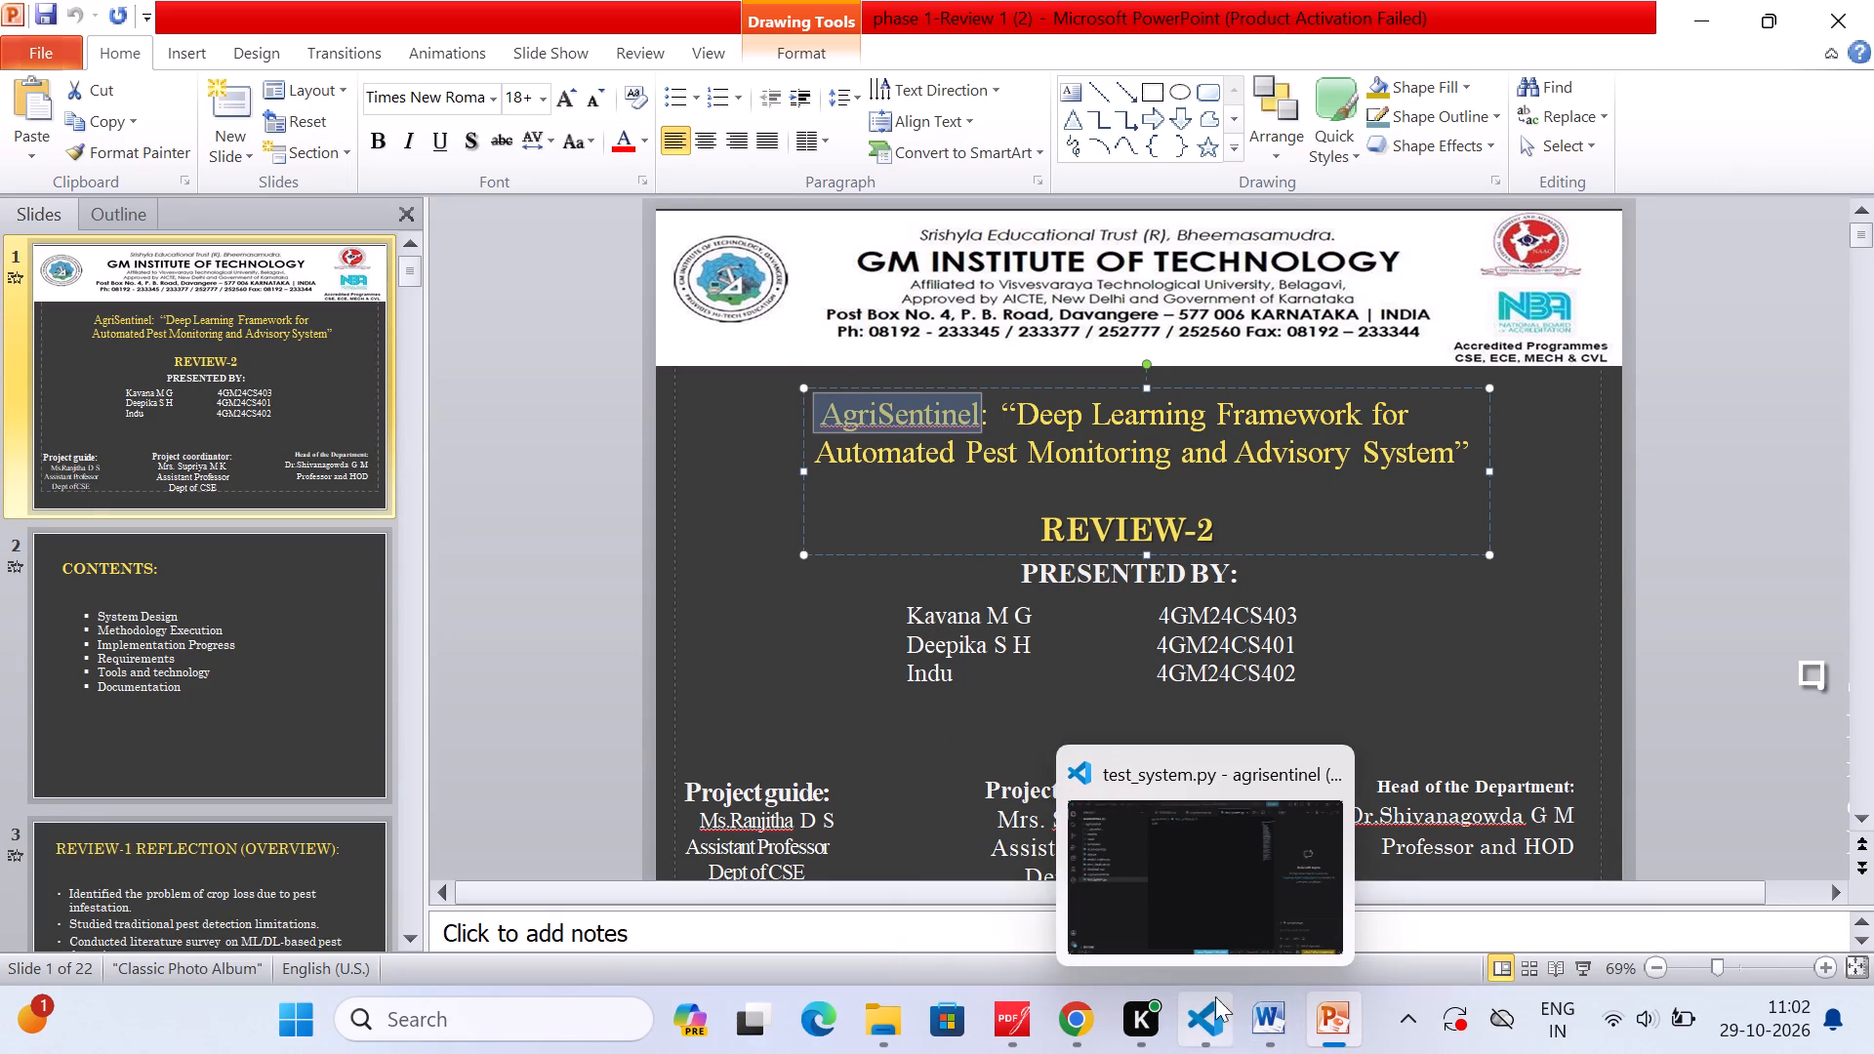
pyautogui.click(1208, 882)
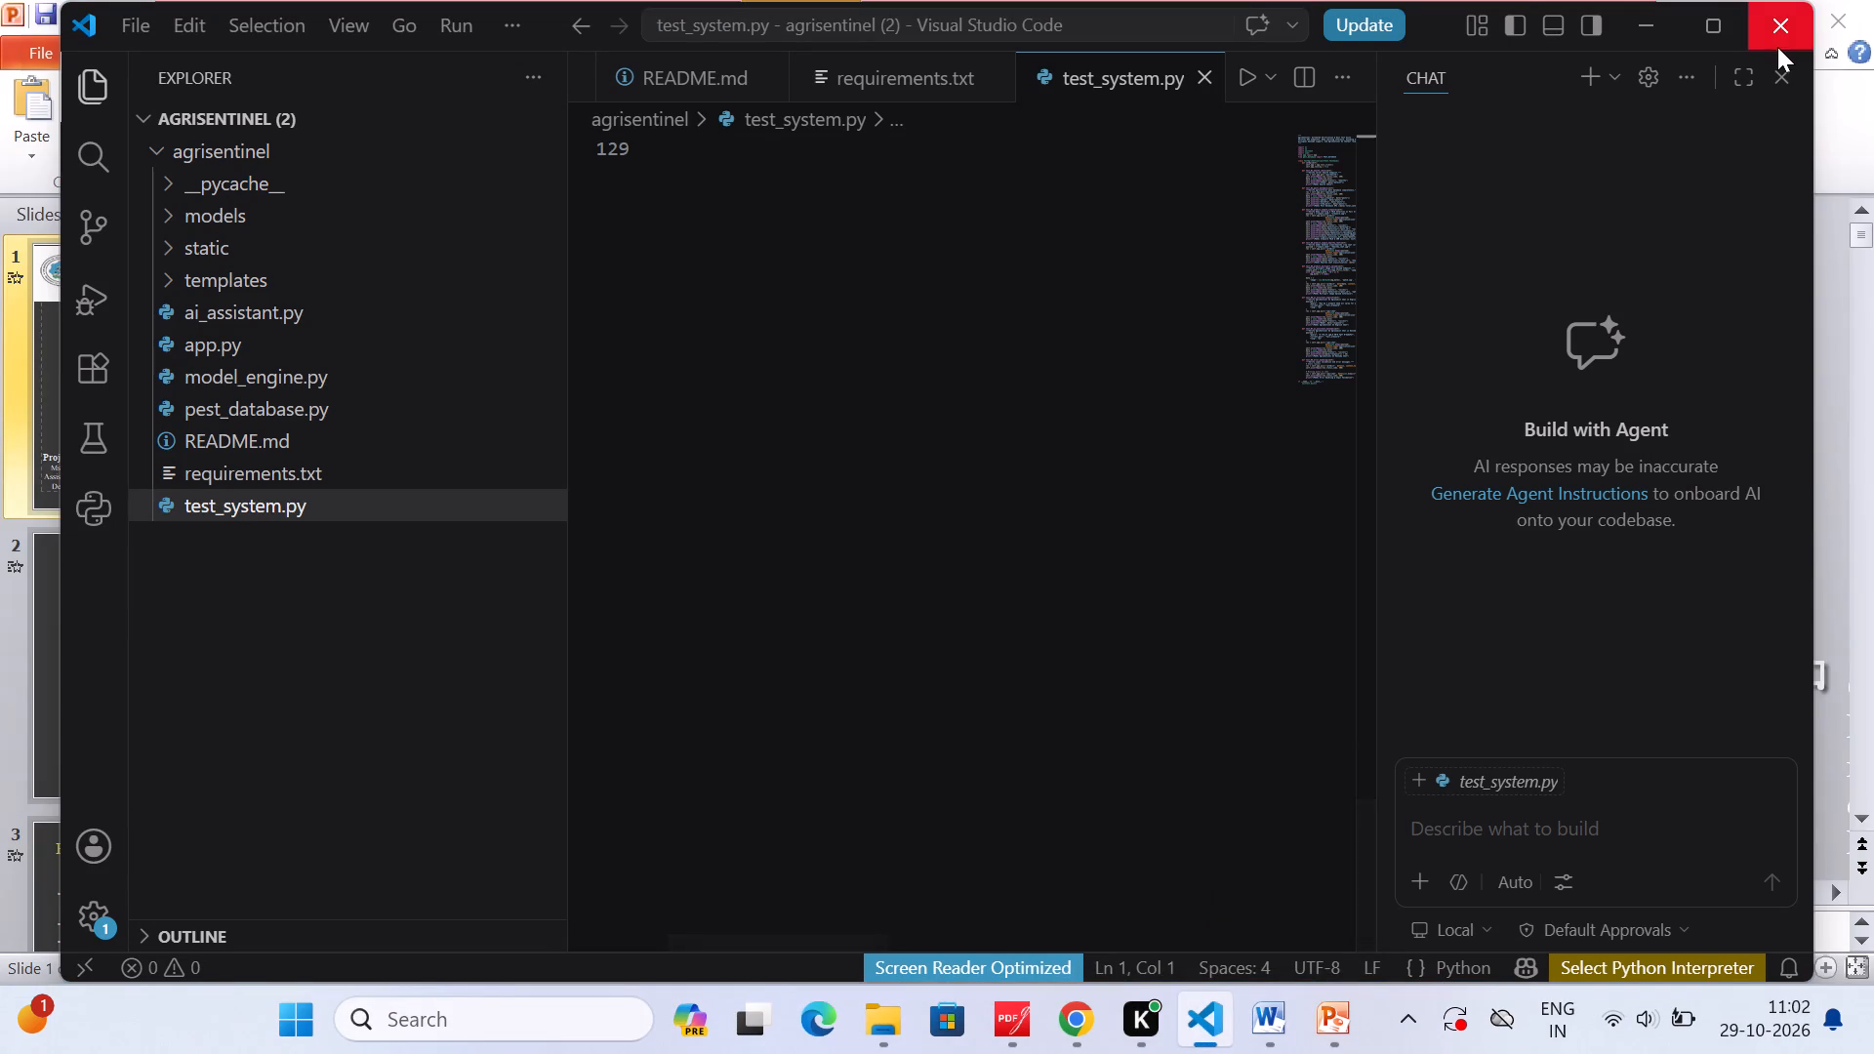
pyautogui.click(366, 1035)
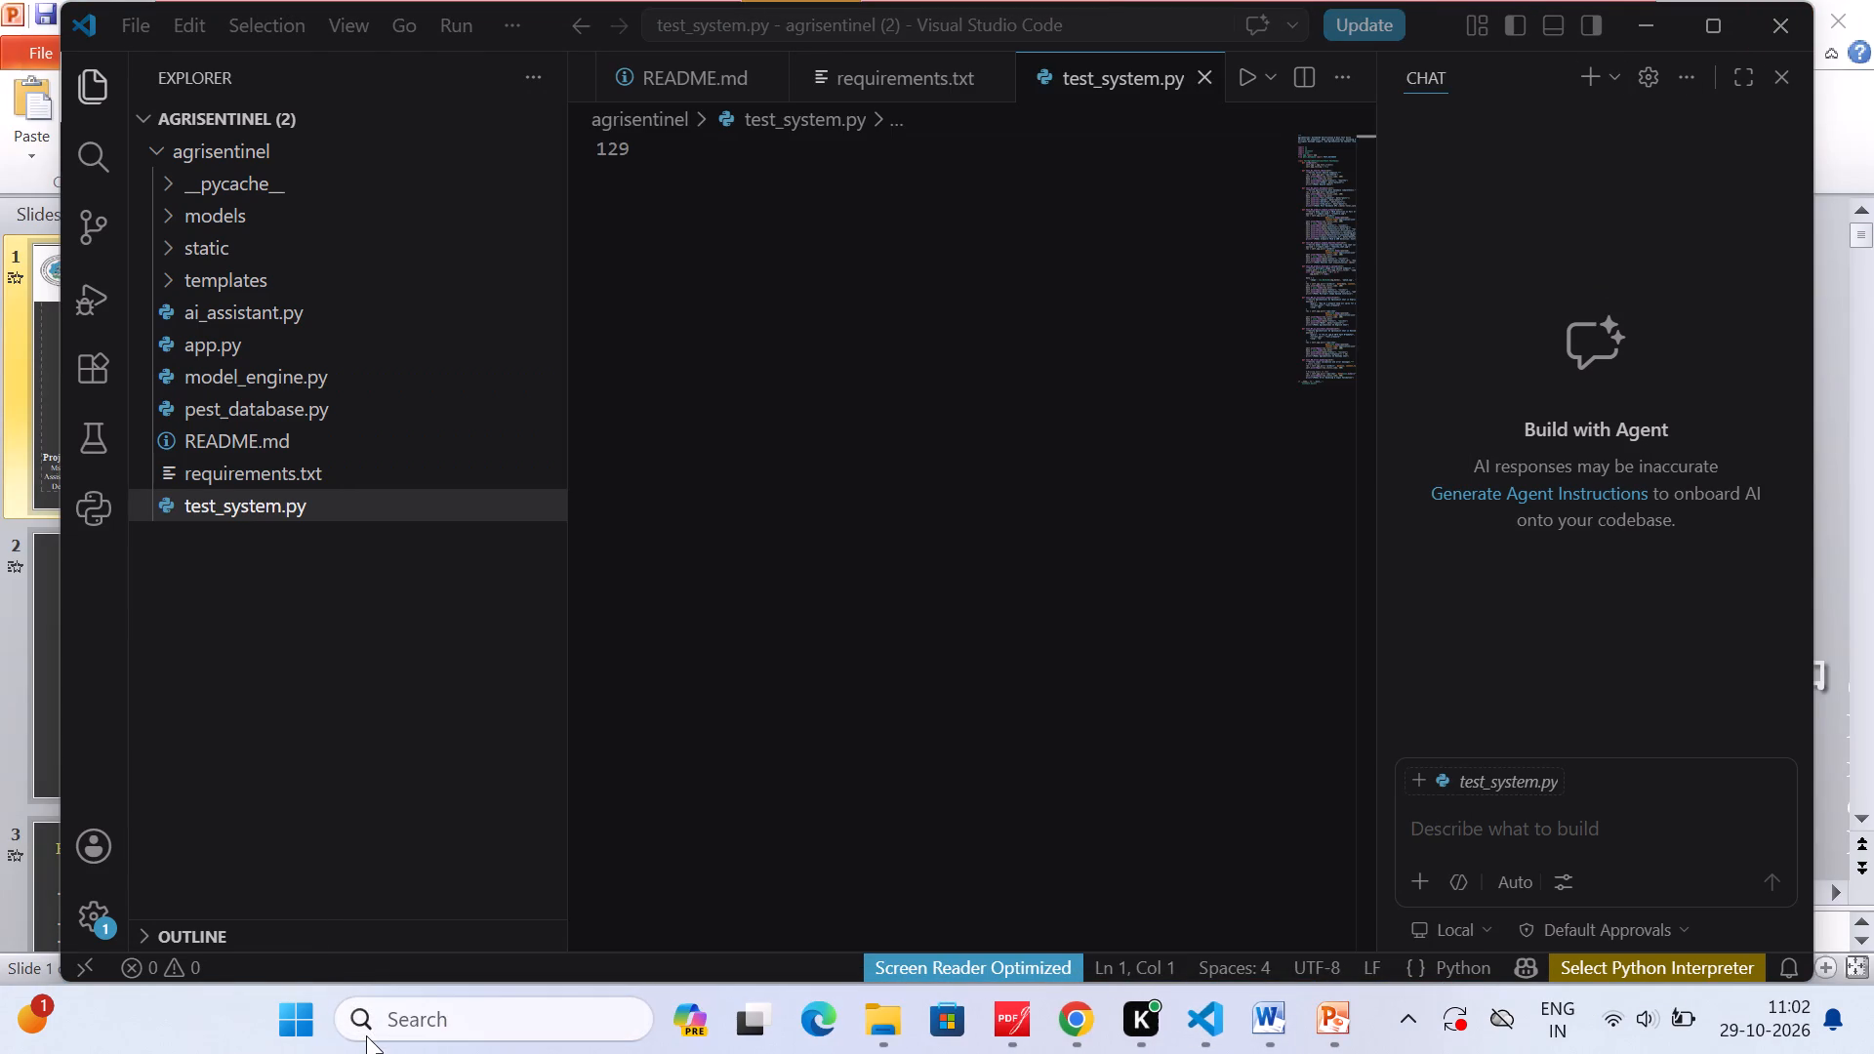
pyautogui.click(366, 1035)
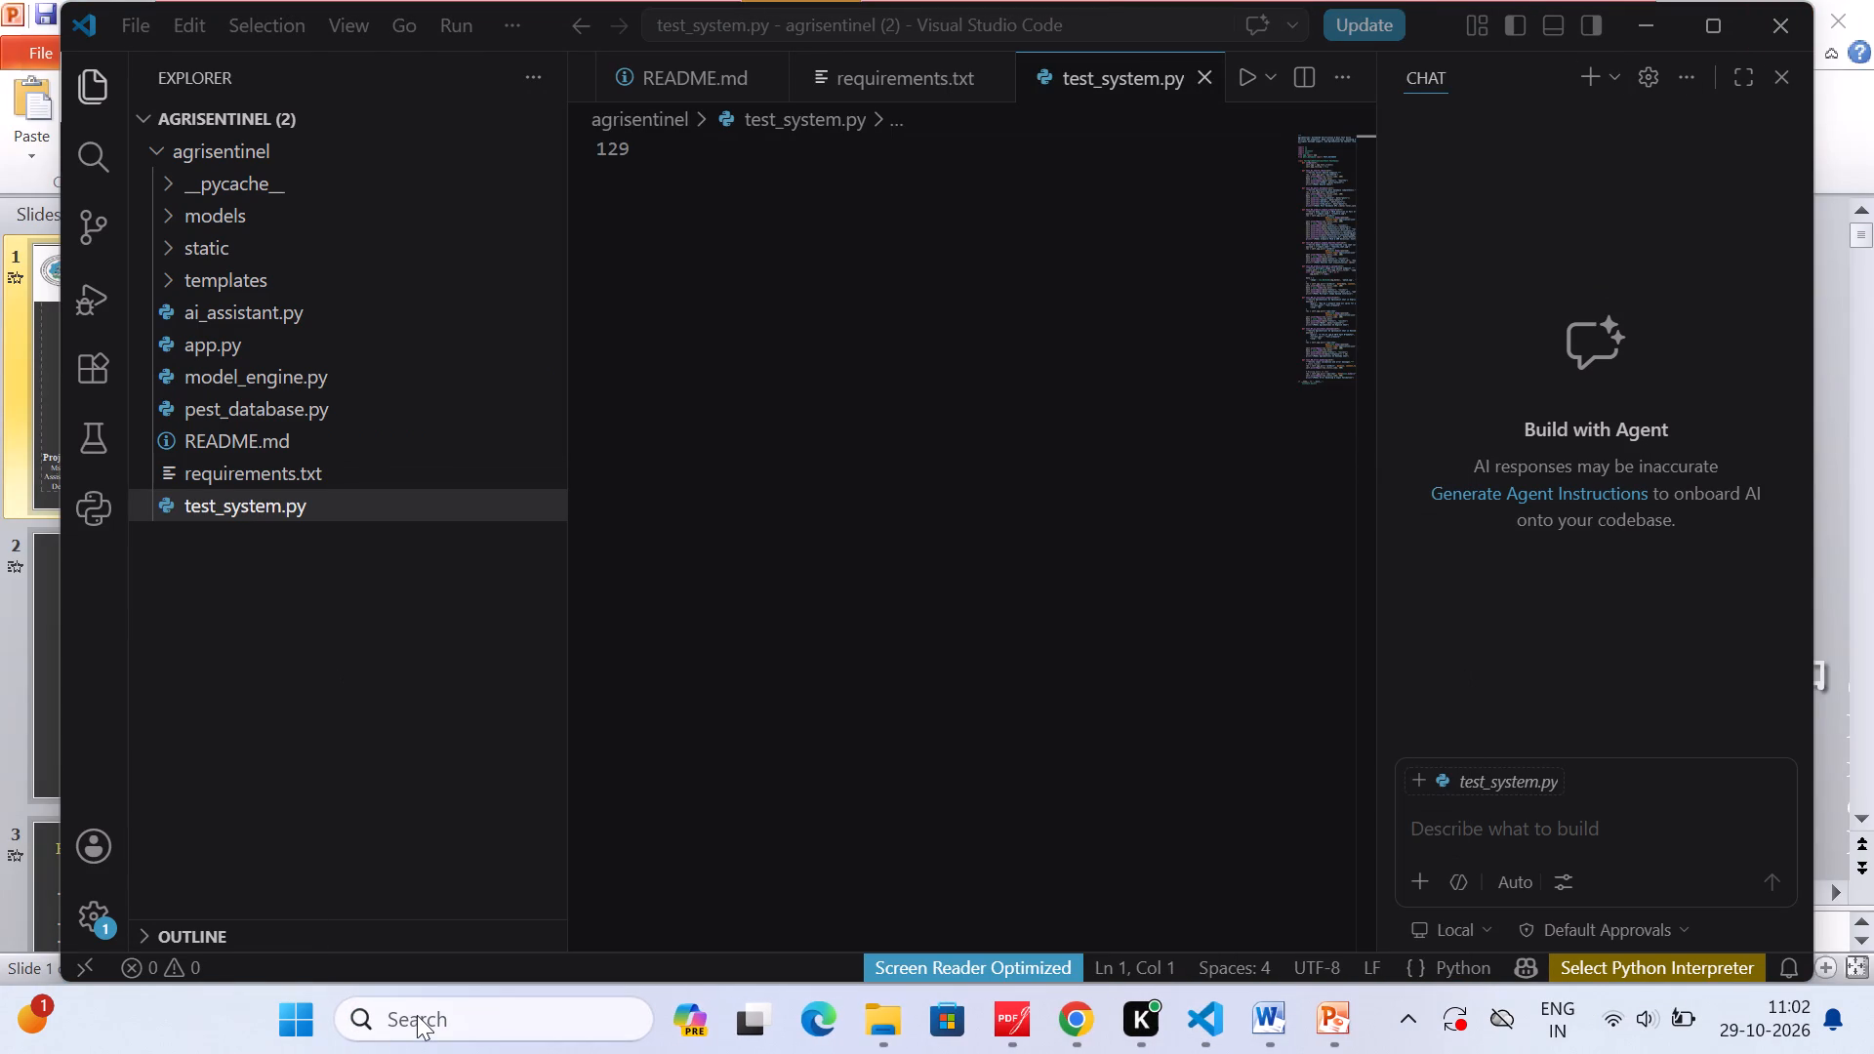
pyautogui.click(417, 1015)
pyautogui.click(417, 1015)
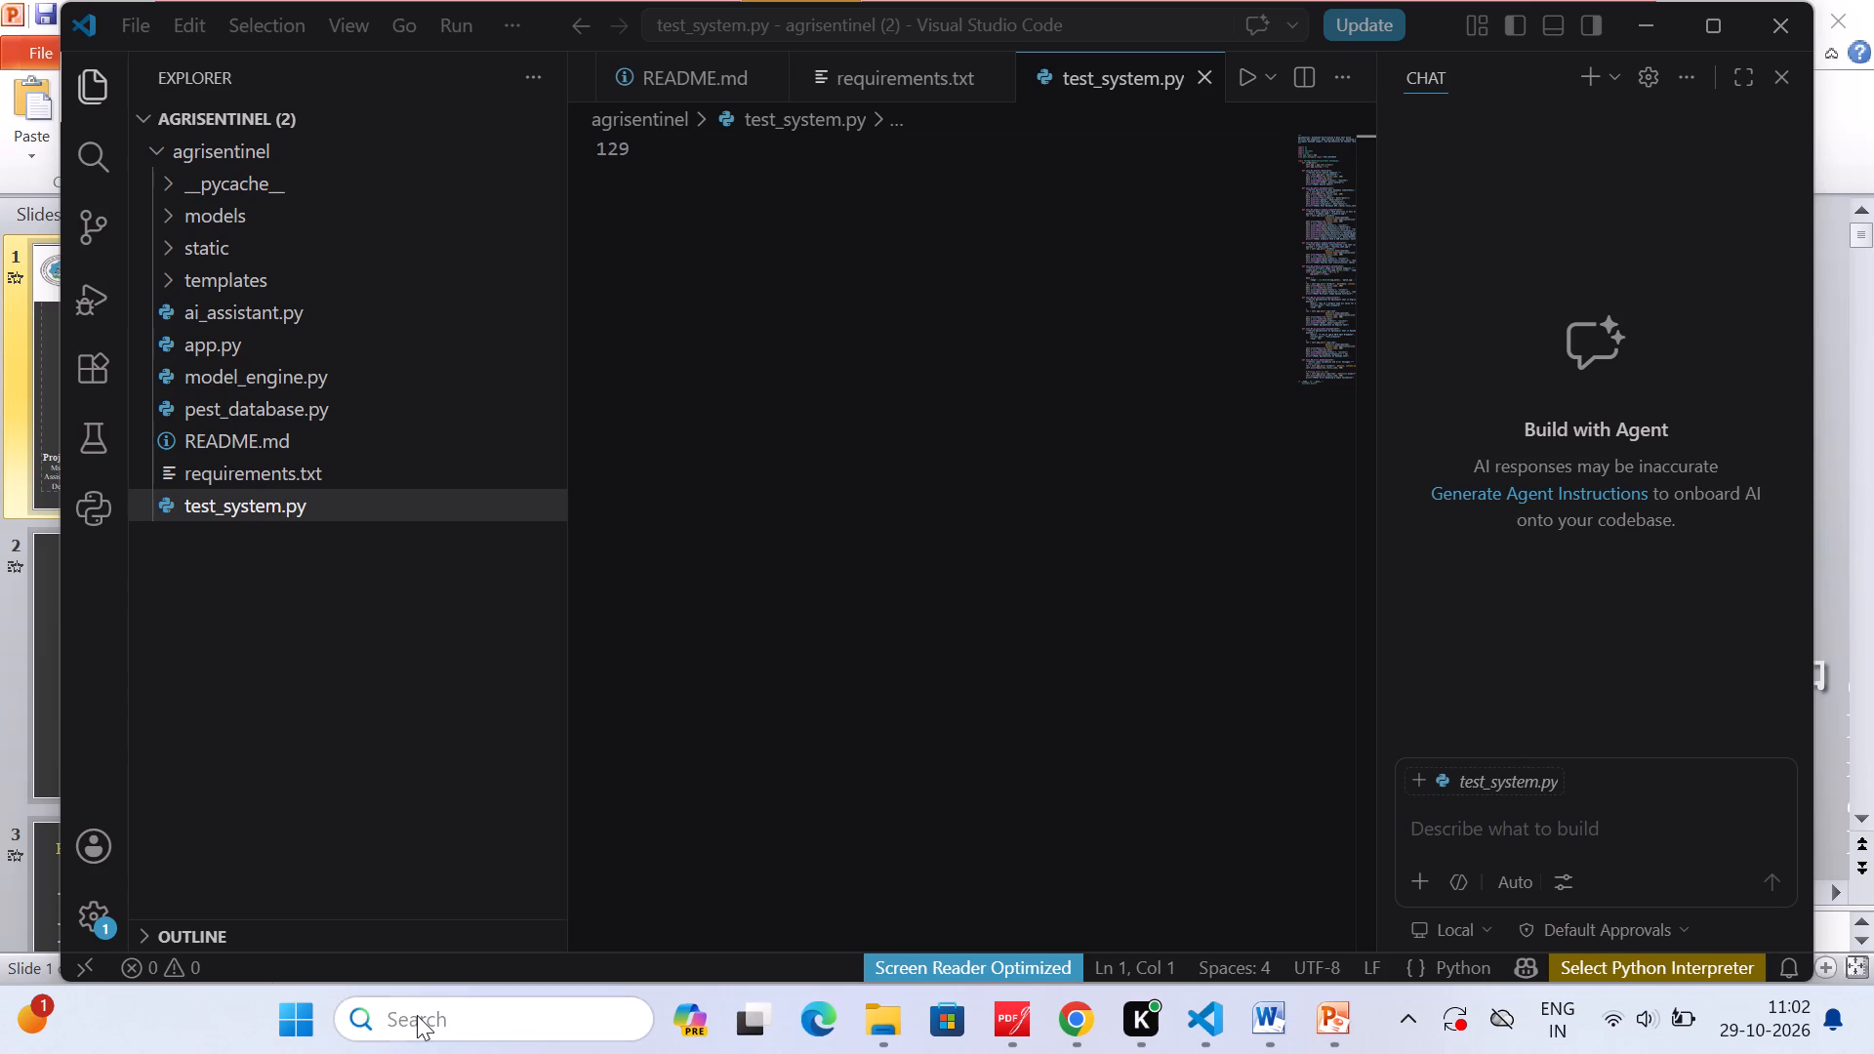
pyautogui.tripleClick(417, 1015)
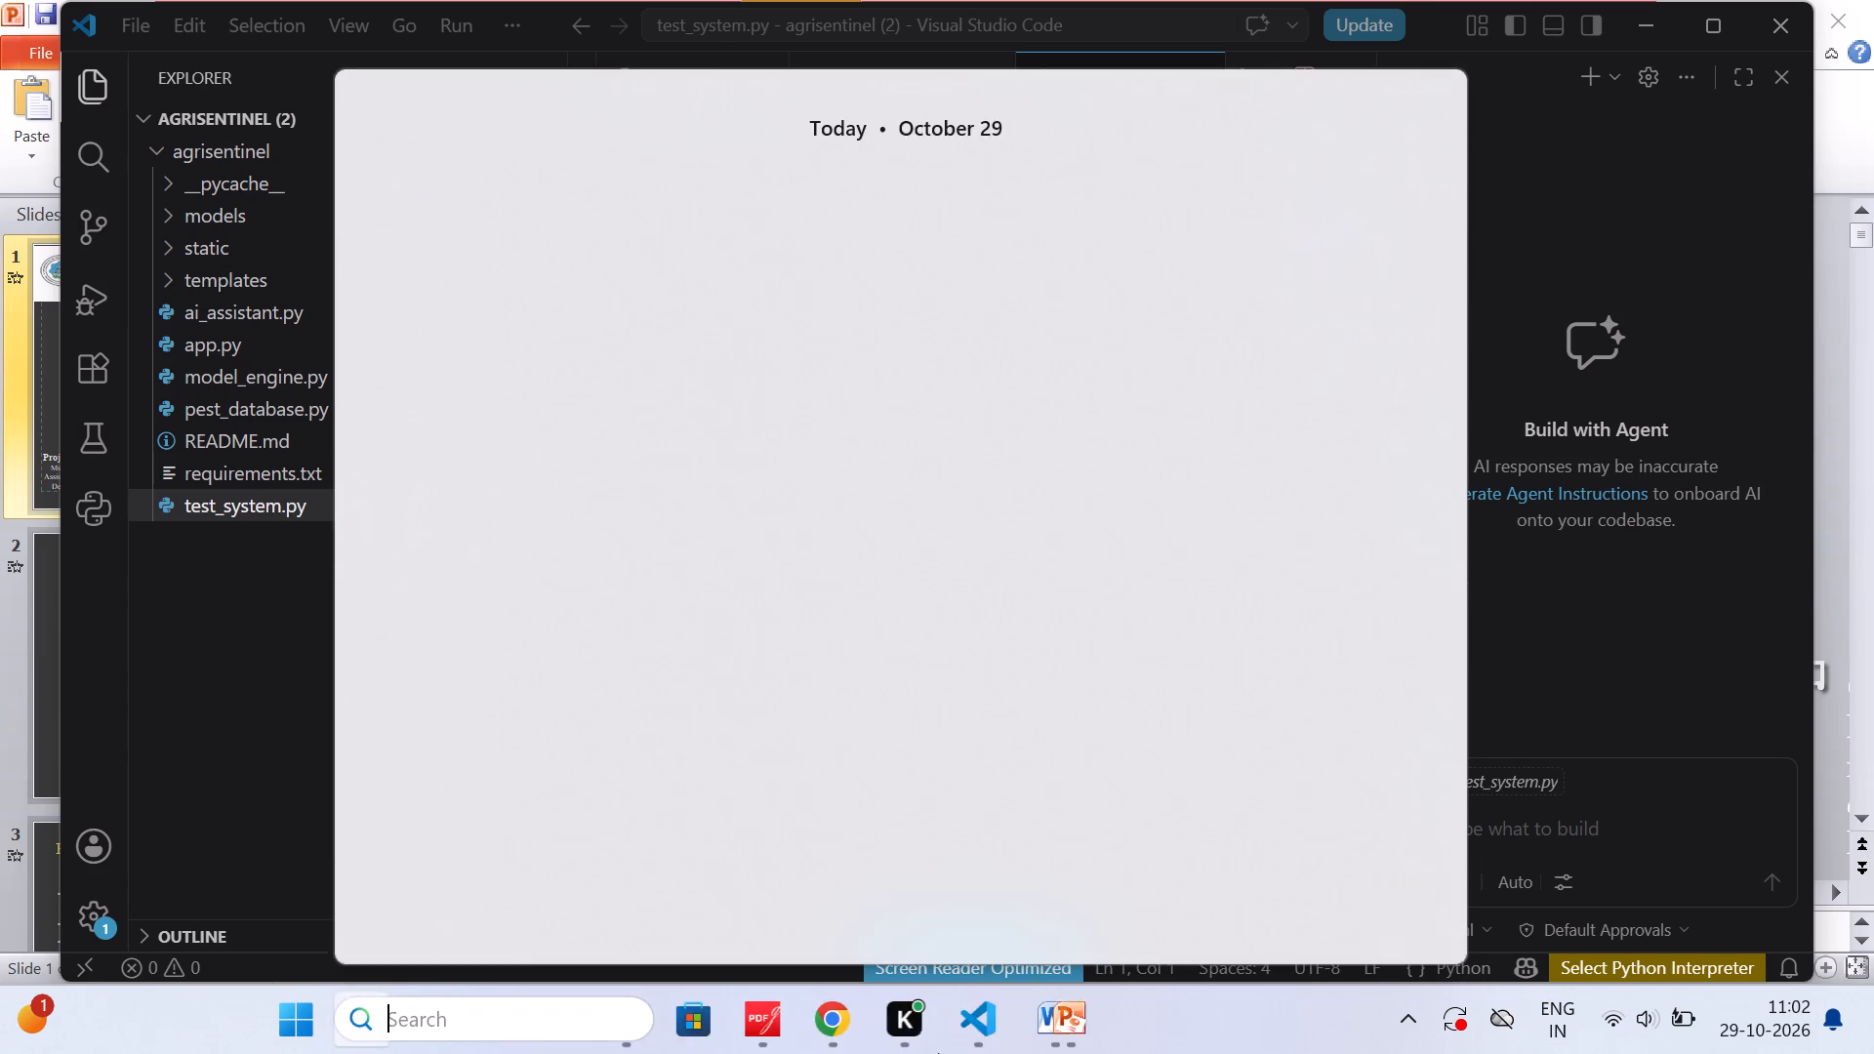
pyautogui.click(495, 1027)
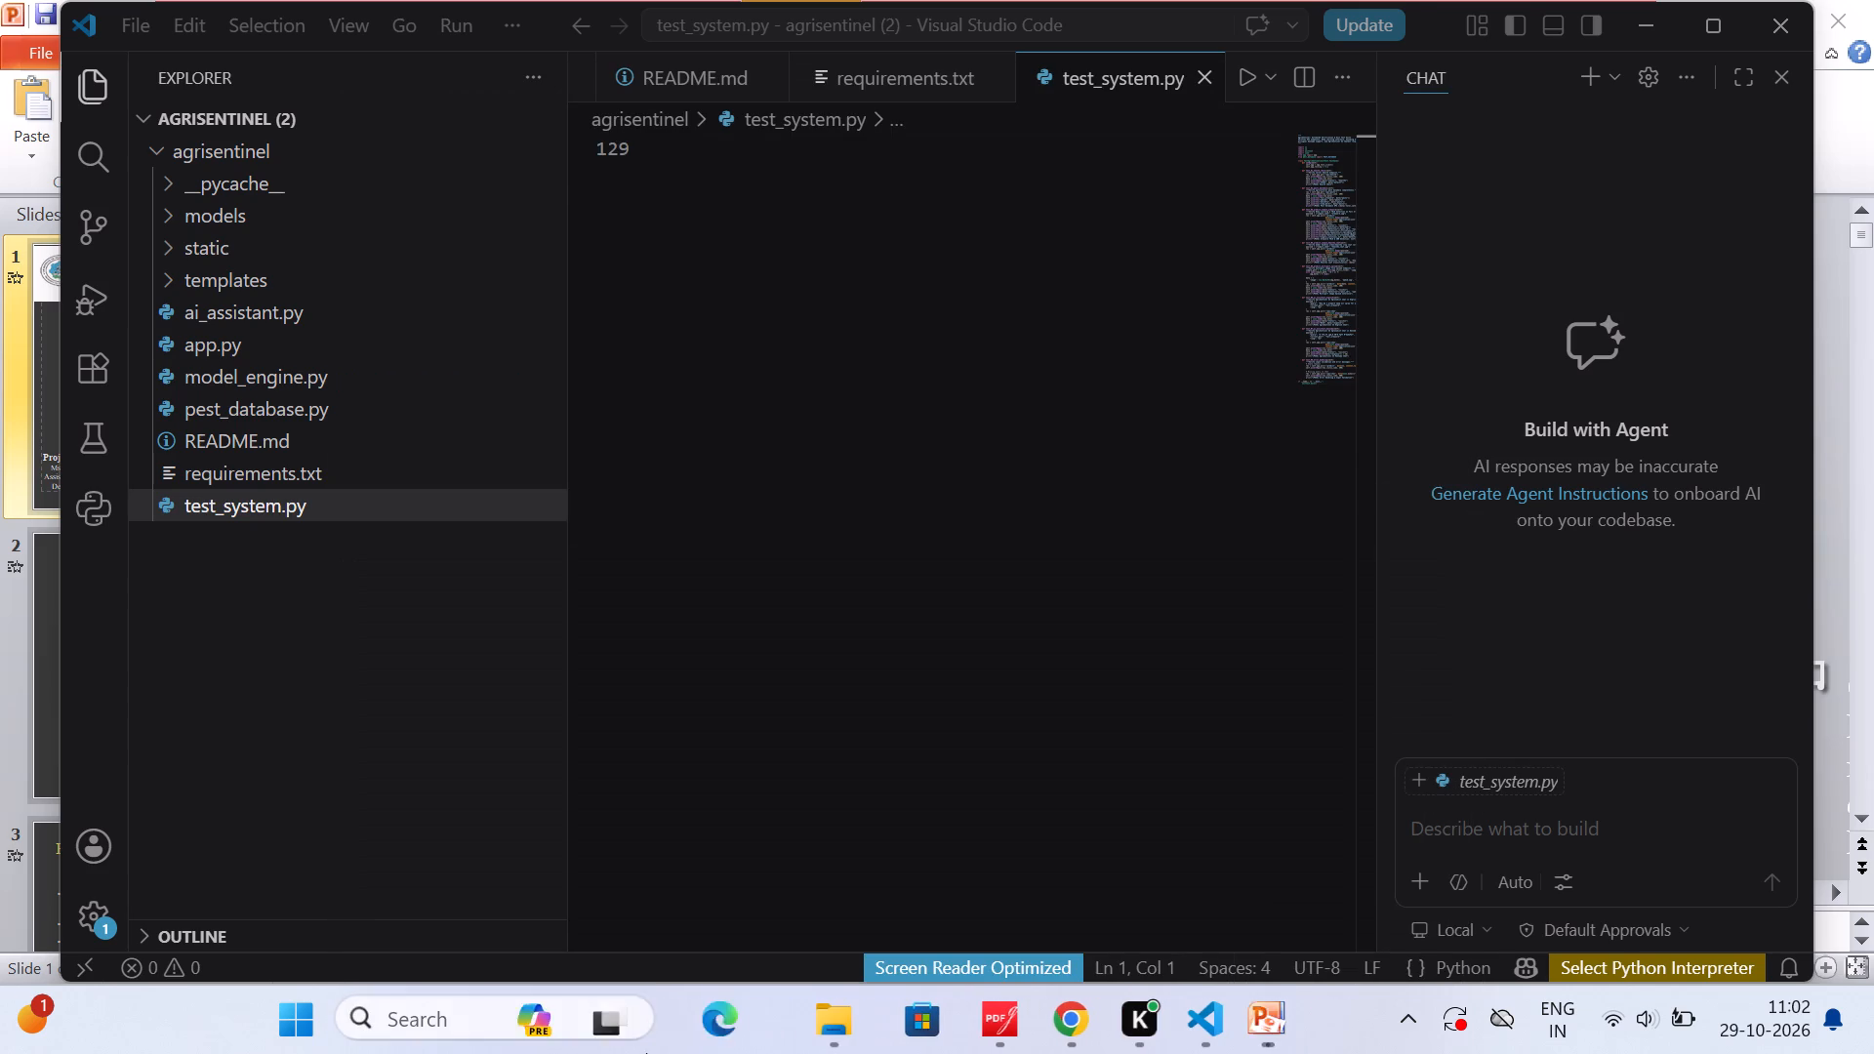
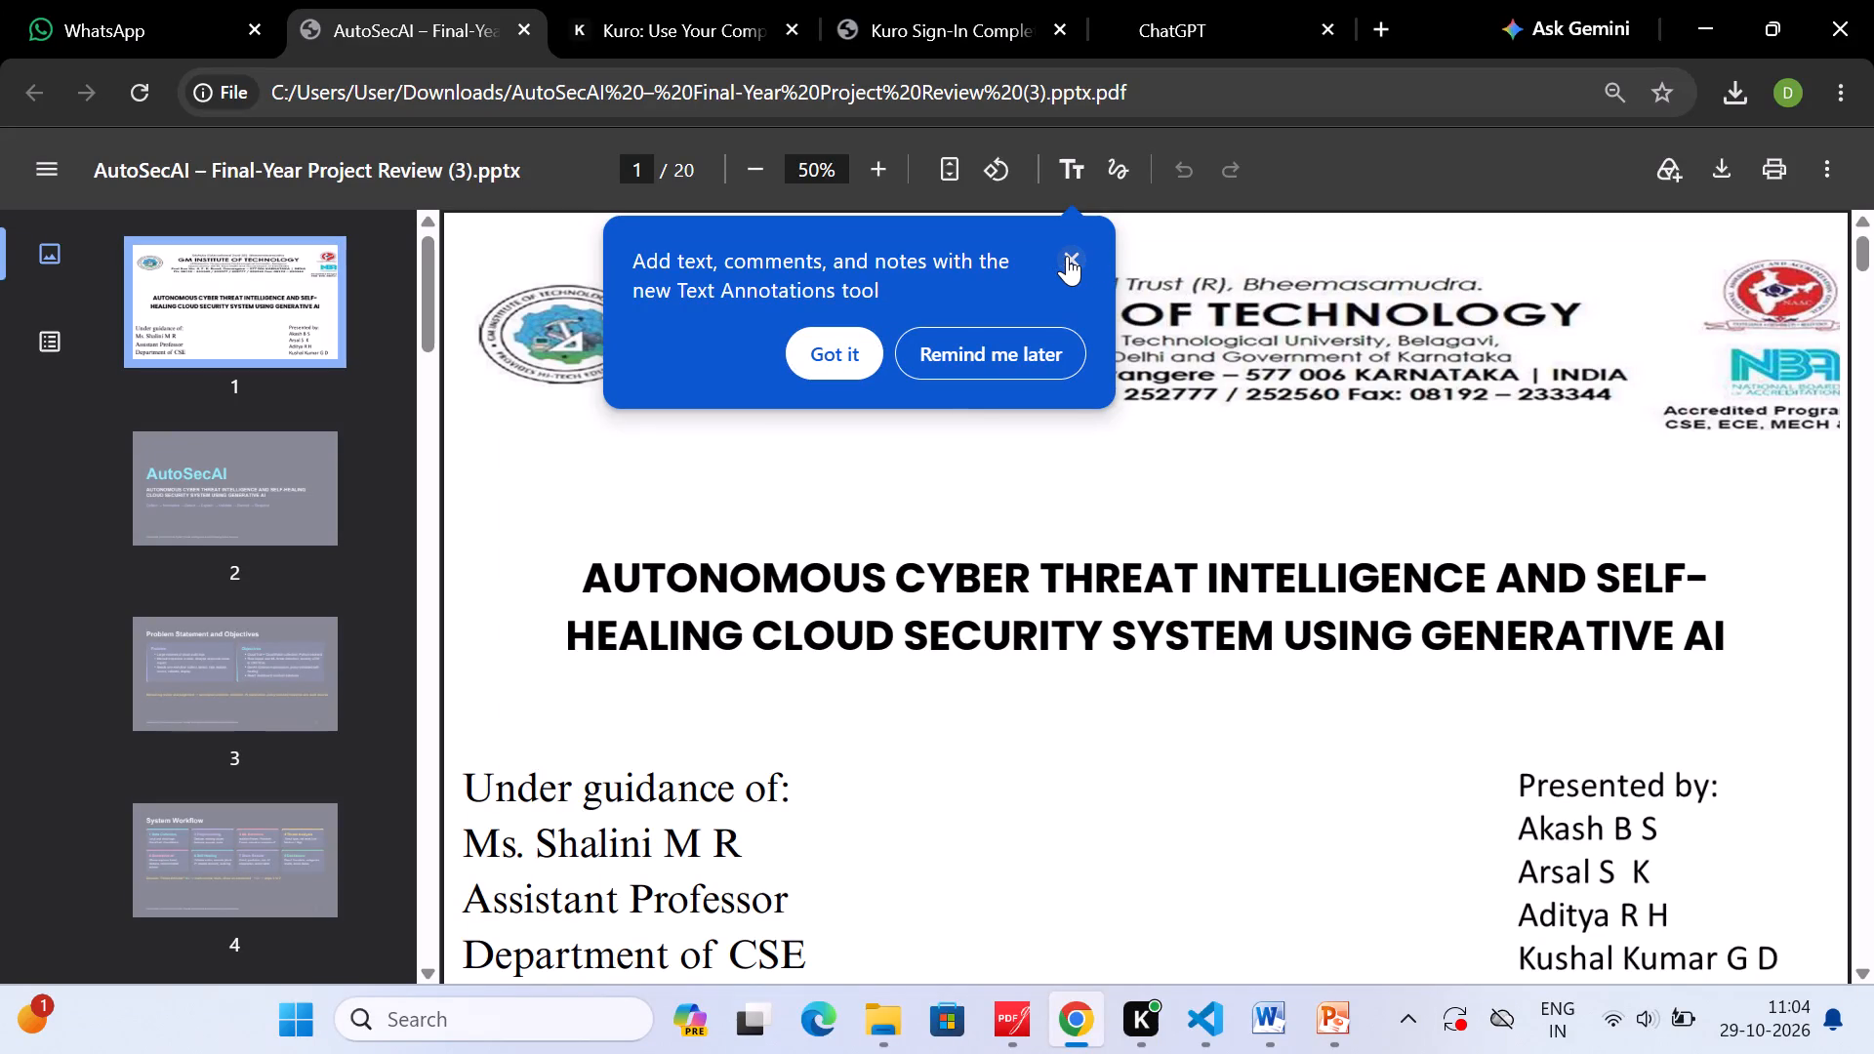
# Look through the AutoSecAI final-year project review PDF from the title page to the Flowchart page, covering problem statement, detection rules, technology stack and limitations.
pyautogui.scroll(-1, 965, 491)
pyautogui.scroll(-2, 942, 637)
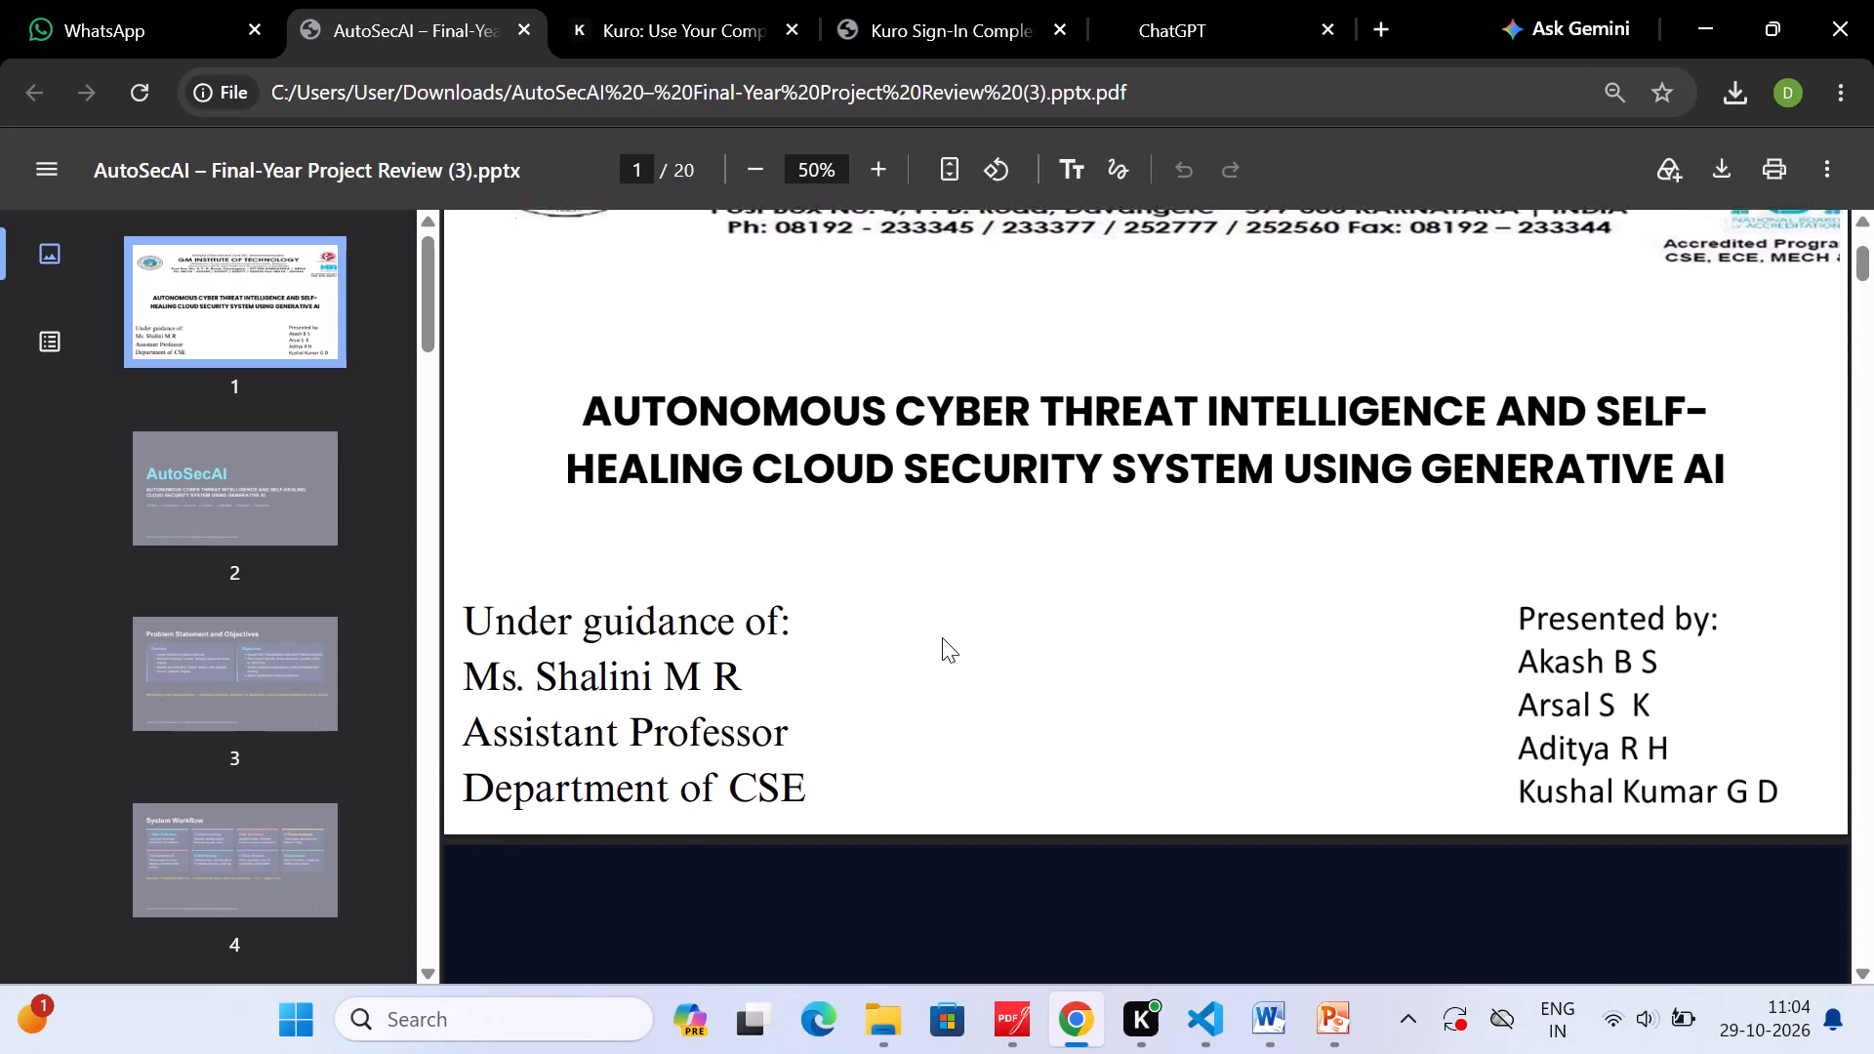
pyautogui.scroll(-9, 942, 637)
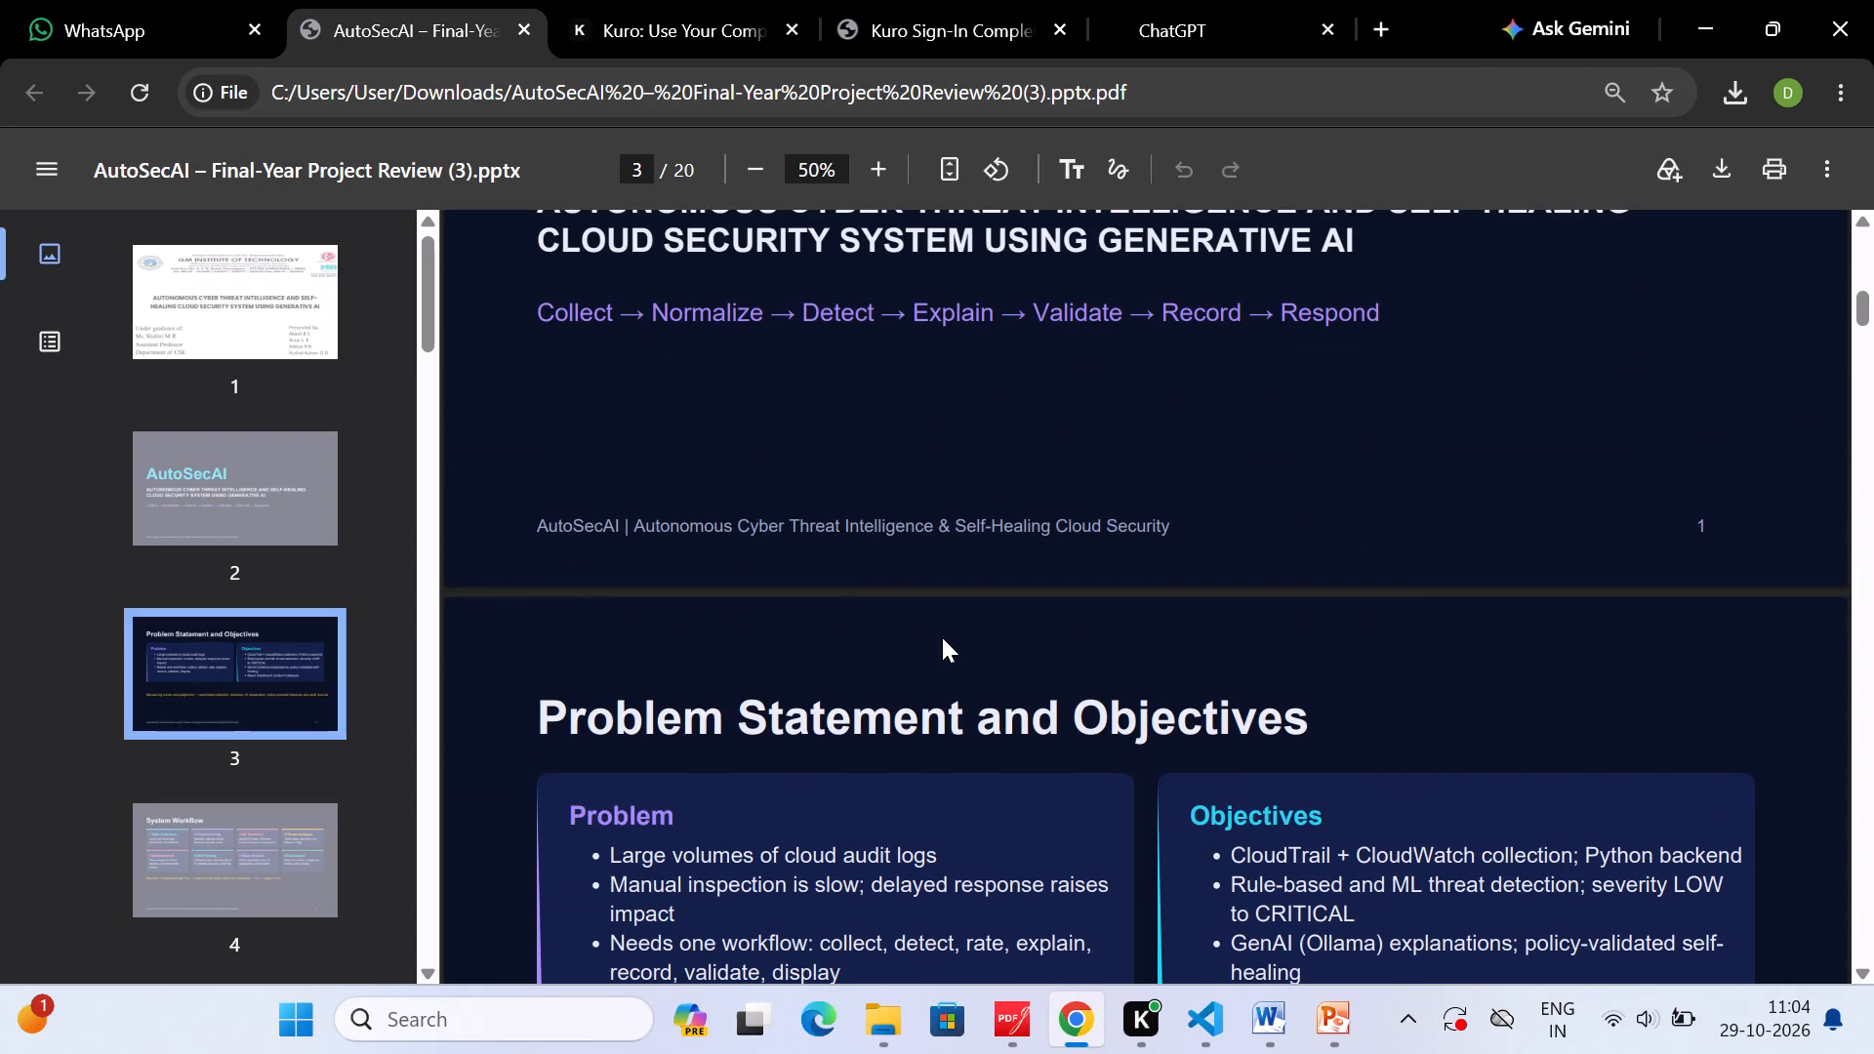
pyautogui.scroll(-8, 942, 637)
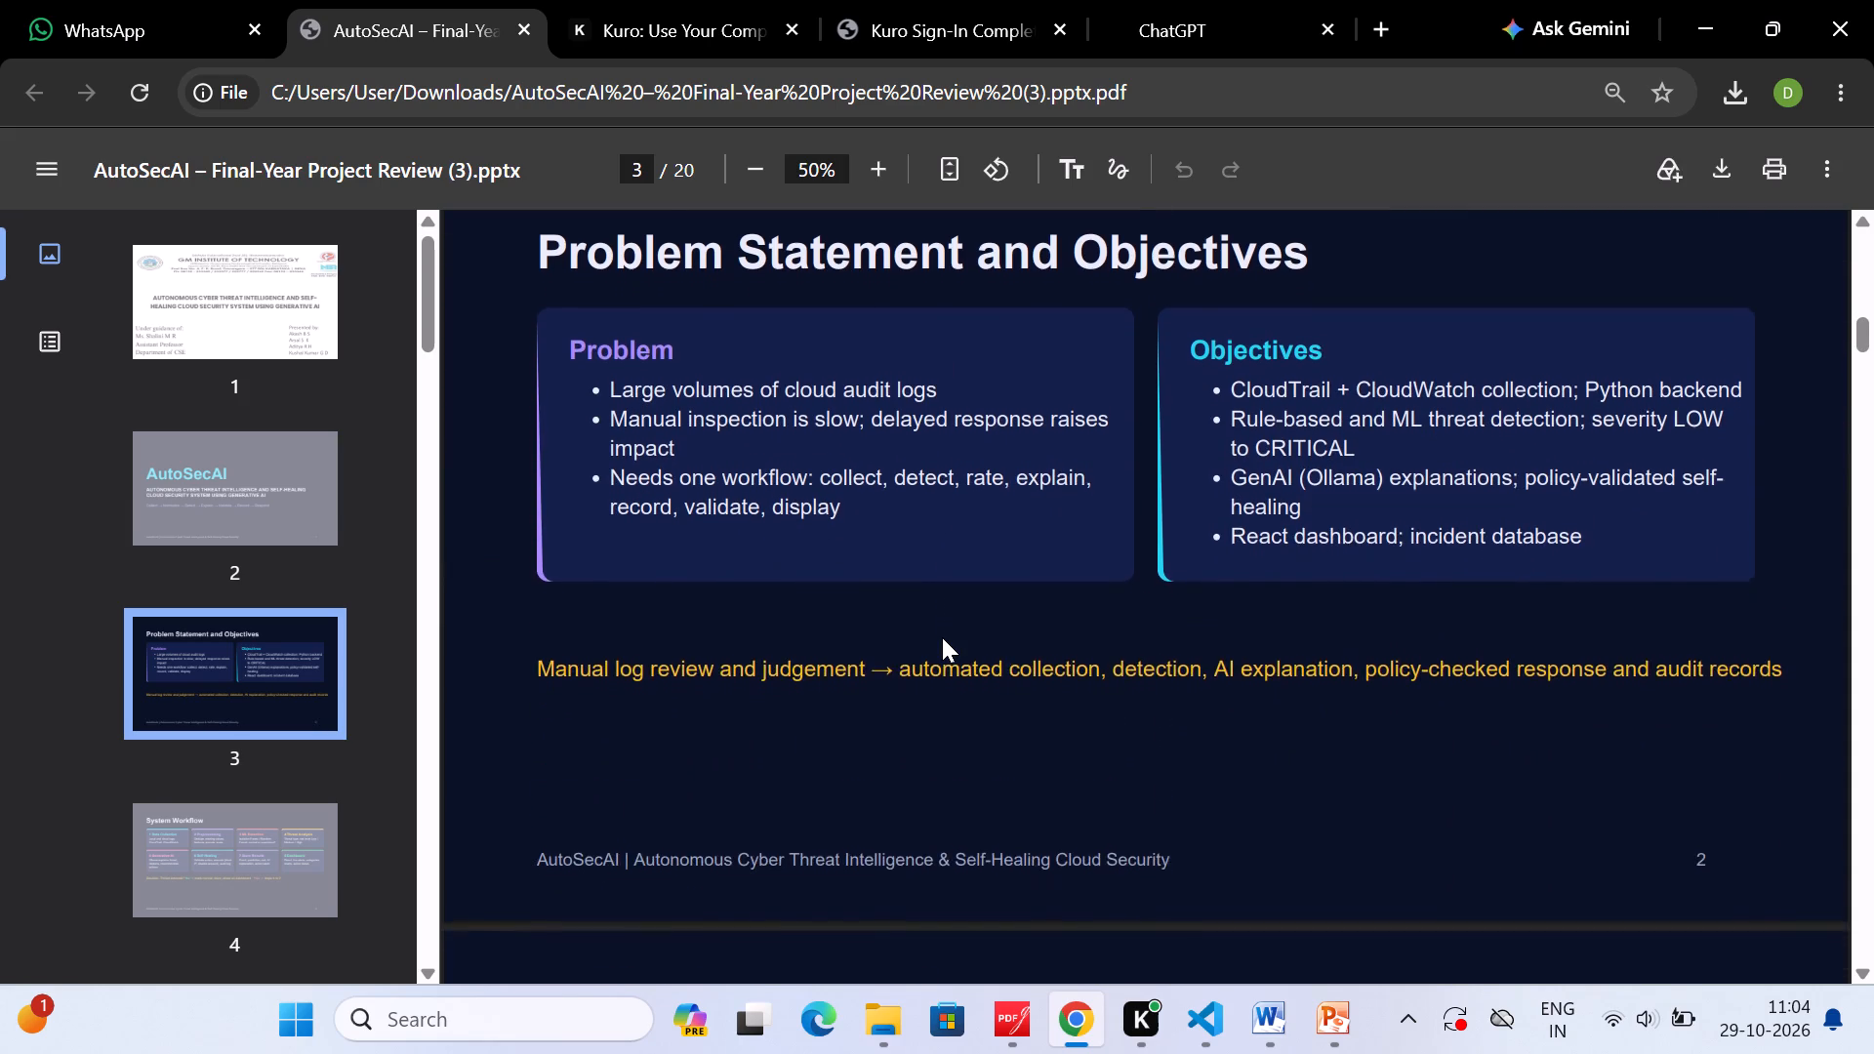
pyautogui.scroll(-9, 942, 637)
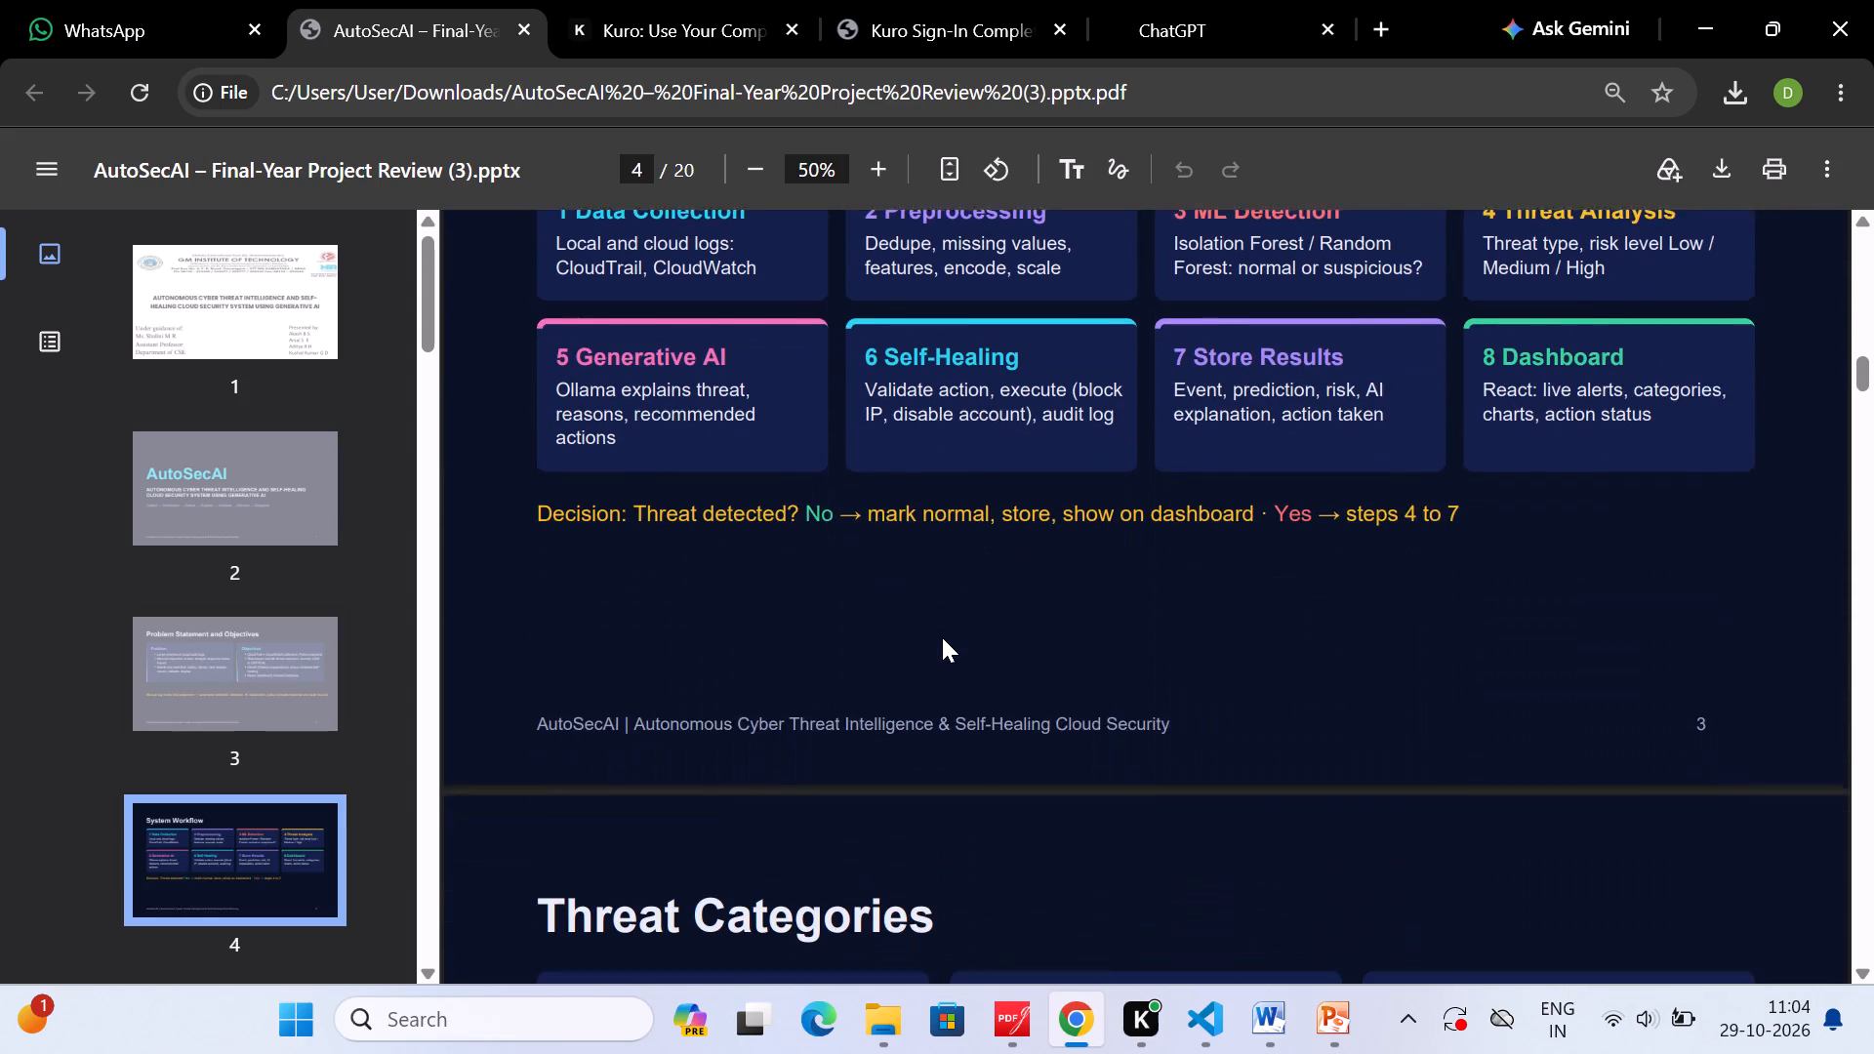
pyautogui.scroll(-9, 942, 637)
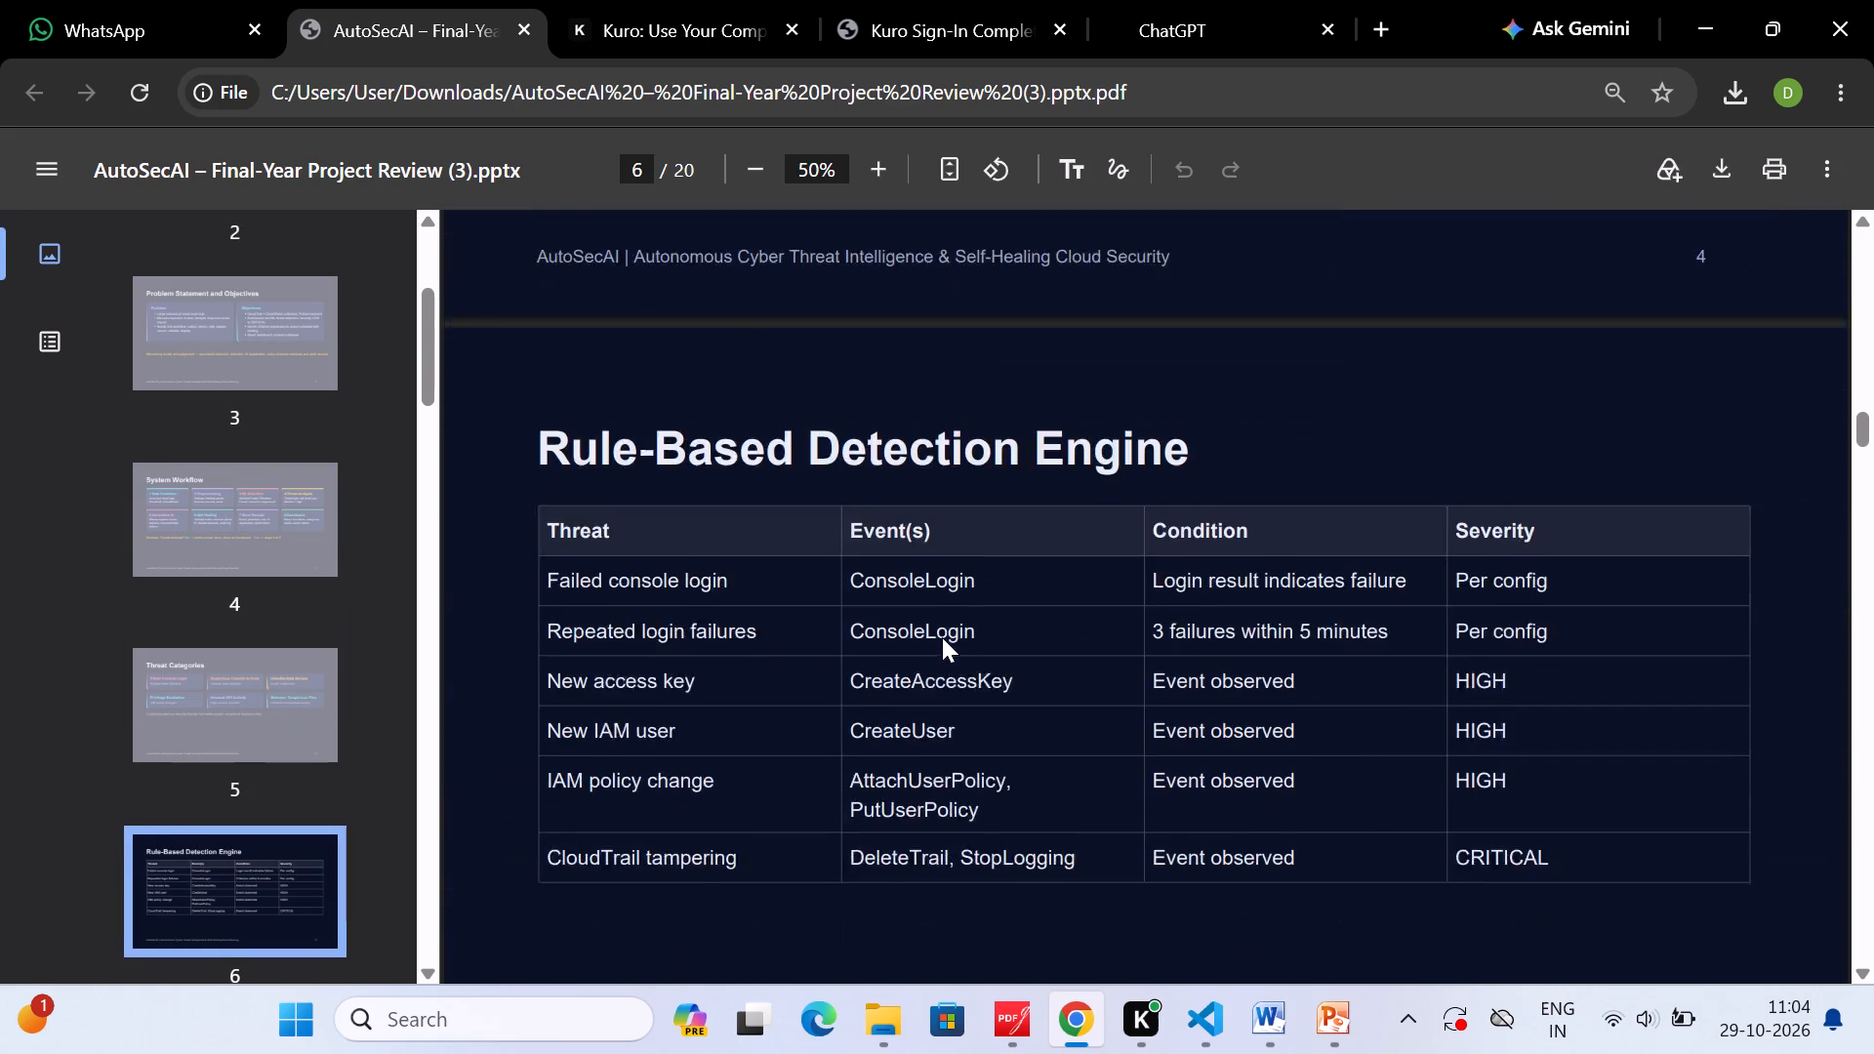
pyautogui.scroll(-9, 942, 637)
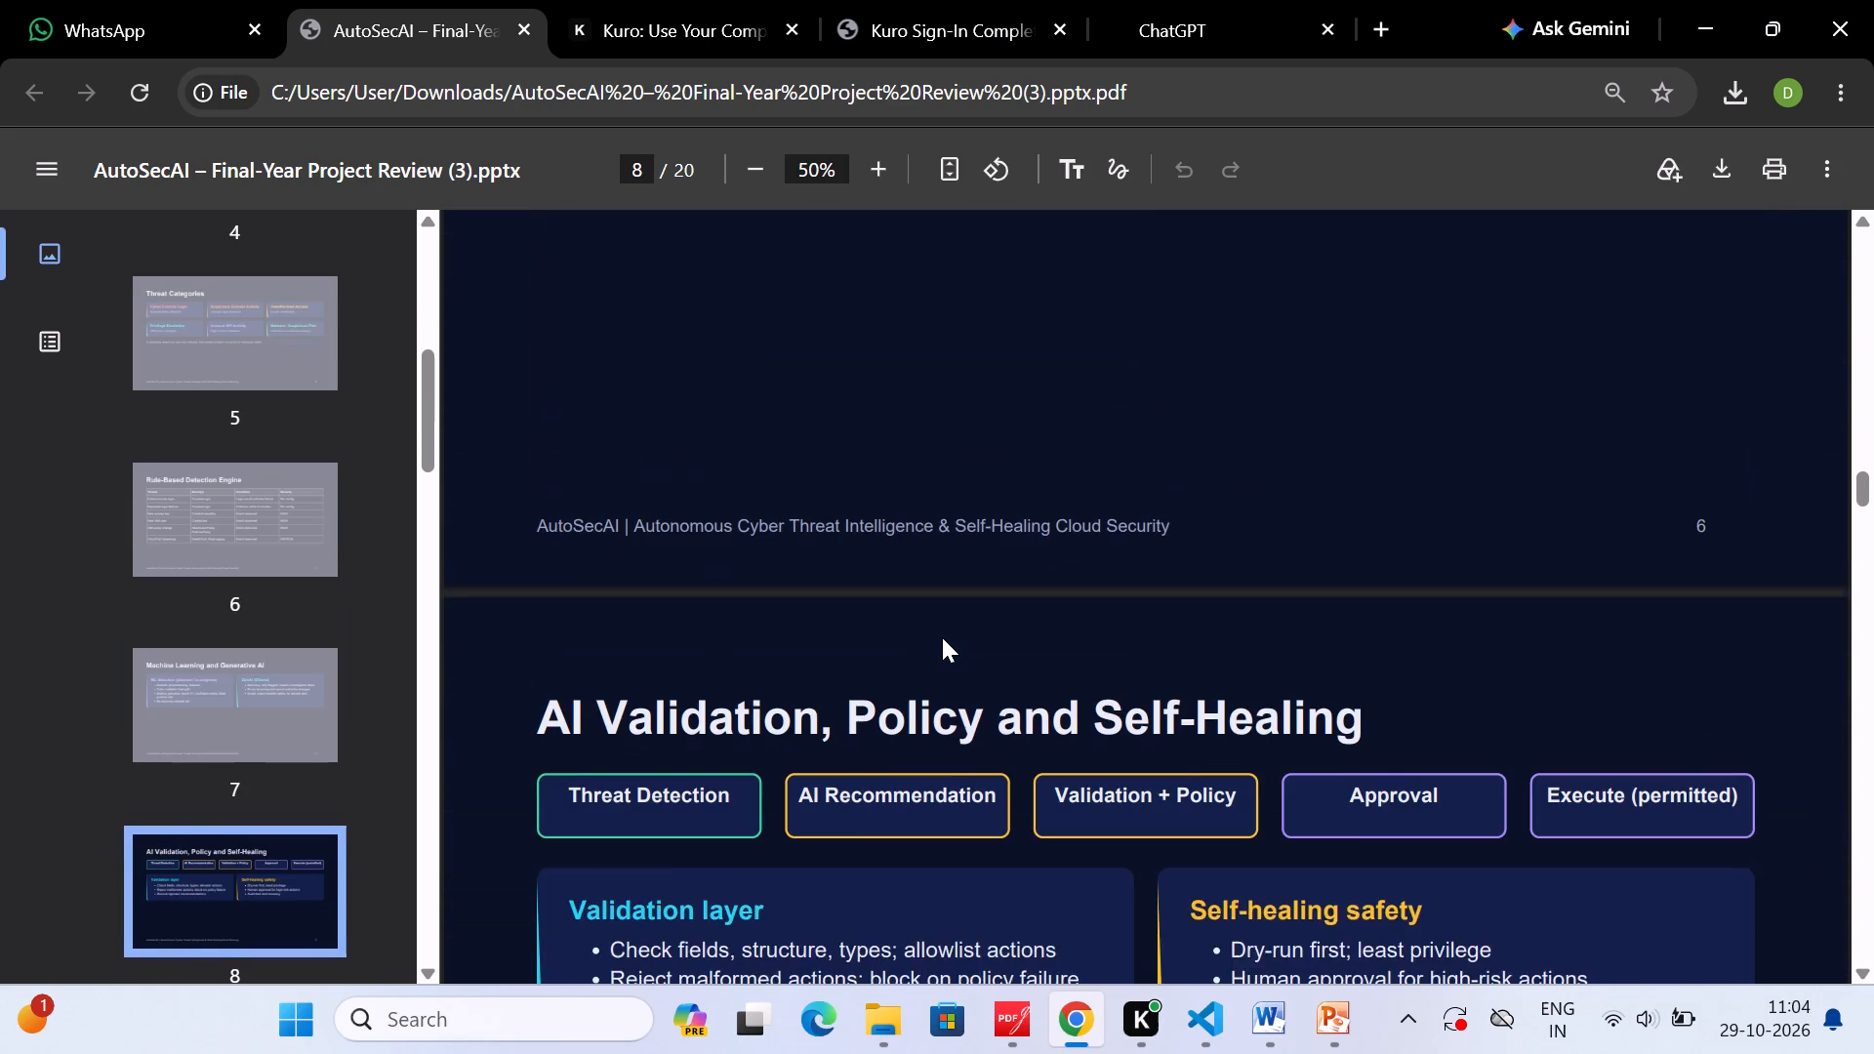
pyautogui.scroll(-9, 942, 637)
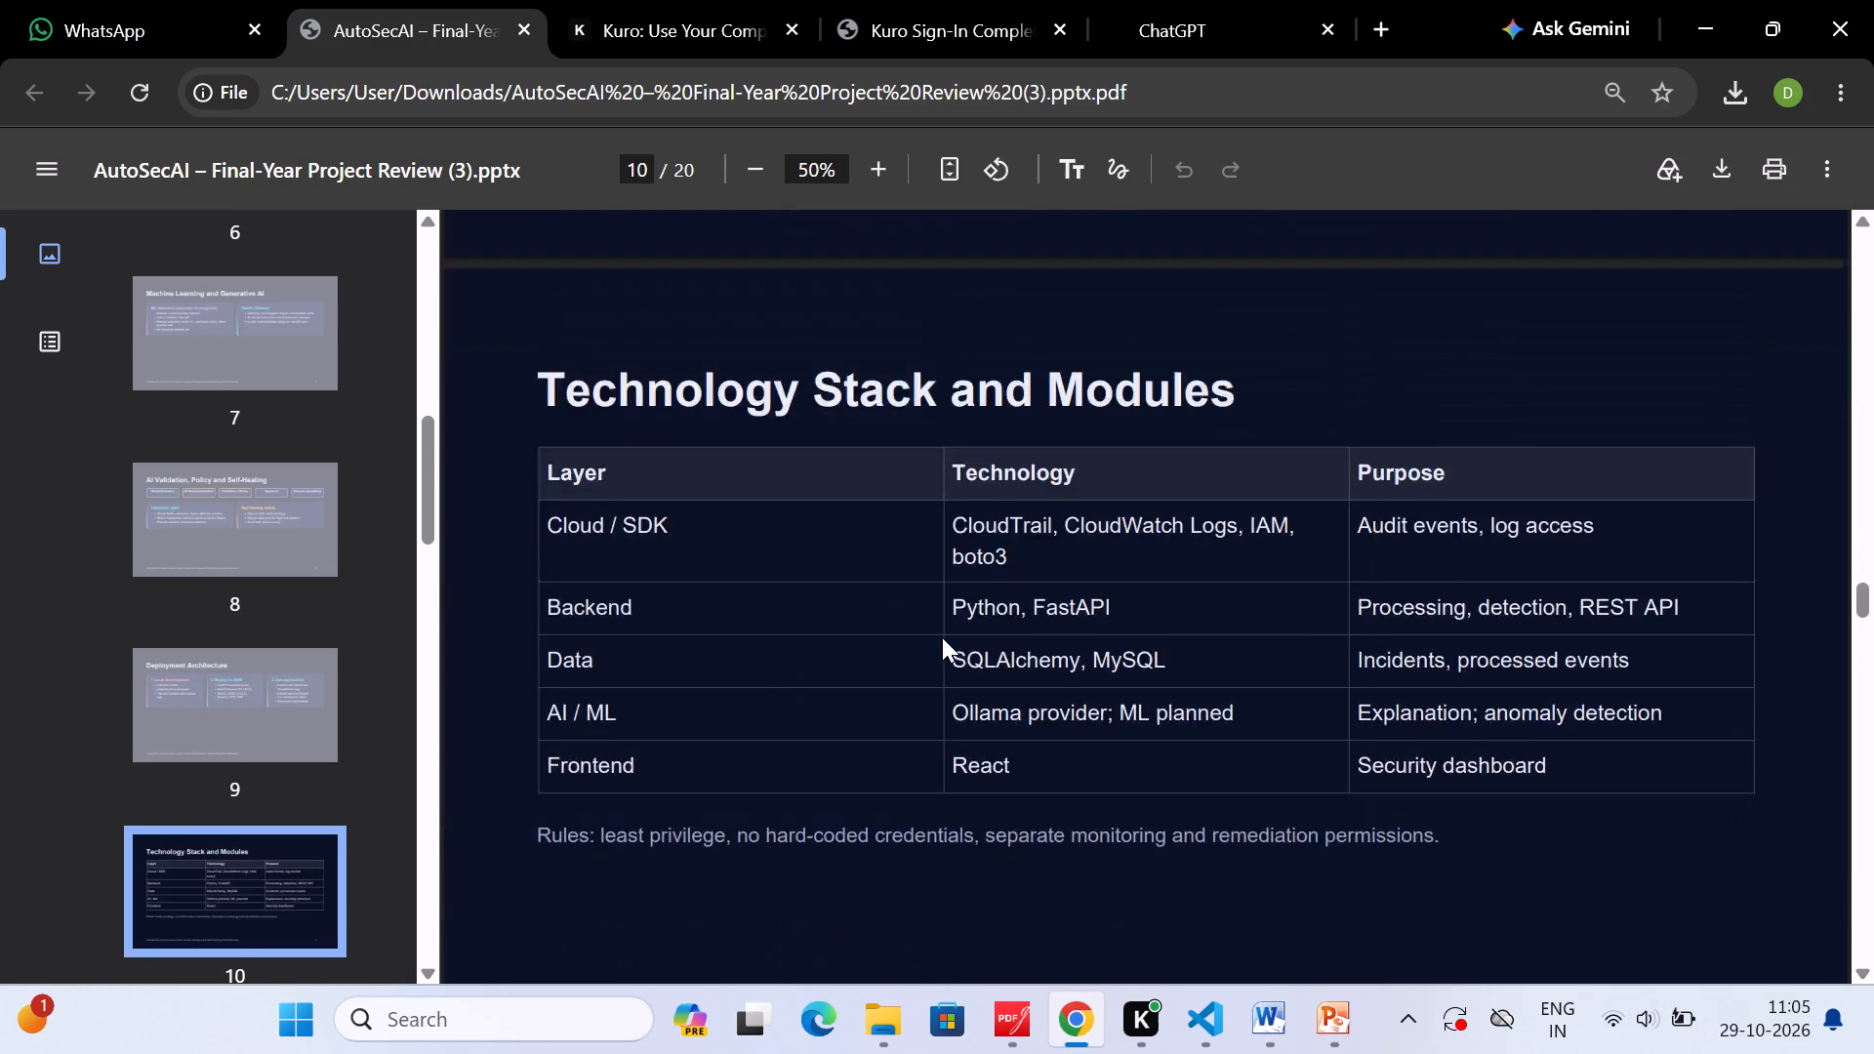
pyautogui.scroll(-6, 942, 637)
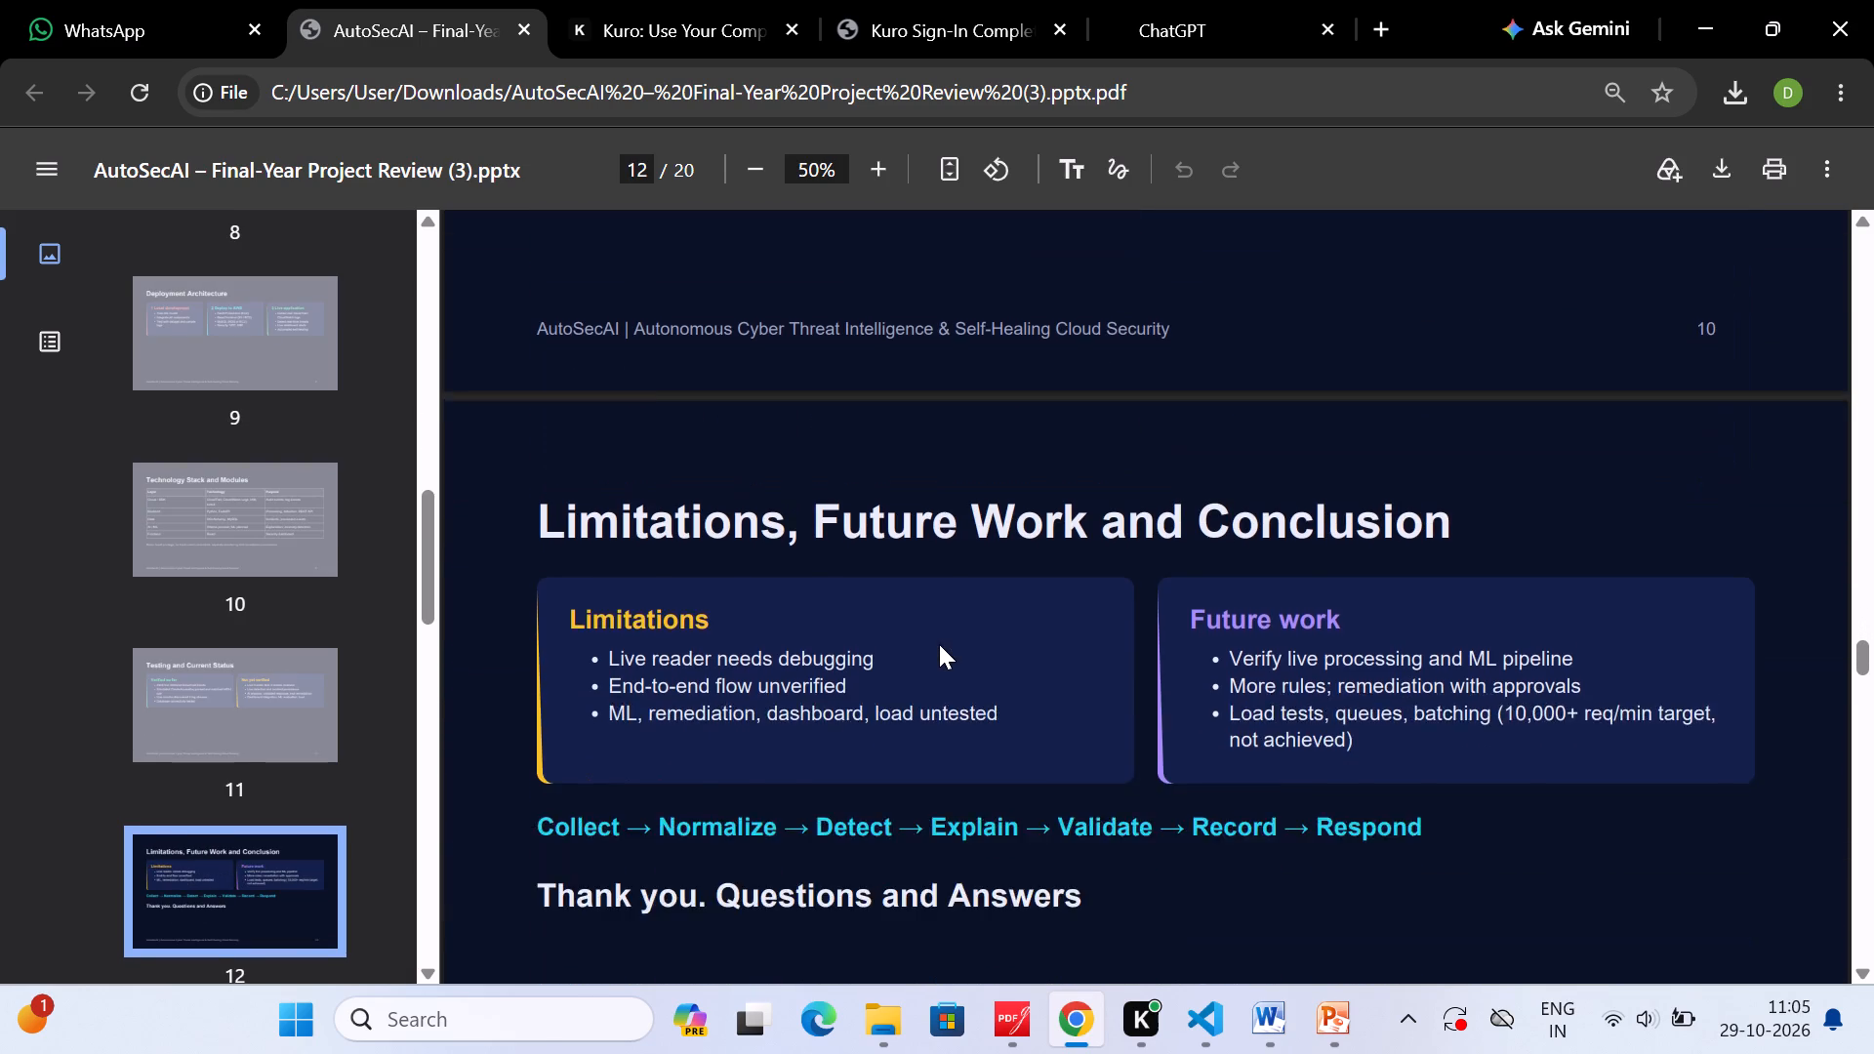
pyautogui.scroll(-7, 939, 644)
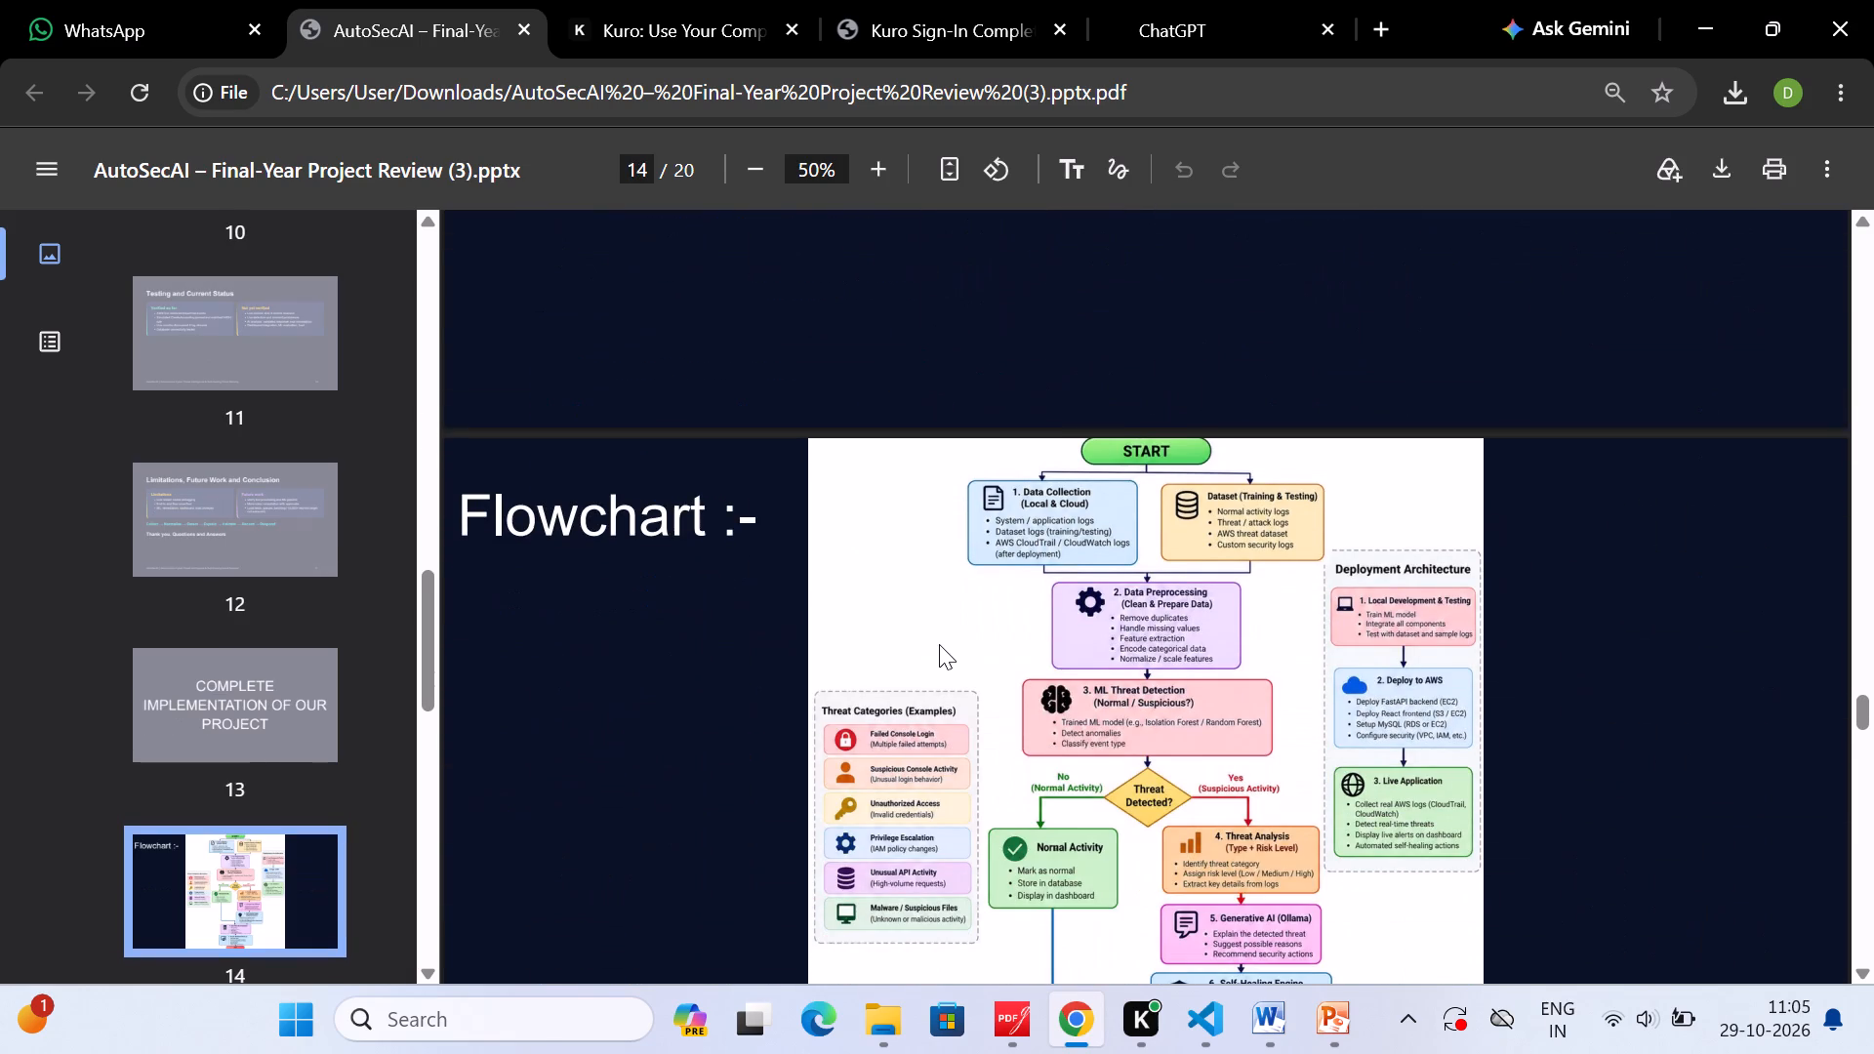
# Look through the AutoSecAI review PDF from the flowchart to the login and architecture pages, and check the title page's guide and presenter details.
pyautogui.scroll(-4, 939, 644)
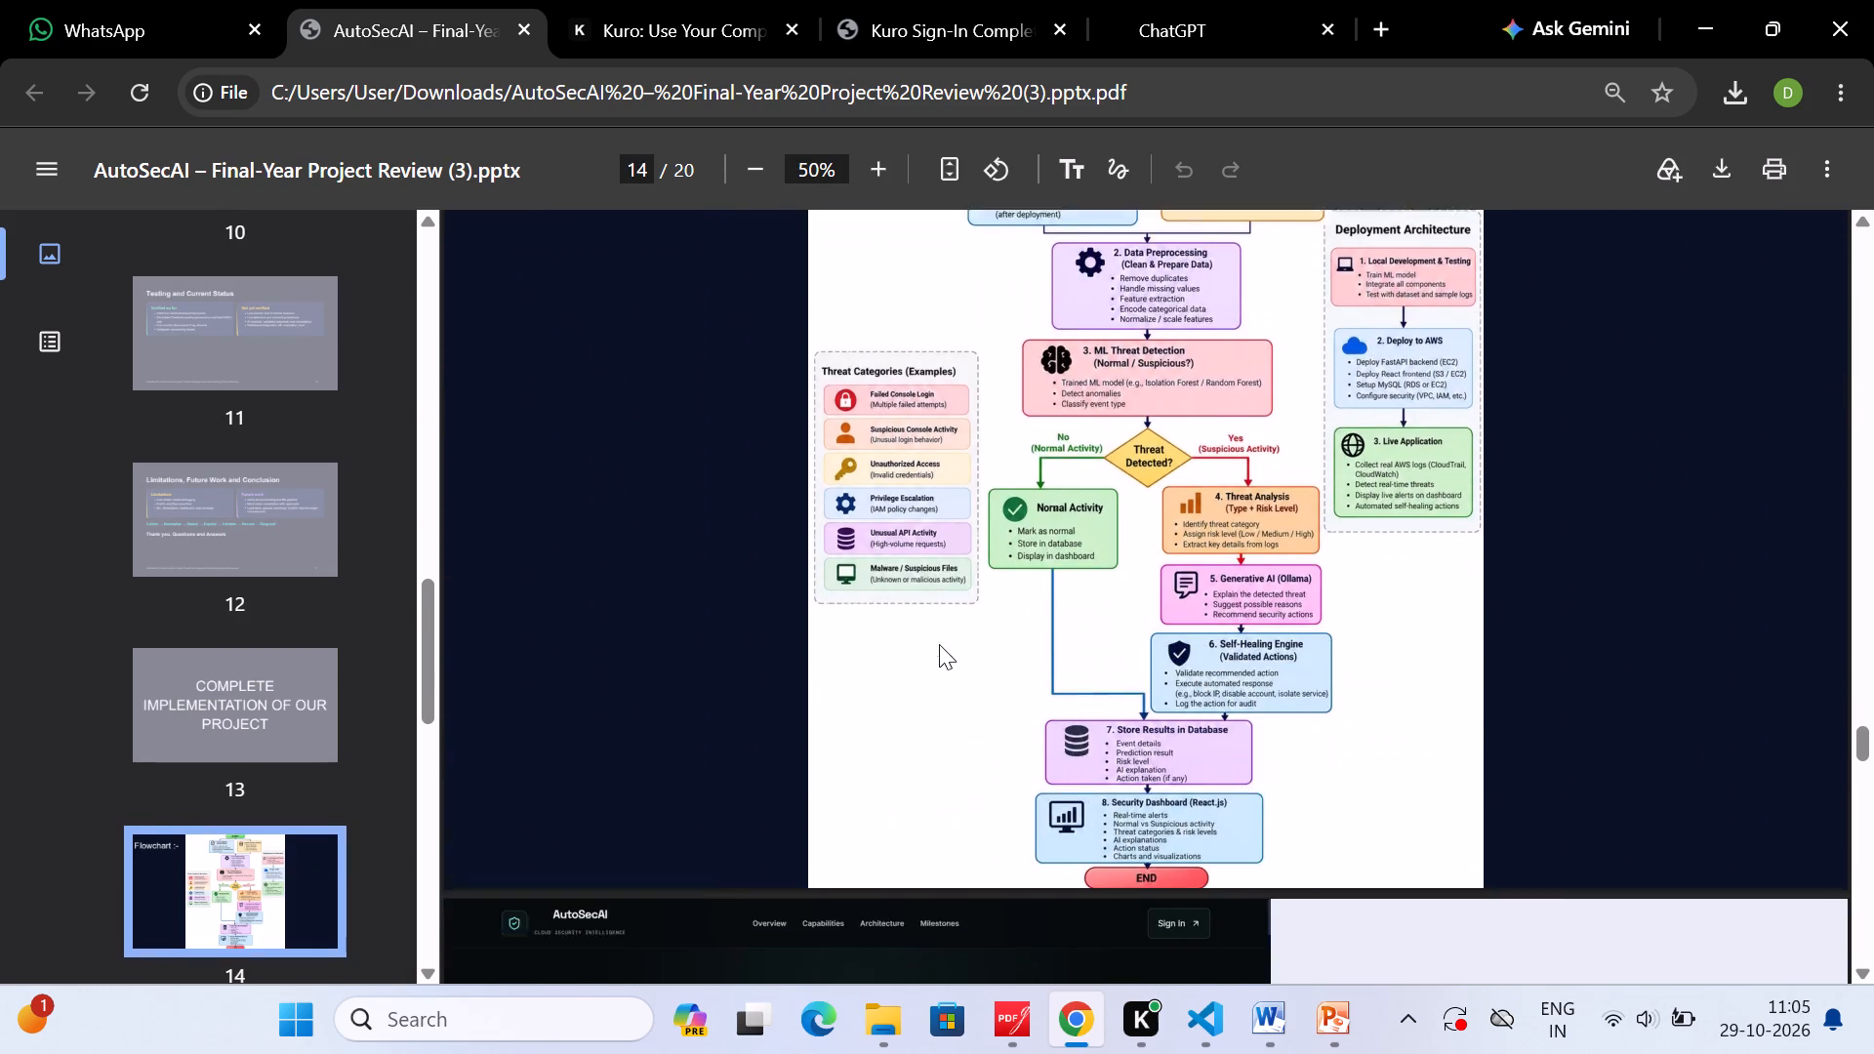
pyautogui.scroll(-6, 939, 644)
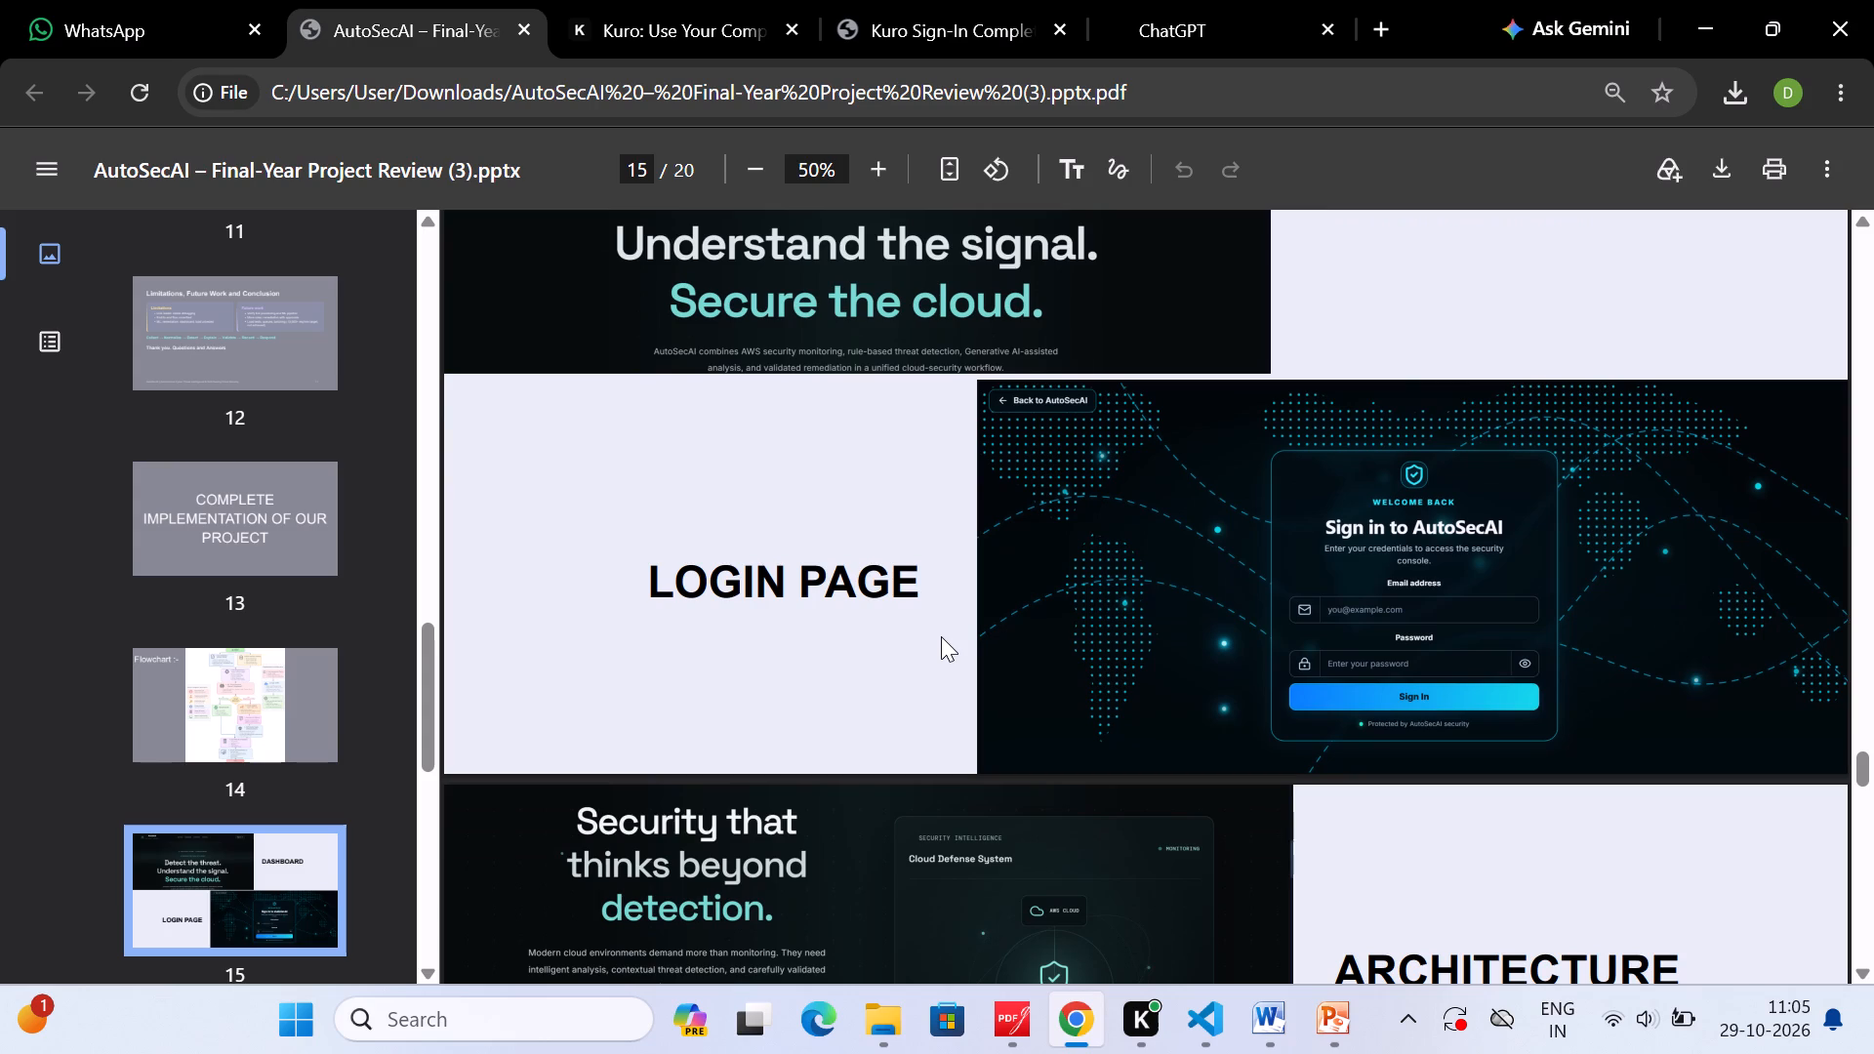
pyautogui.scroll(-2, 941, 636)
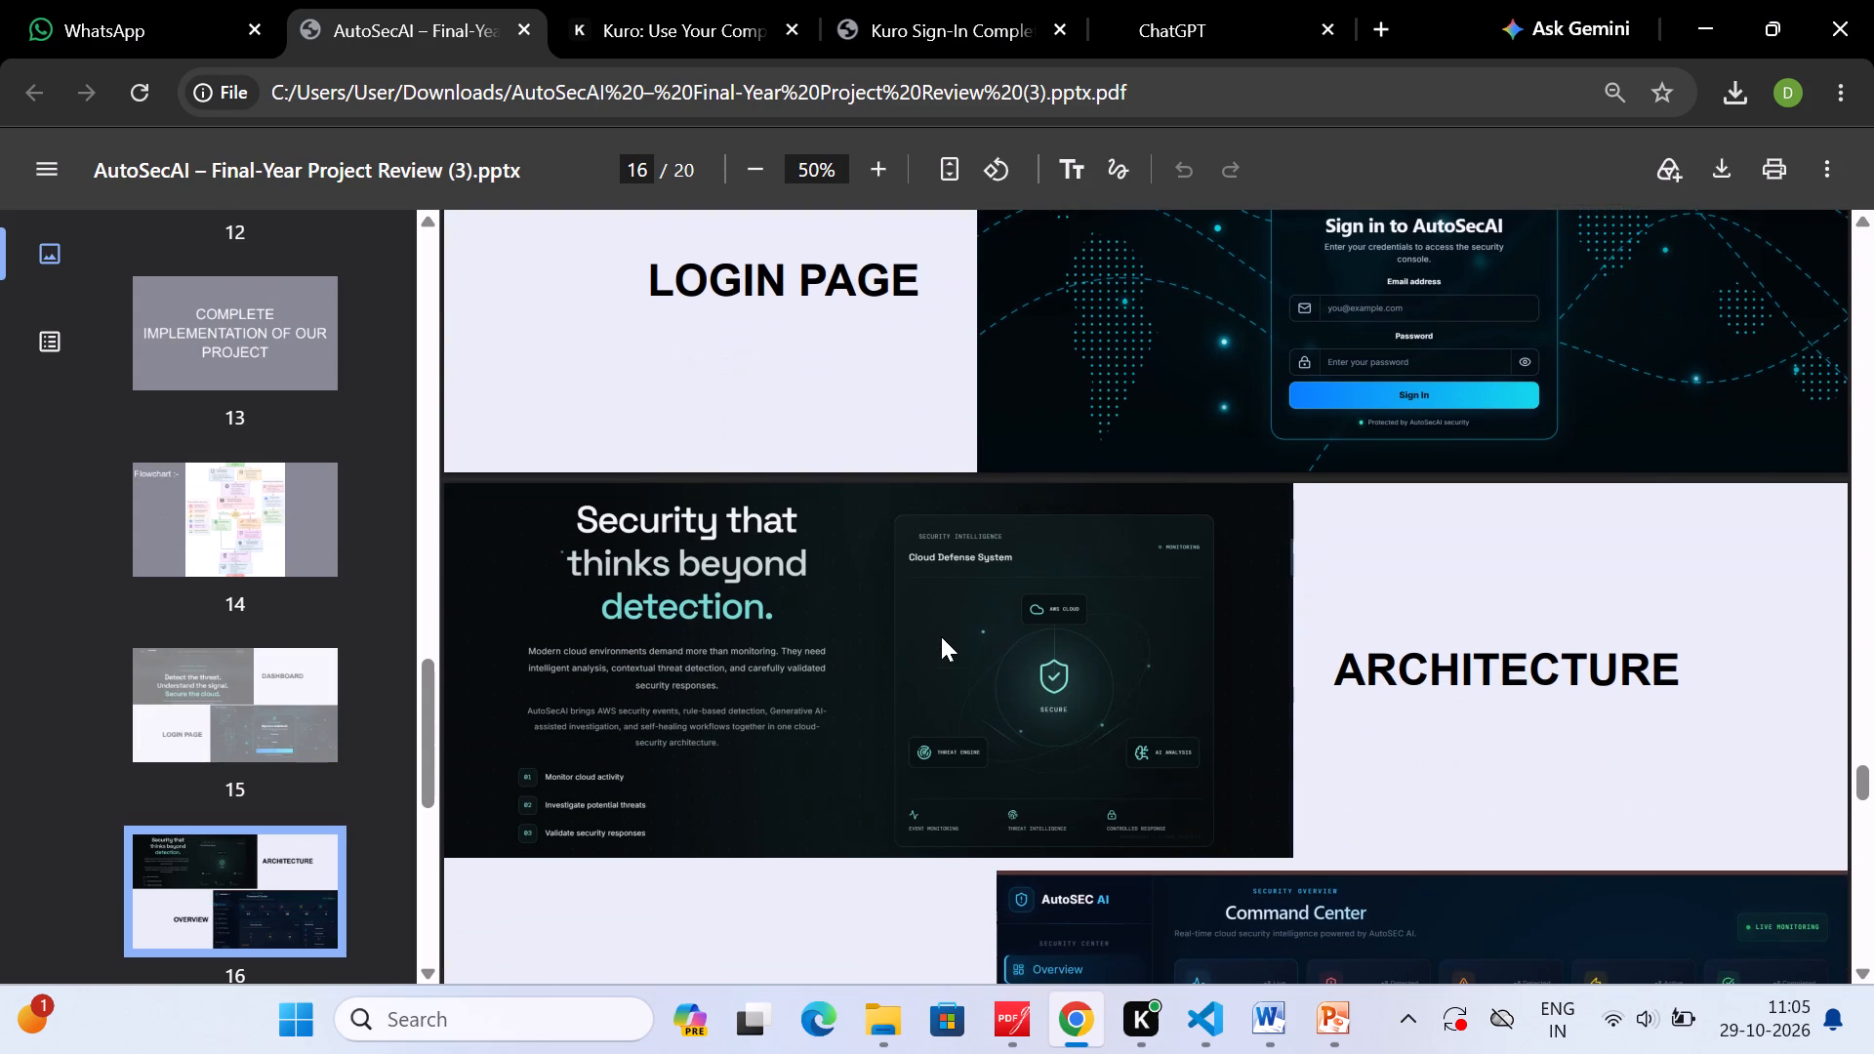
pyautogui.scroll(17, 941, 636)
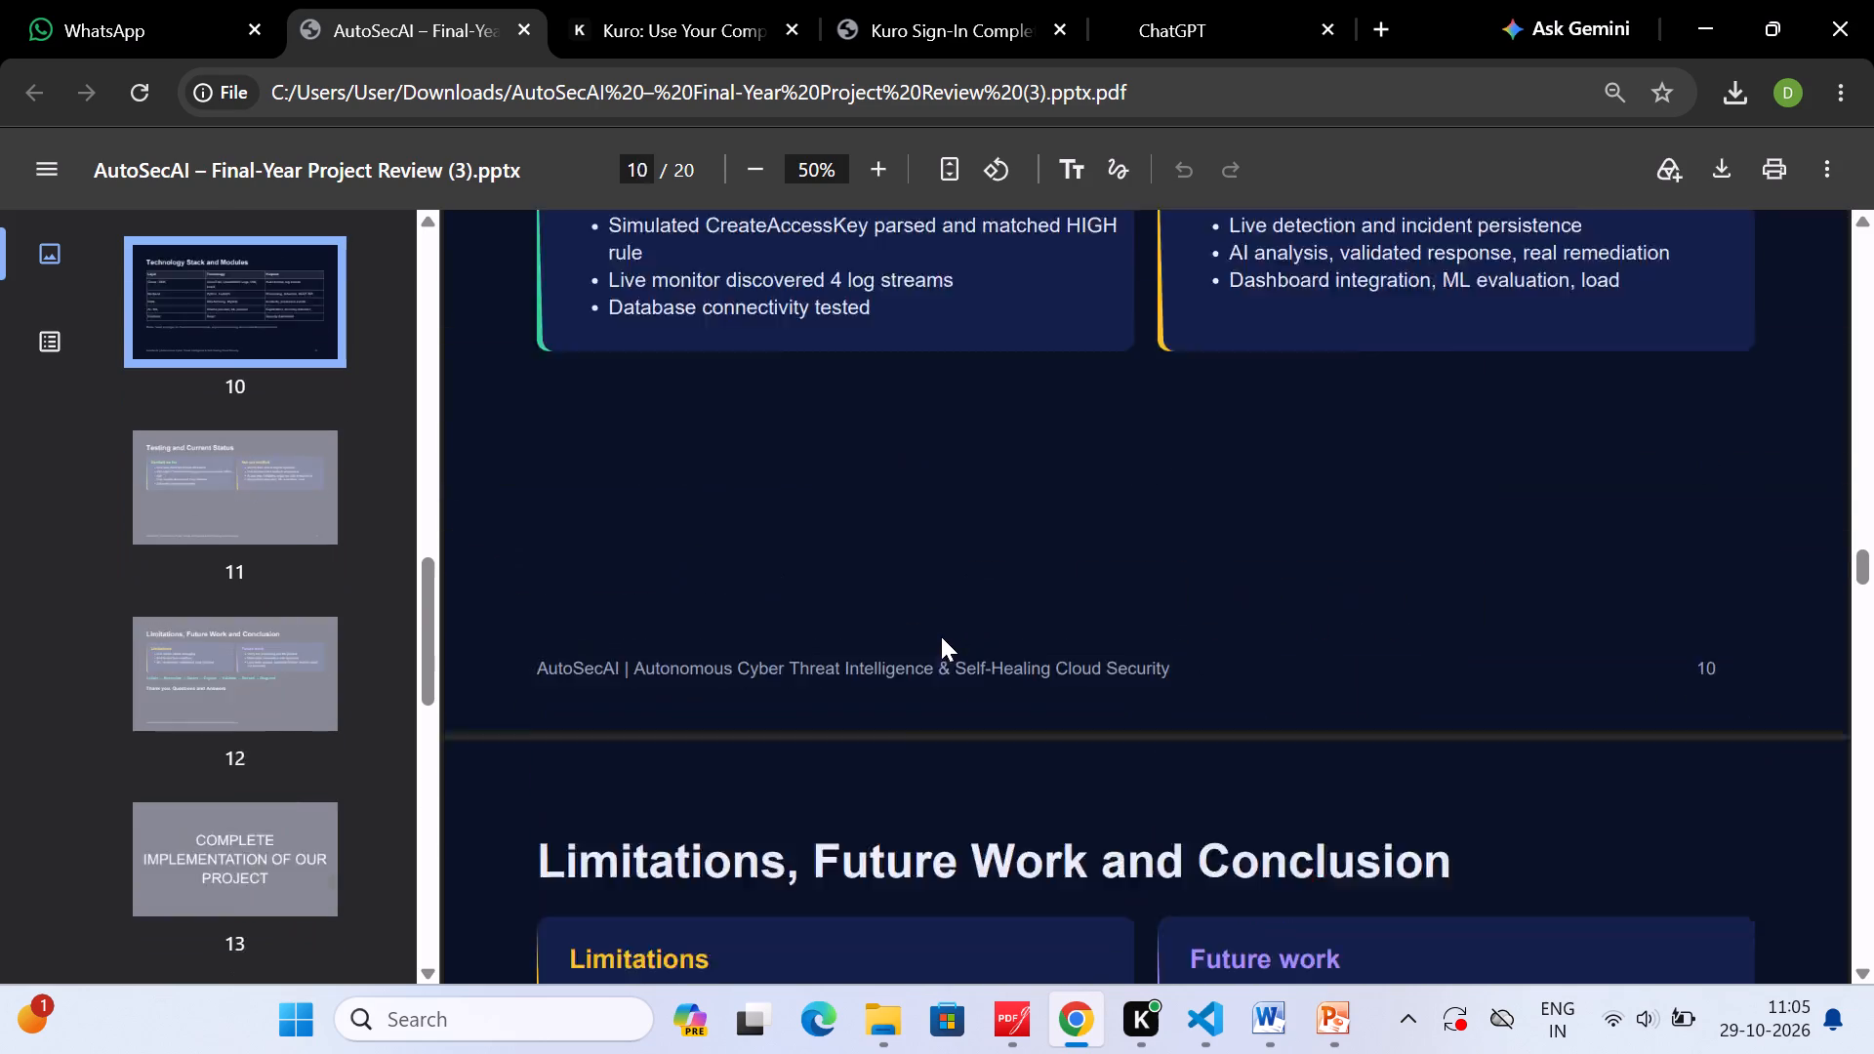
pyautogui.scroll(17, 941, 636)
pyautogui.scroll(4, 941, 636)
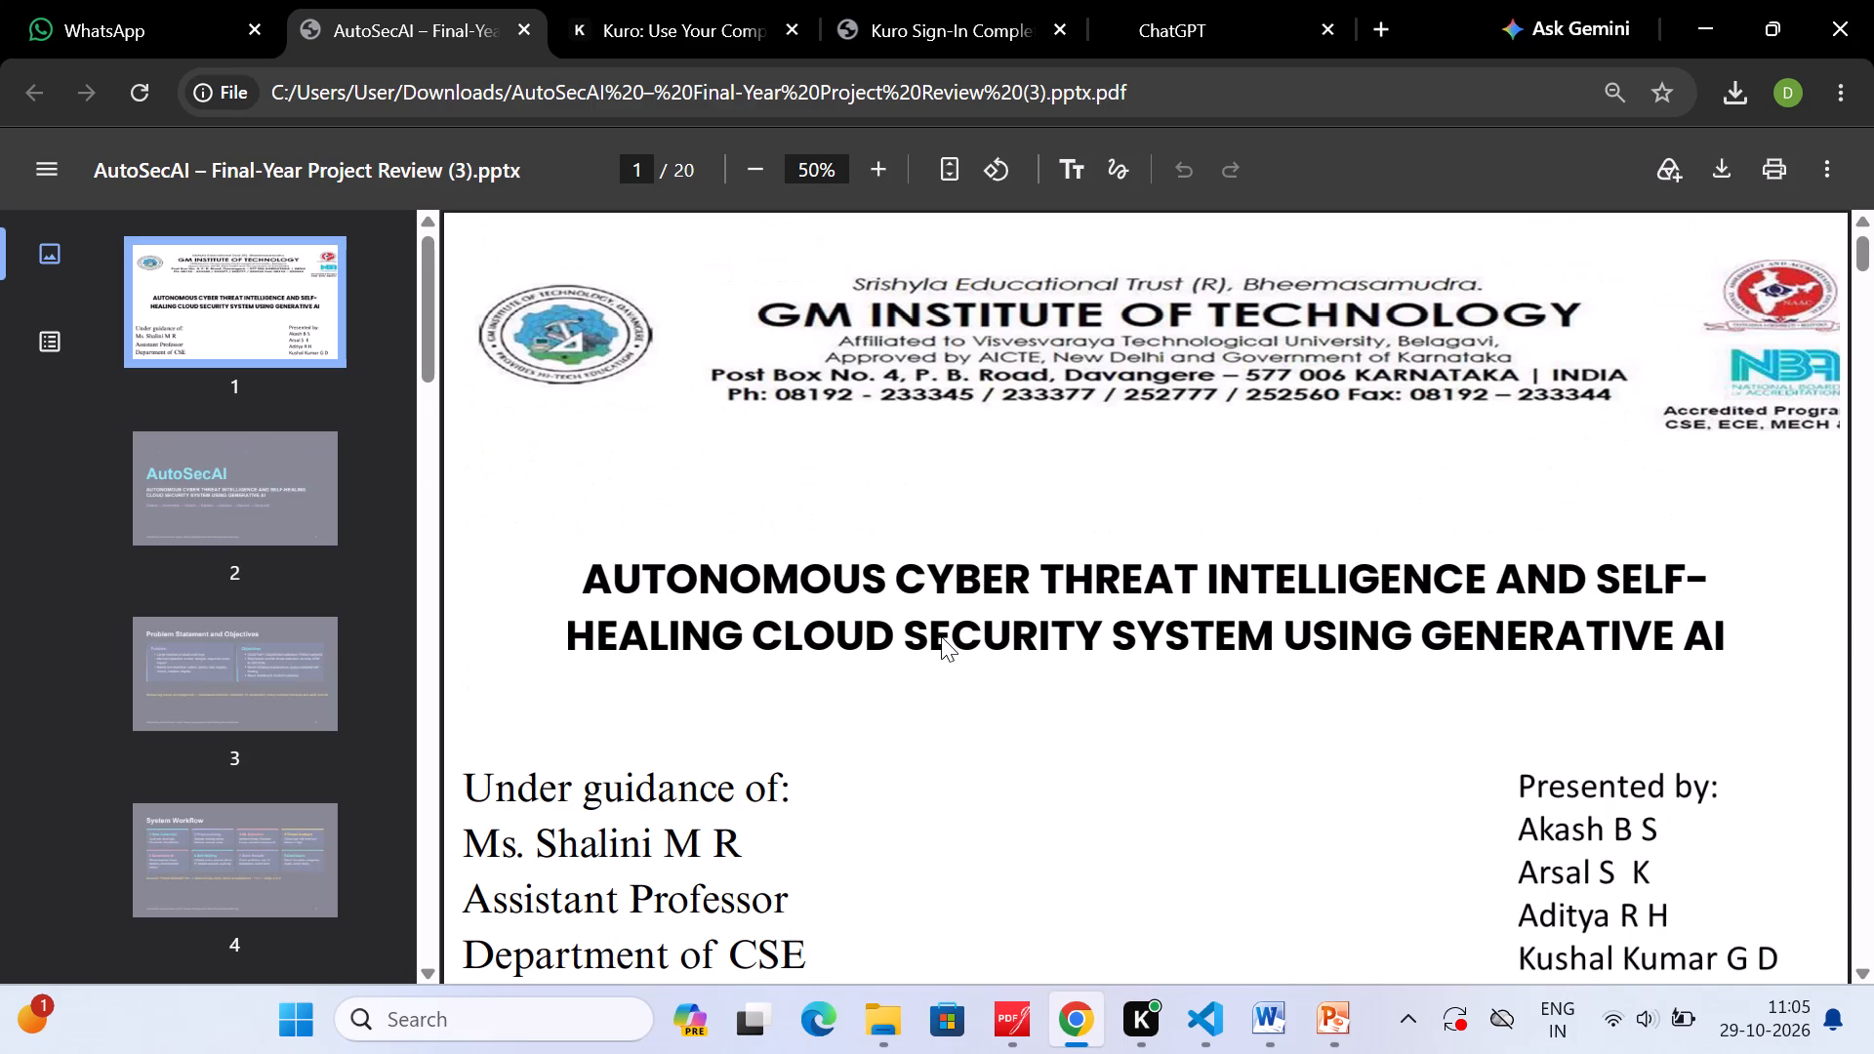
pyautogui.scroll(-1, 941, 636)
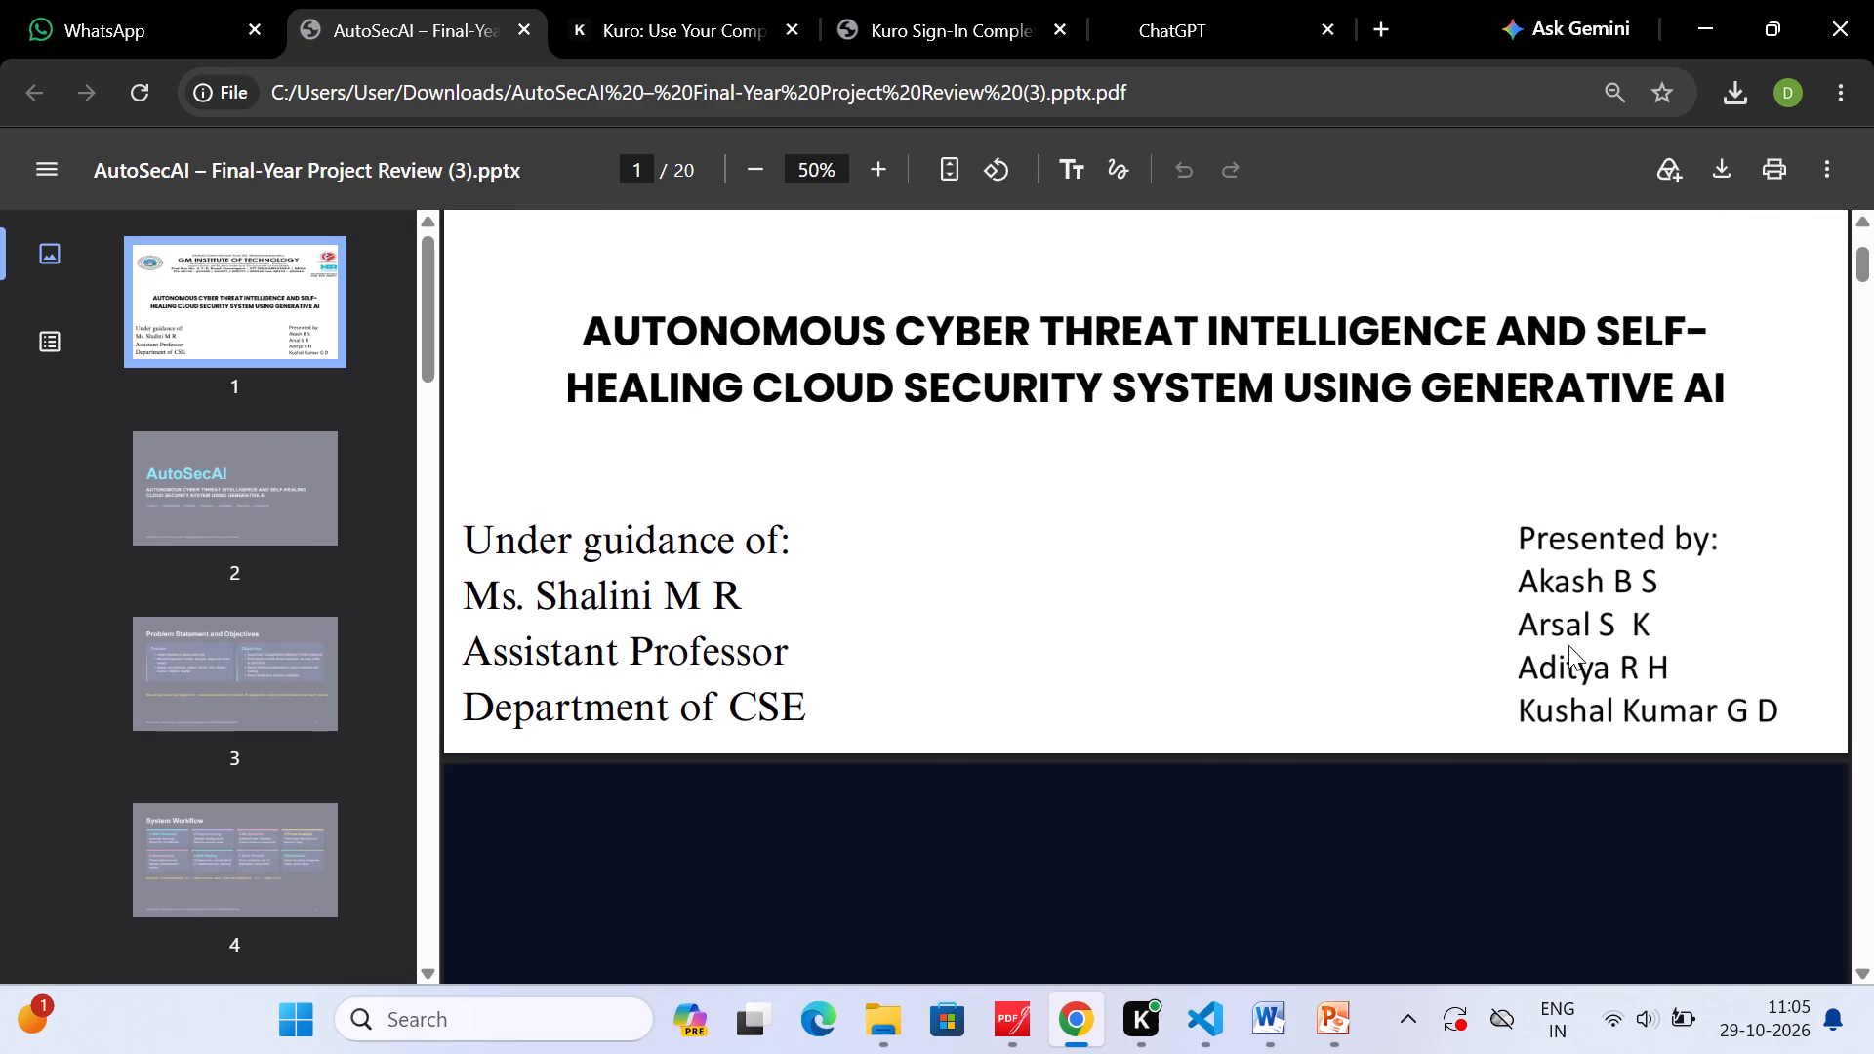
pyautogui.click(1521, 621)
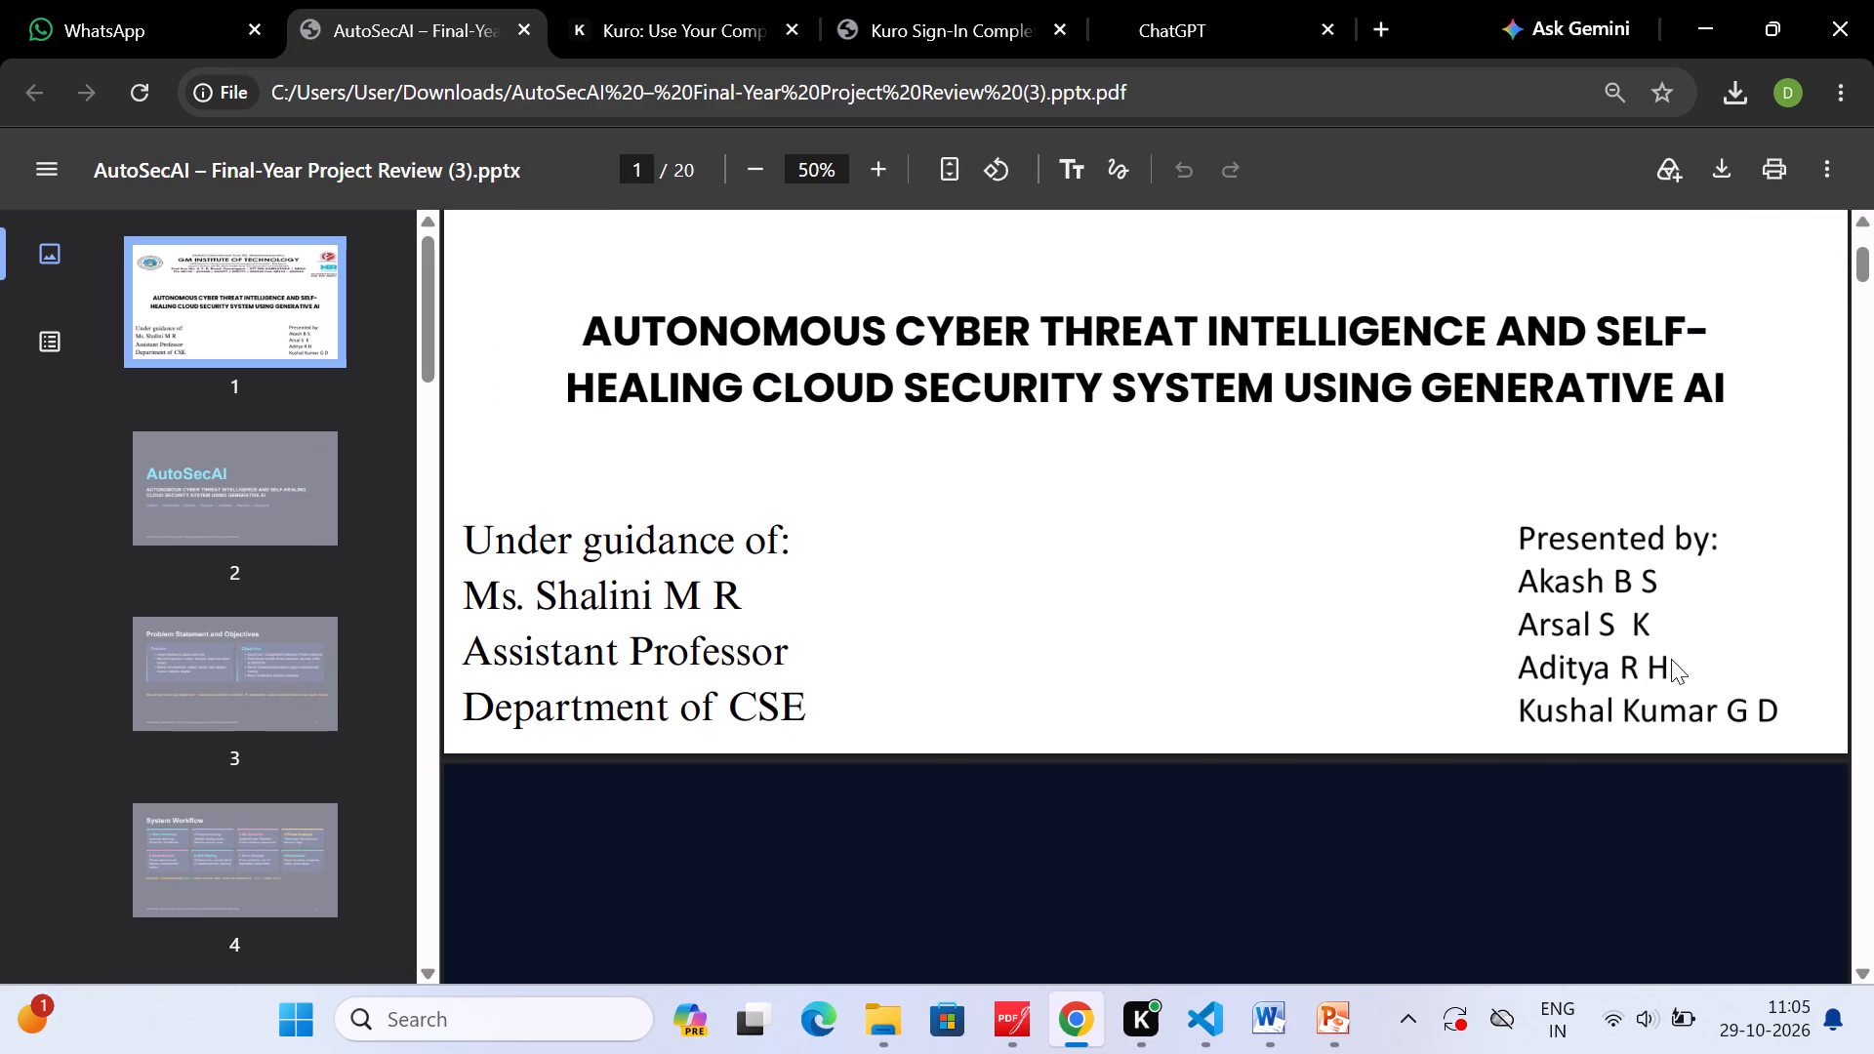